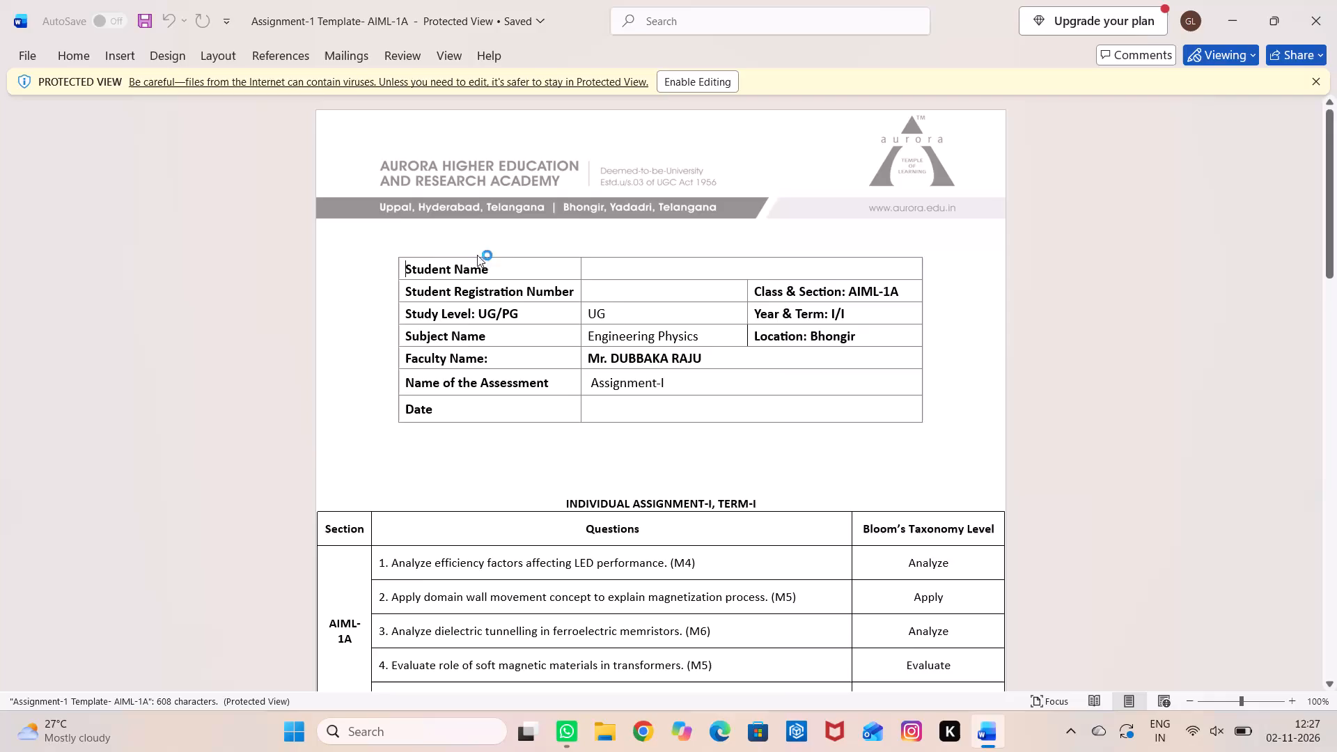
Look over the Assignment-1 question table, and in File Explorer search Home for "ass".
scroll(565, 478, "right", 1)
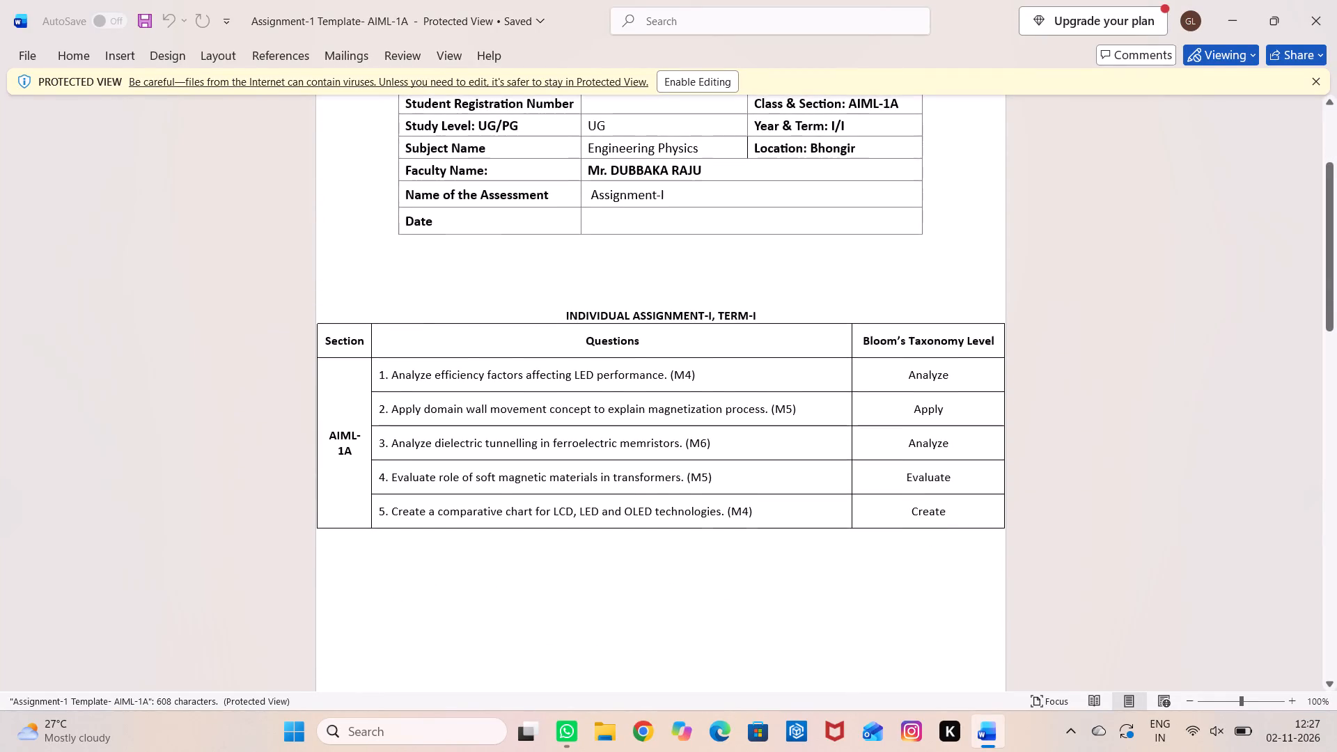
scroll(565, 478, "right", 1)
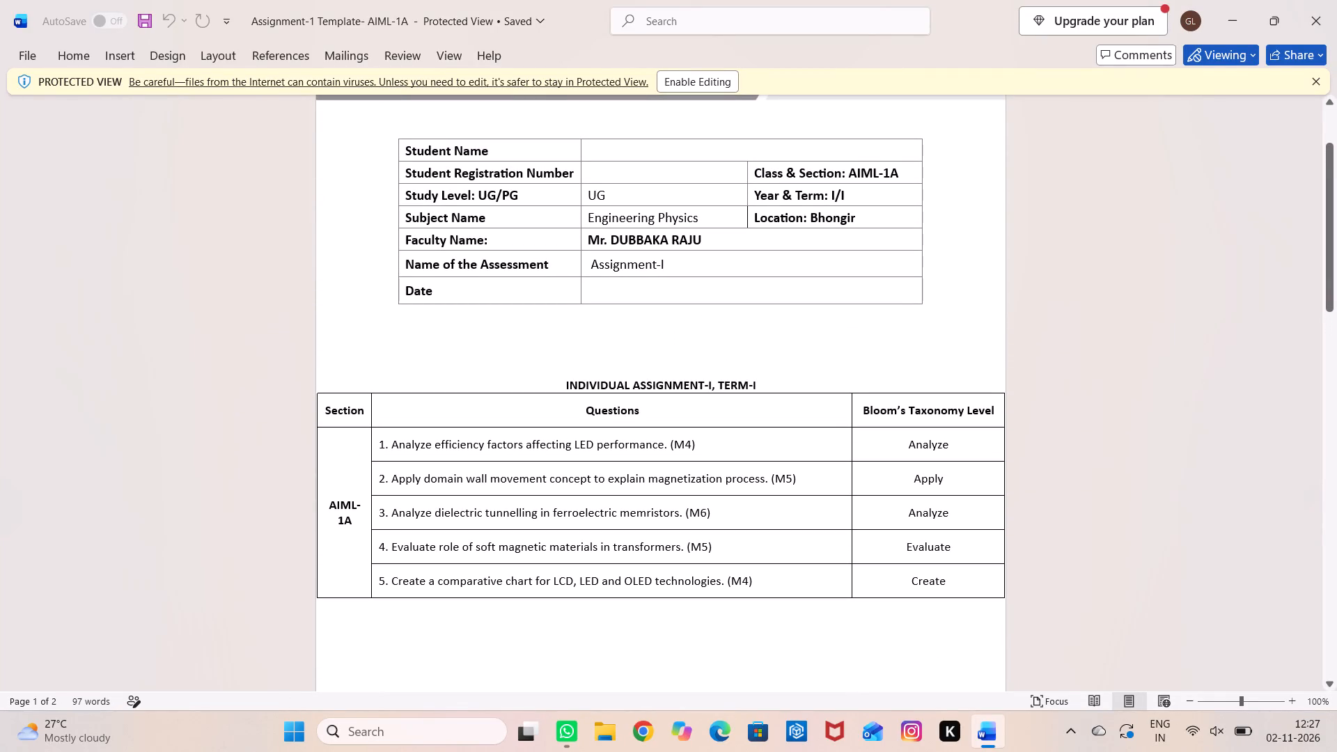
left_click(596, 723)
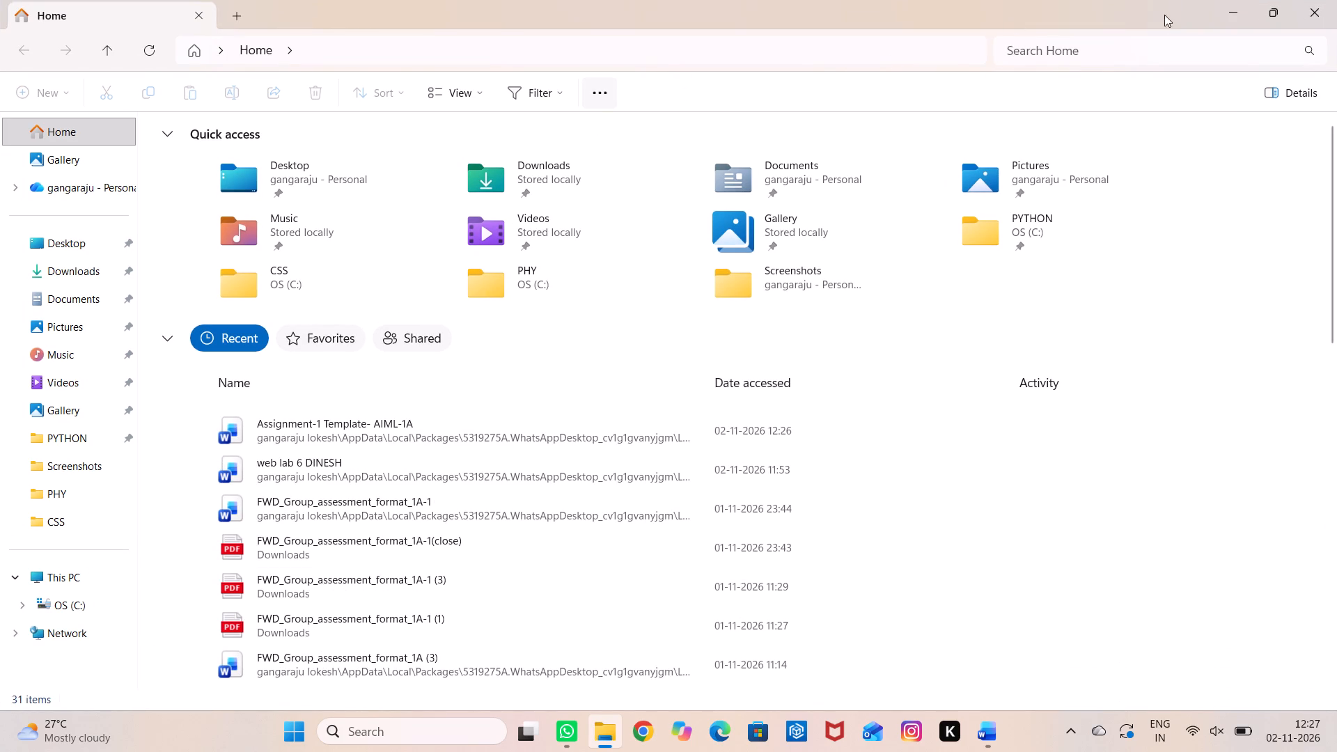
left_click(1120, 53)
type("ass")
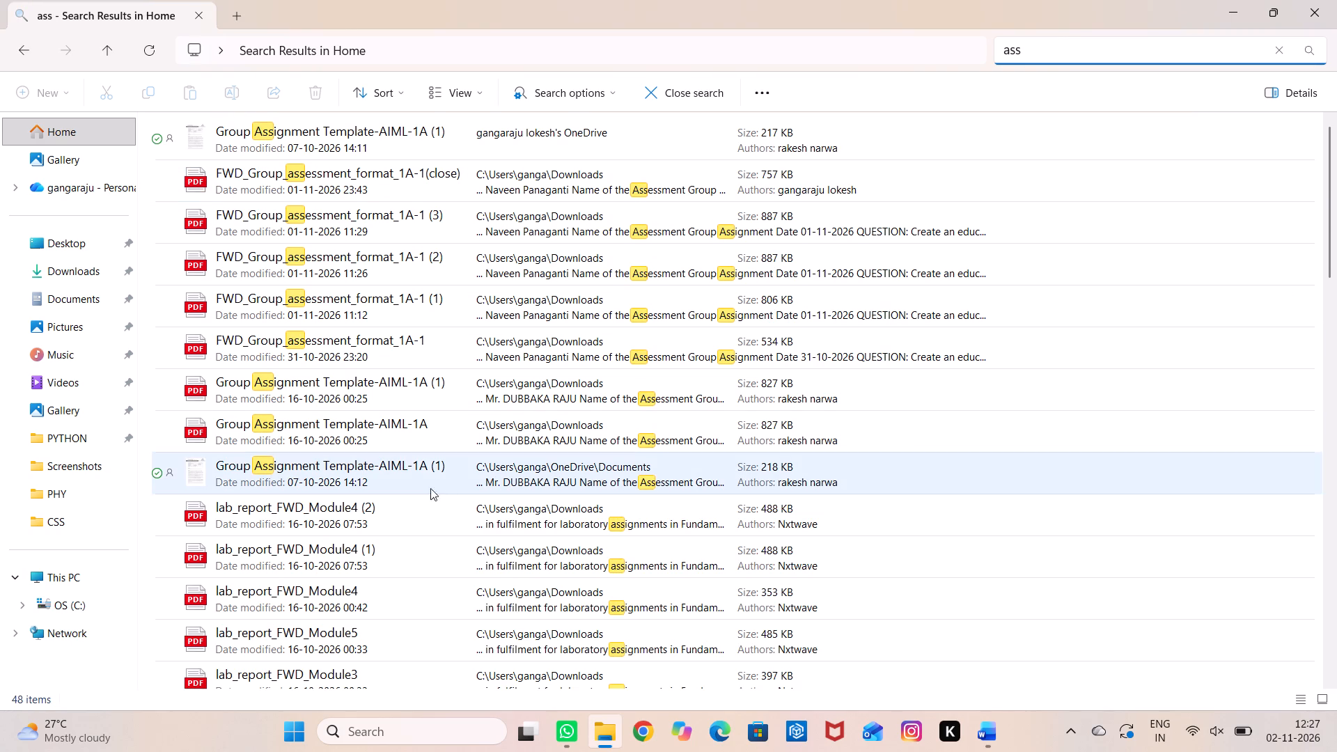
Open the Group Assignment Template-AIML-1A Word document from the PHY folder.
left_click(94, 494)
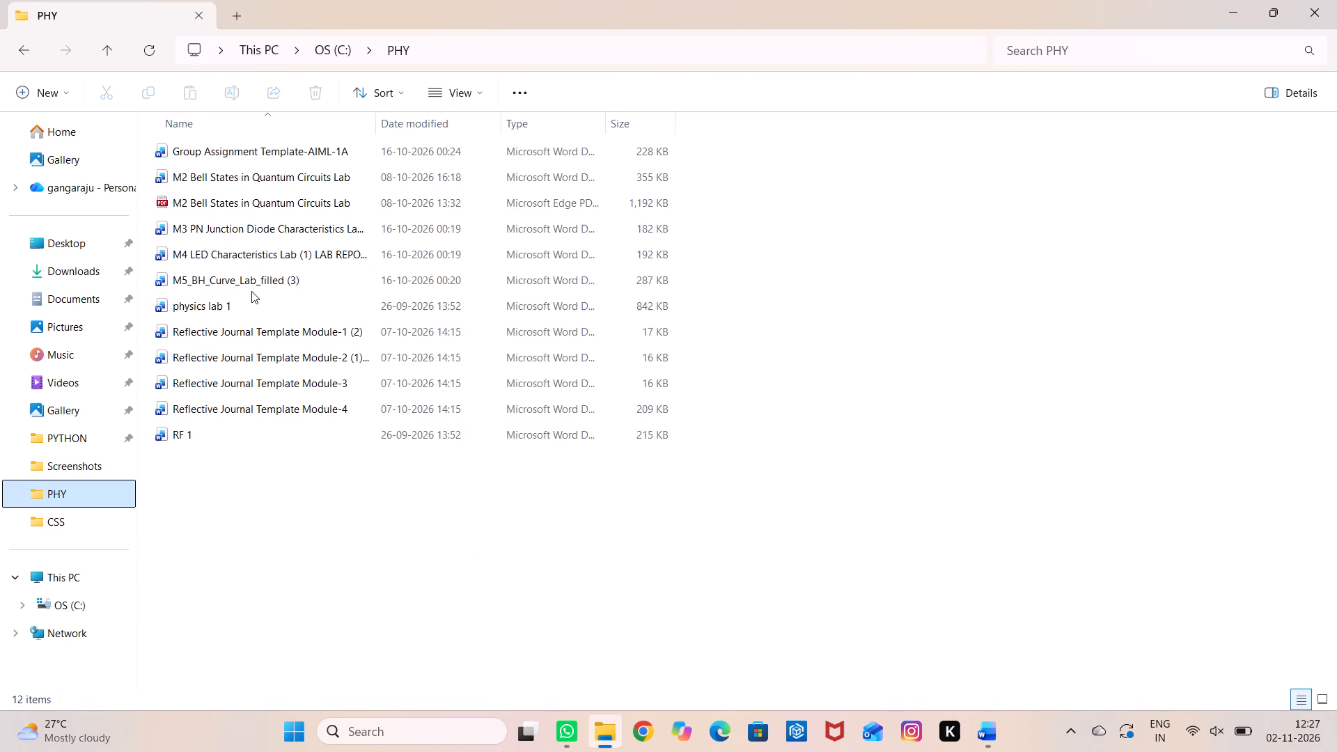
left_click(281, 146)
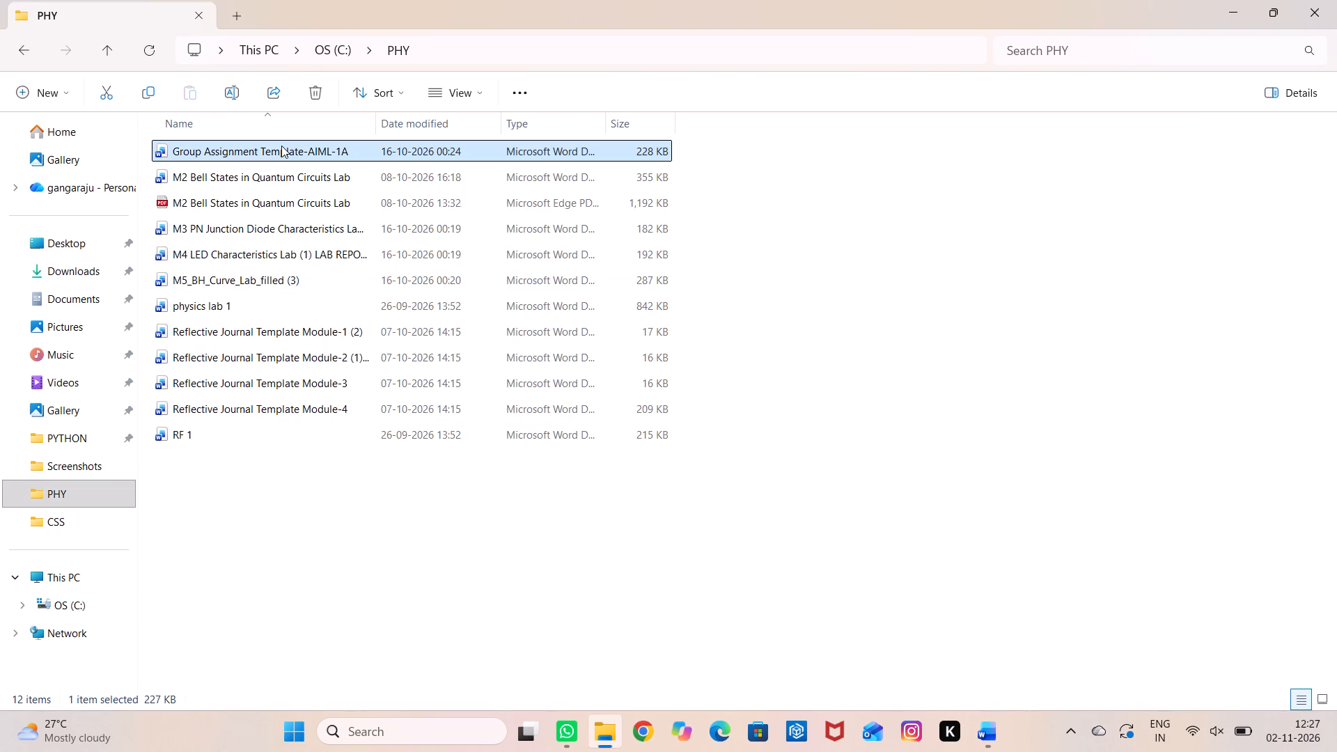
double_click(281, 146)
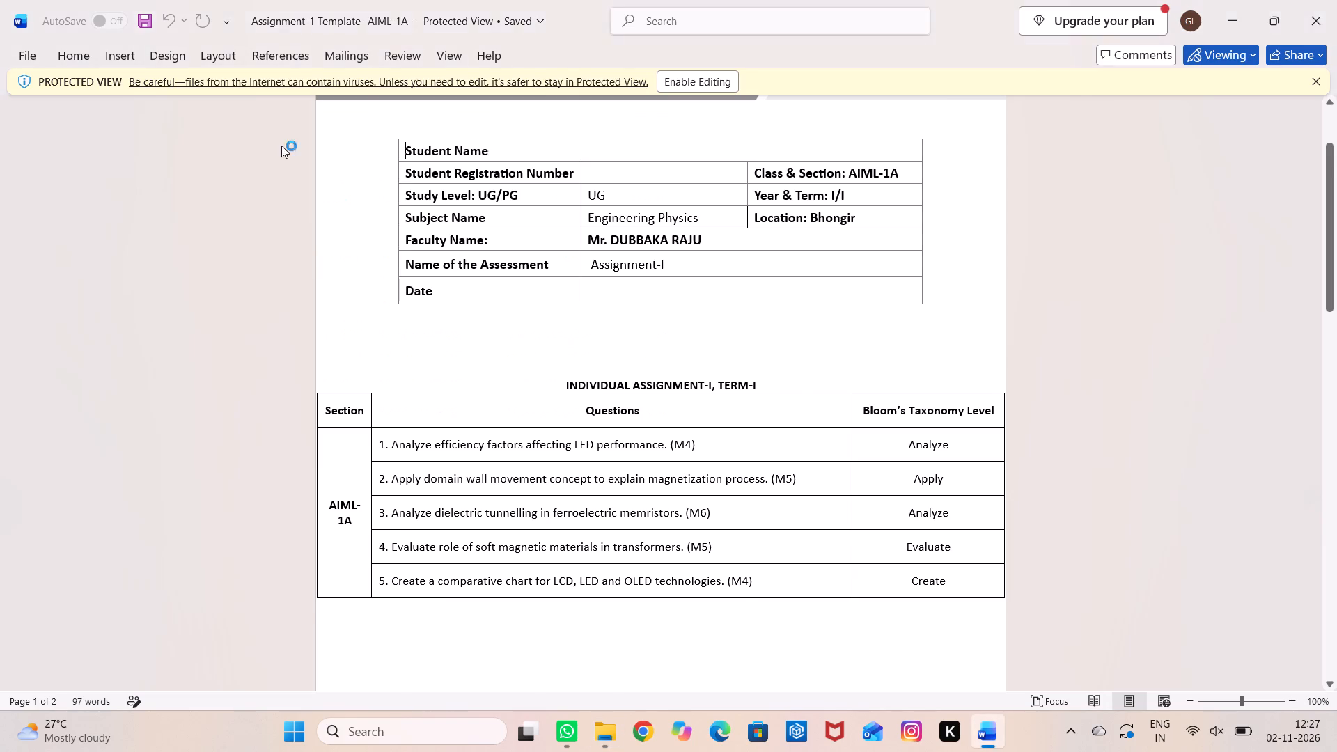
Review the question list and the start of the first answer in the group assignment, and close the document.
scroll(474, 485, "down", 1)
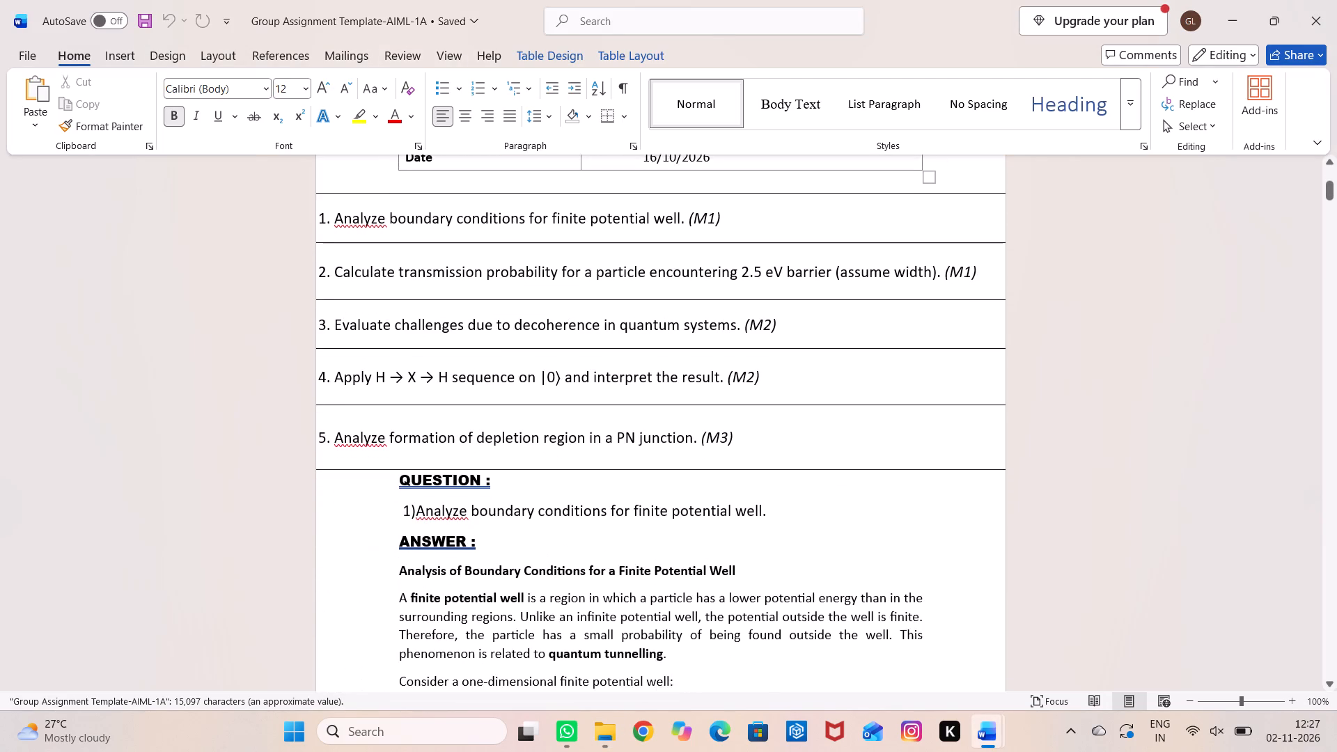
scroll(474, 485, "down", 3)
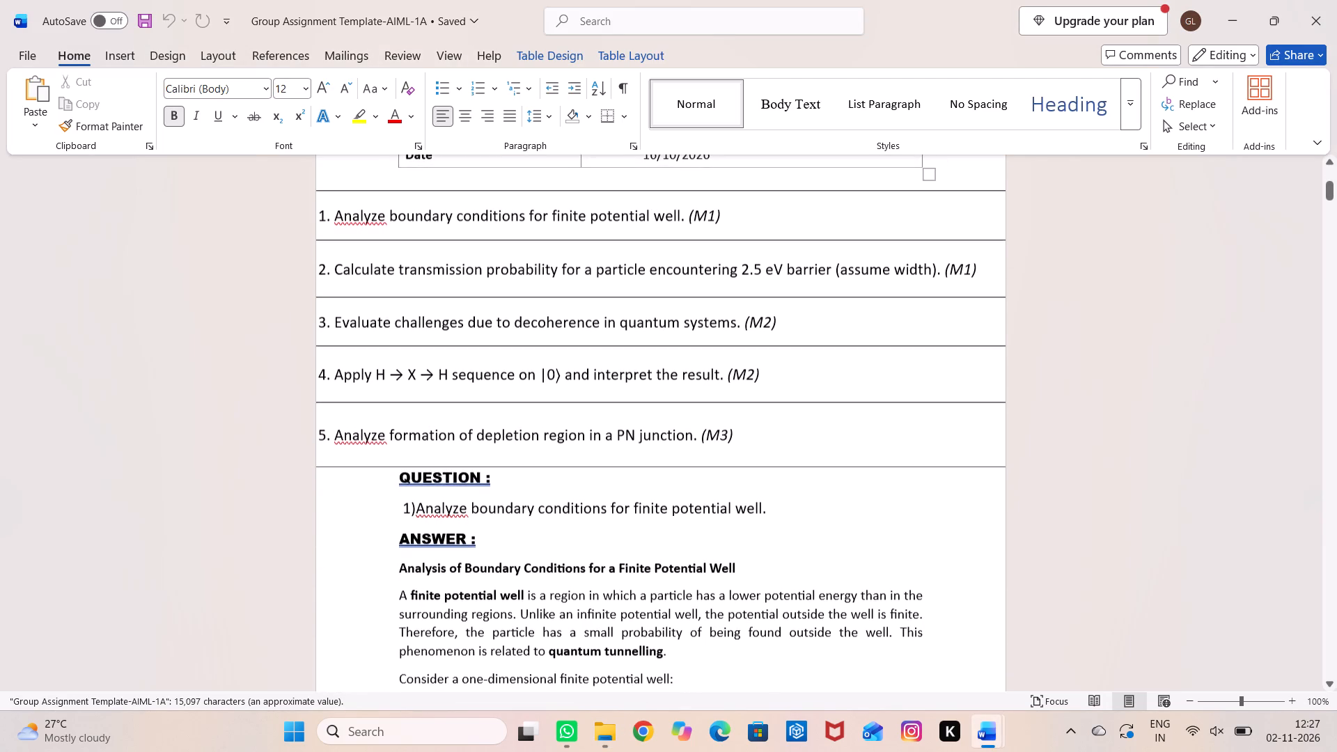
scroll(474, 485, "down", 1)
left_click(1335, 0)
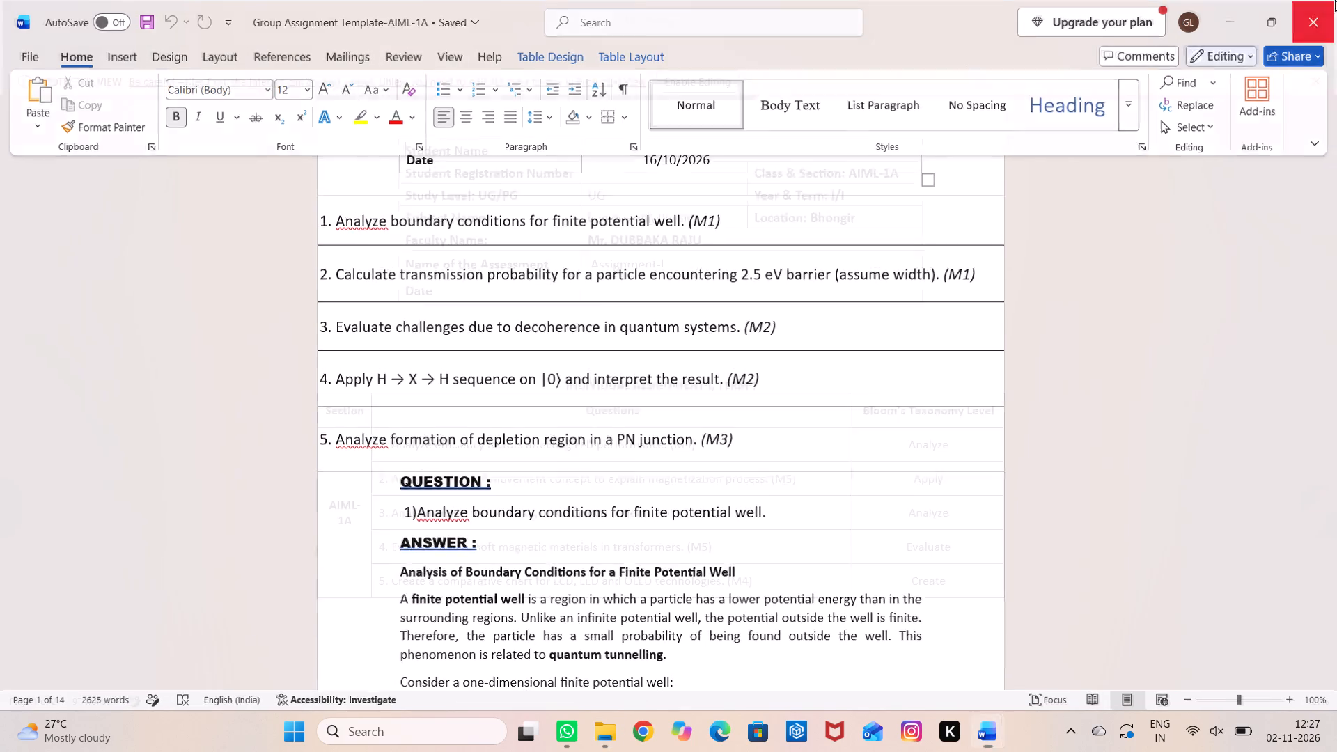
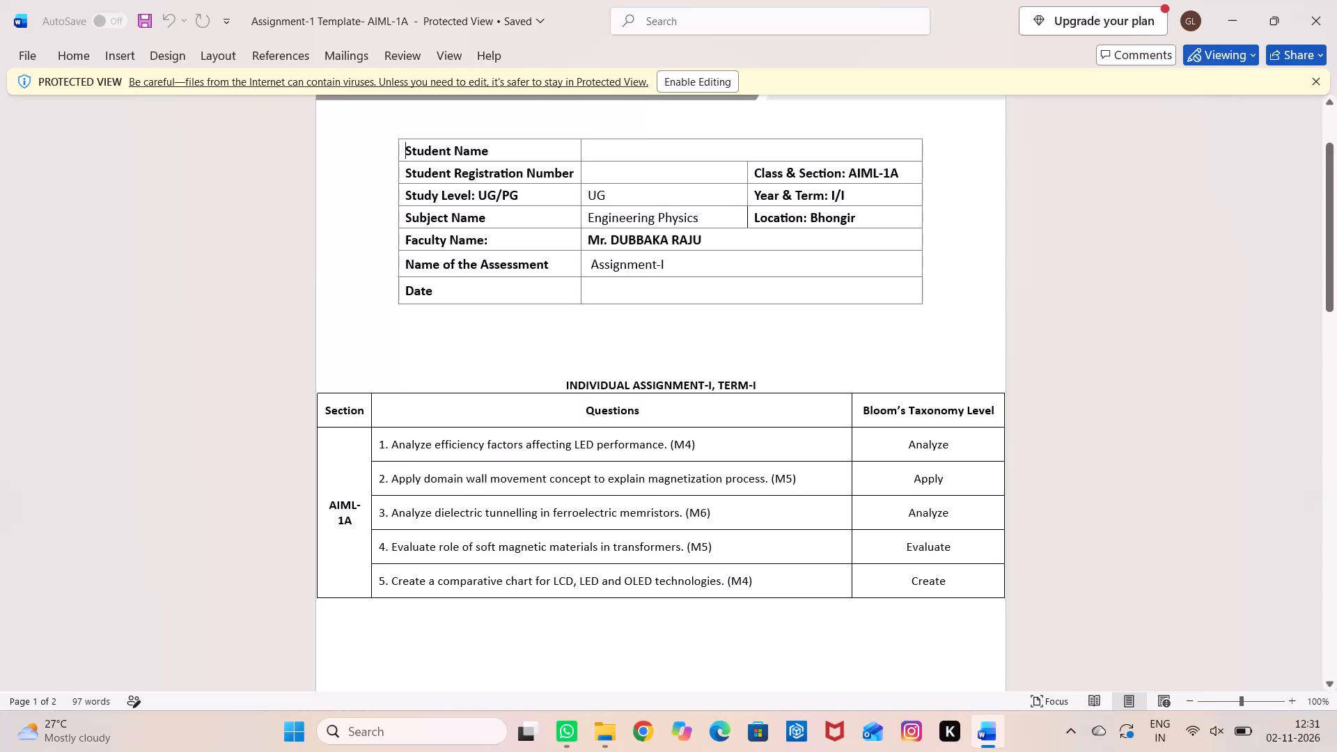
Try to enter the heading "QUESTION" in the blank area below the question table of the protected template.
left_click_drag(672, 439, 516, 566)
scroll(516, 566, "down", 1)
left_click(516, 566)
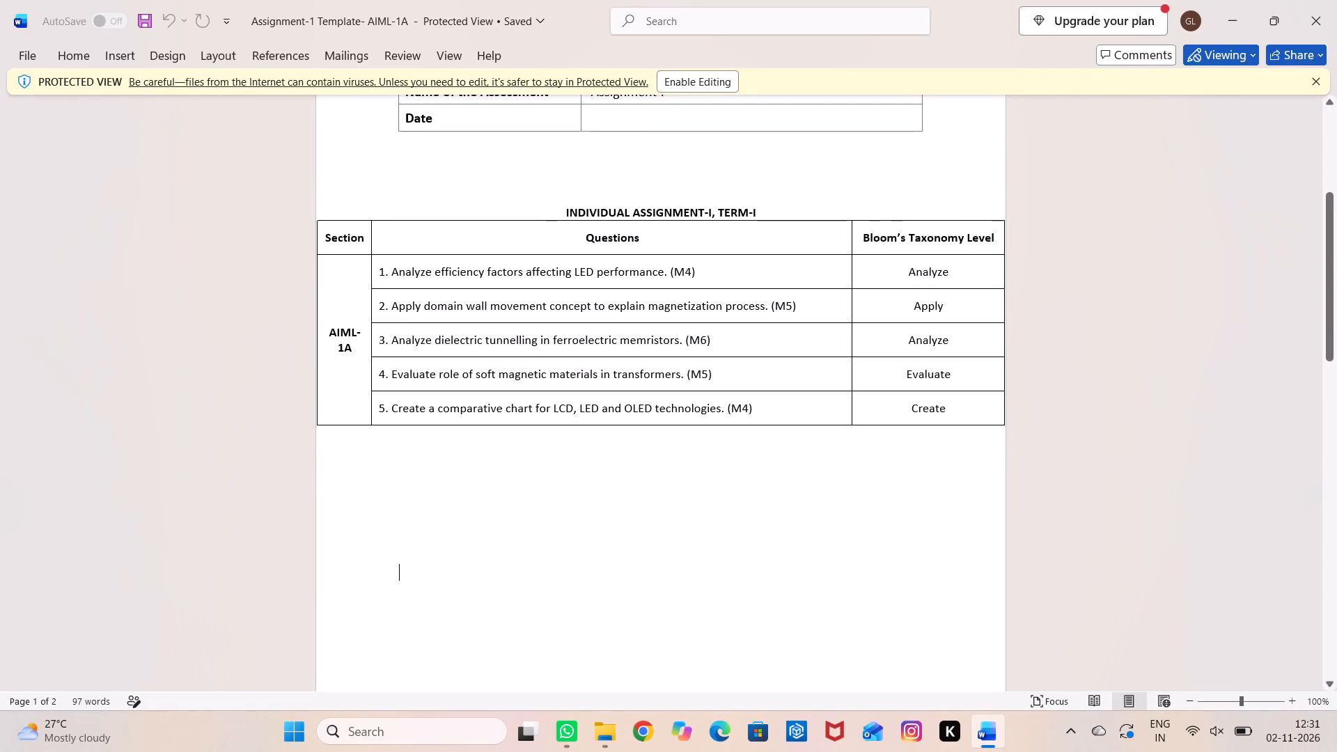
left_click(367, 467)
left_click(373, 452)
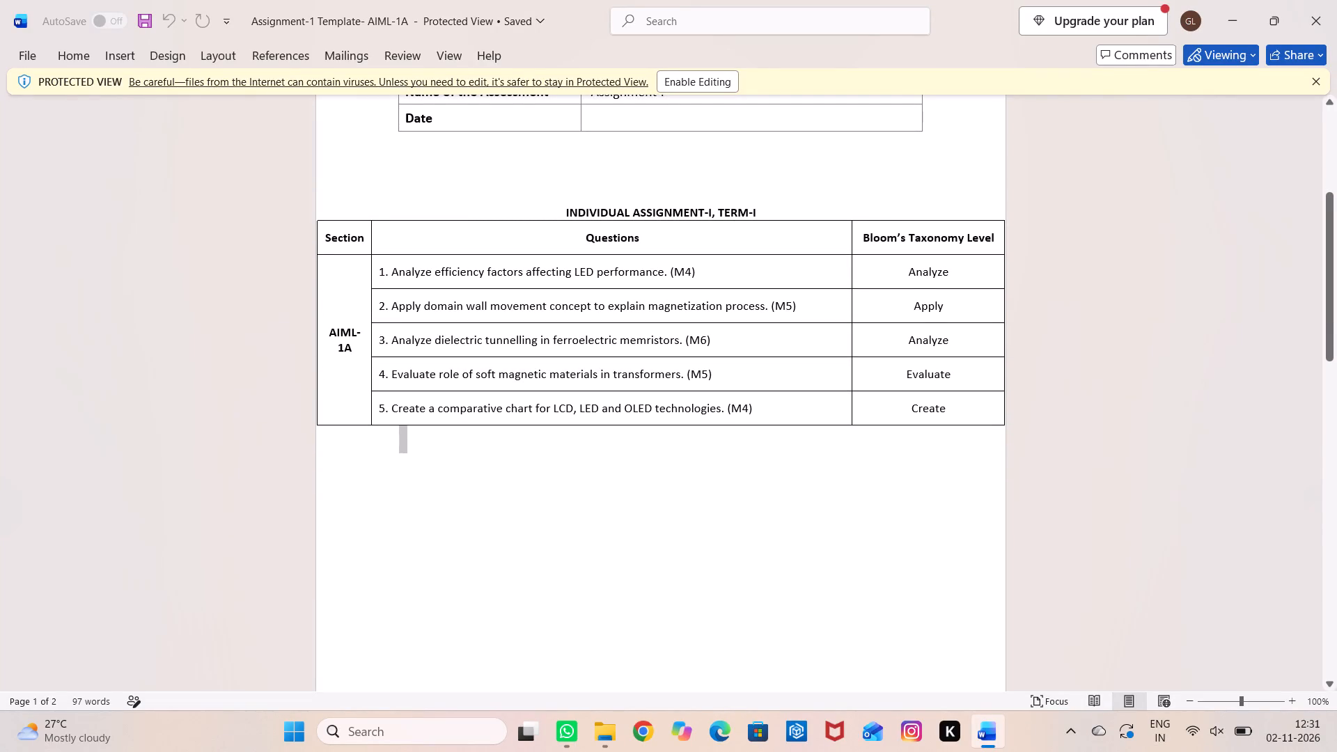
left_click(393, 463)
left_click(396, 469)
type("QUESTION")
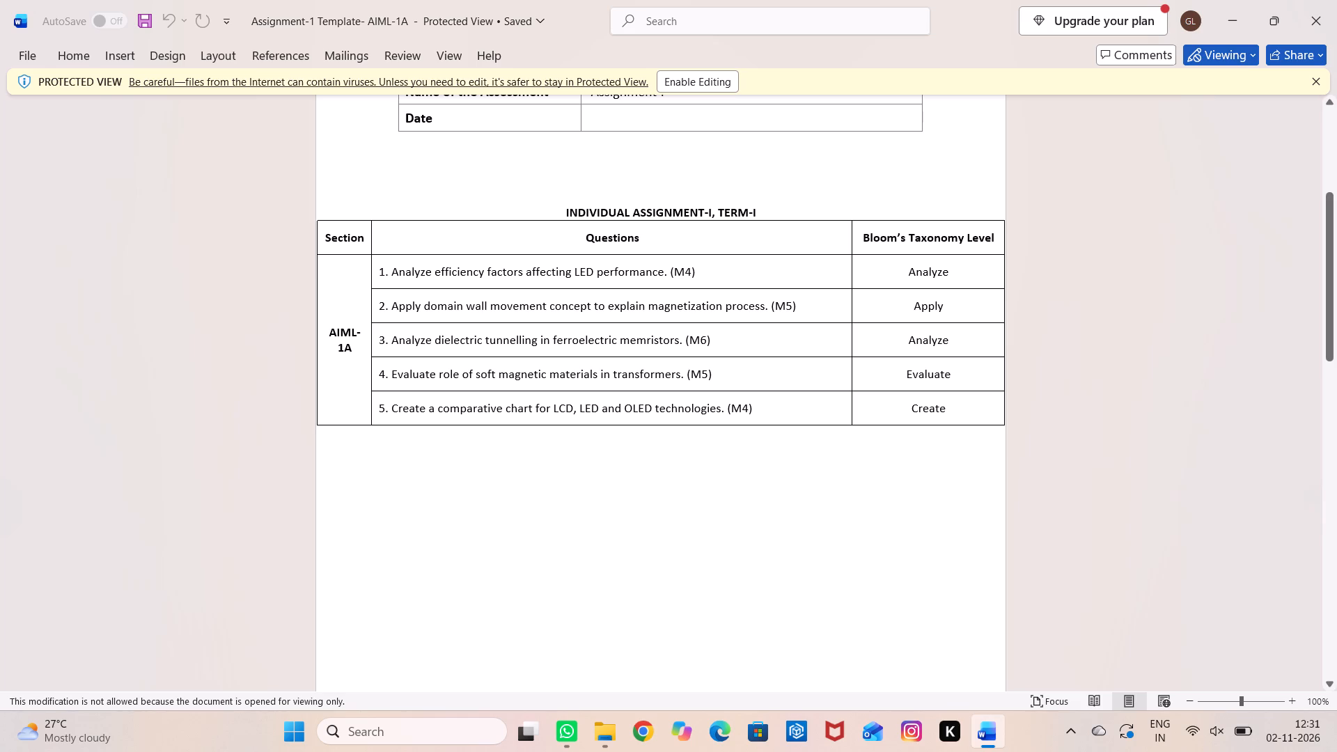
Enable editing of the protected Assignment-1 template.
left_click(691, 85)
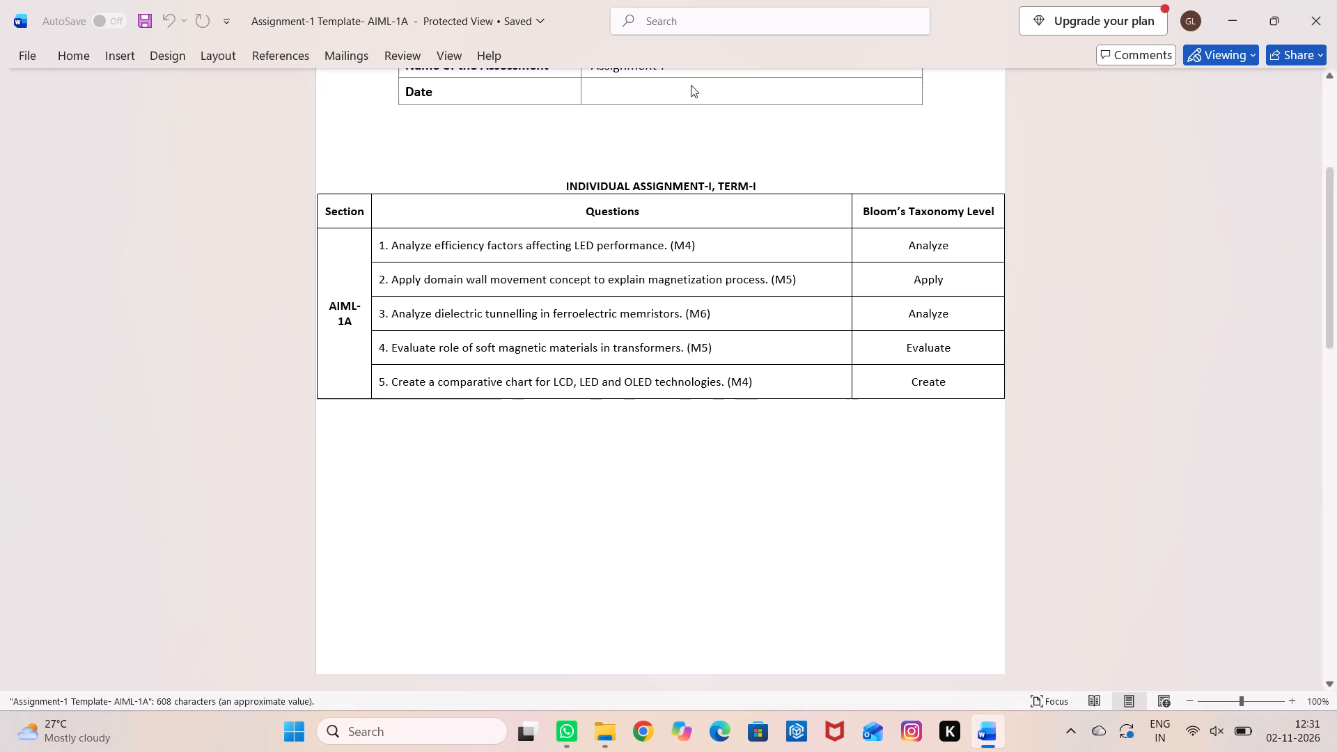
Add the lines "QUESTION:" and "ANSWER:" in the blank area below the question table.
scroll(549, 471, "down", 4)
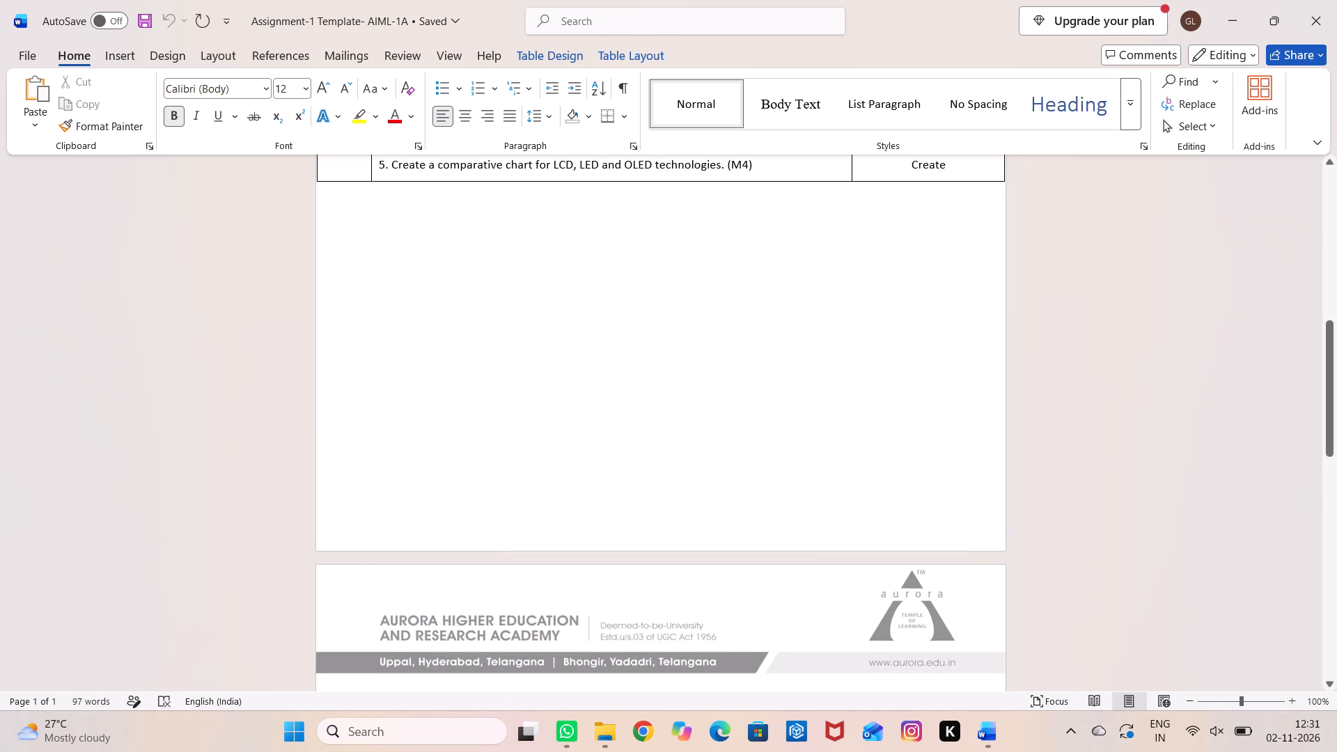
scroll(495, 297, "down", 1)
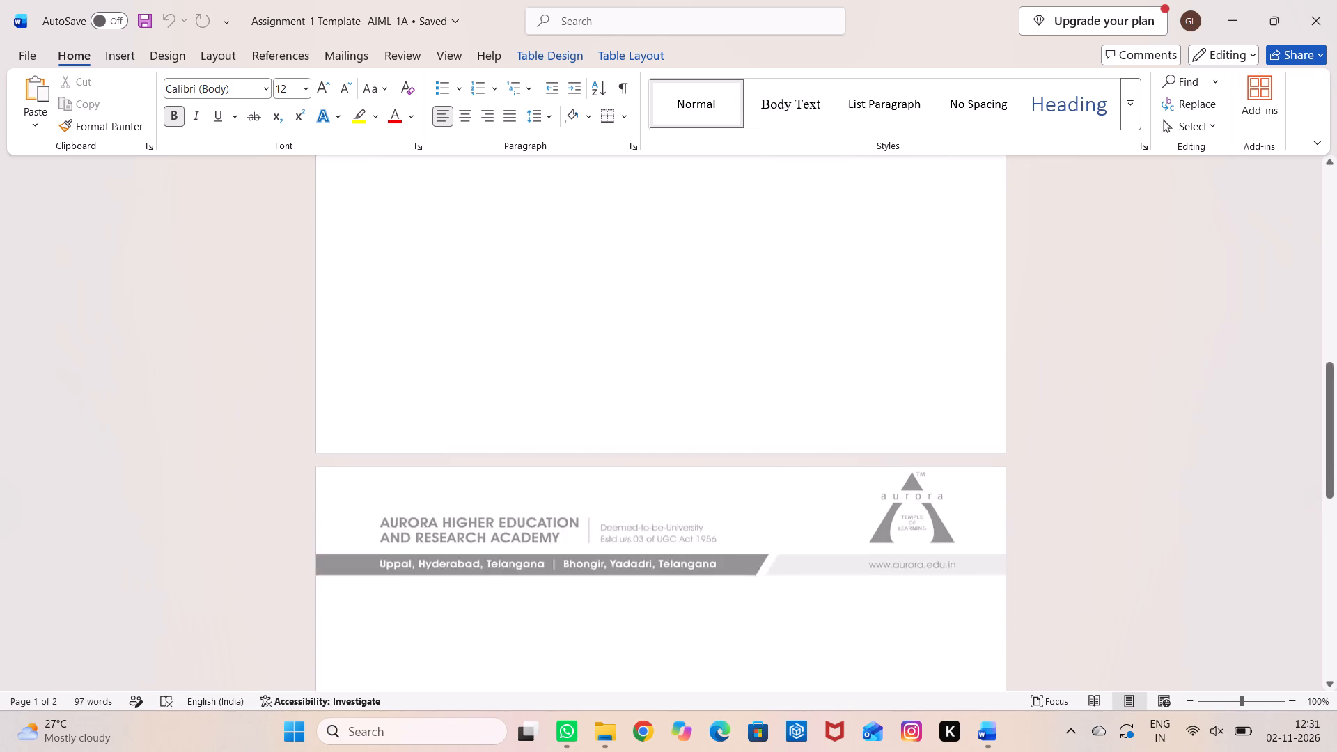
scroll(495, 297, "down", 1)
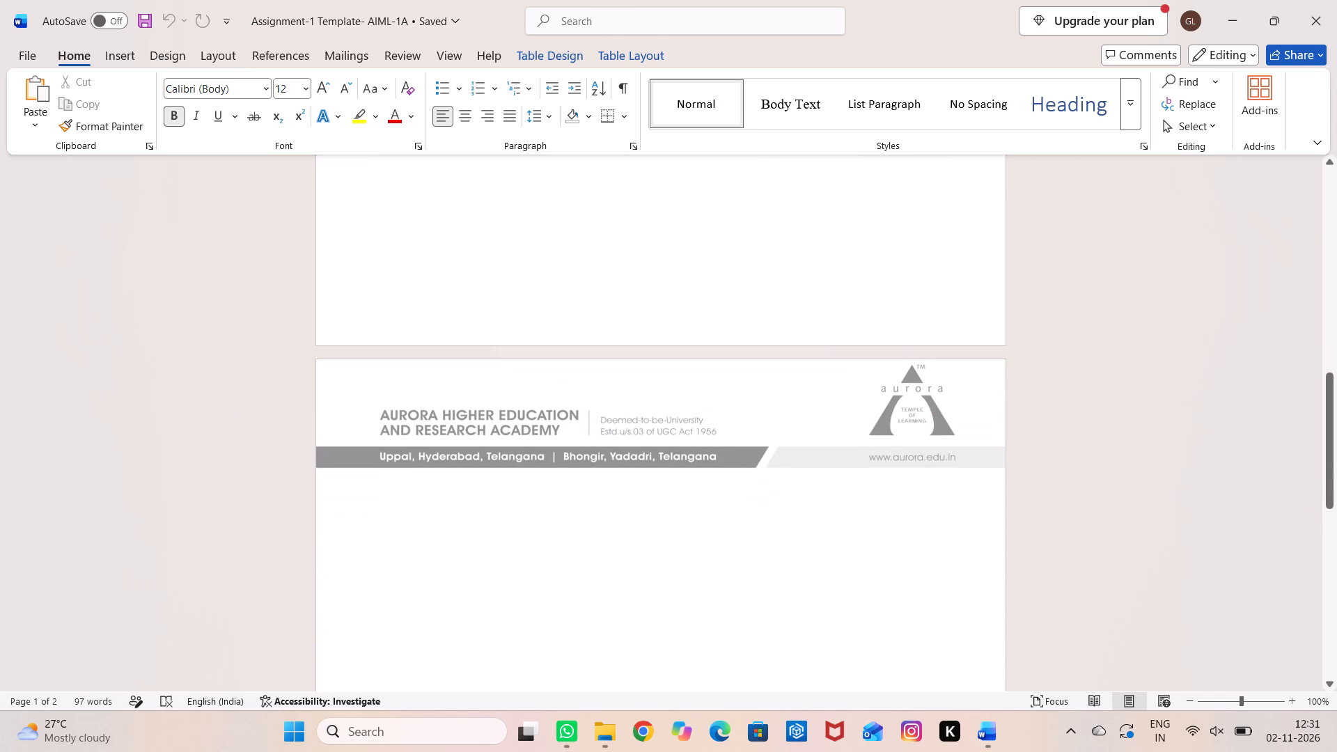
scroll(423, 206, "up", 2)
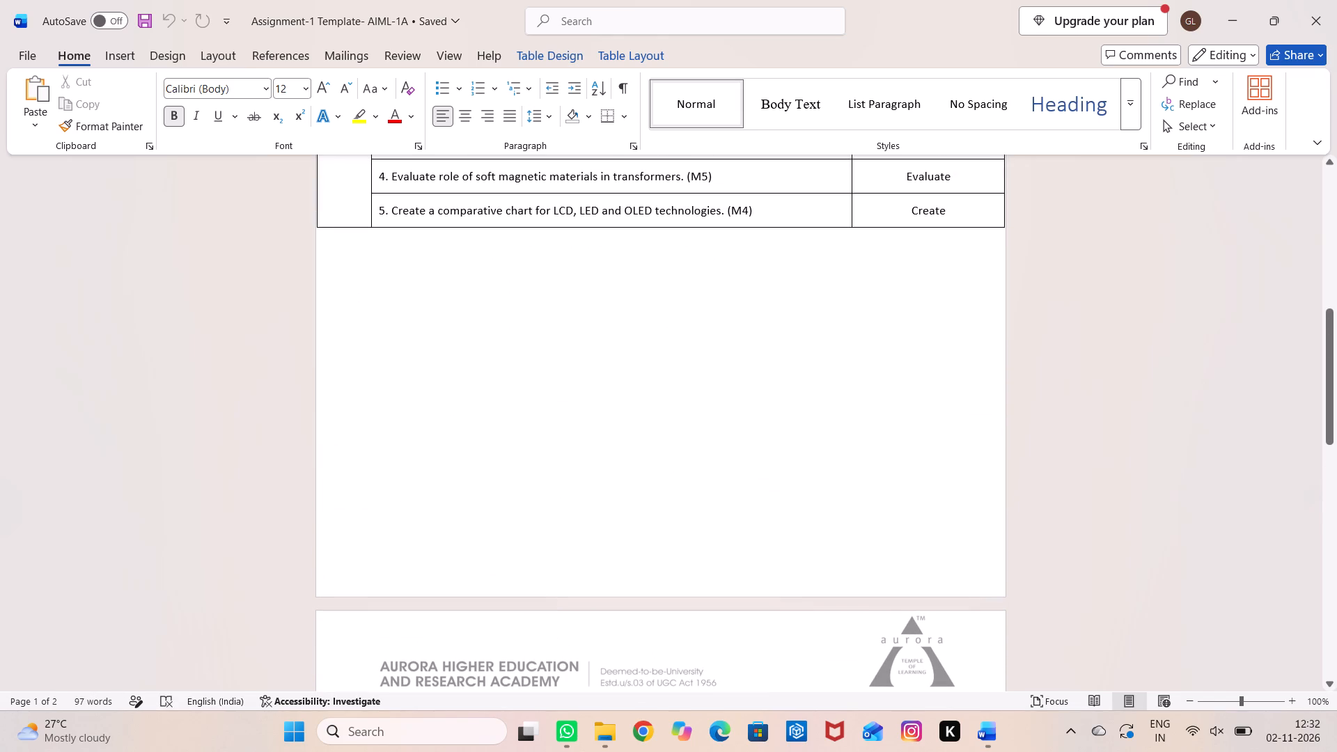
left_click(412, 267)
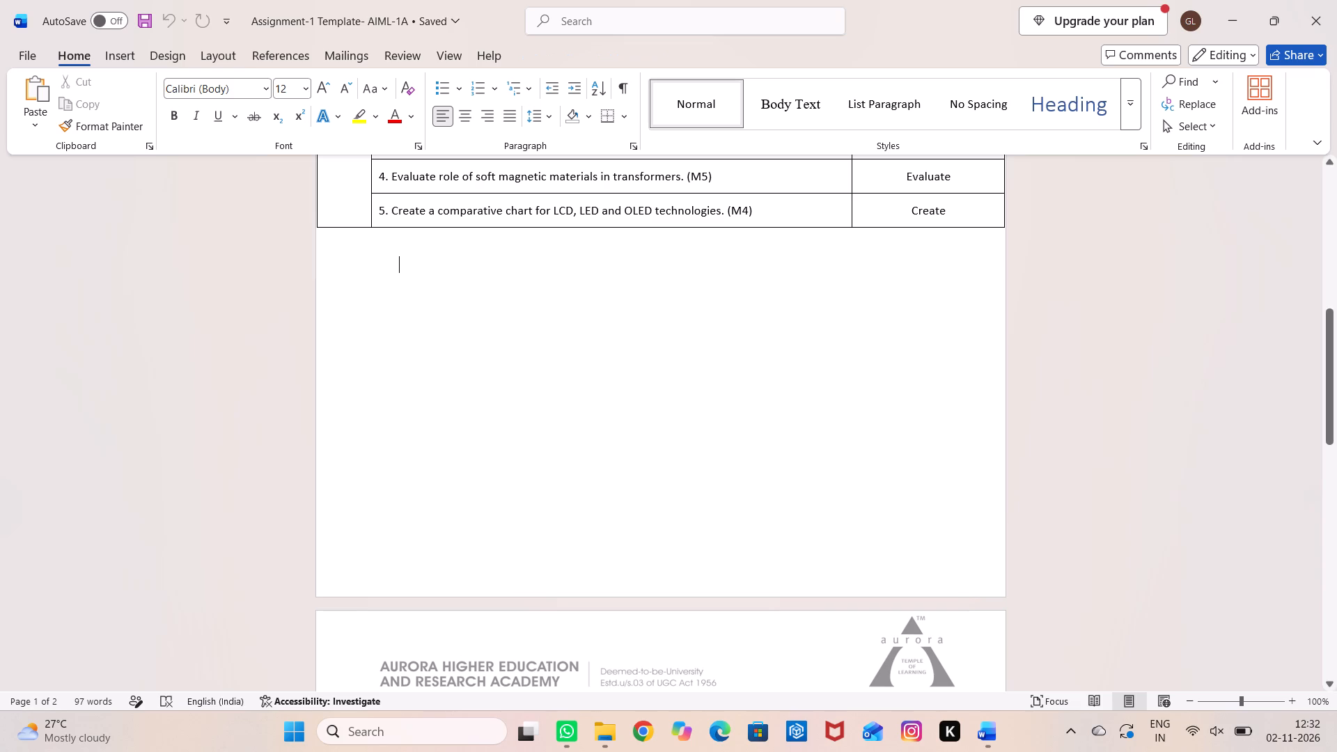
type("QUESTION")
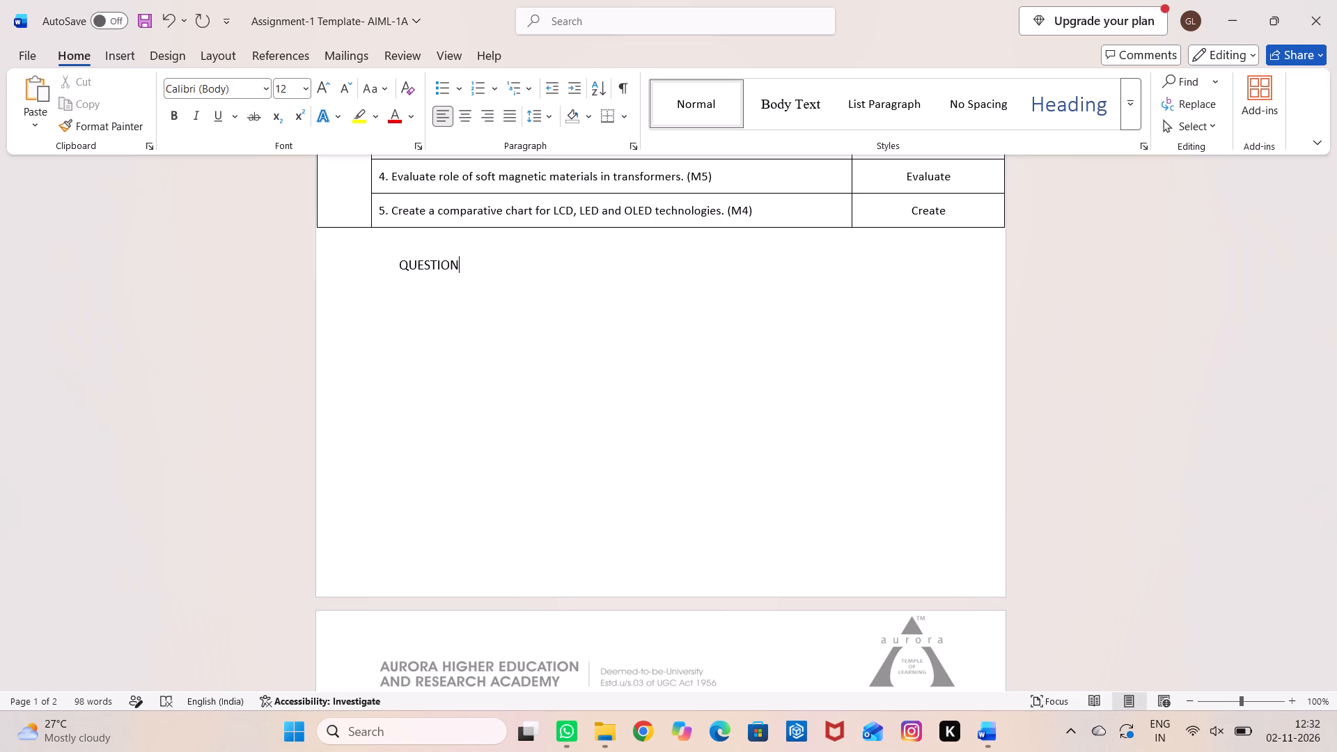
key("shift+colon")
key("Return")
type("ANSWE")
key("r")
key("shift+colon")
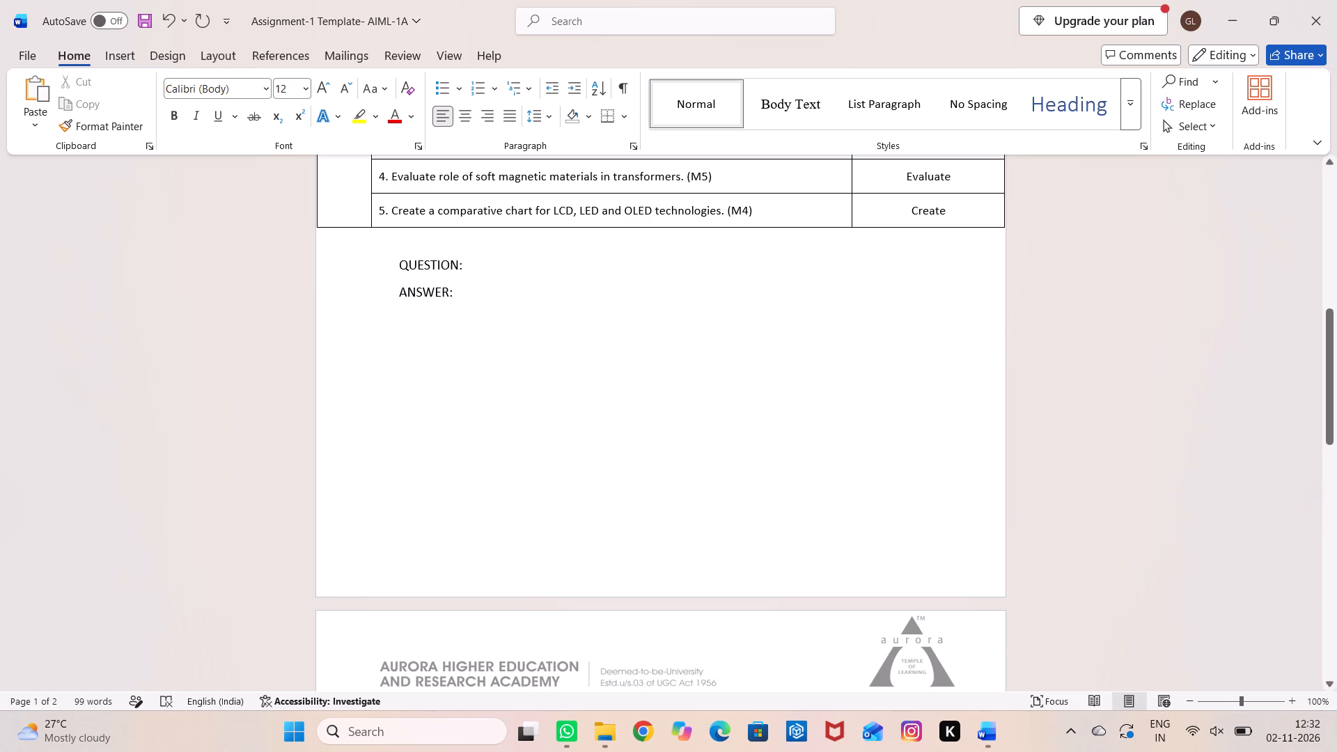
Format the QUESTION: and ANSWER: lines as bold, underlined text at font size 16.
left_click_drag(399, 263, 462, 288)
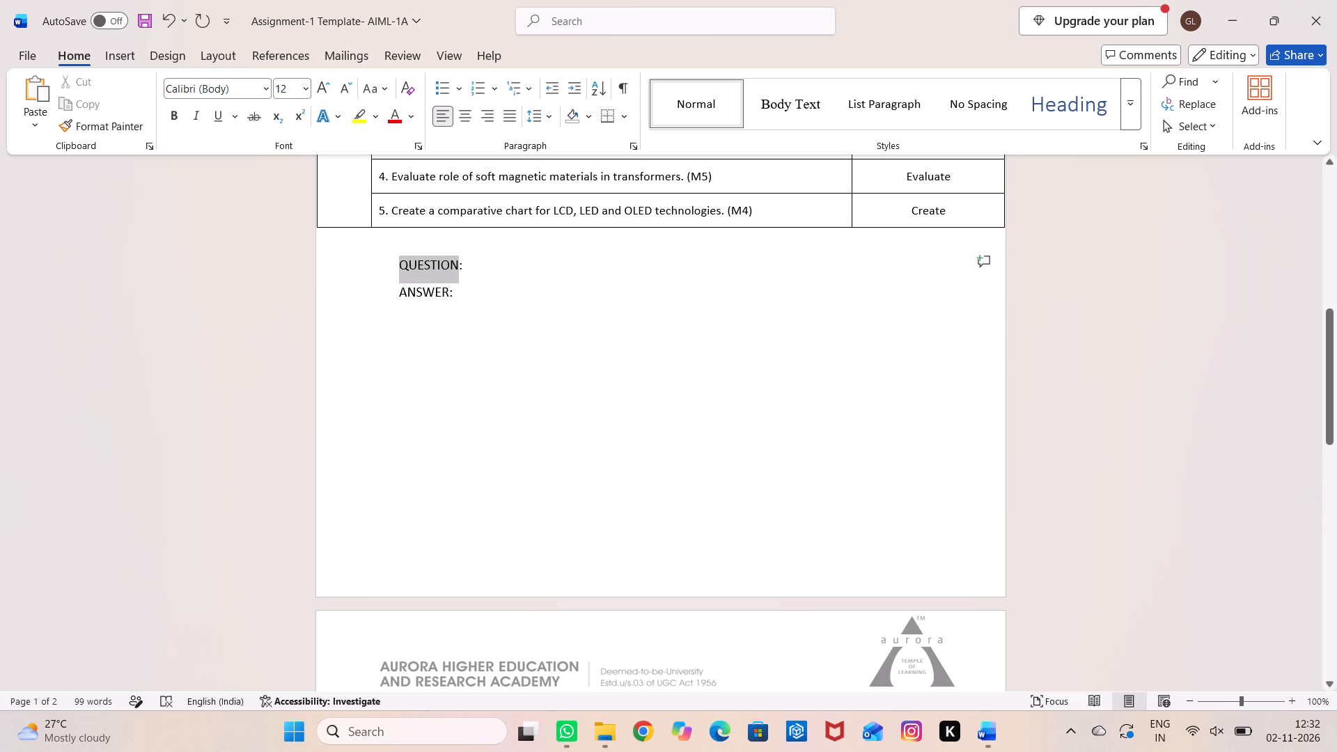
left_click_drag(462, 288, 464, 295)
left_click(475, 265)
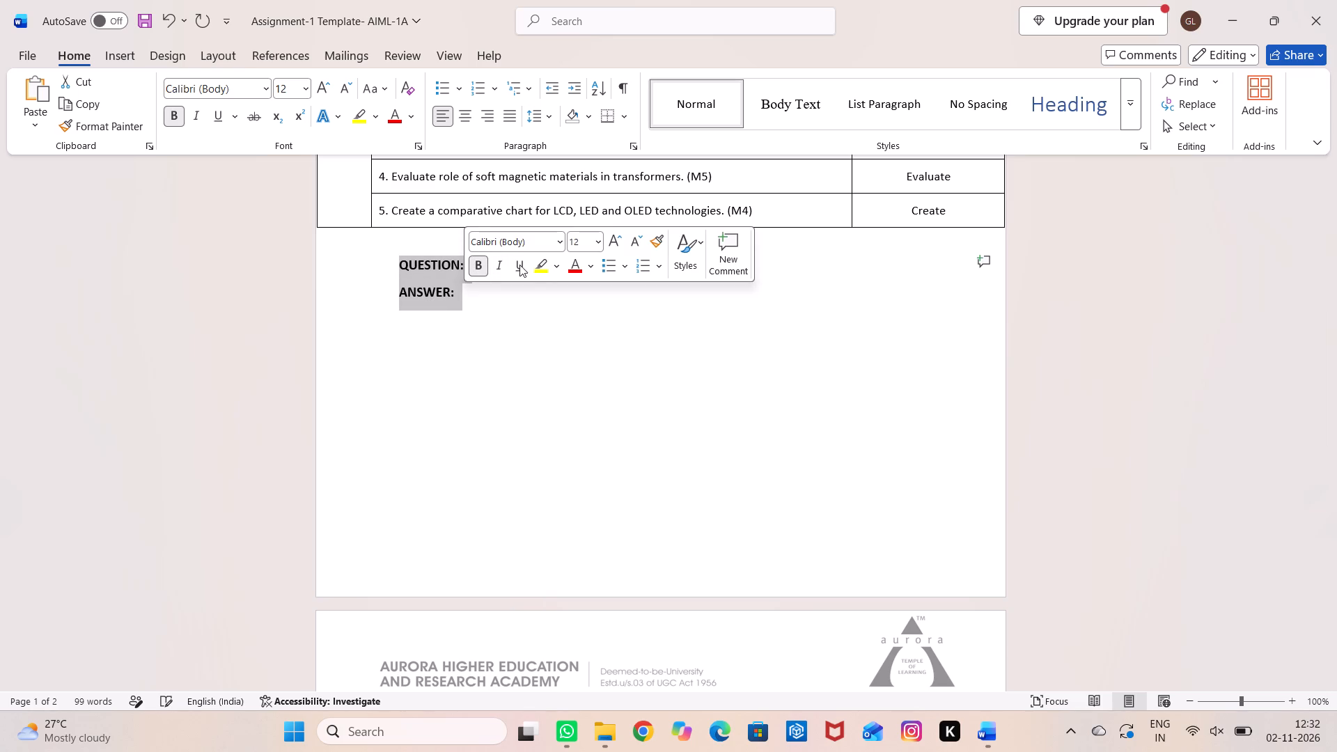
left_click(526, 270)
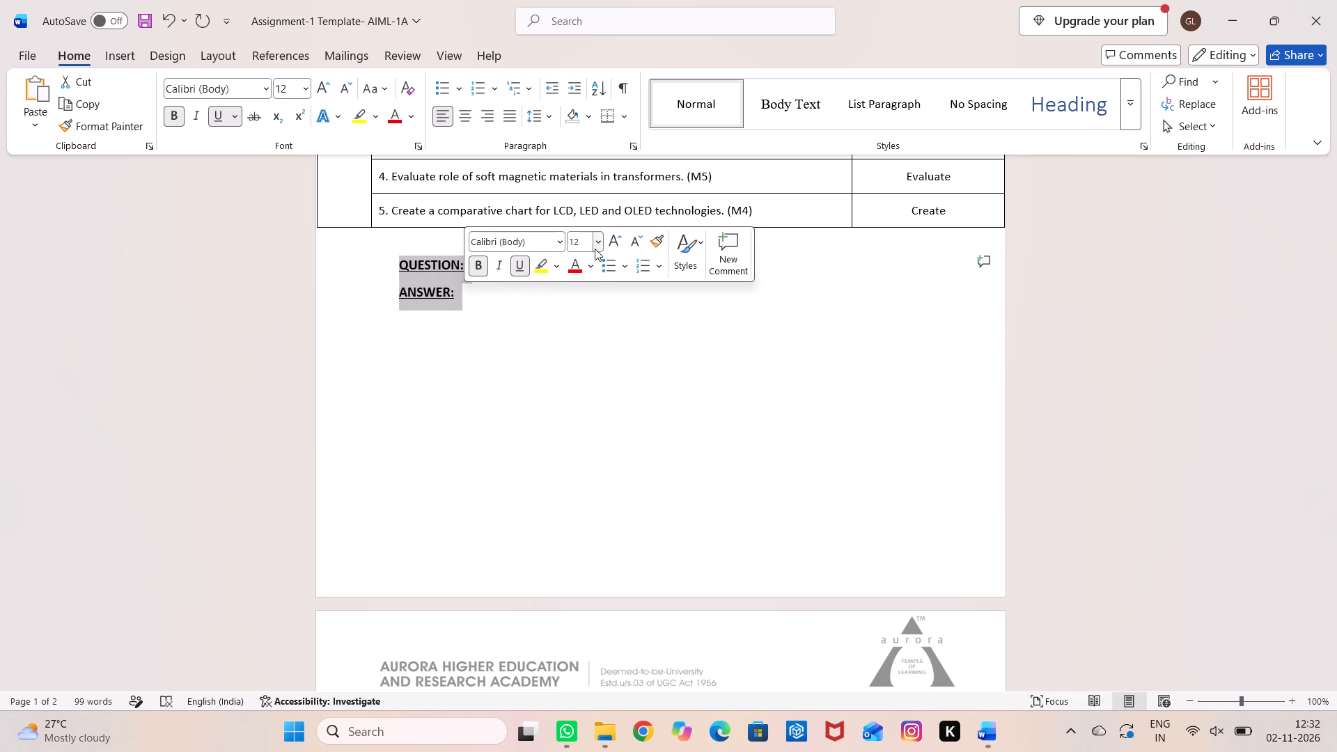
left_click(598, 246)
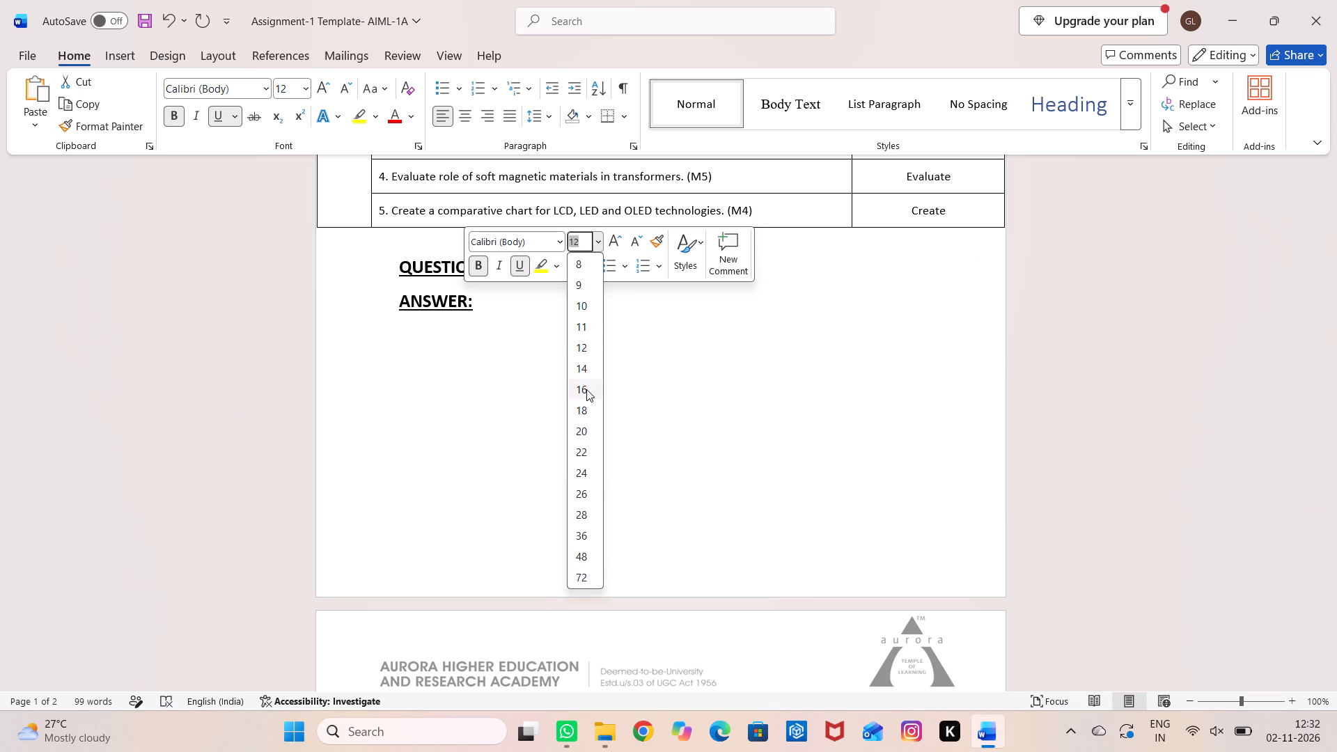
left_click(586, 389)
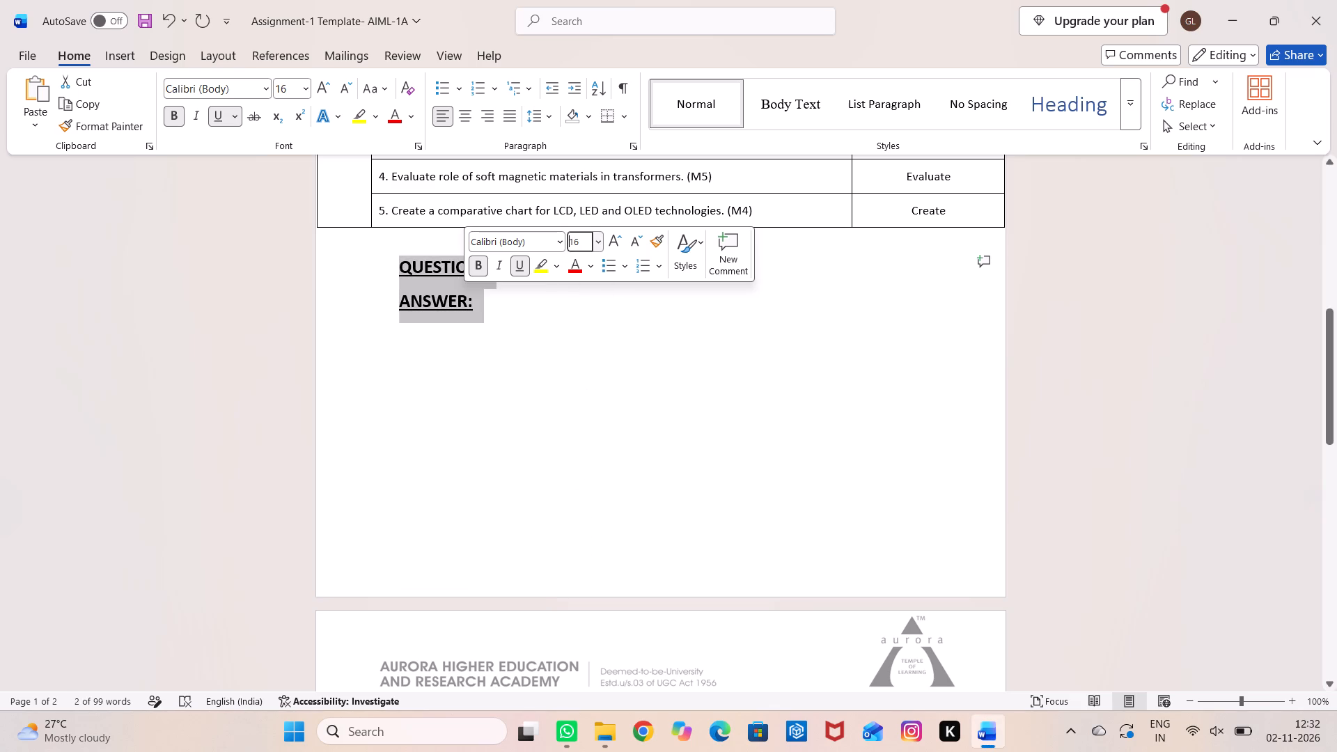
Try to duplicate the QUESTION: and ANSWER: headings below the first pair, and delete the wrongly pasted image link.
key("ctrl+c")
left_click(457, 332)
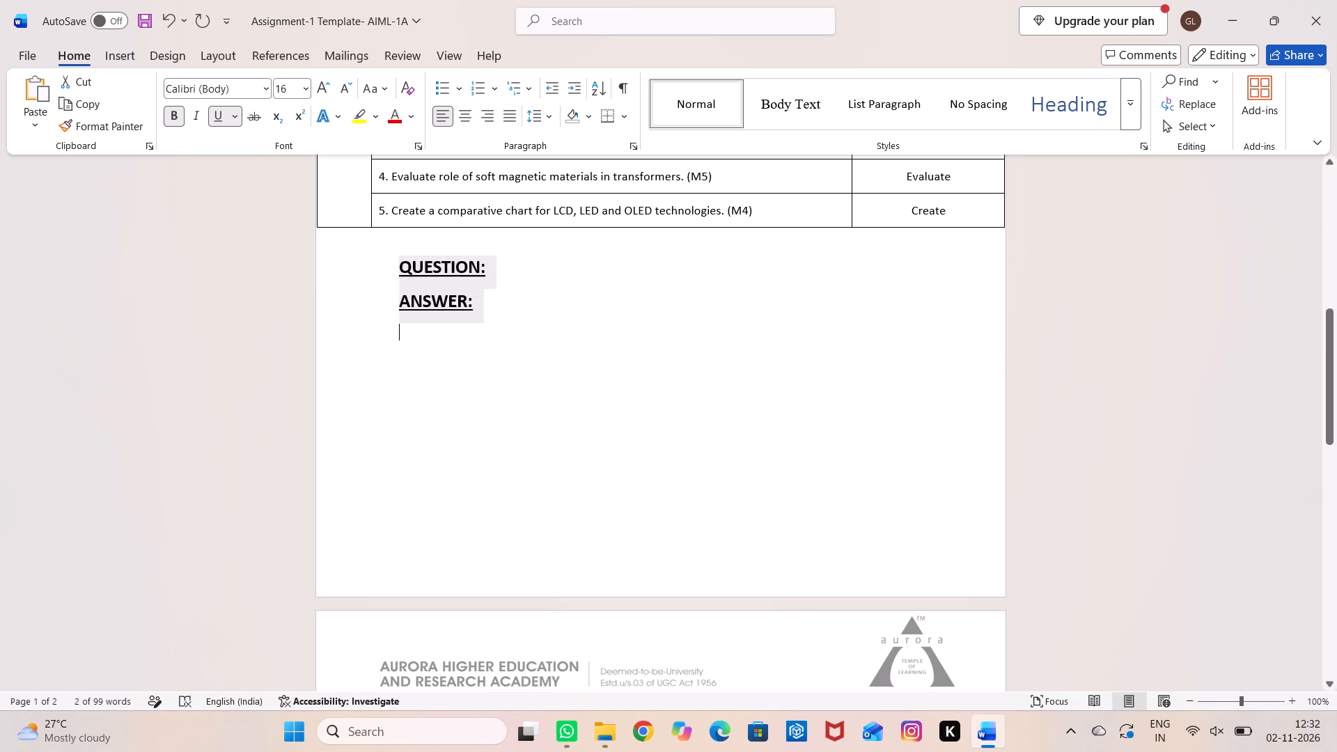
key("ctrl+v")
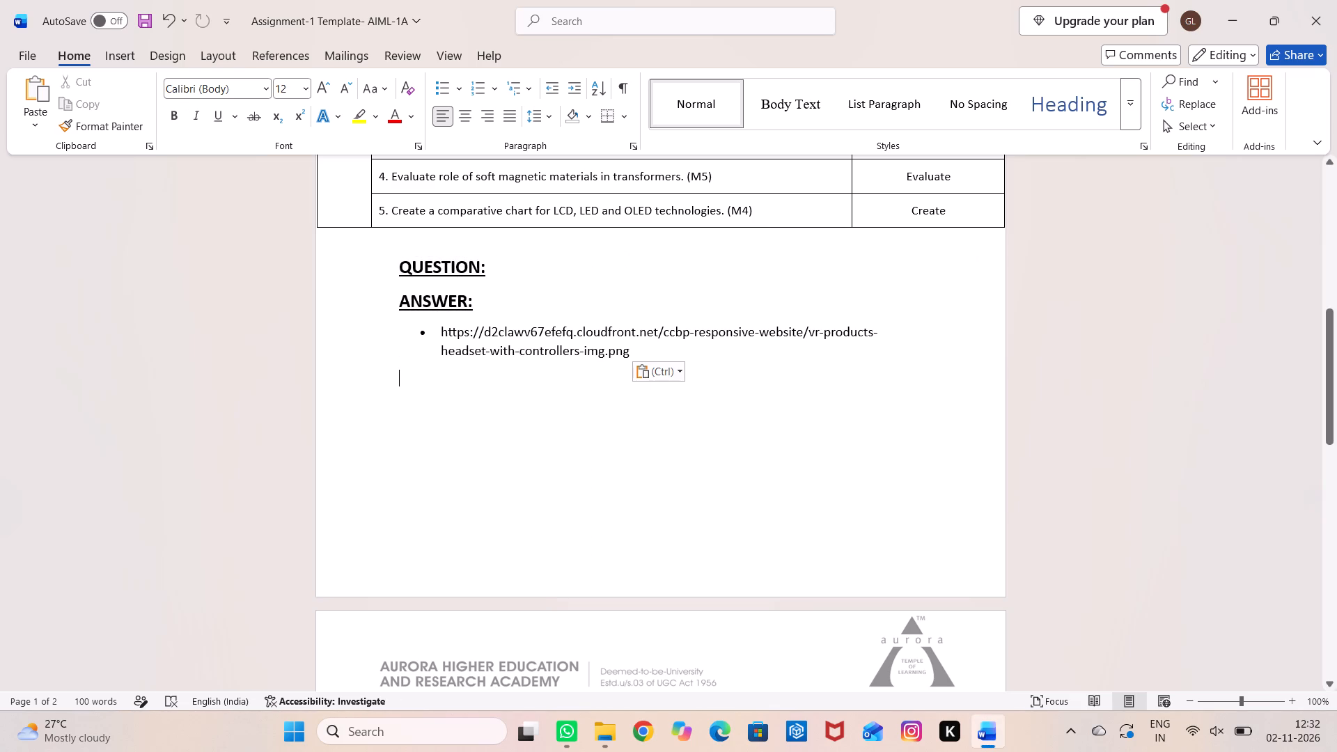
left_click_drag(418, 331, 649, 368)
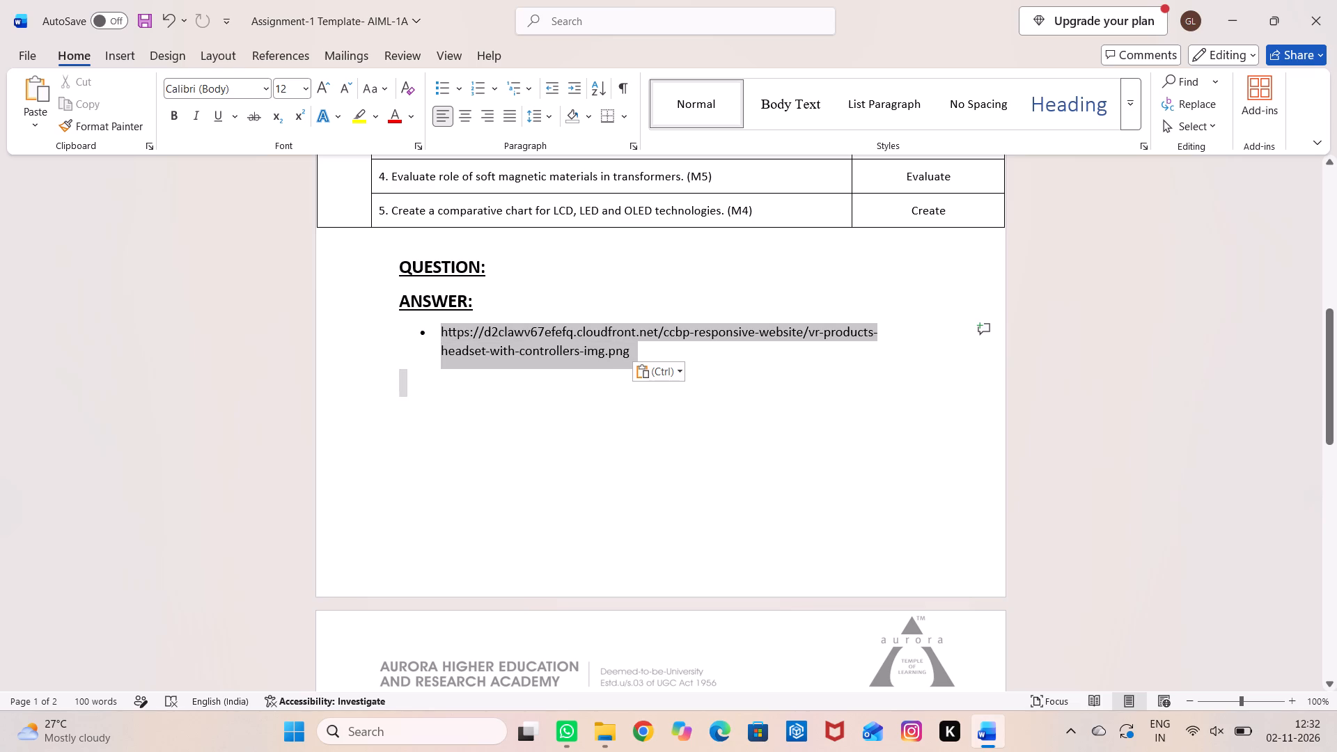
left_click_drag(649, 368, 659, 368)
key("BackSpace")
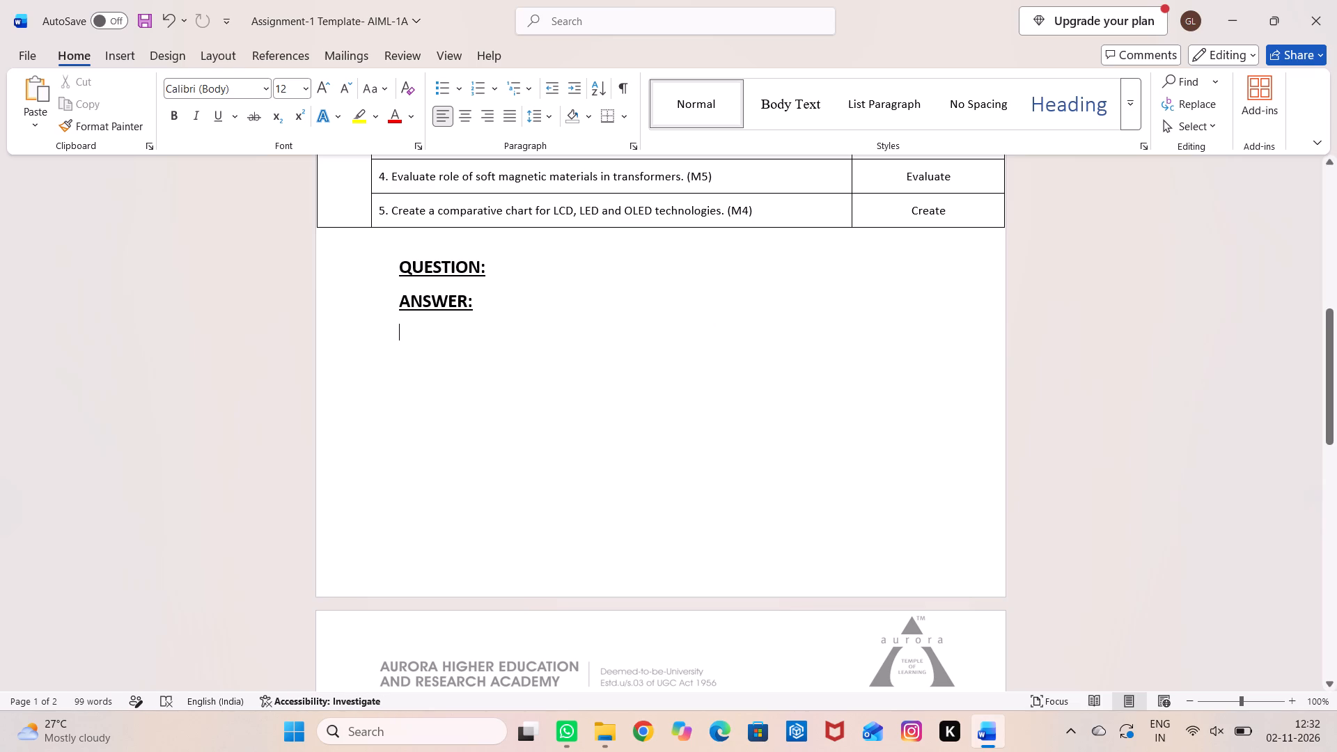
Copy the QUESTION: and ANSWER: heading pair and paste it four times below the first pair, leaving a blank line after the original.
left_click_drag(395, 260, 480, 313)
left_click(480, 313)
left_click_drag(395, 260, 491, 311)
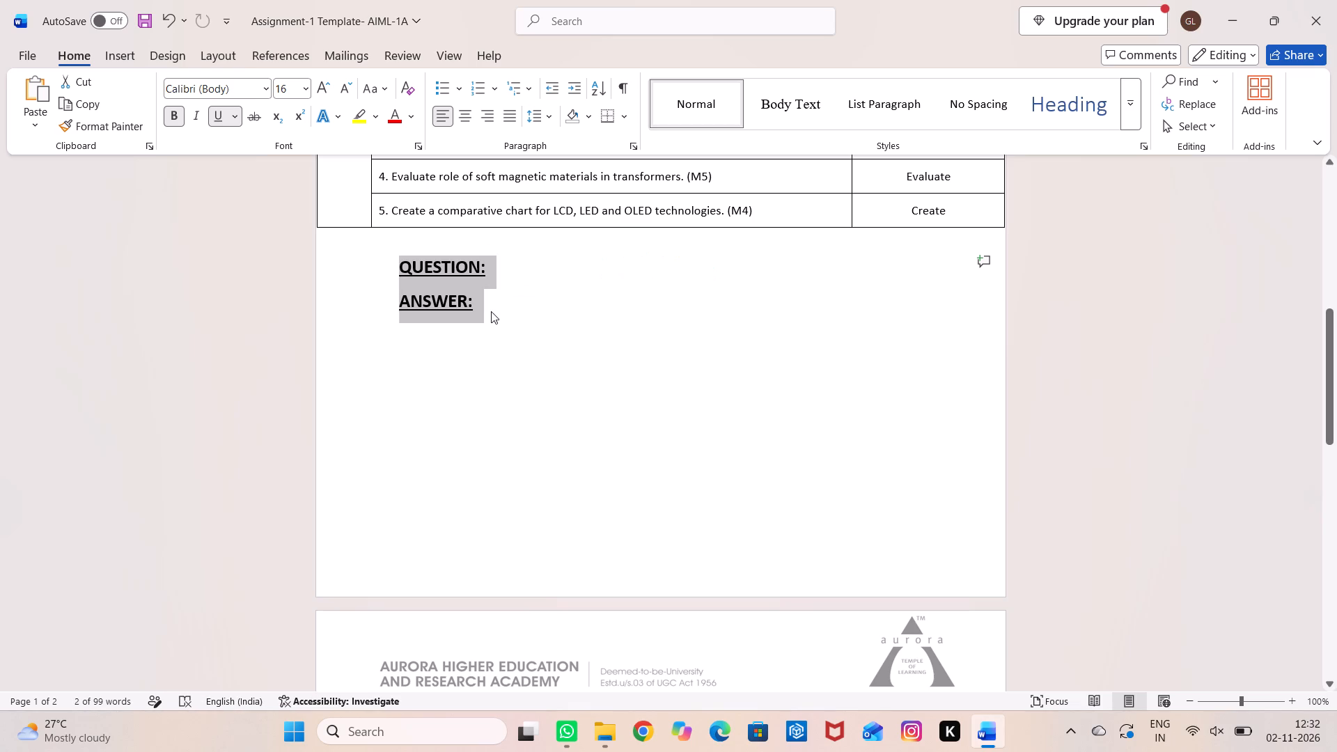
key("ctrl+c")
left_click(491, 311, "ctrl")
left_click(390, 364)
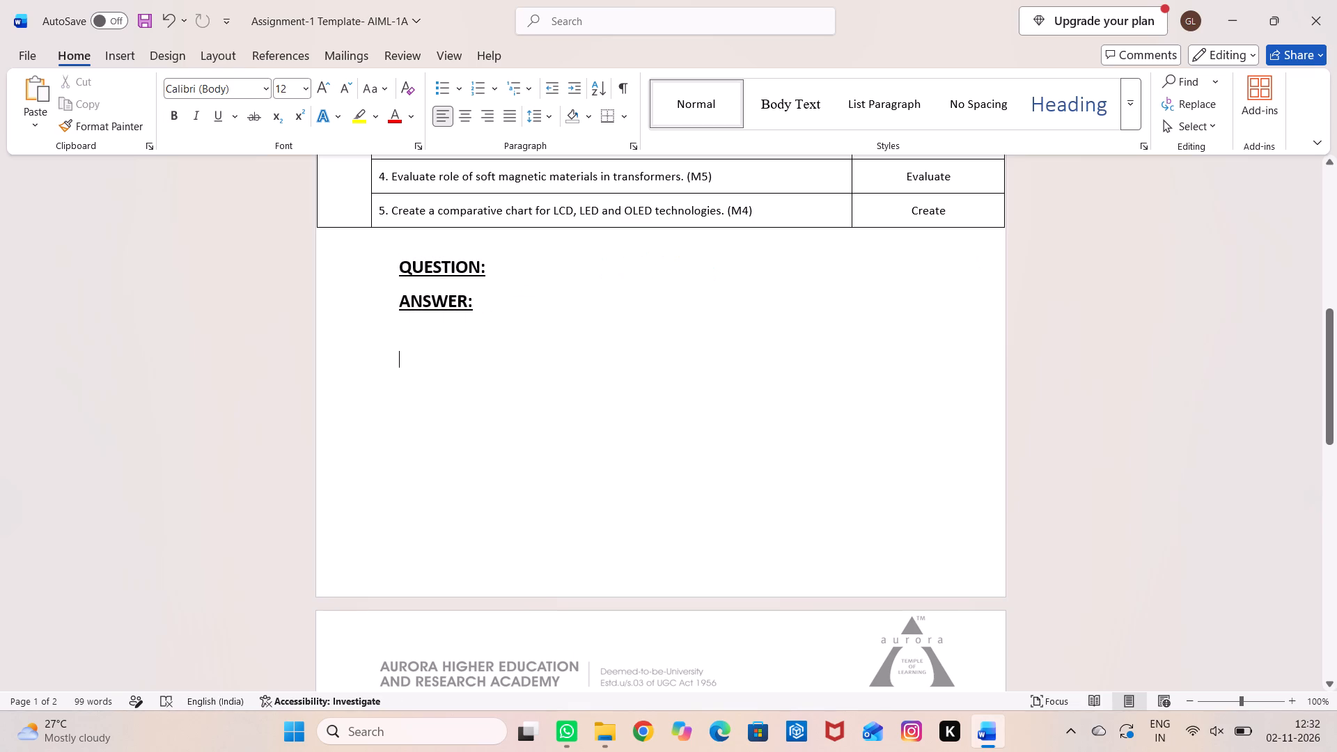
key("ctrl+v")
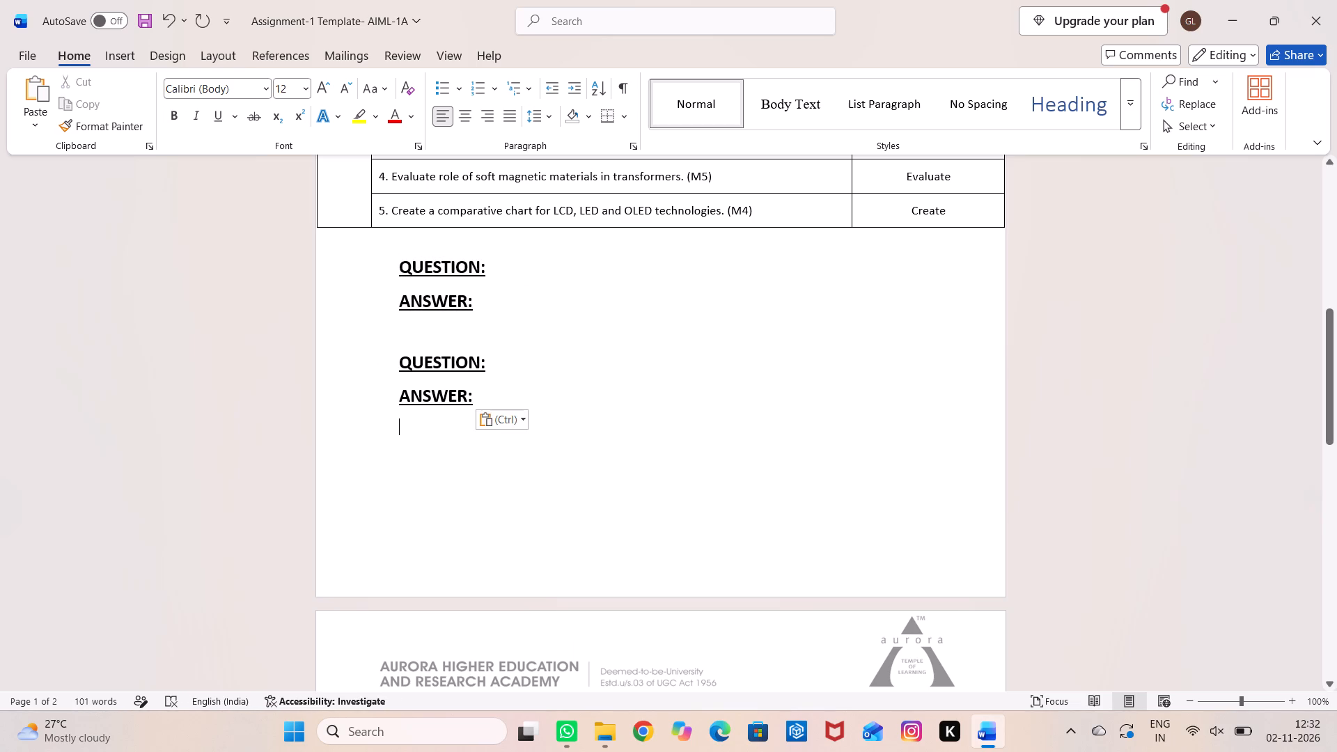
key("ctrl+v")
key("ctrl+v")
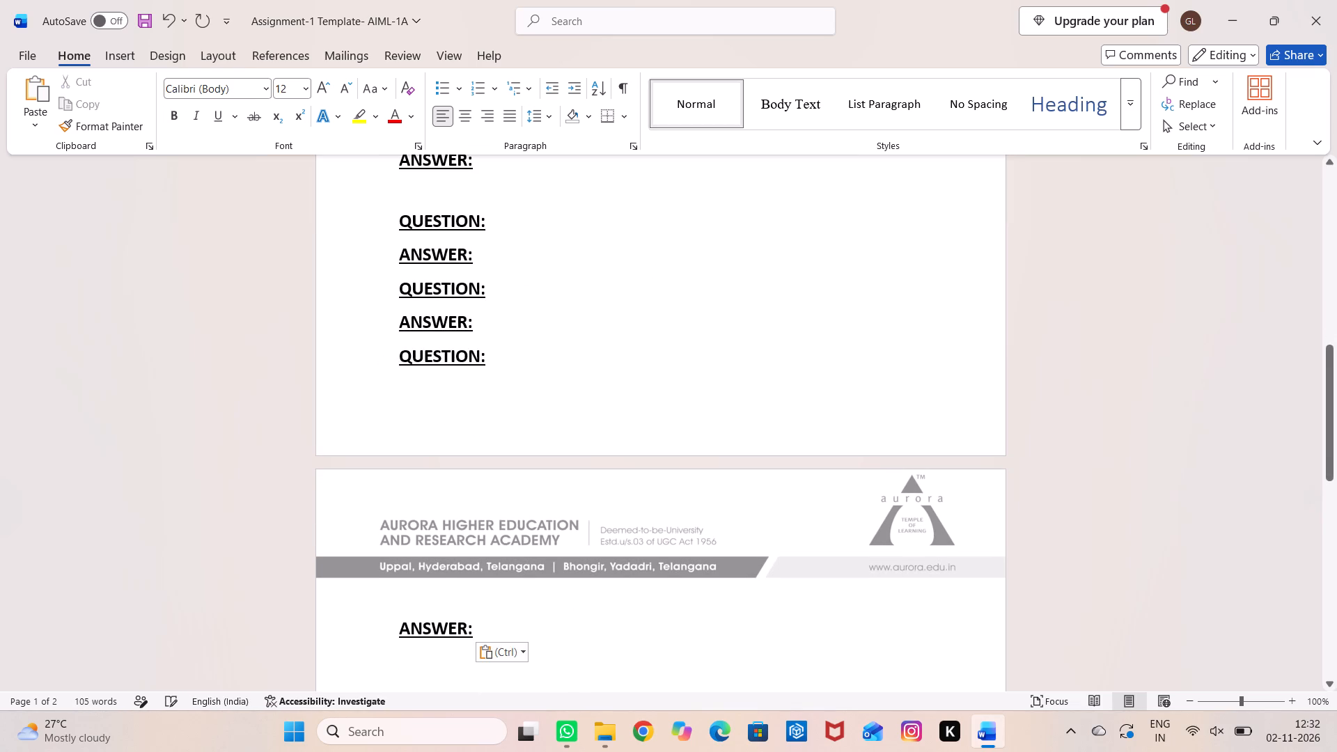
key("ctrl+v")
Copy question 1 on LED efficiency factors from the table onto a new non-bold, non-underlined line under the first QUESTION: heading, without an extra blank line.
scroll(416, 203, "up", 1)
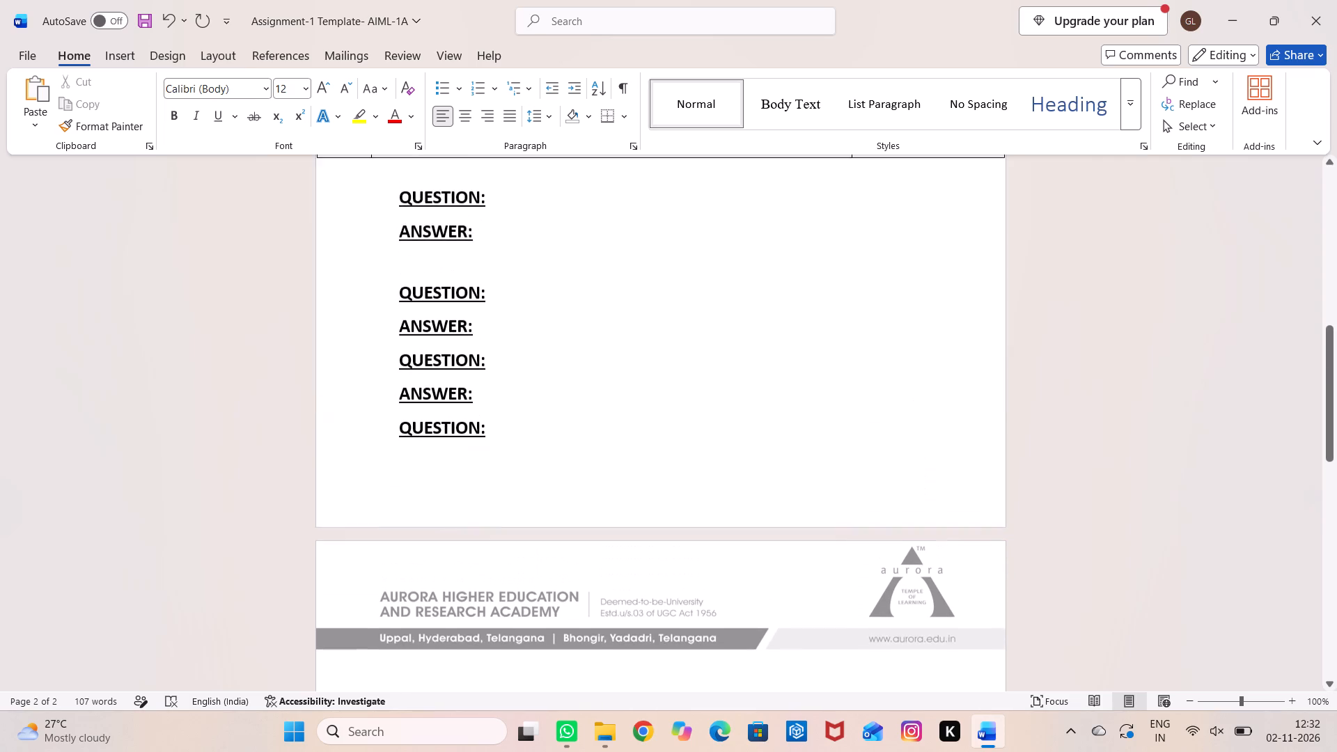
scroll(260, 141, "up", 1)
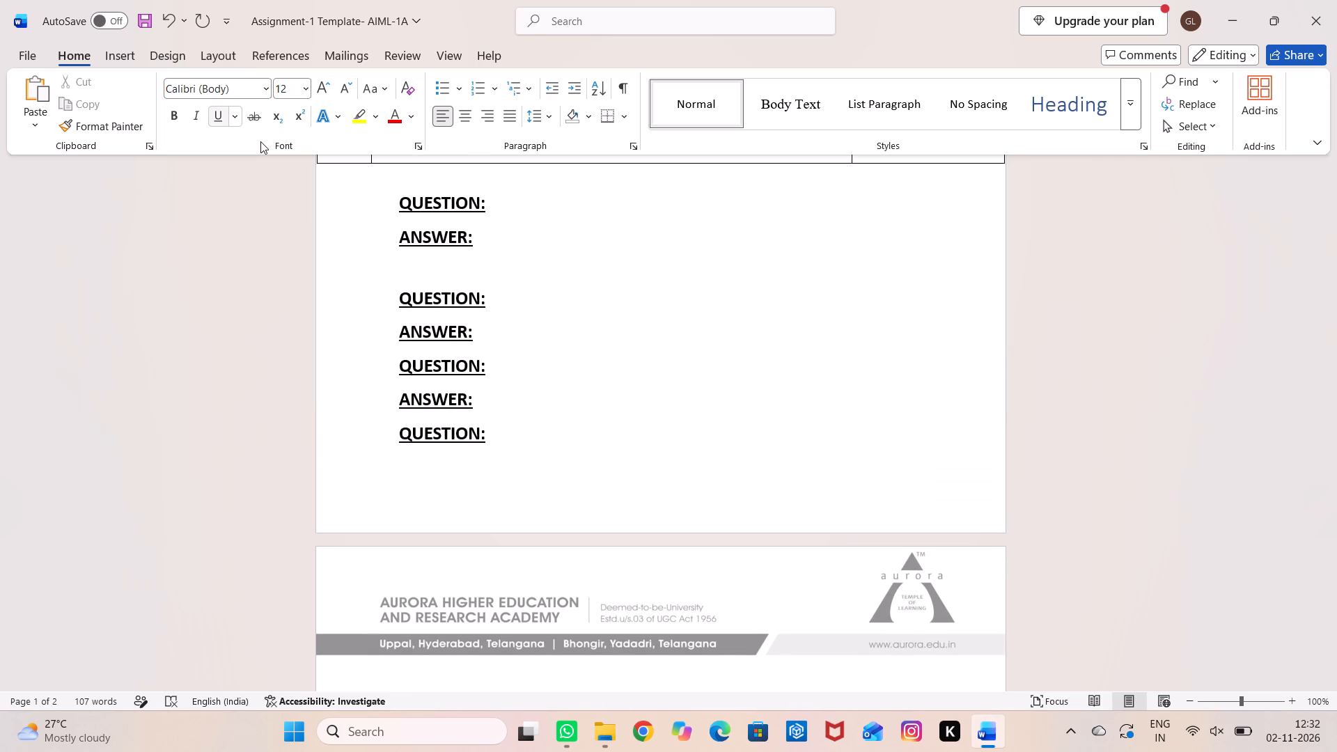
scroll(260, 141, "up", 2)
scroll(343, 207, "up", 2)
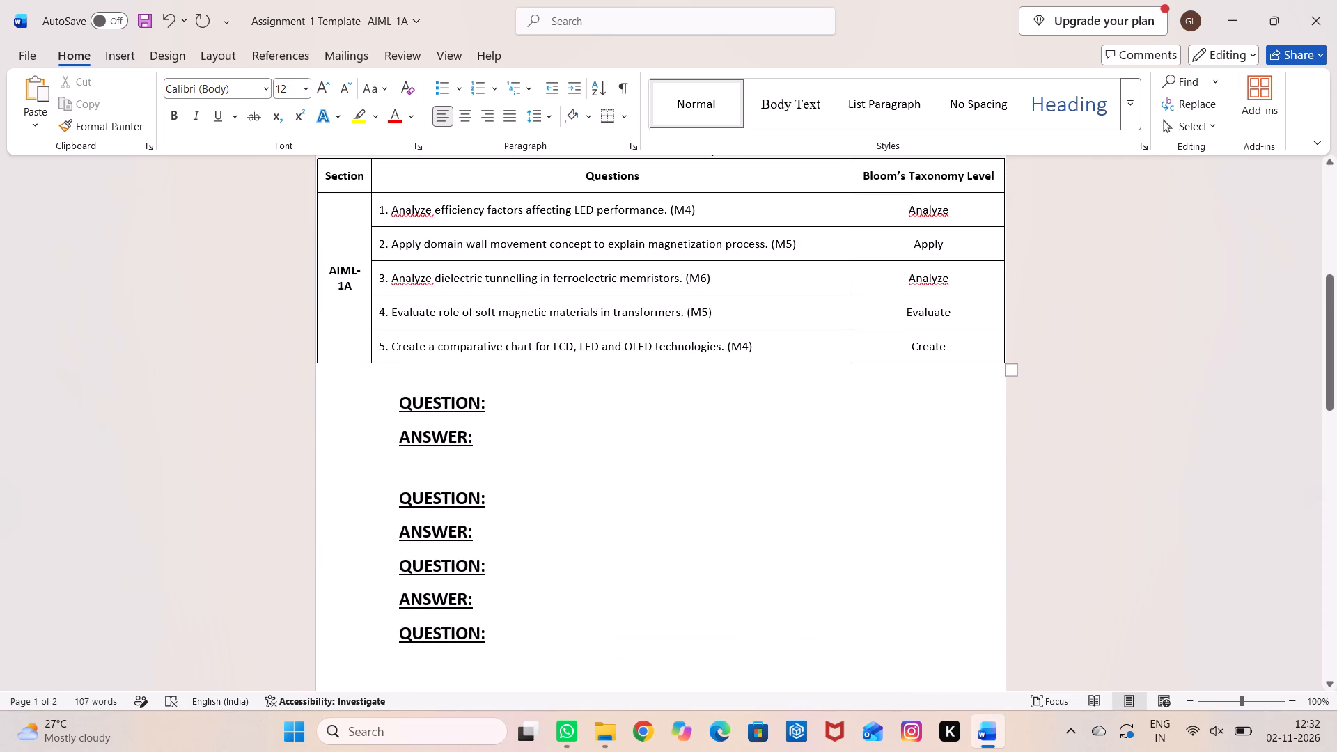
left_click_drag(381, 210, 501, 225)
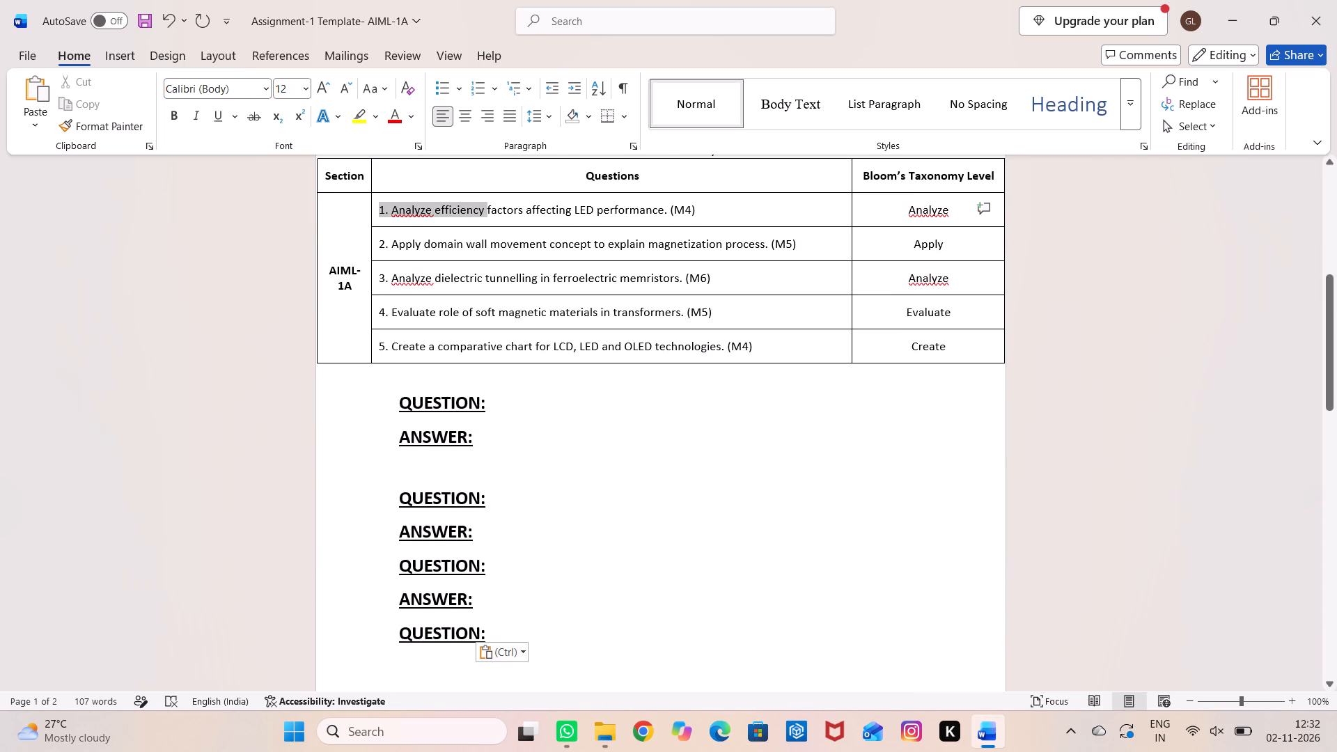
left_click_drag(501, 225, 659, 219)
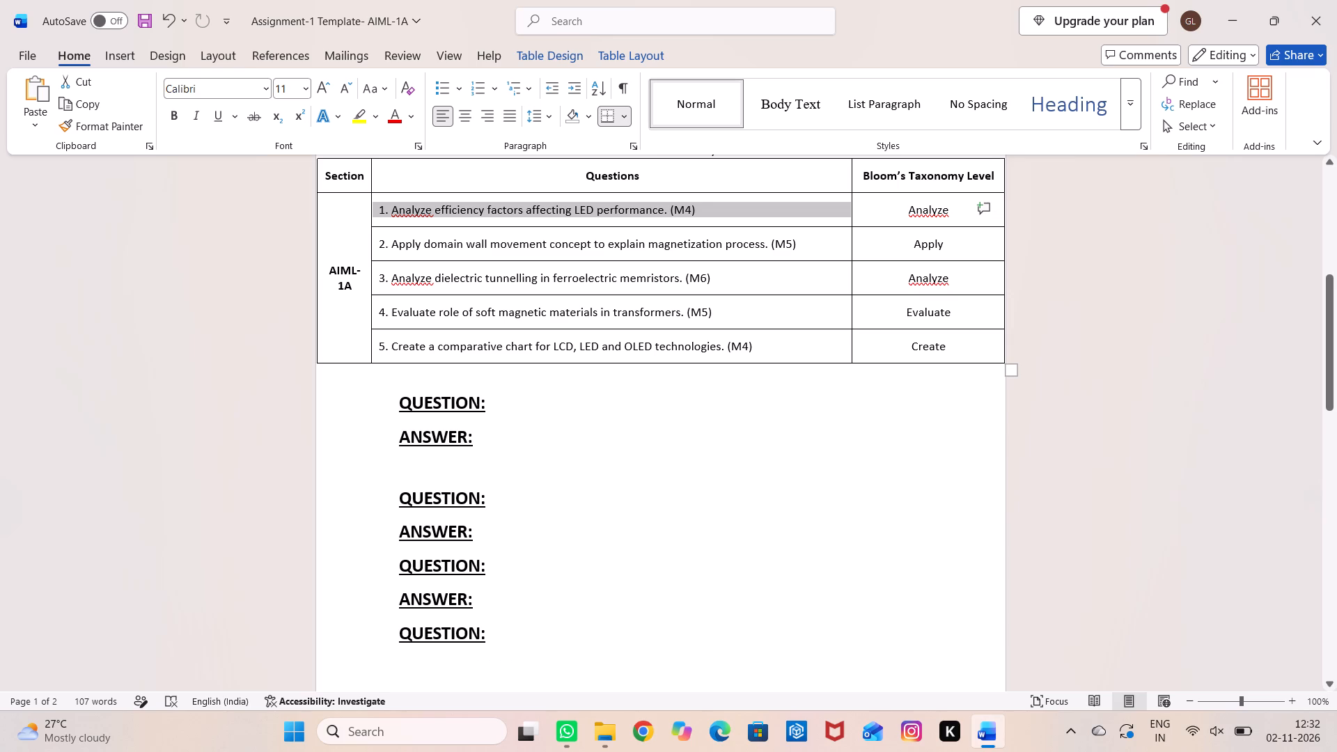
key("ctrl+c")
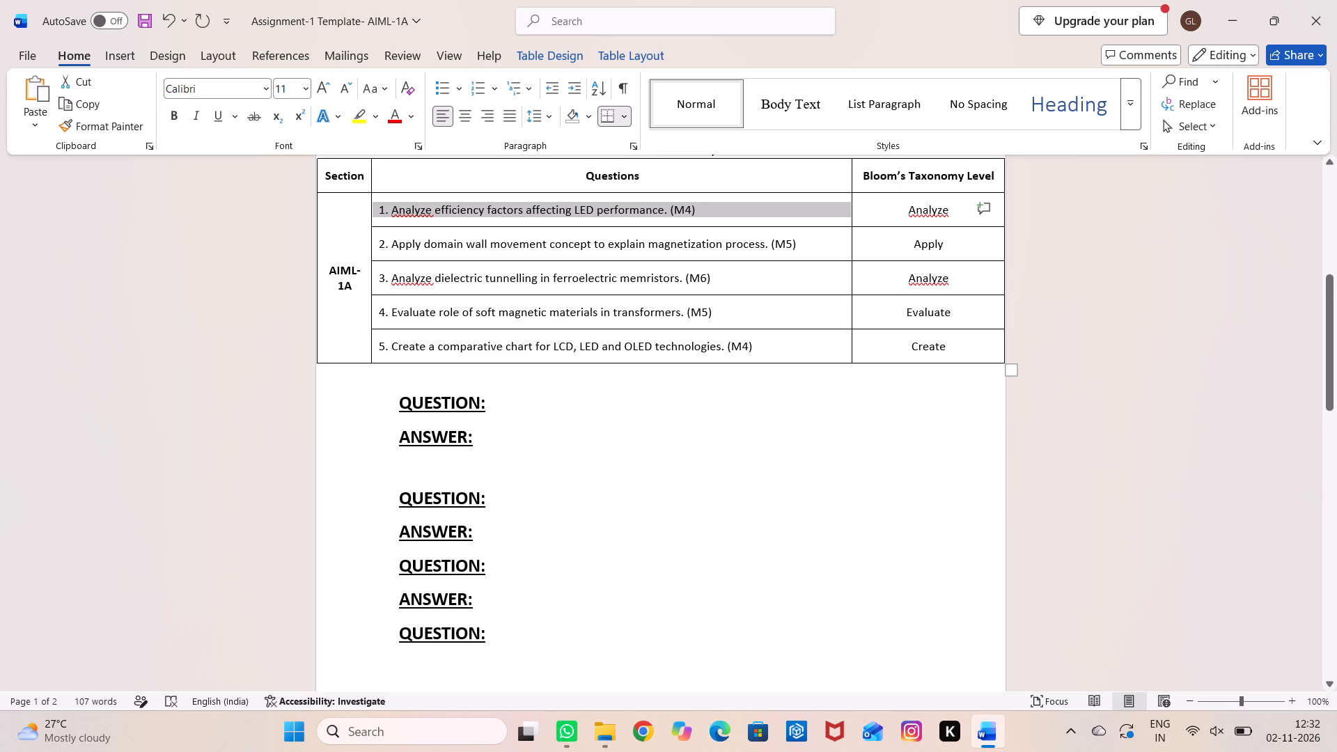
left_click(492, 402)
key("Return")
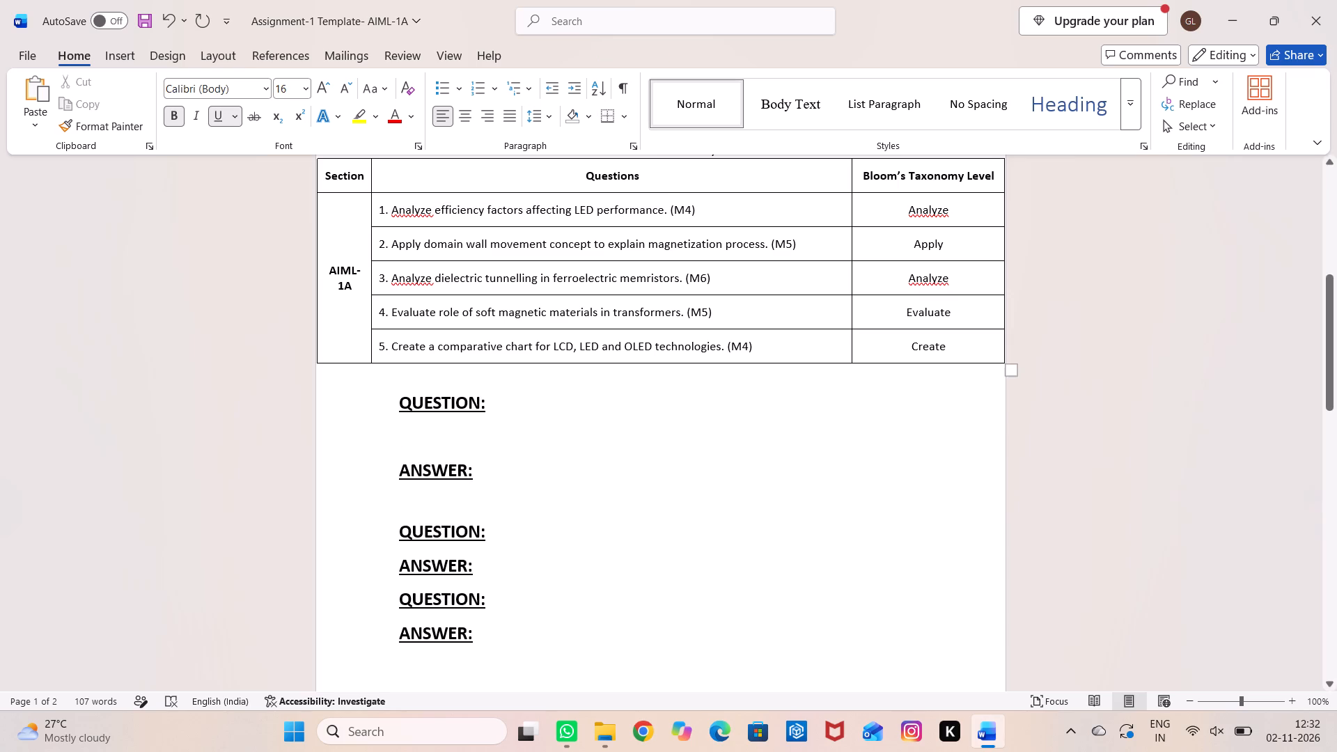
left_click(175, 107)
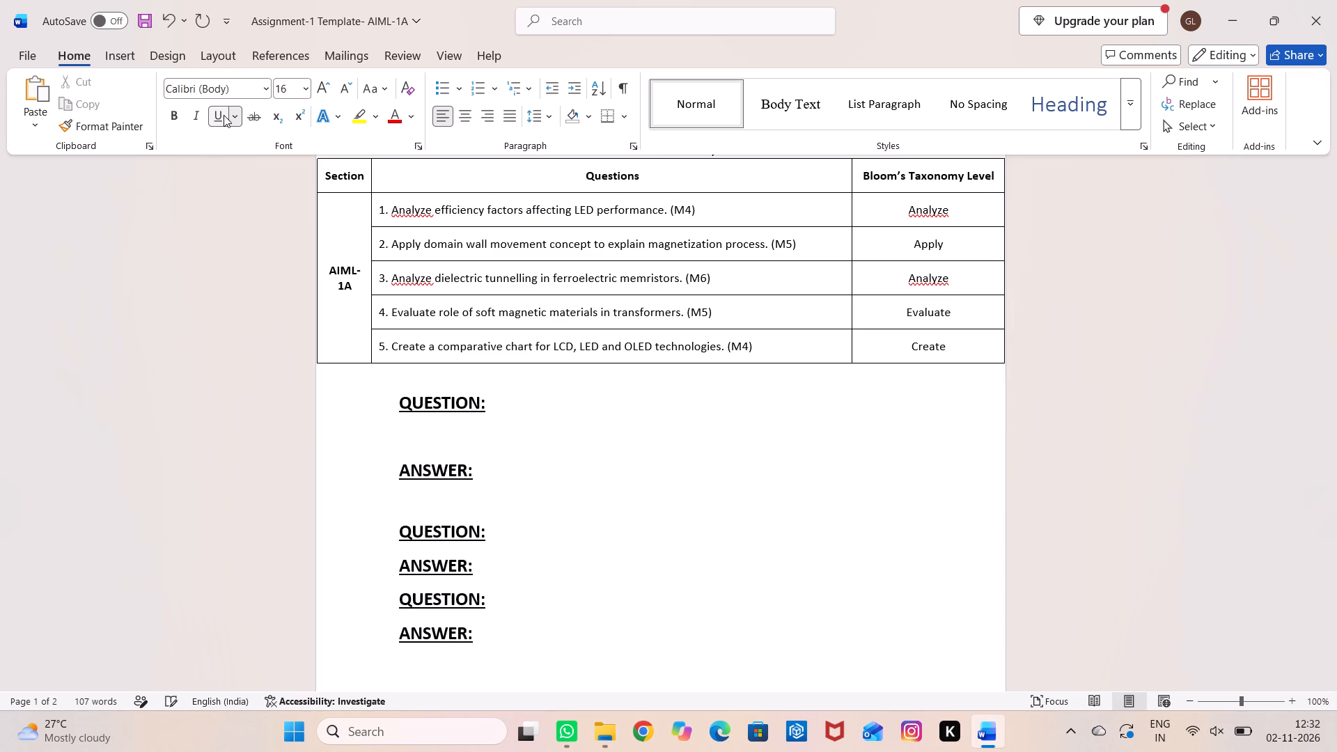
left_click(224, 115)
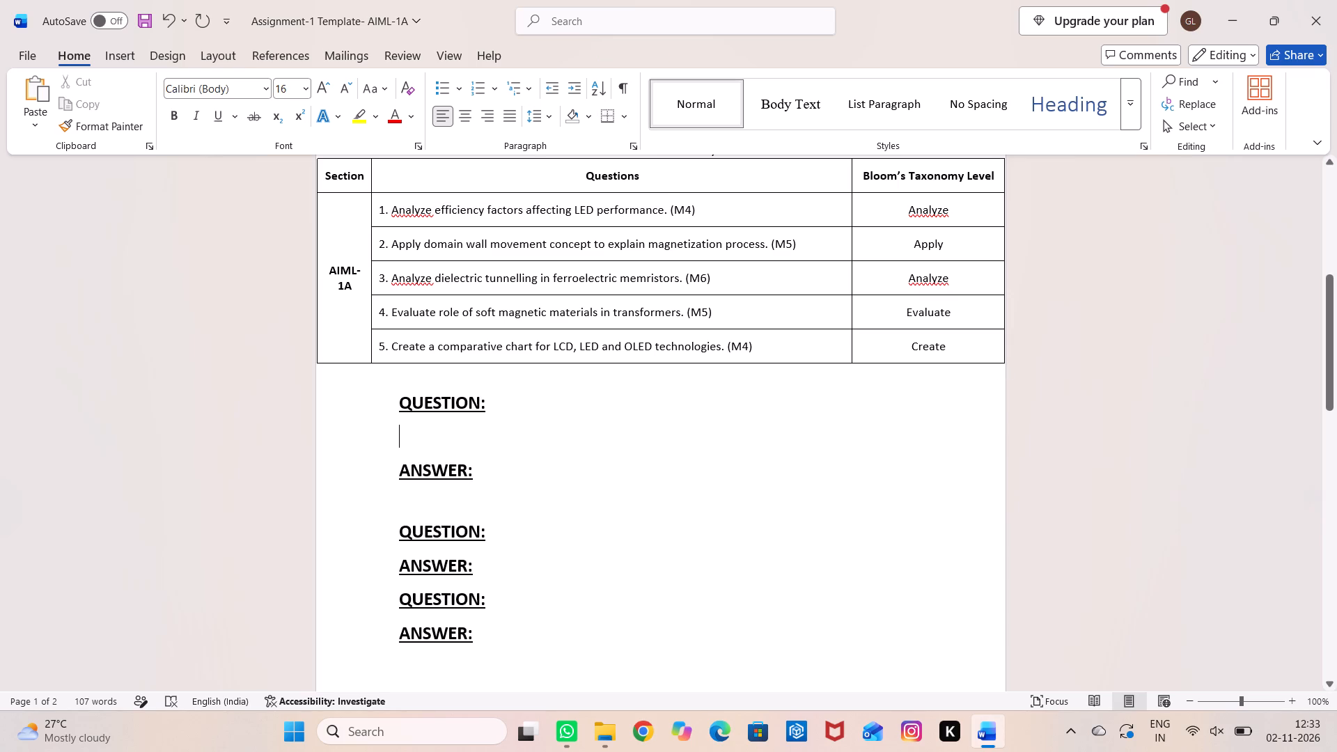
key("ctrl+v")
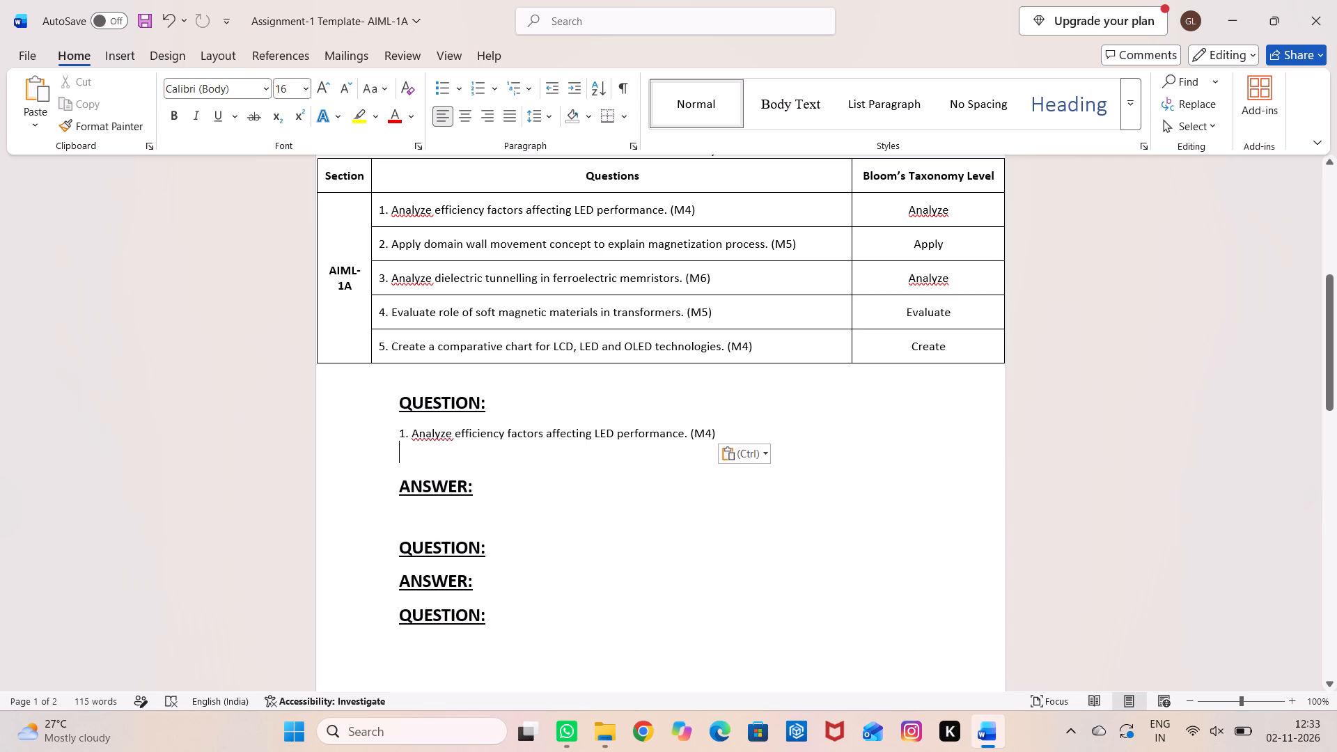
left_click(413, 463)
key("BackSpace")
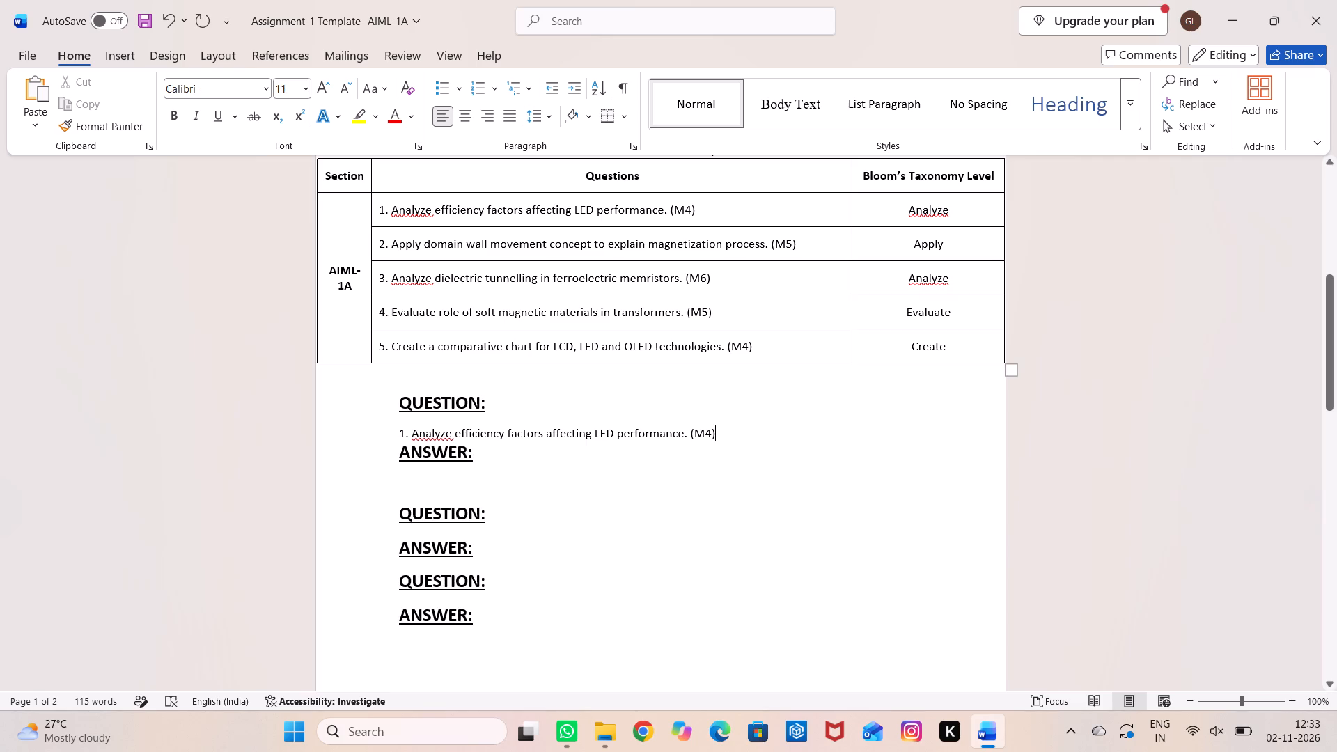
Copy question 2 on domain wall movement onto a new non-bold, non-underlined line under the second QUESTION: heading, and remove the extra blank line.
left_click_drag(380, 244, 441, 246)
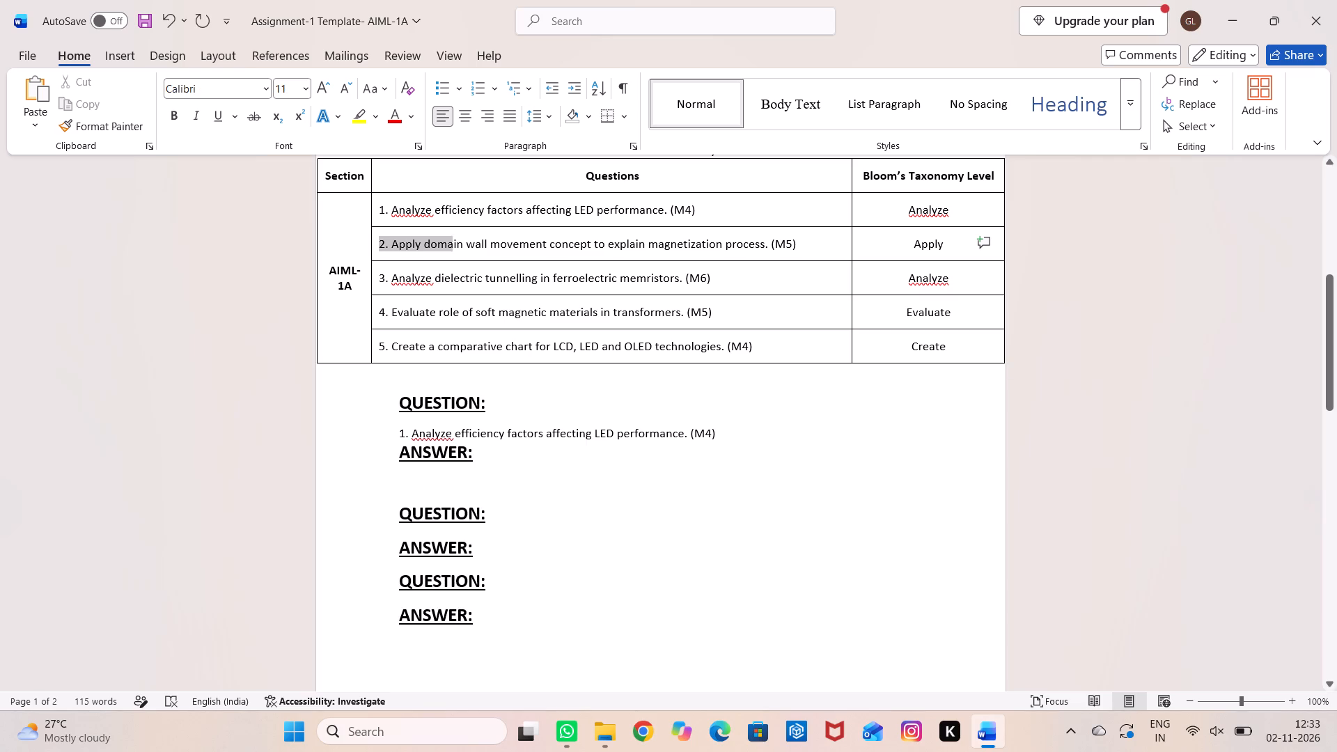
left_click_drag(441, 246, 695, 242)
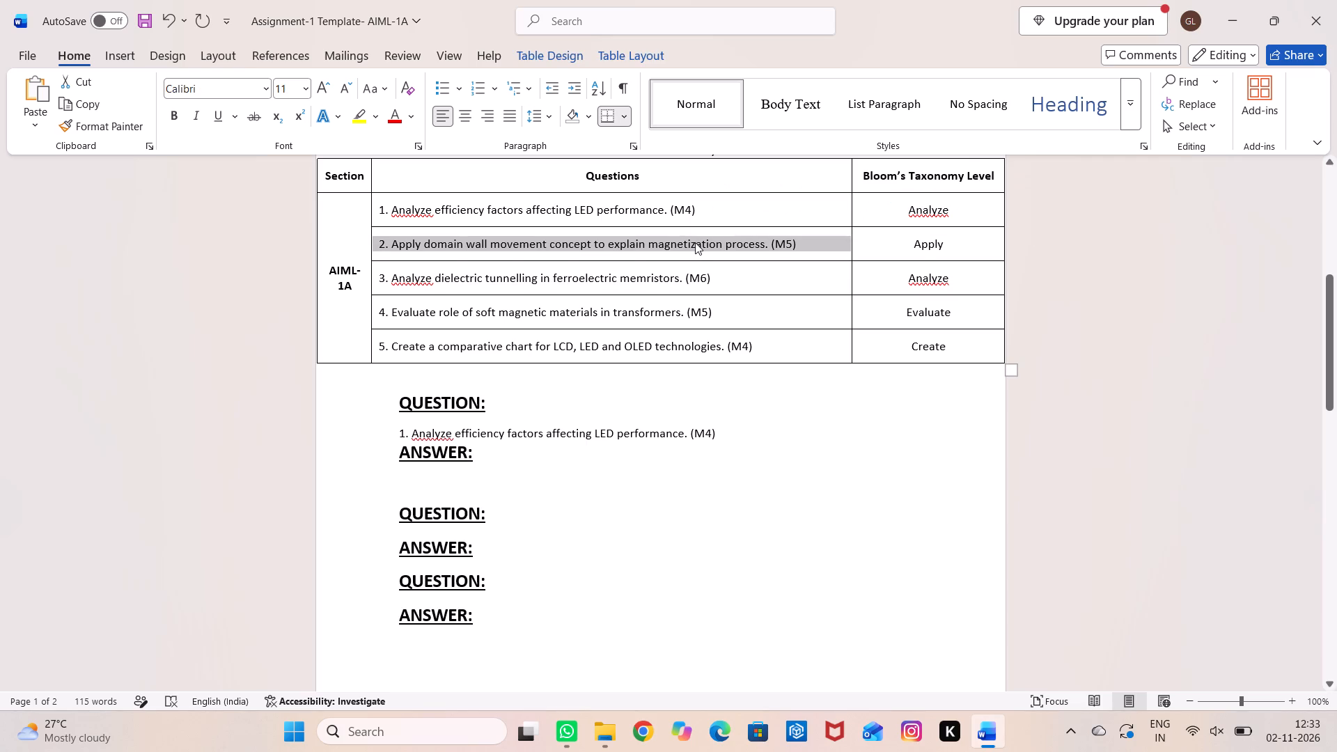
key("ctrl+c")
left_click(502, 506)
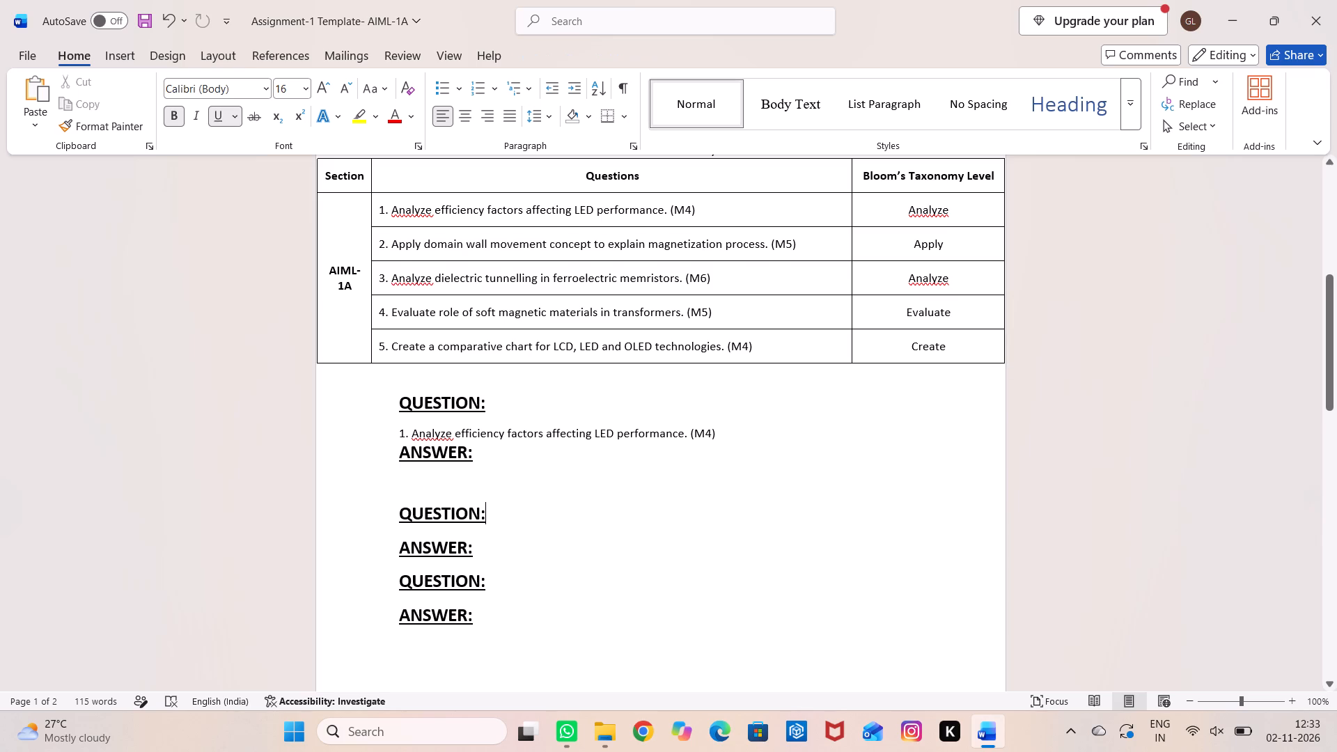
key("Return")
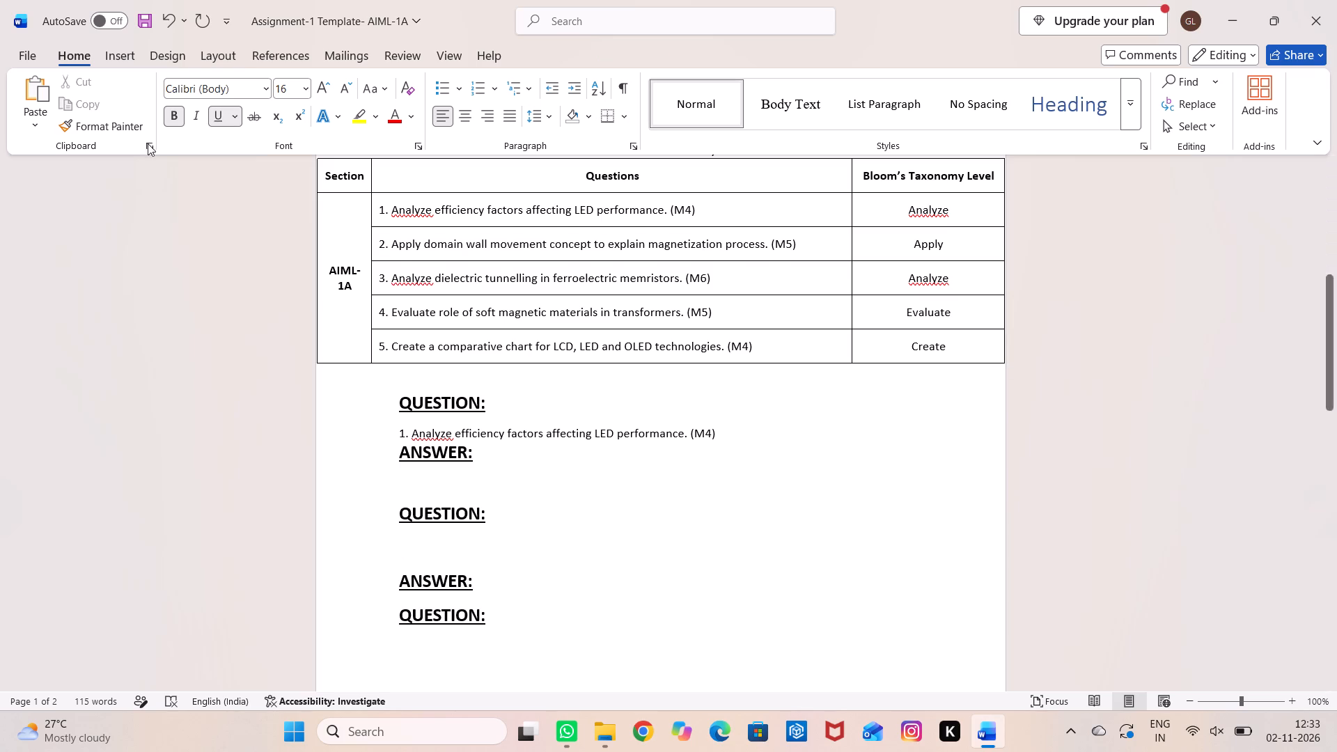
left_click(176, 116)
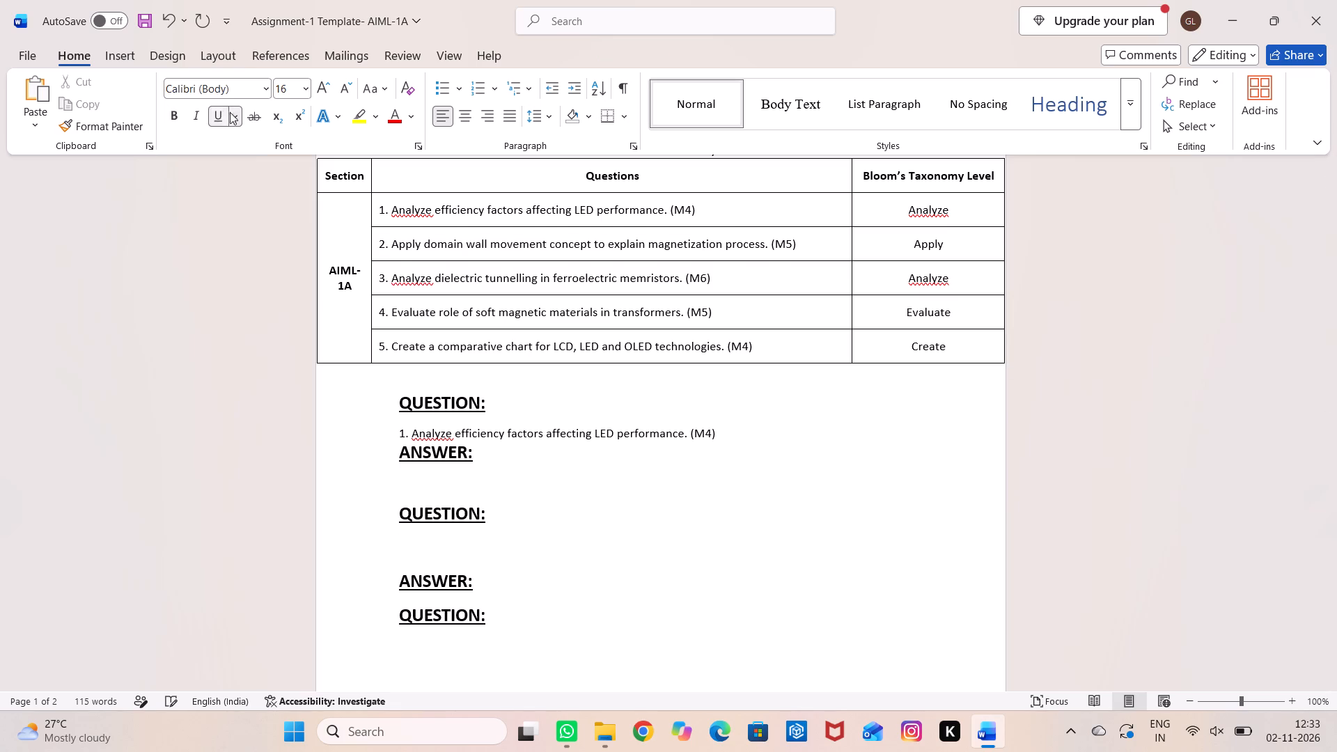
left_click(222, 111)
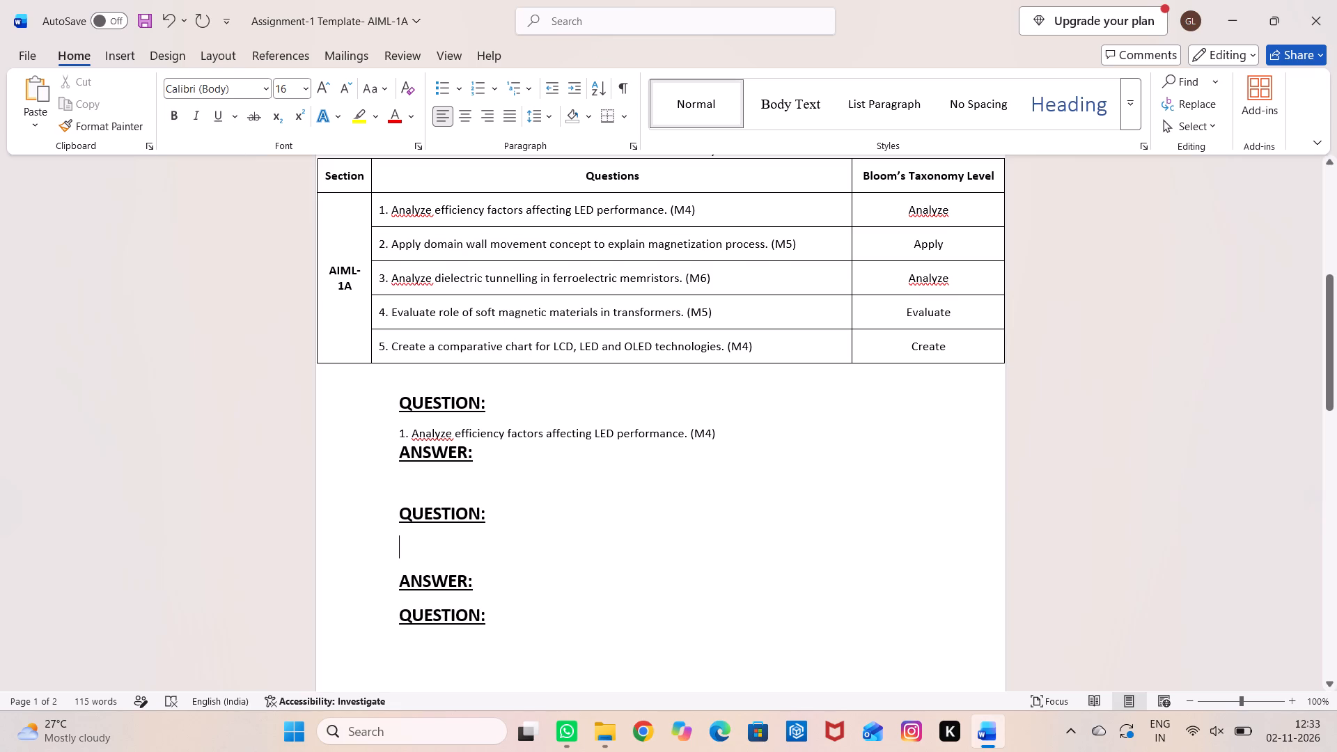
key("ctrl+v")
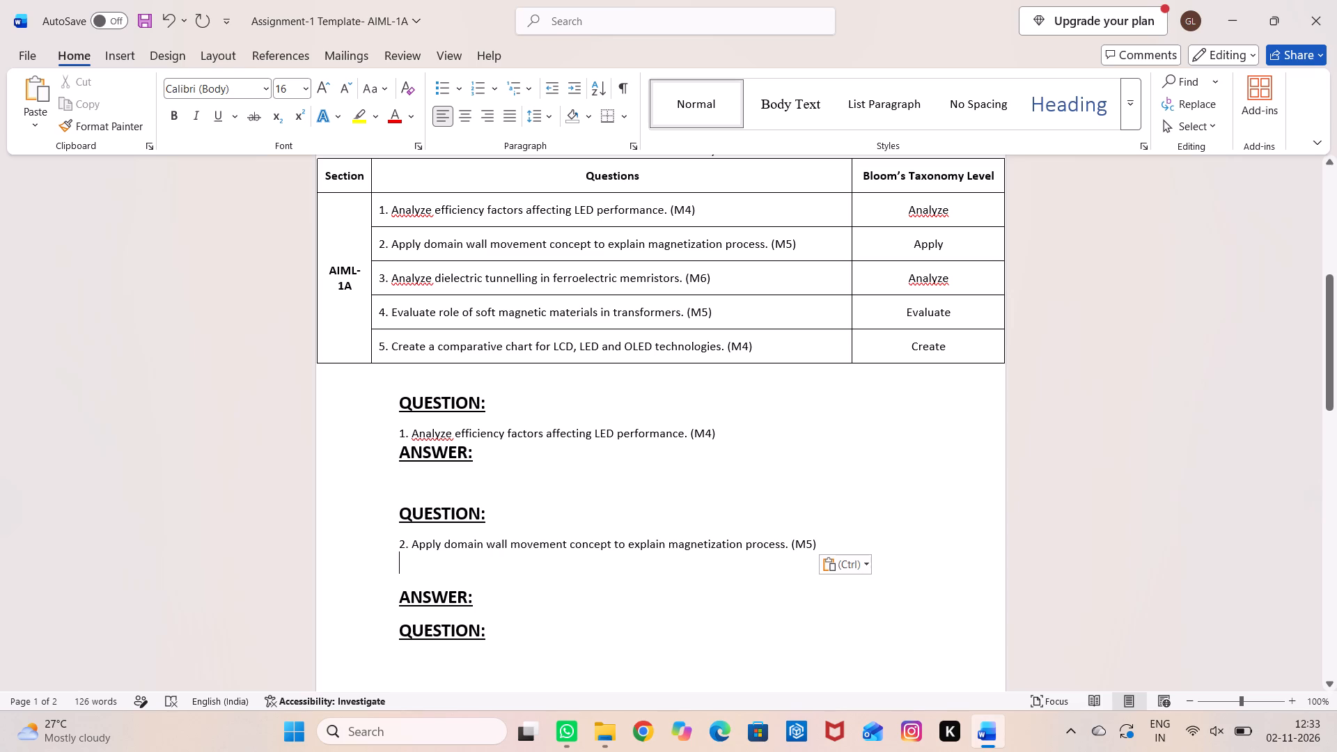
key("BackSpace")
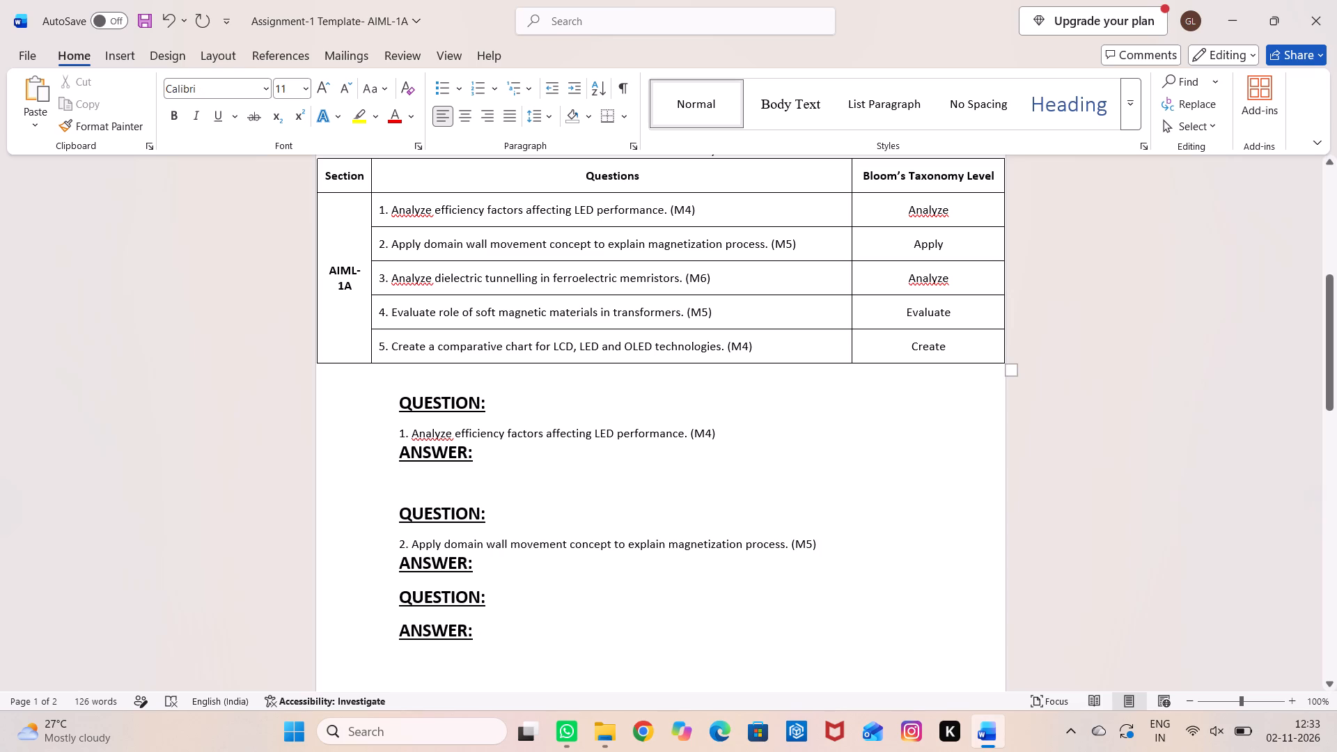
Copy question 3 on dielectric tunnelling in ferroelectric memristors from the table onto a new line under the third QUESTION: heading.
left_click_drag(380, 277, 733, 279)
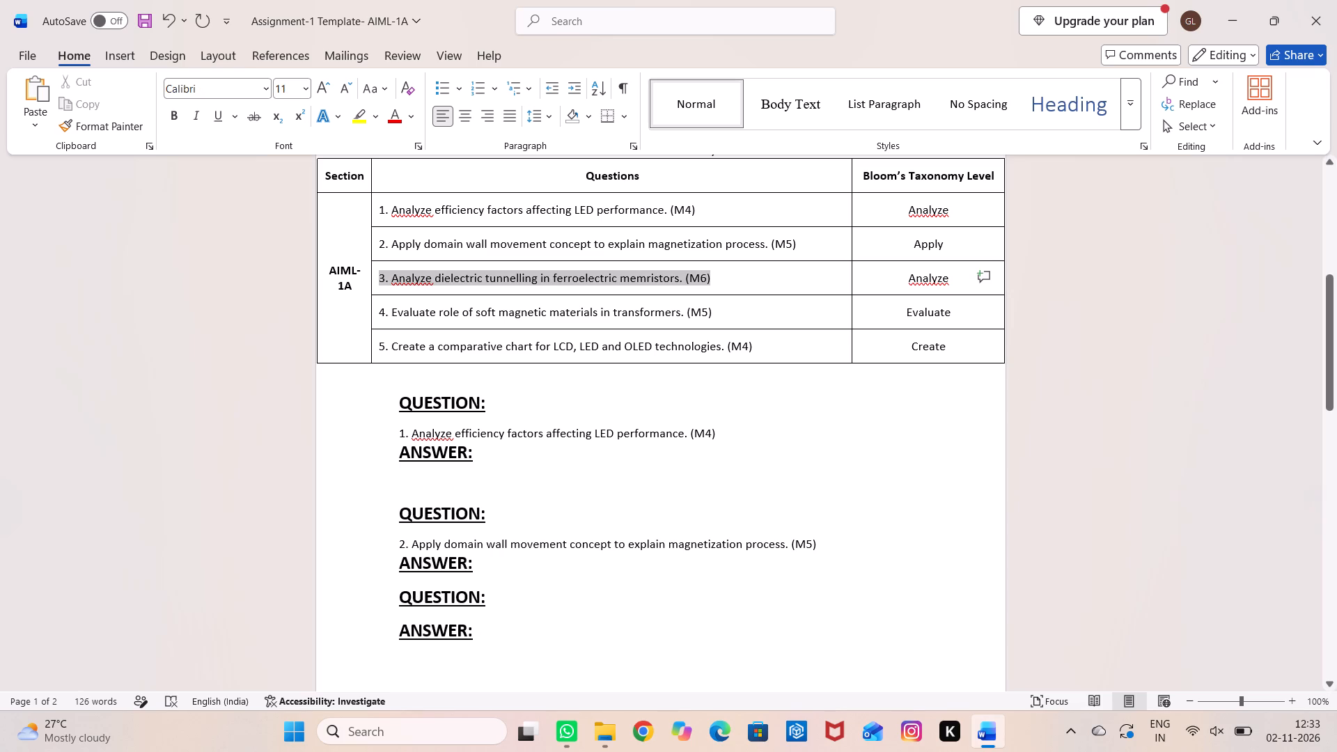
left_click_drag(733, 279, 735, 279)
key("ctrl+c")
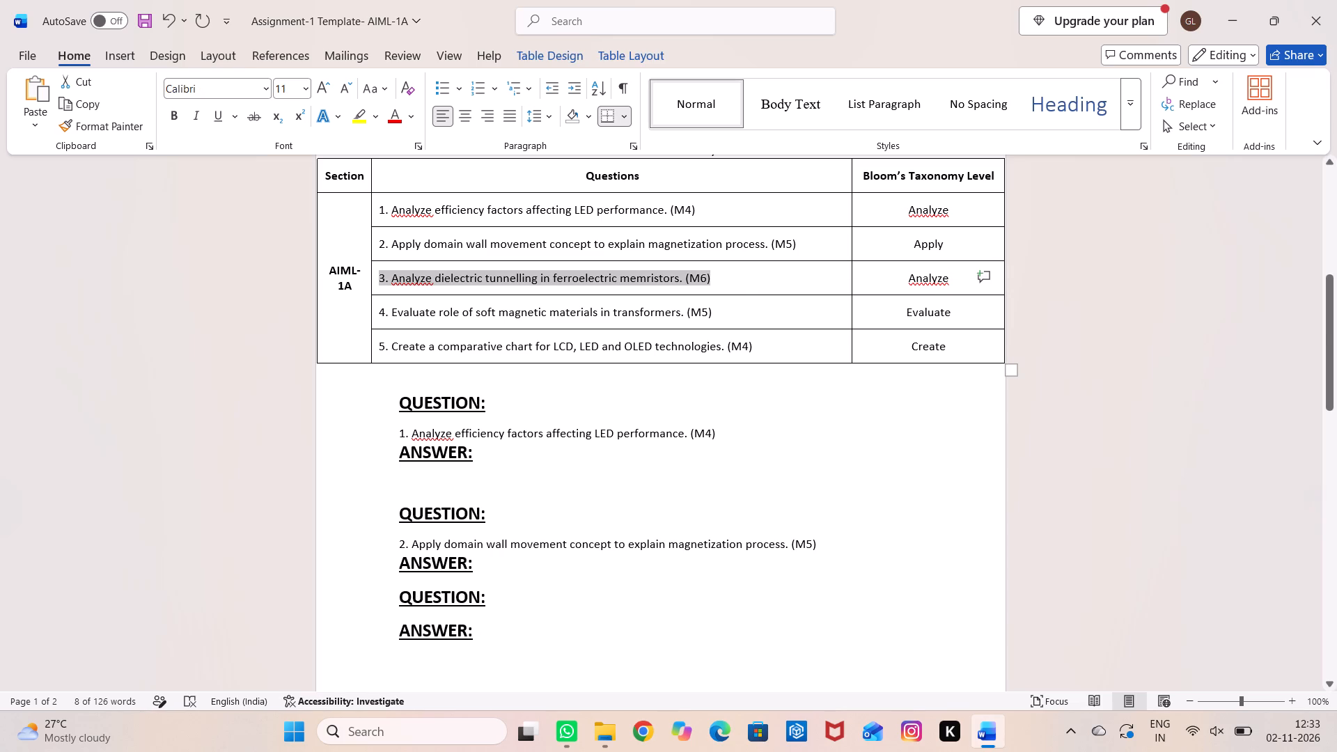
scroll(596, 538, "down", 1)
left_click(493, 360)
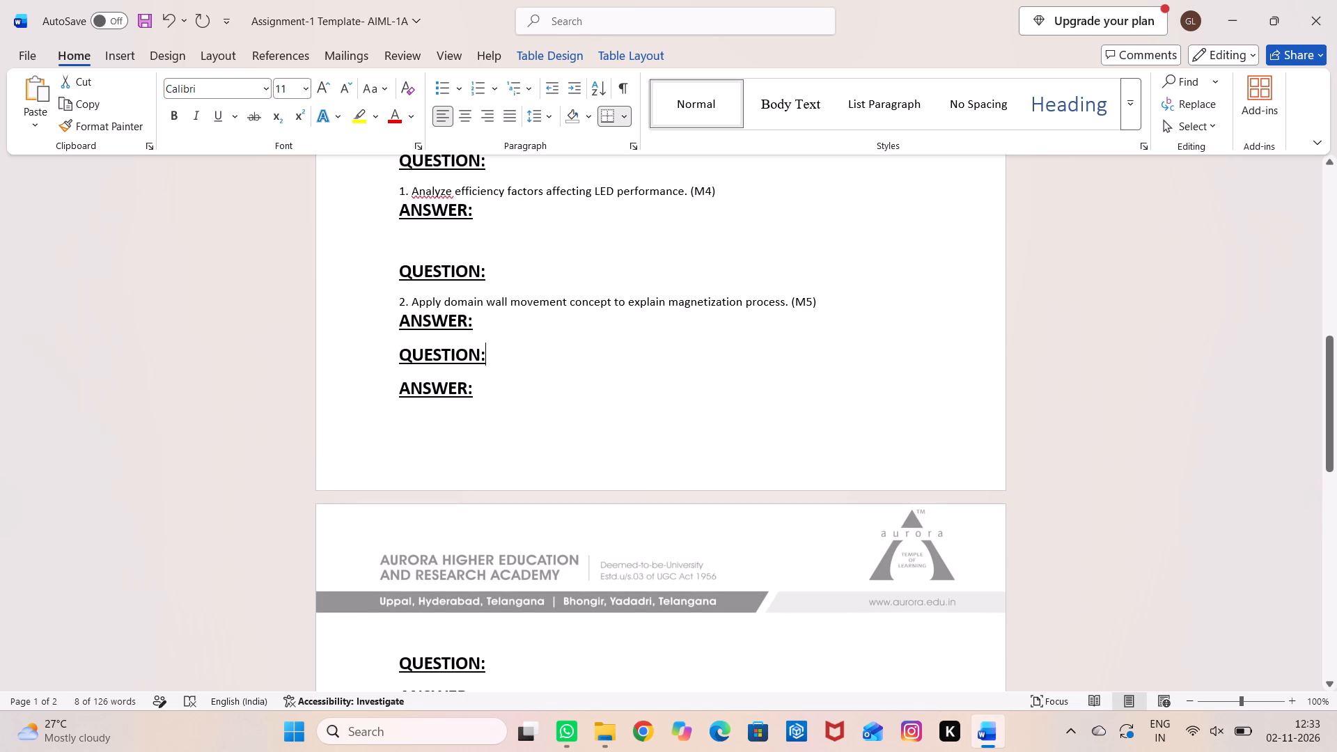
key("Return")
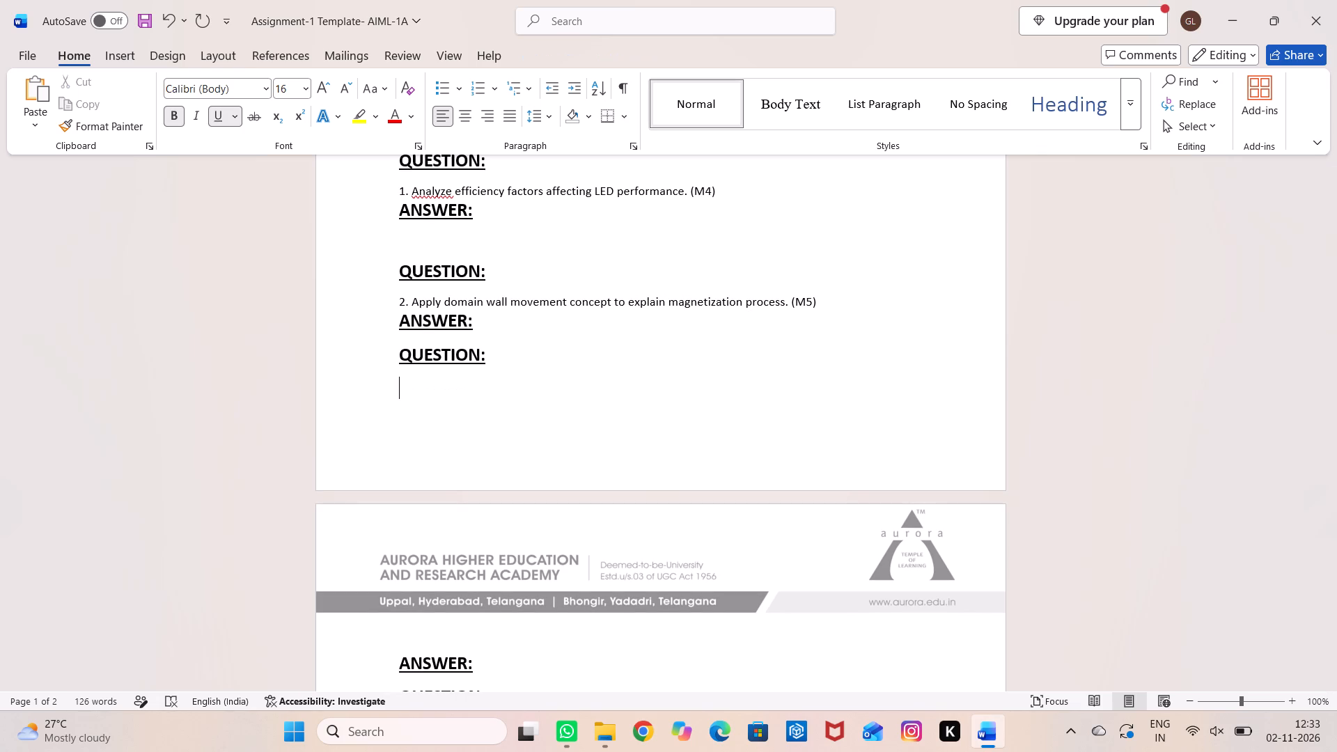
key("ctrl+v")
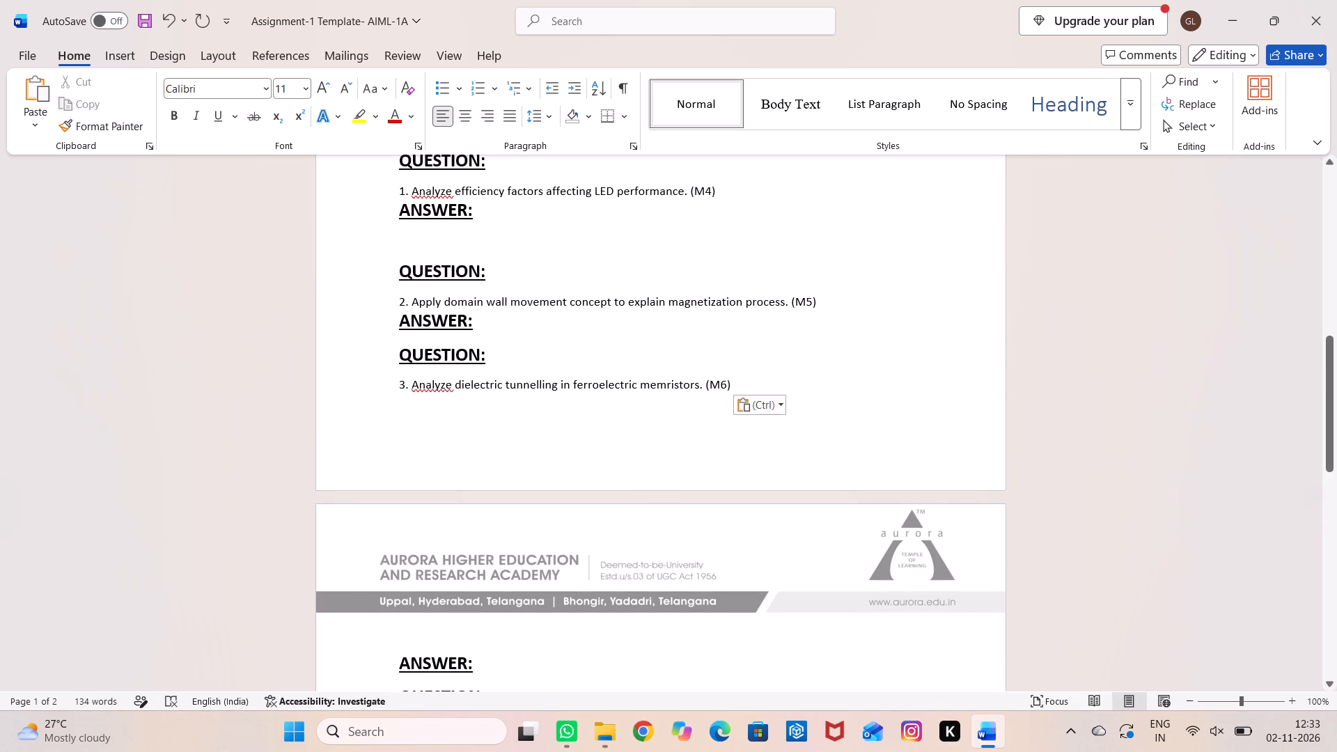
Copy question 4 on soft magnetic materials in transformers from the table onto a new line under the fourth QUESTION: heading.
scroll(499, 215, "up", 2)
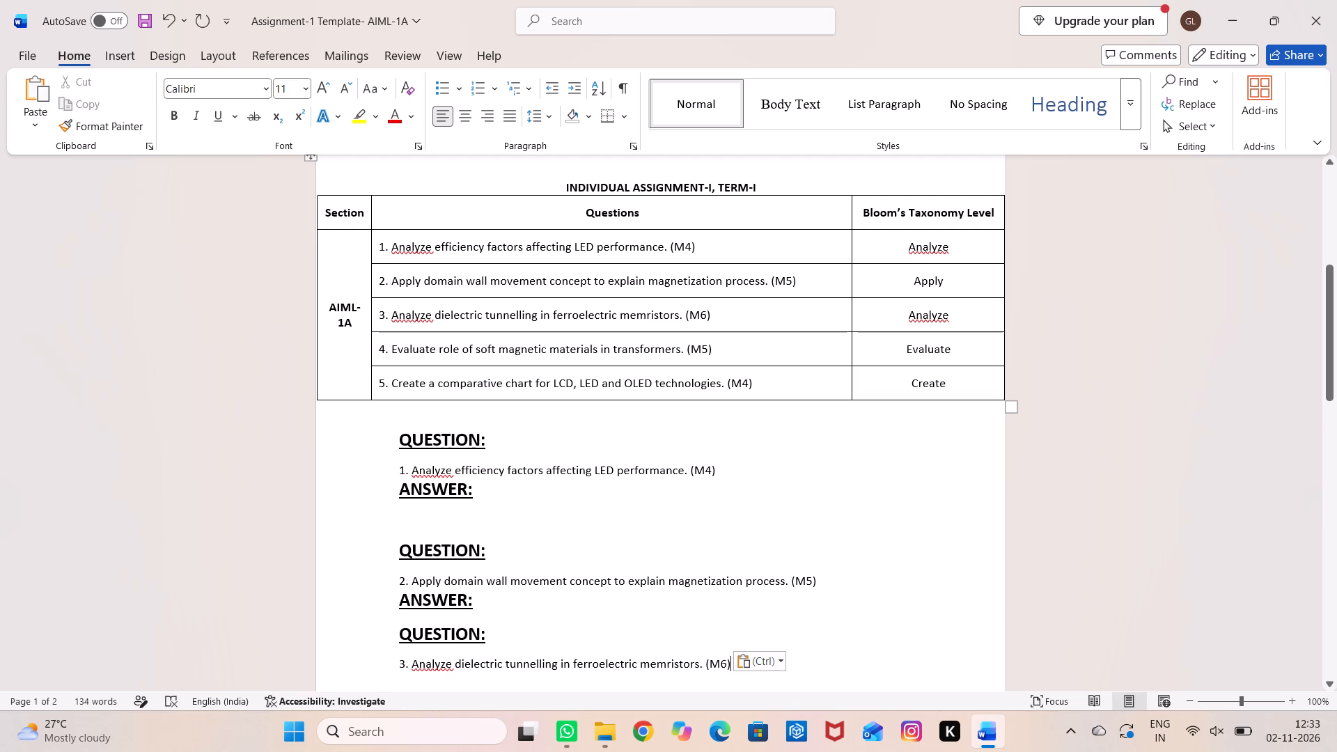
left_click_drag(380, 347, 731, 350)
key("ctrl+c")
scroll(731, 350, "down", 3)
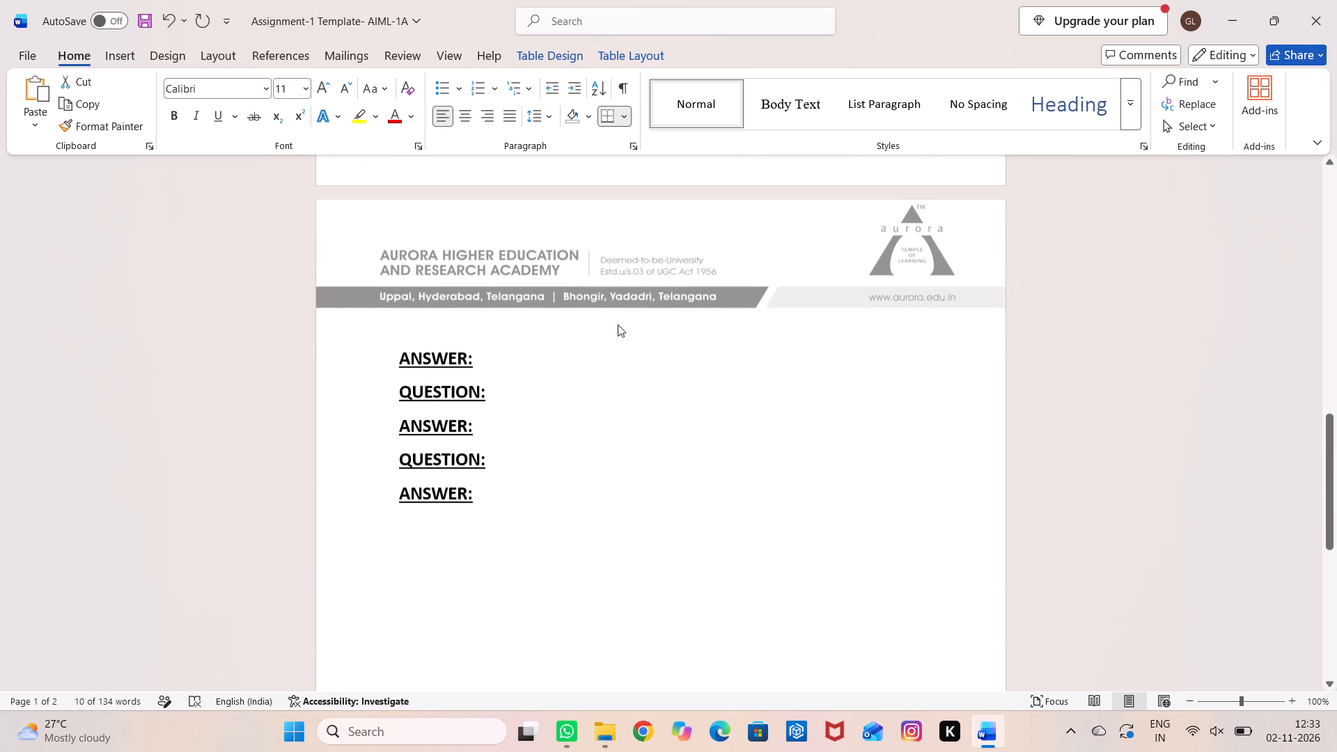
left_click(510, 389)
key("Return")
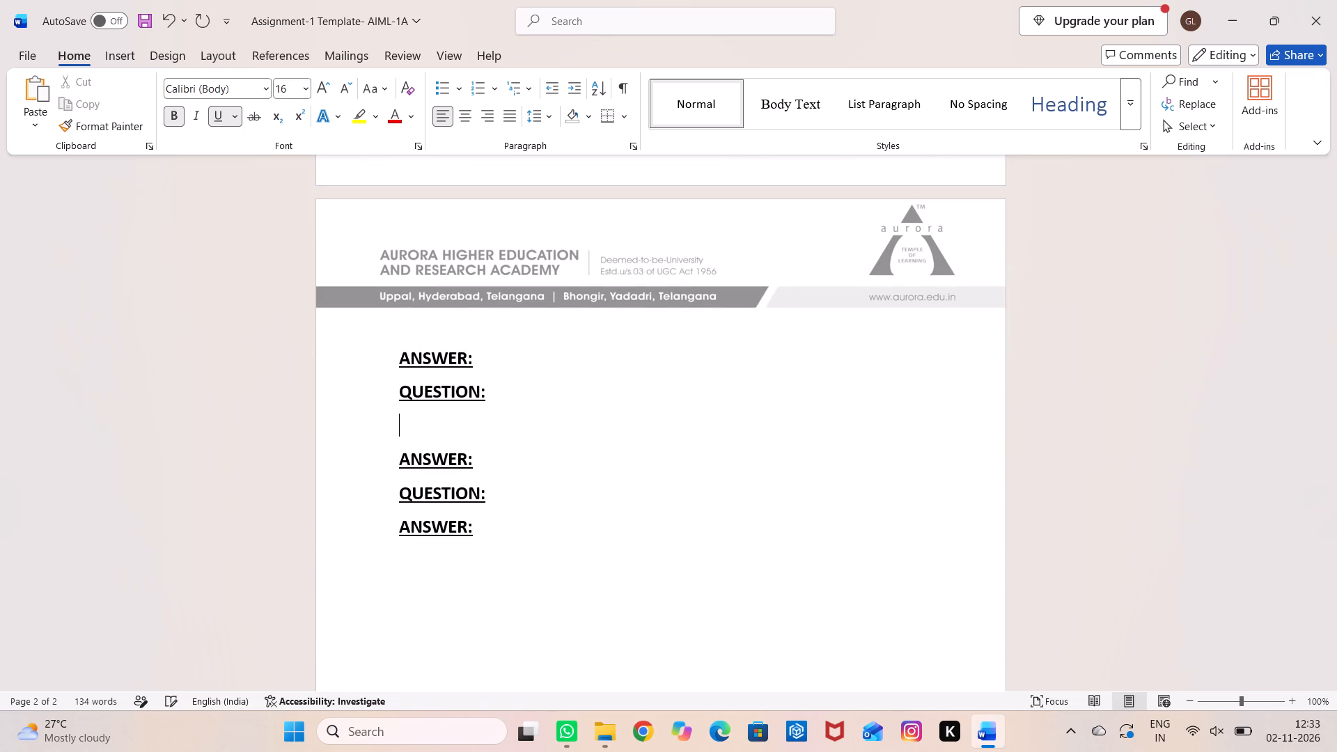
key("ctrl+v")
Copy question 5 on LCD, LED and OLED technologies from the table and add a new line under the fifth QUESTION: heading.
scroll(501, 246, "up", 6)
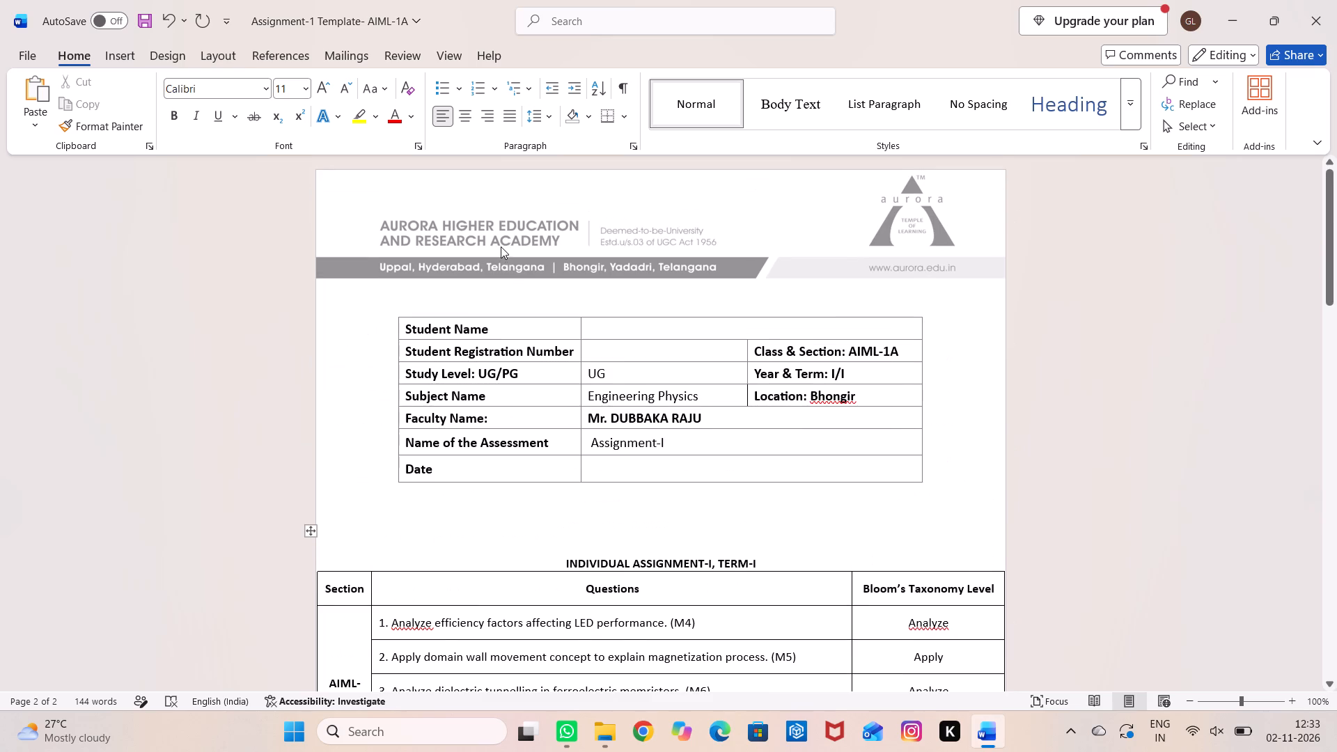
scroll(521, 496, "down", 1)
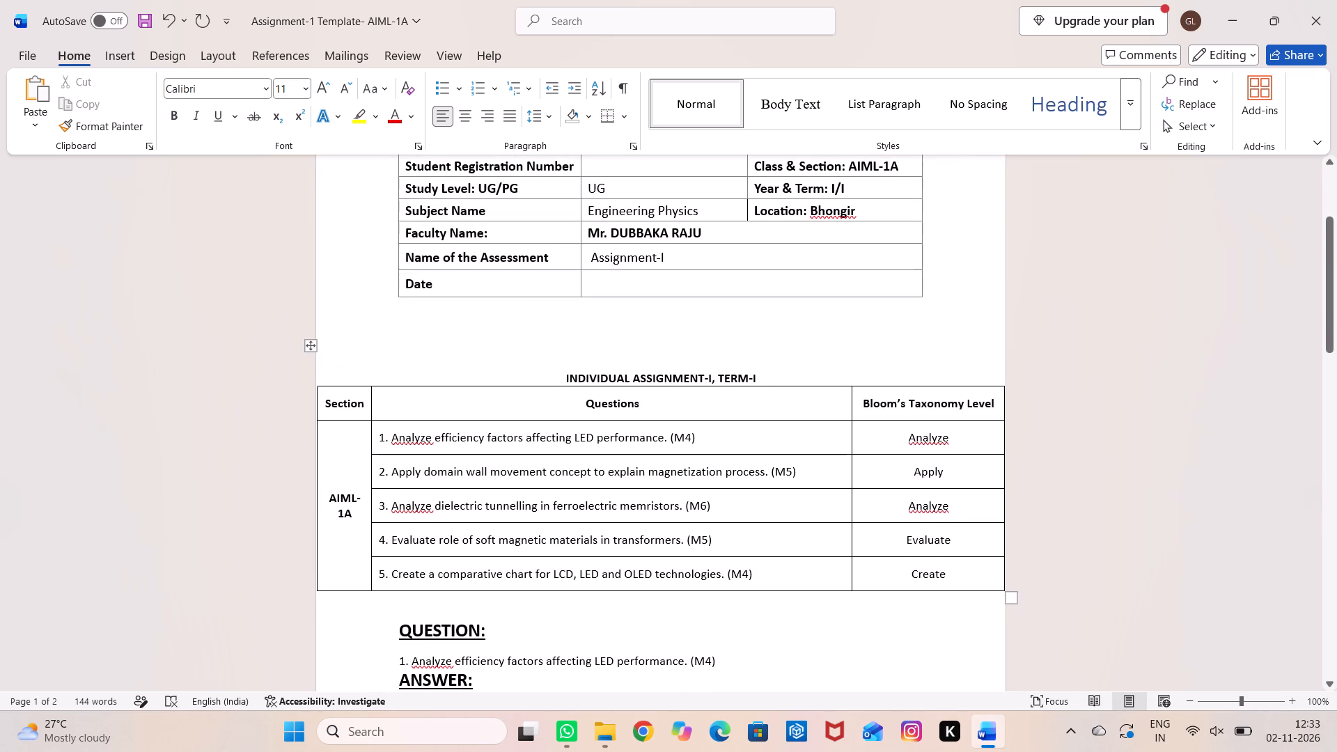
left_click_drag(379, 572, 756, 567)
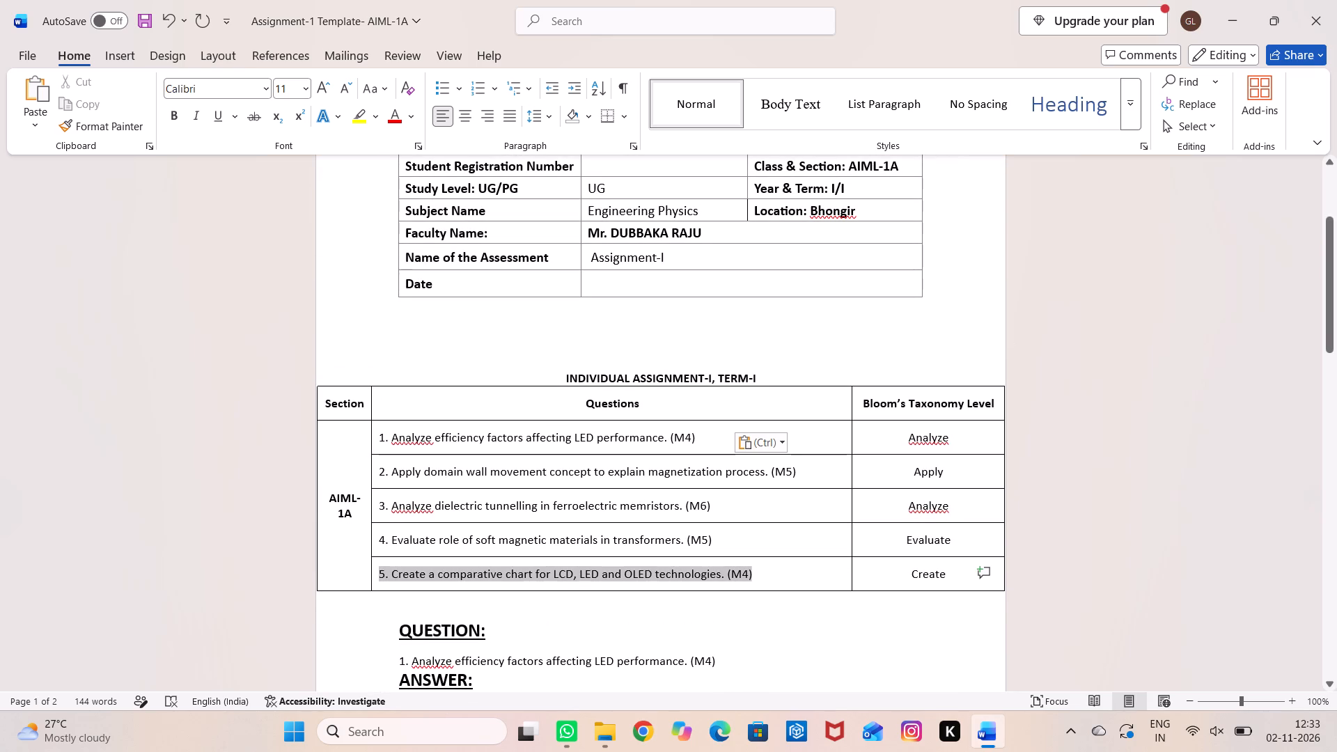
left_click_drag(756, 567, 768, 571)
key("ctrl+c")
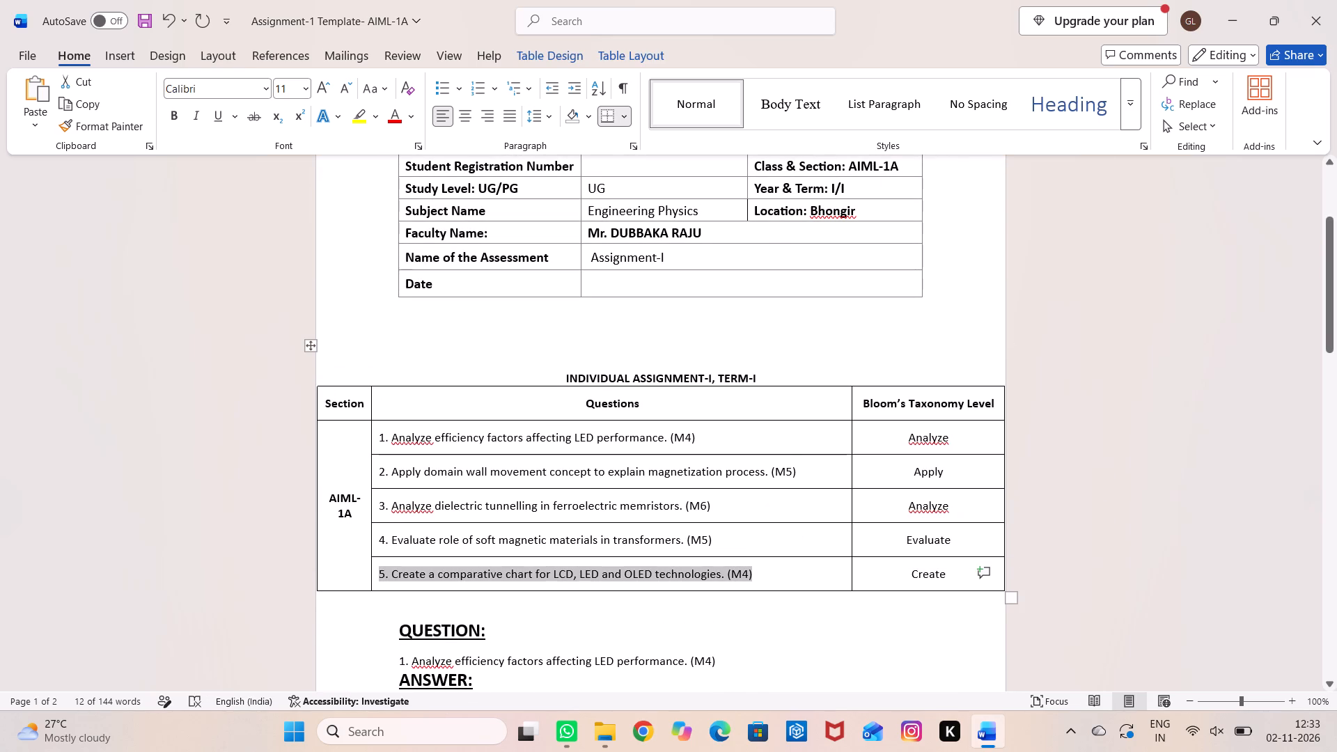
scroll(768, 571, "up", 1, "ctrl")
scroll(647, 551, "down", 4)
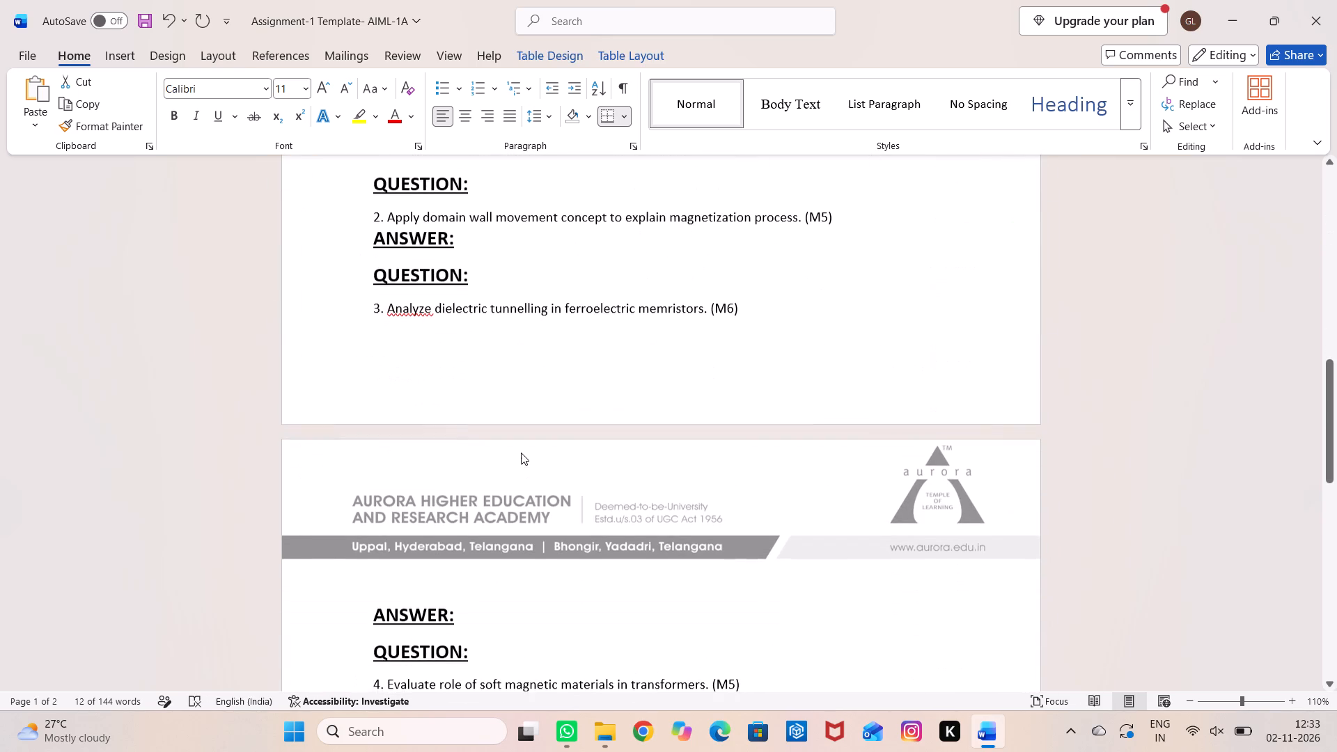
scroll(521, 450, "down", 1)
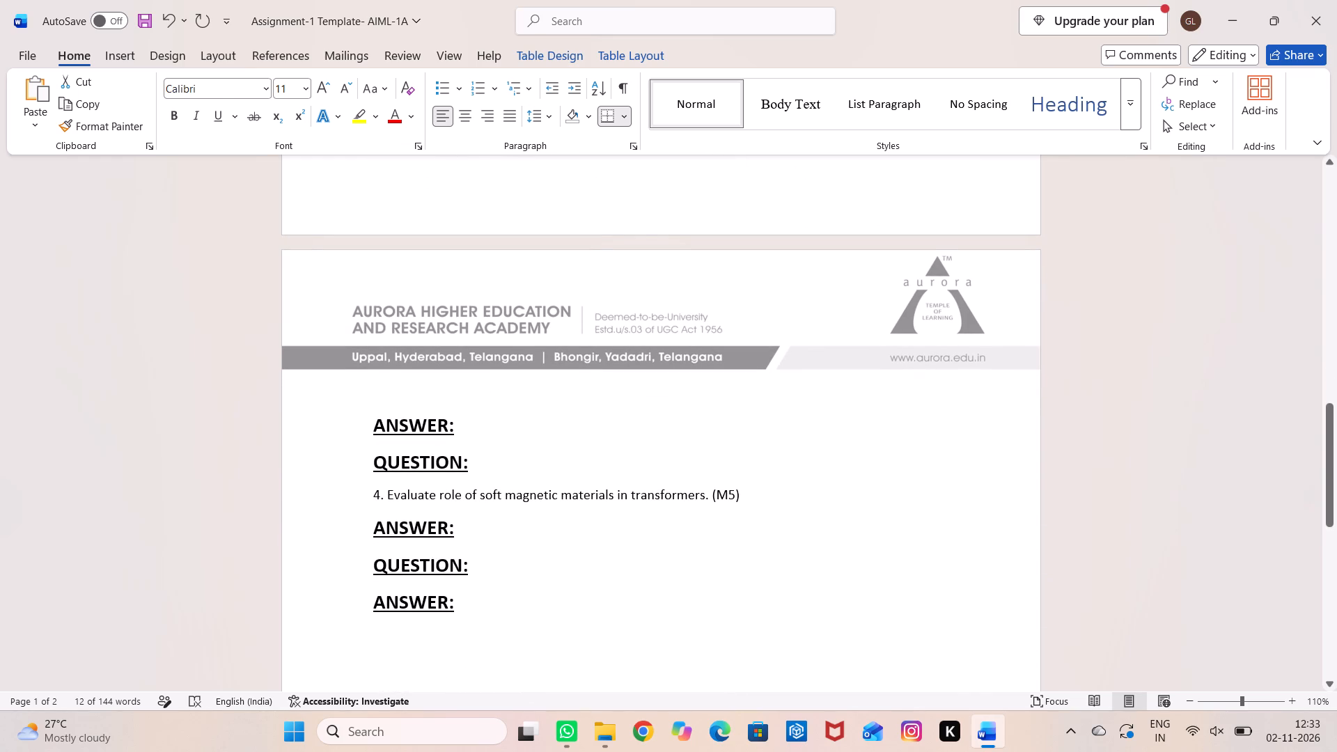
left_click(471, 570)
key("Return")
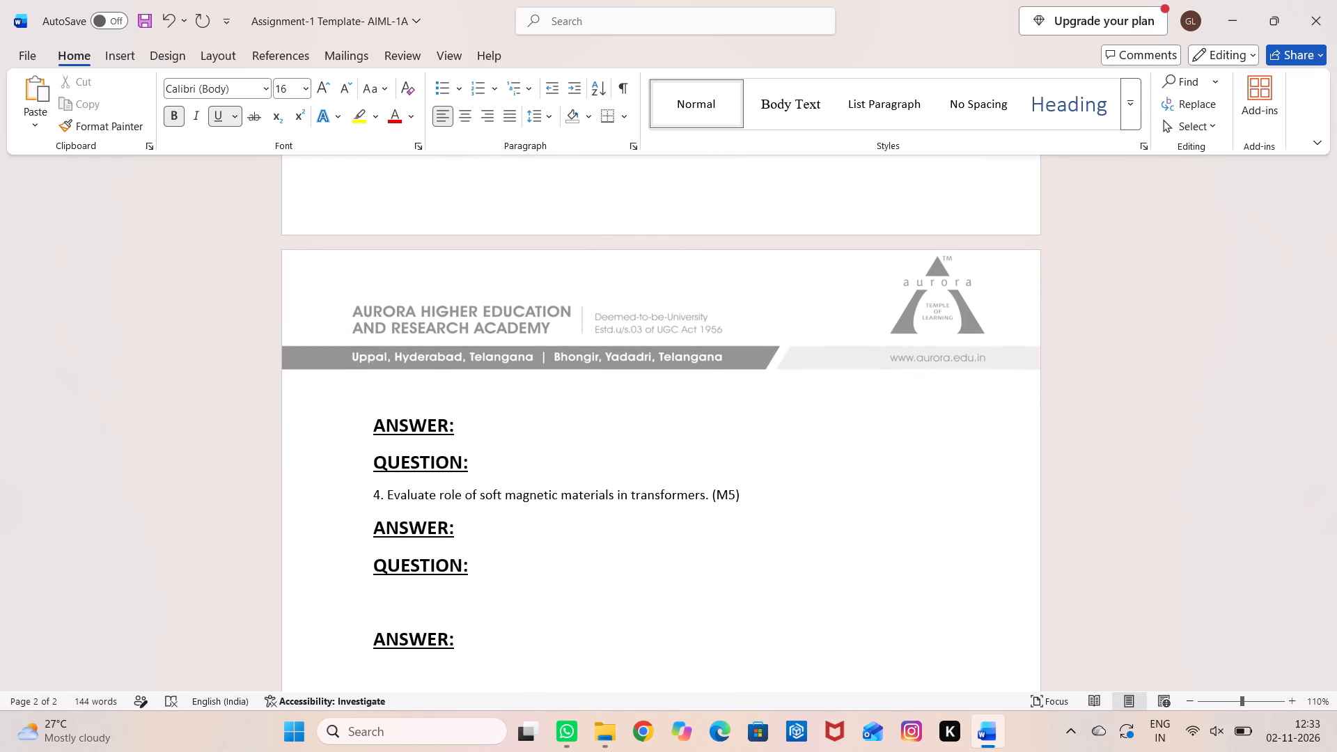
key("ctrl+c")
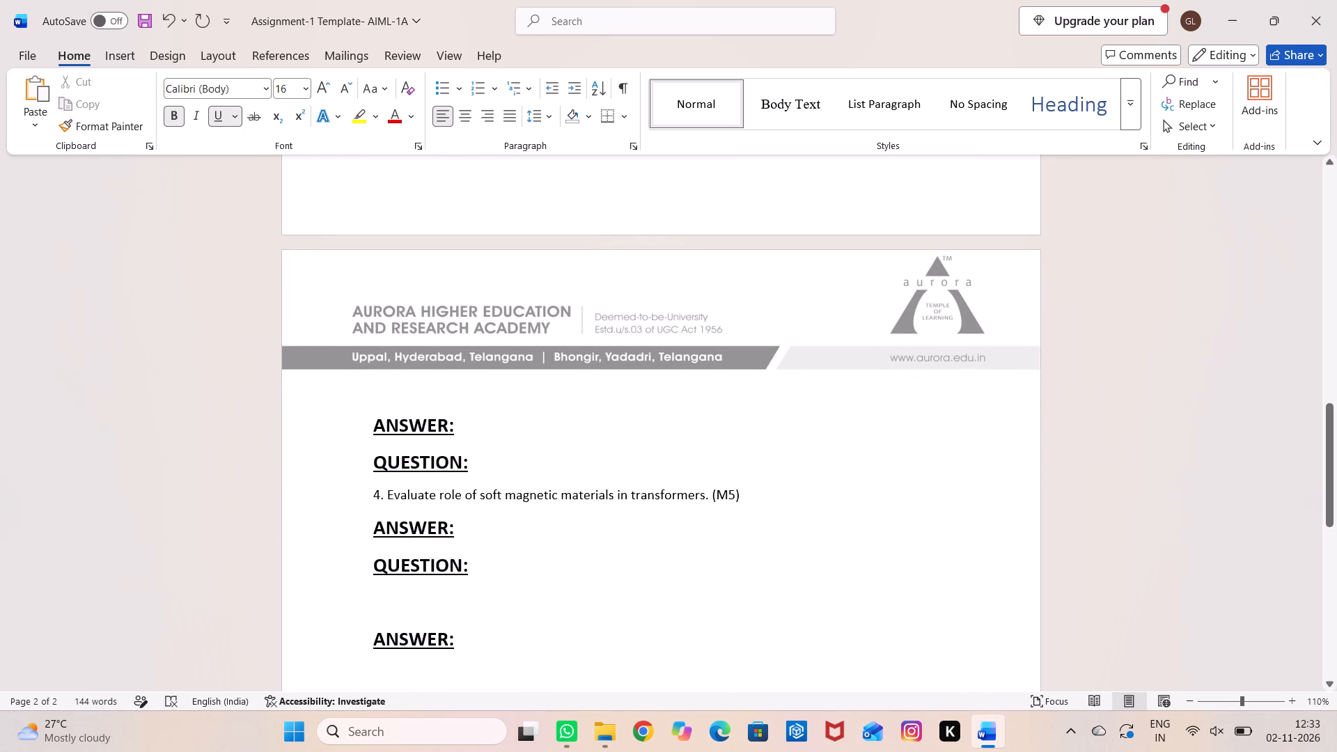
Recopy question 5 on the LCD, LED and OLED comparative chart and paste it onto the new line under the fifth QUESTION: heading.
scroll(473, 313, "up", 5)
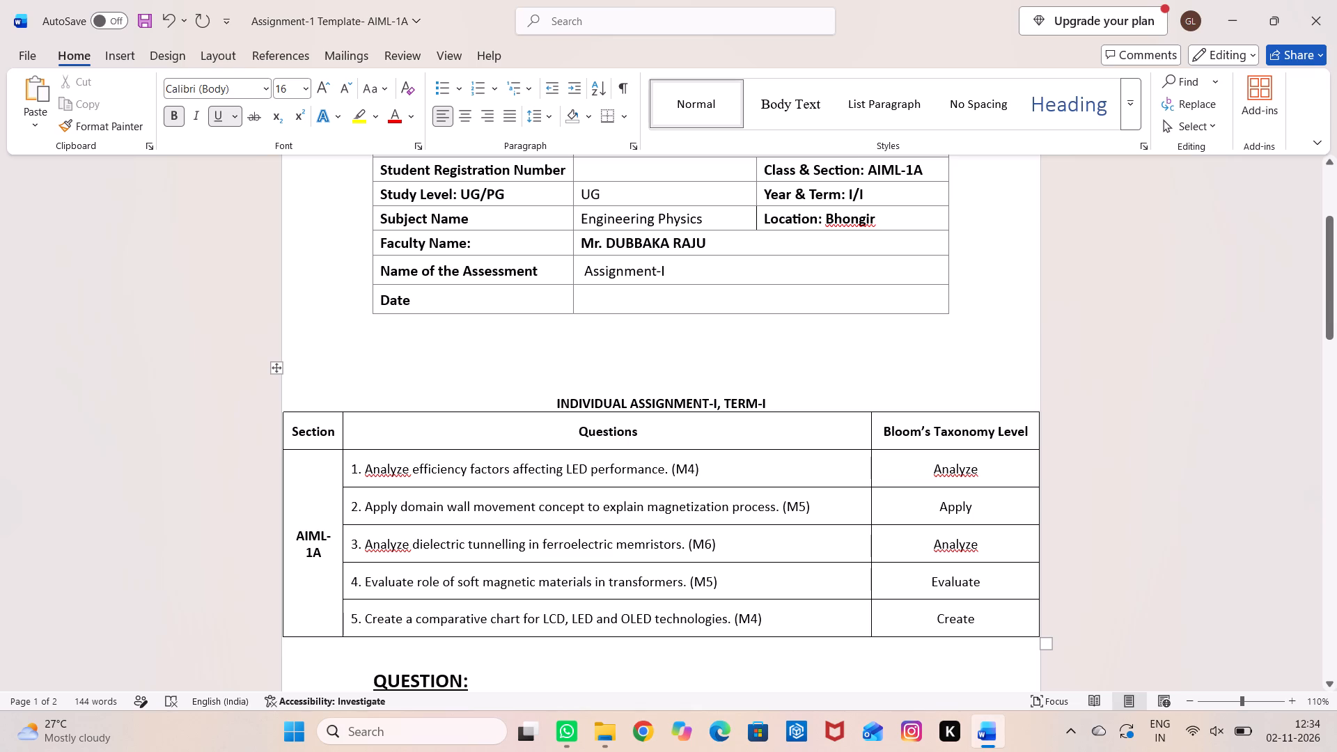
left_click(356, 619)
left_click(353, 618)
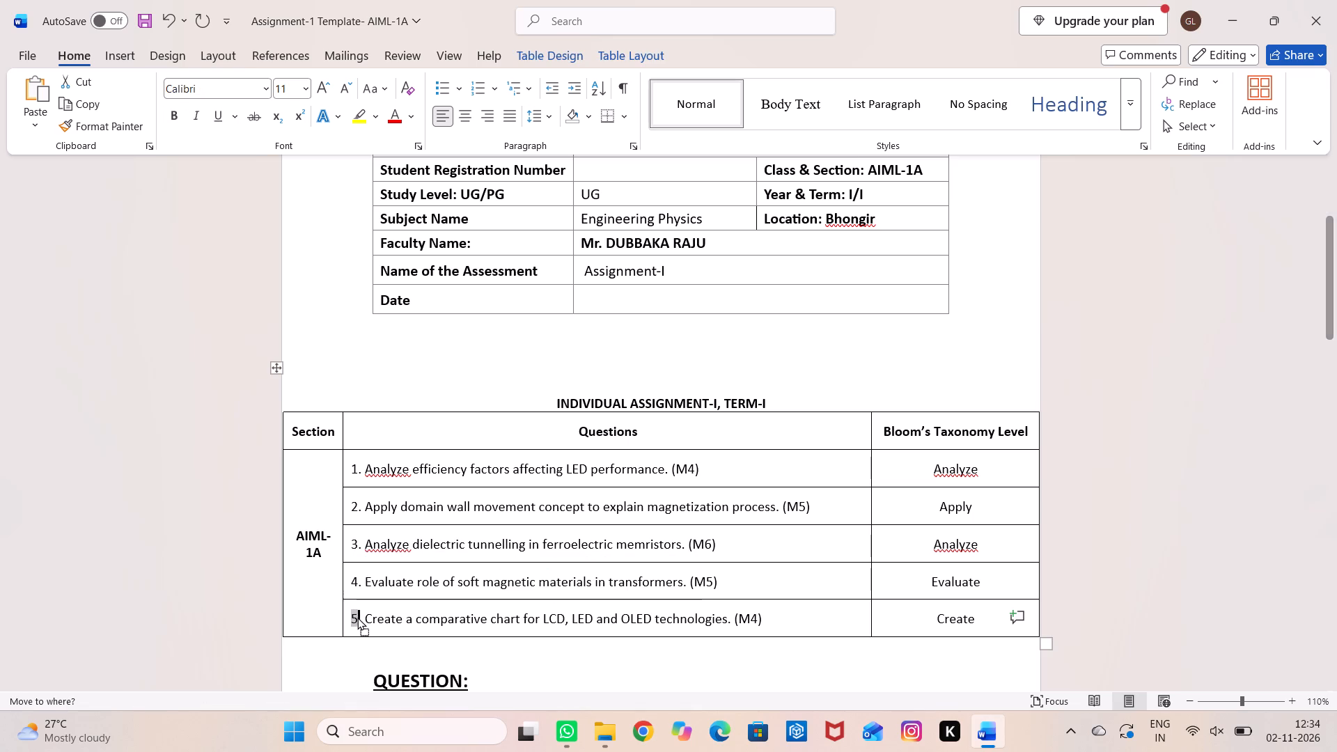
left_click(352, 616)
left_click_drag(352, 616, 699, 618)
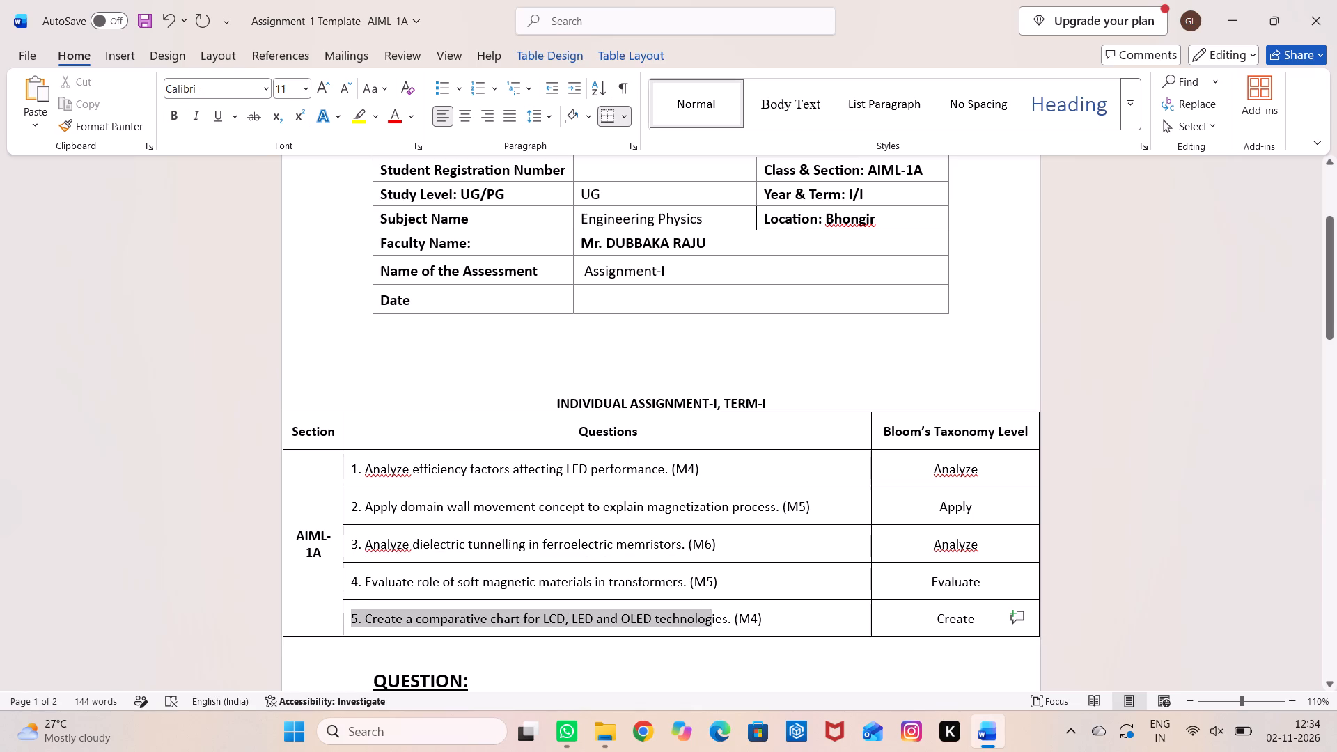
left_click_drag(699, 618, 774, 619)
key("ctrl+c")
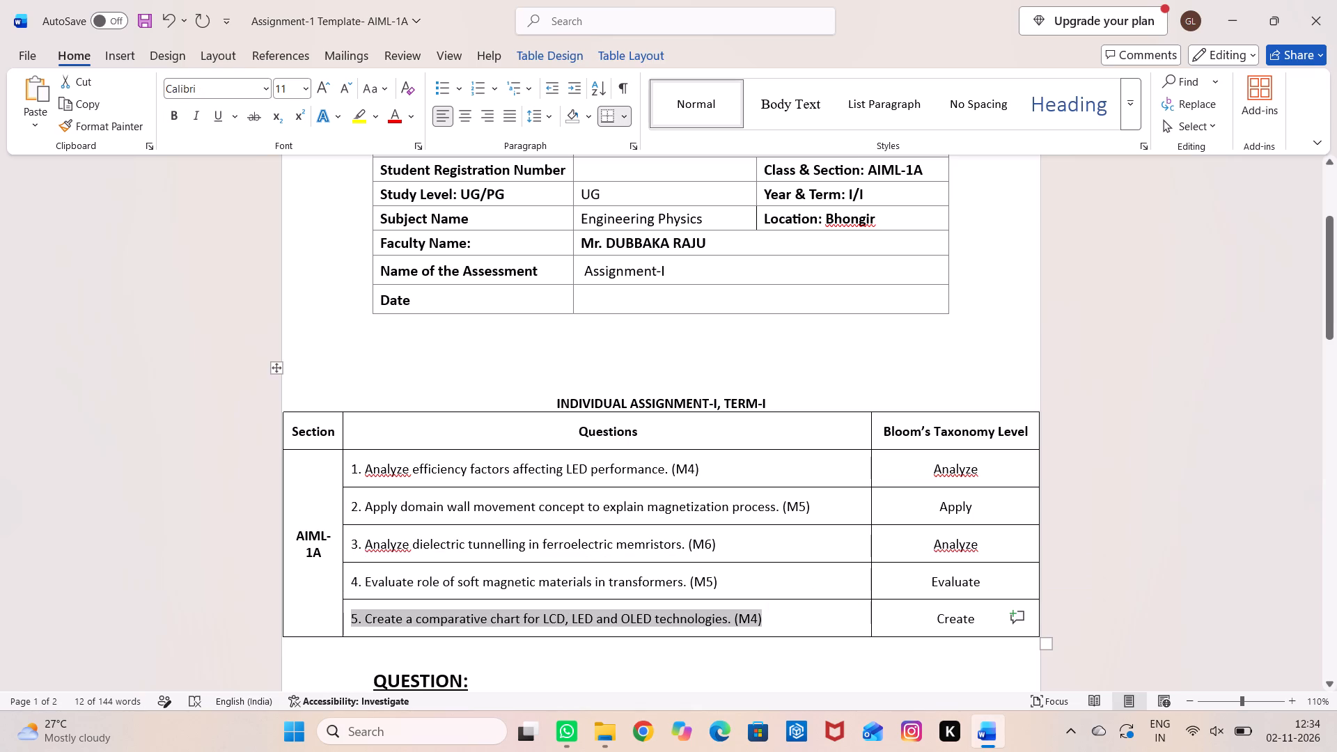
scroll(774, 619, "down", 6)
scroll(577, 471, "up", 2)
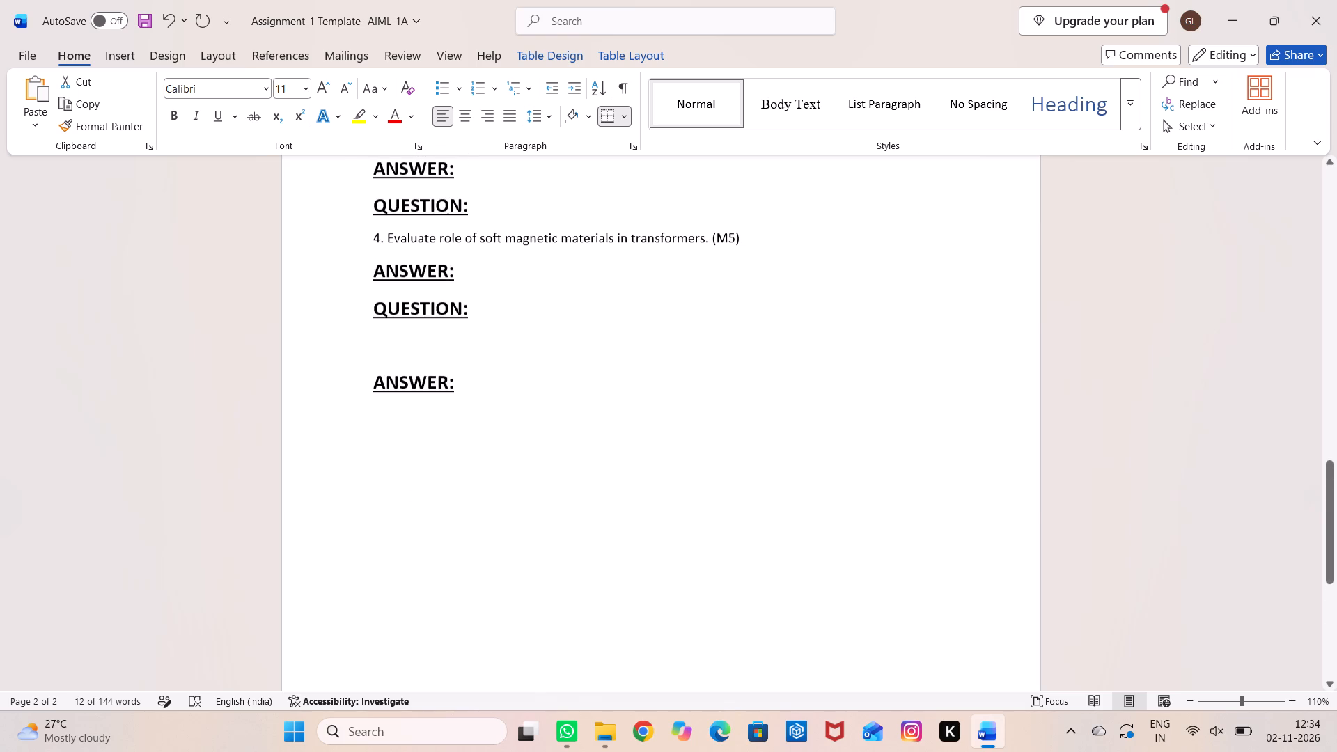
left_click(391, 352)
key("ctrl+v")
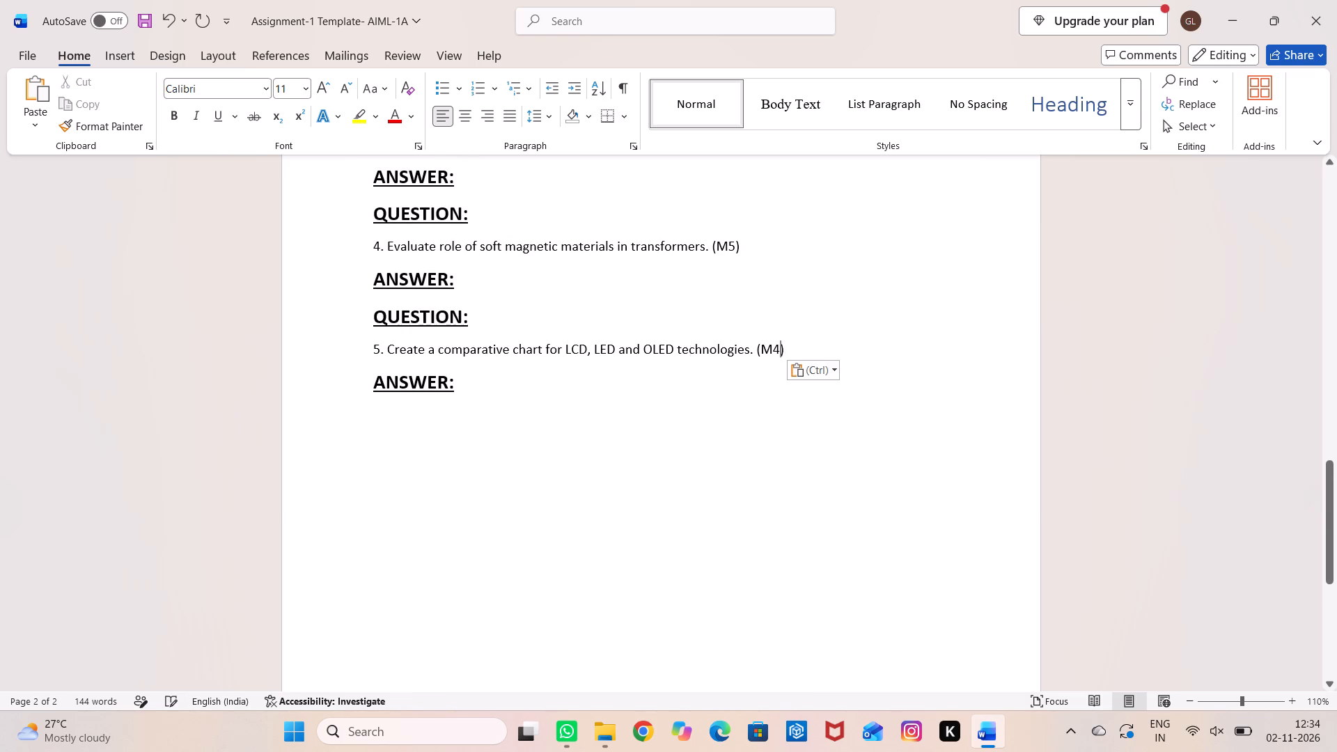
Set the font size of question 5 under the fifth QUESTION: heading to 12.
left_click_drag(375, 347, 677, 363)
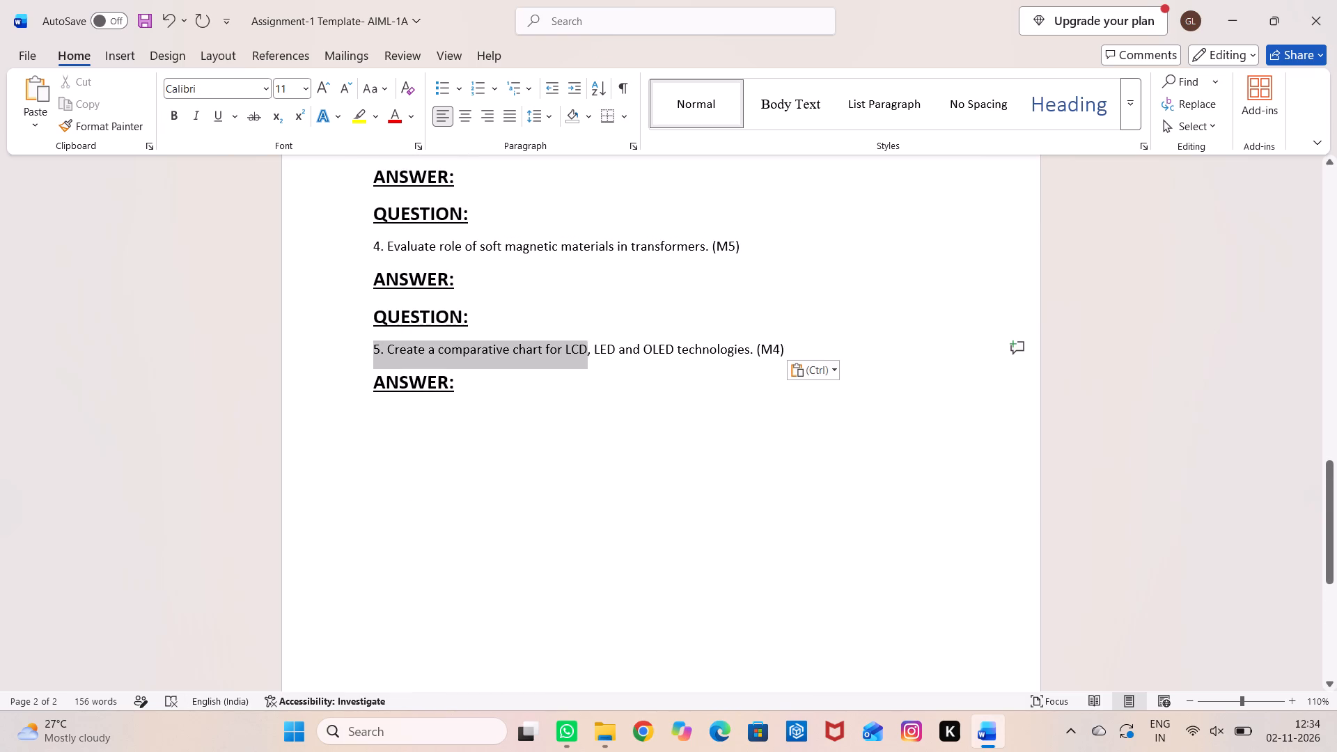
left_click_drag(677, 363, 798, 350)
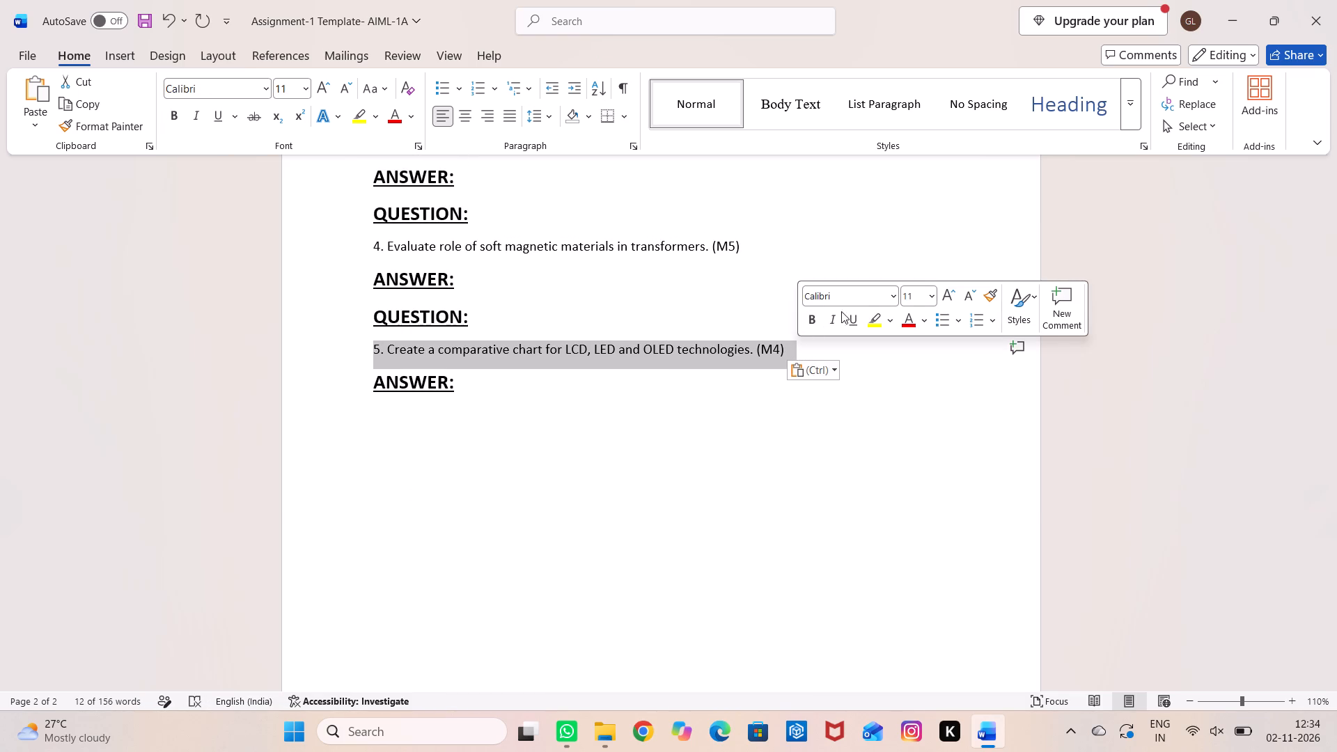
left_click(936, 297)
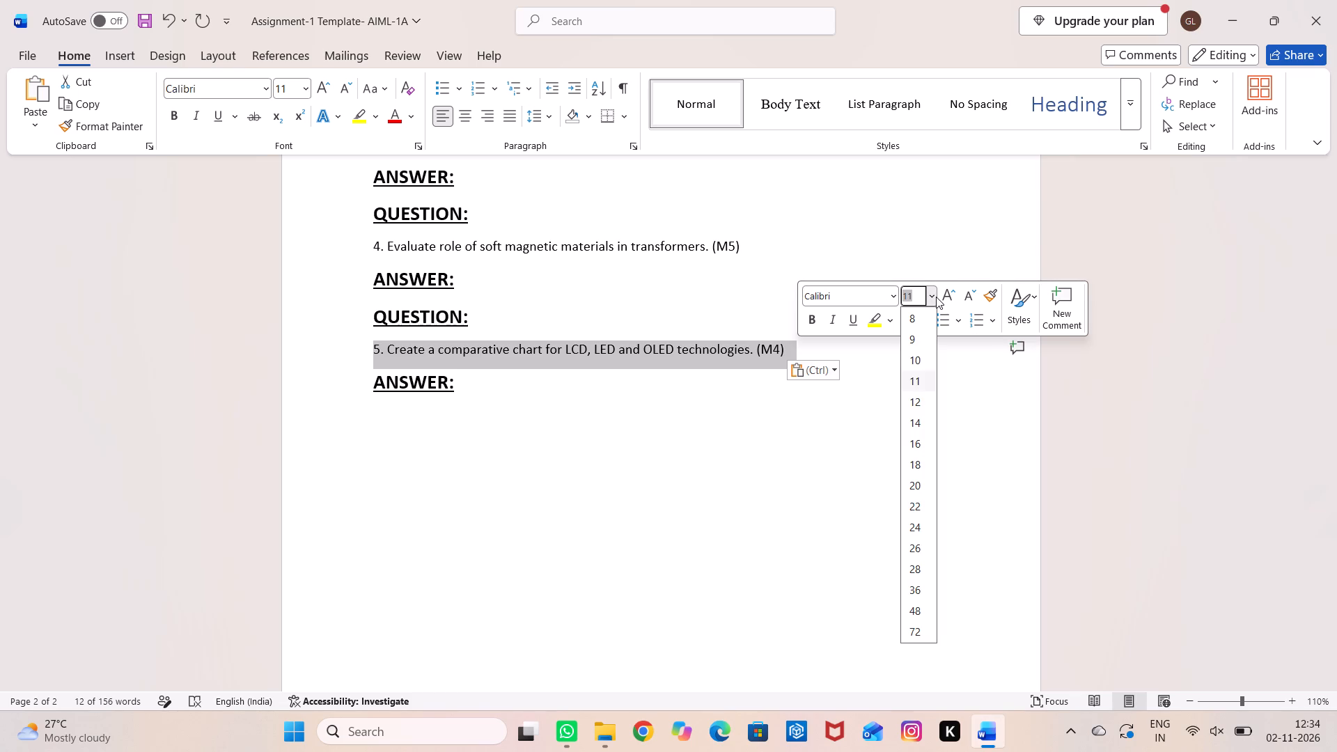
left_click(915, 406)
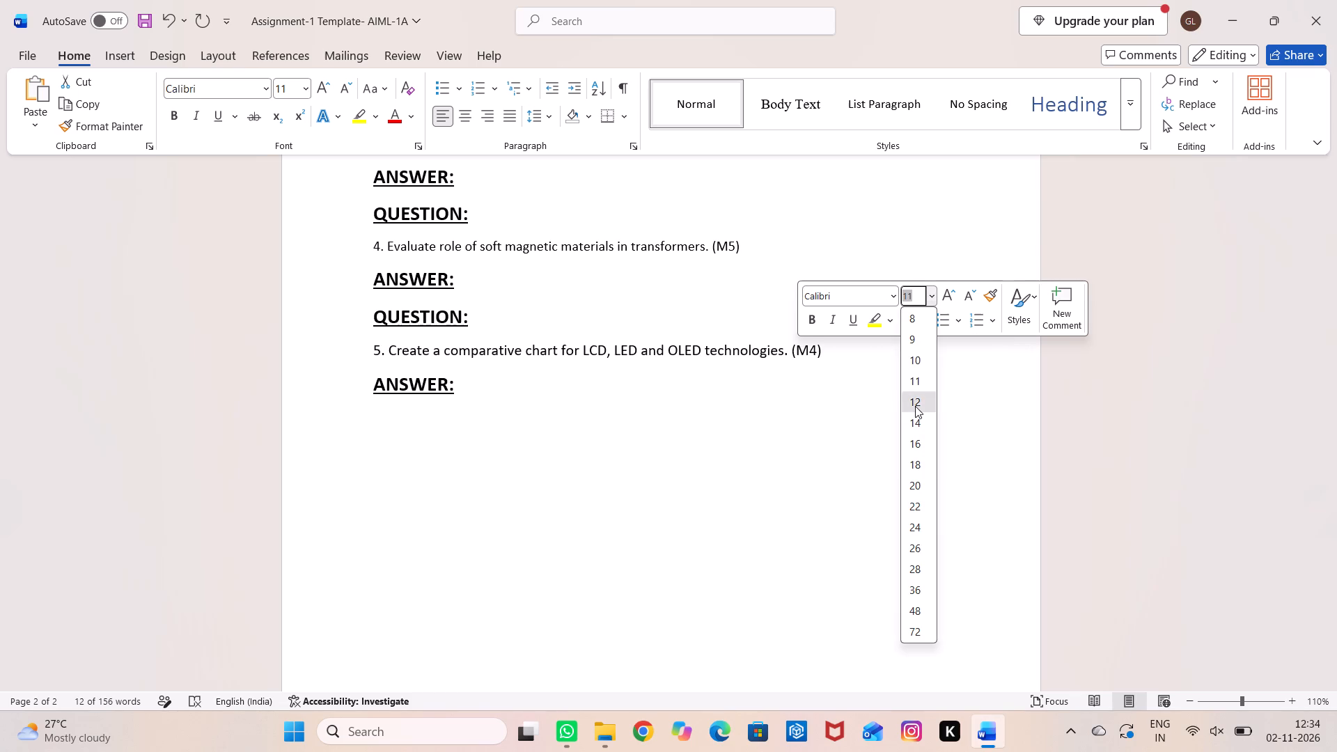
Set the font size of question 4 on soft magnetic materials under its QUESTION: heading to 12.
left_click_drag(753, 246, 429, 259)
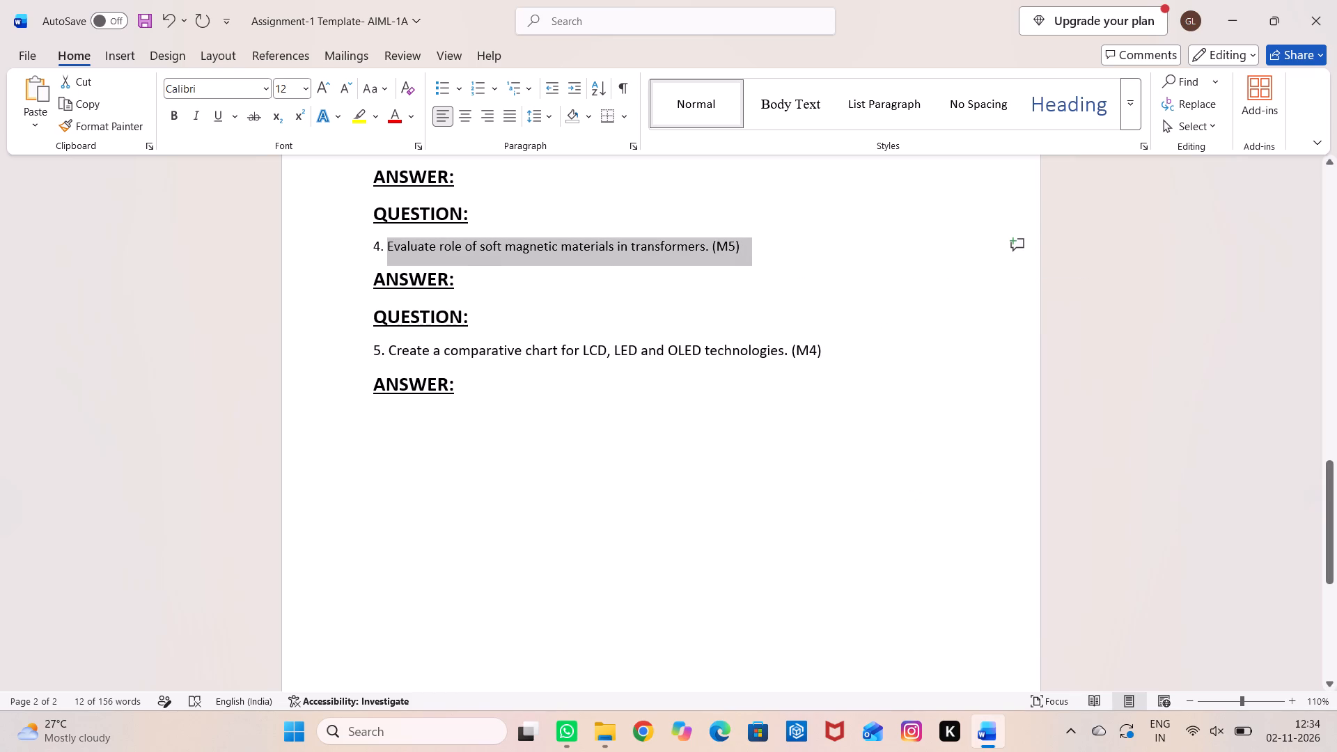
left_click_drag(429, 259, 373, 257)
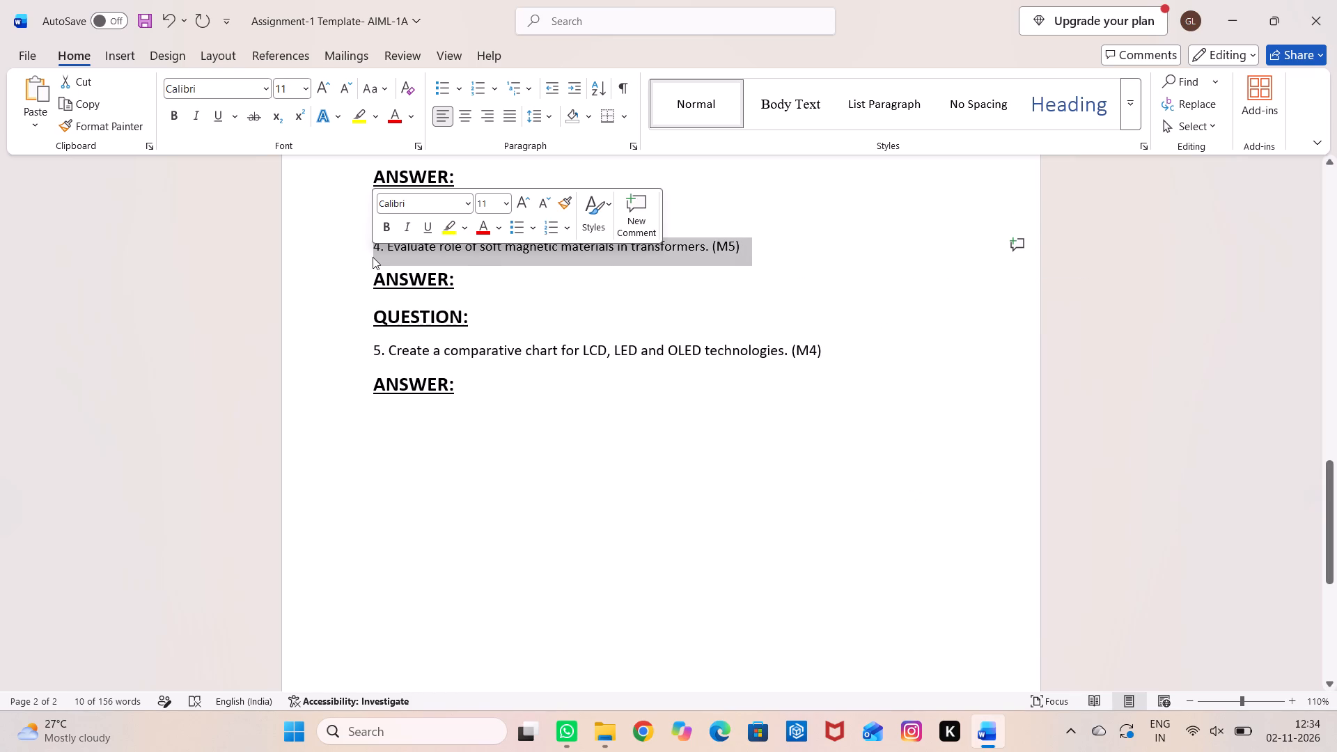
left_click(483, 210)
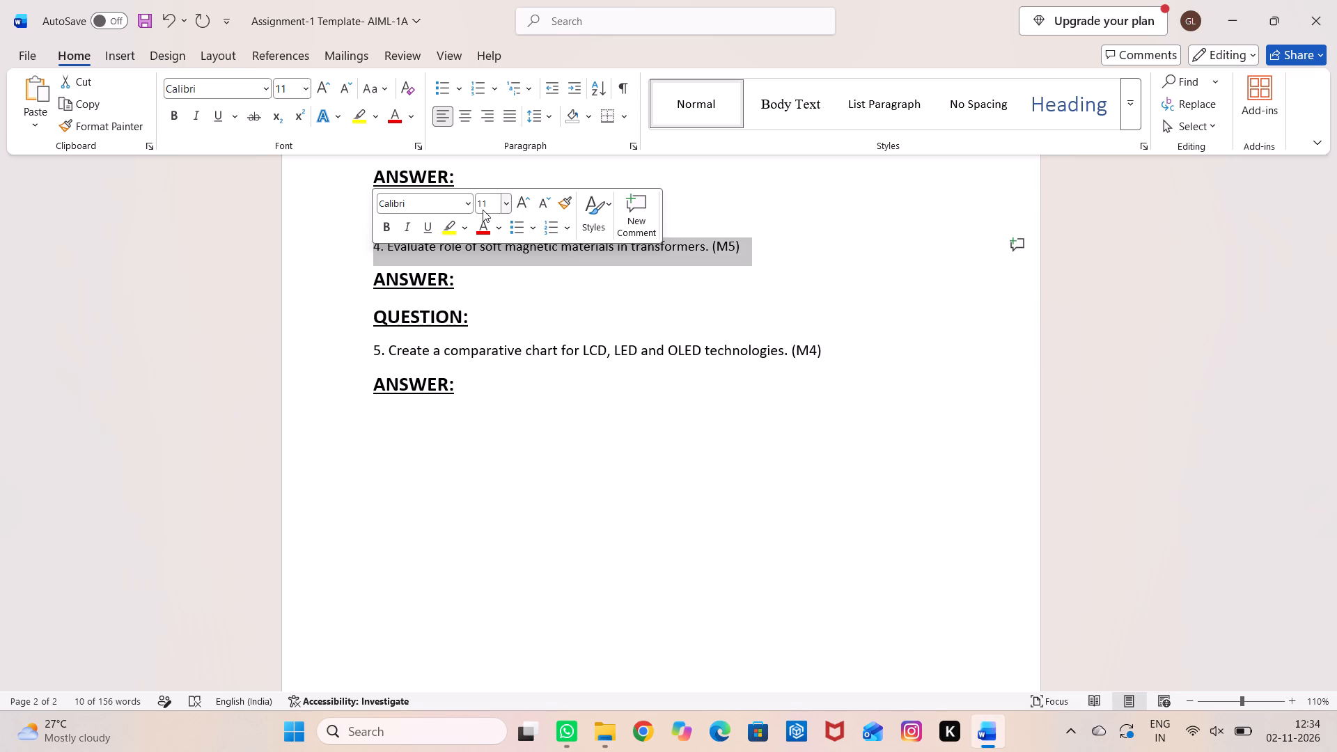
left_click(508, 202)
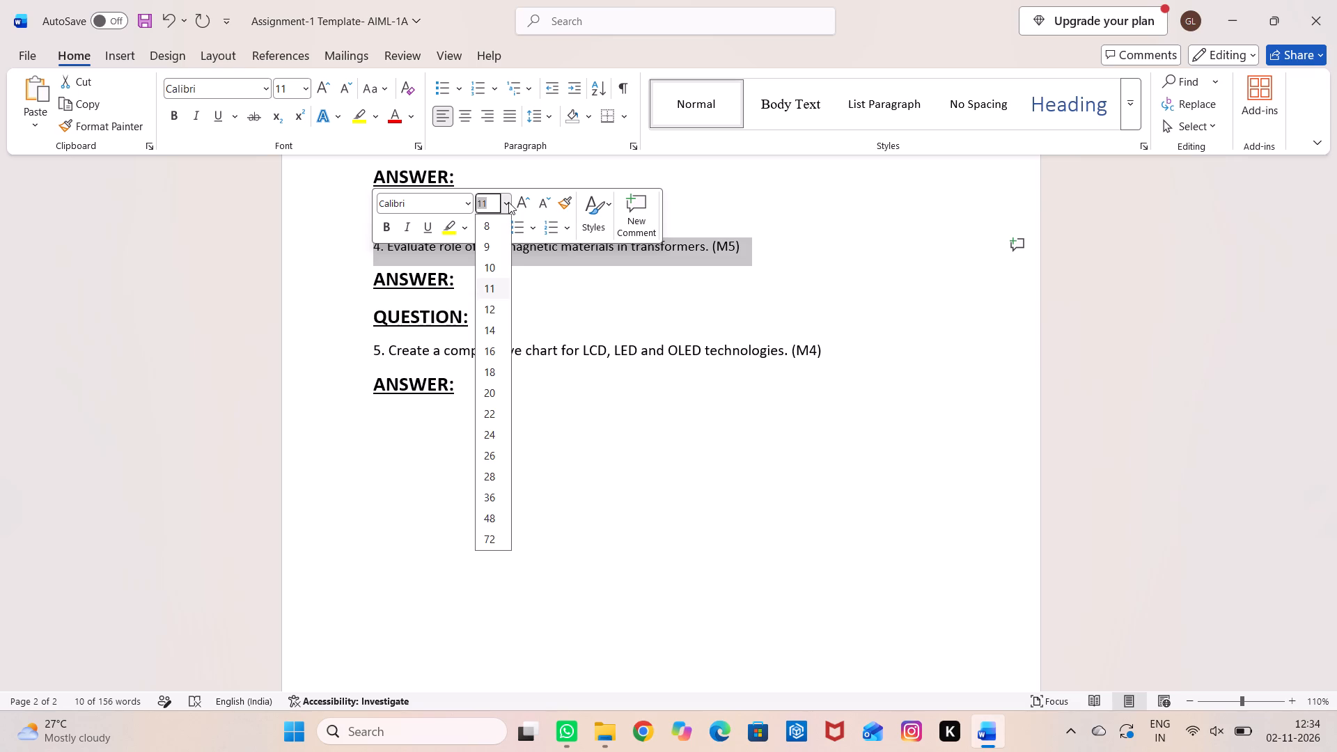
left_click(485, 301)
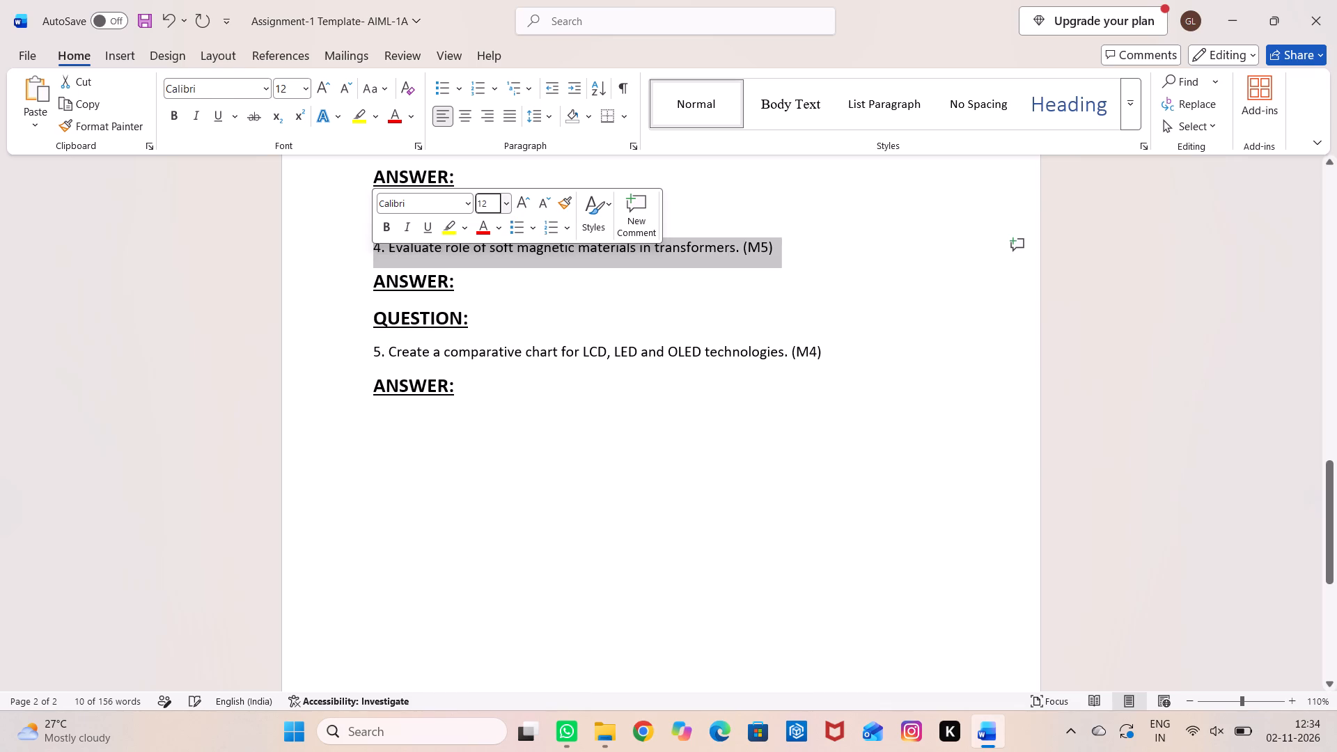
left_click(544, 310)
Set the font size of question 2 on domain wall movement under its QUESTION: heading to 12.
scroll(544, 310, "up", 2)
scroll(499, 249, "up", 1)
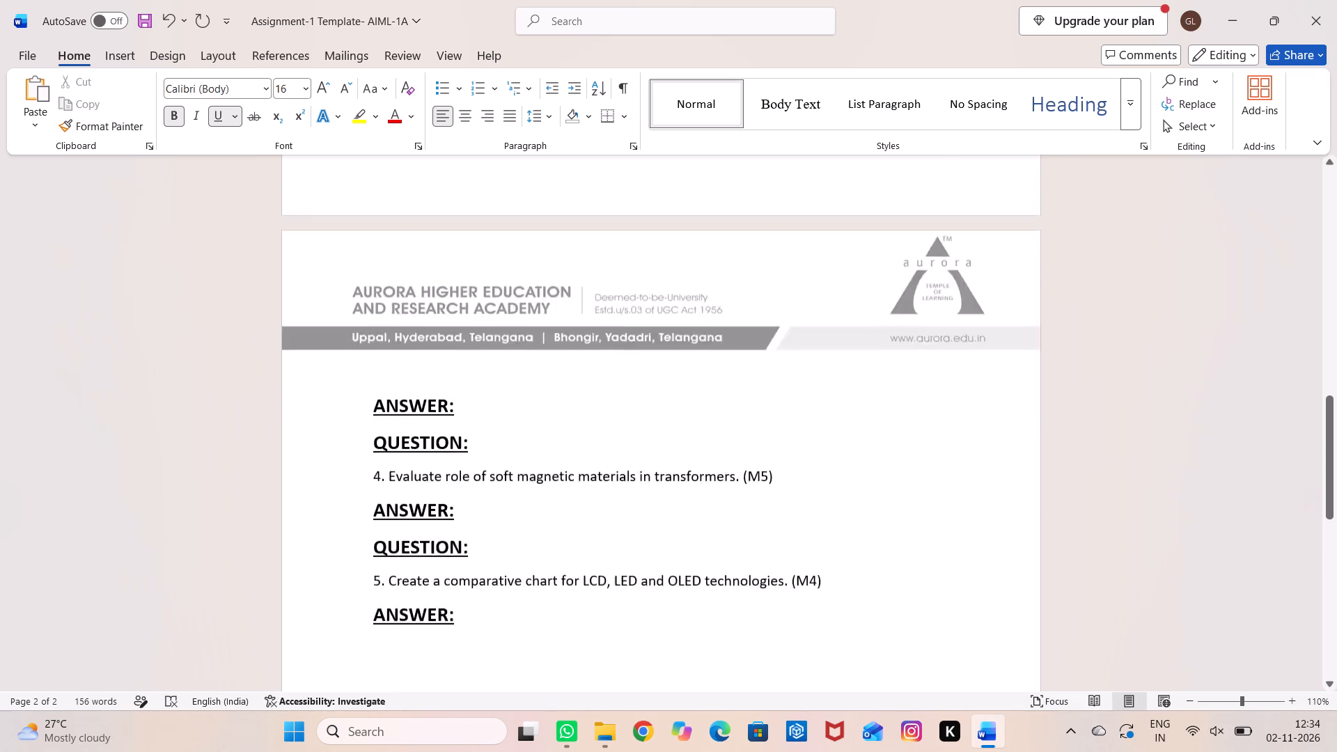
scroll(499, 249, "up", 2)
left_click_drag(368, 434, 901, 444)
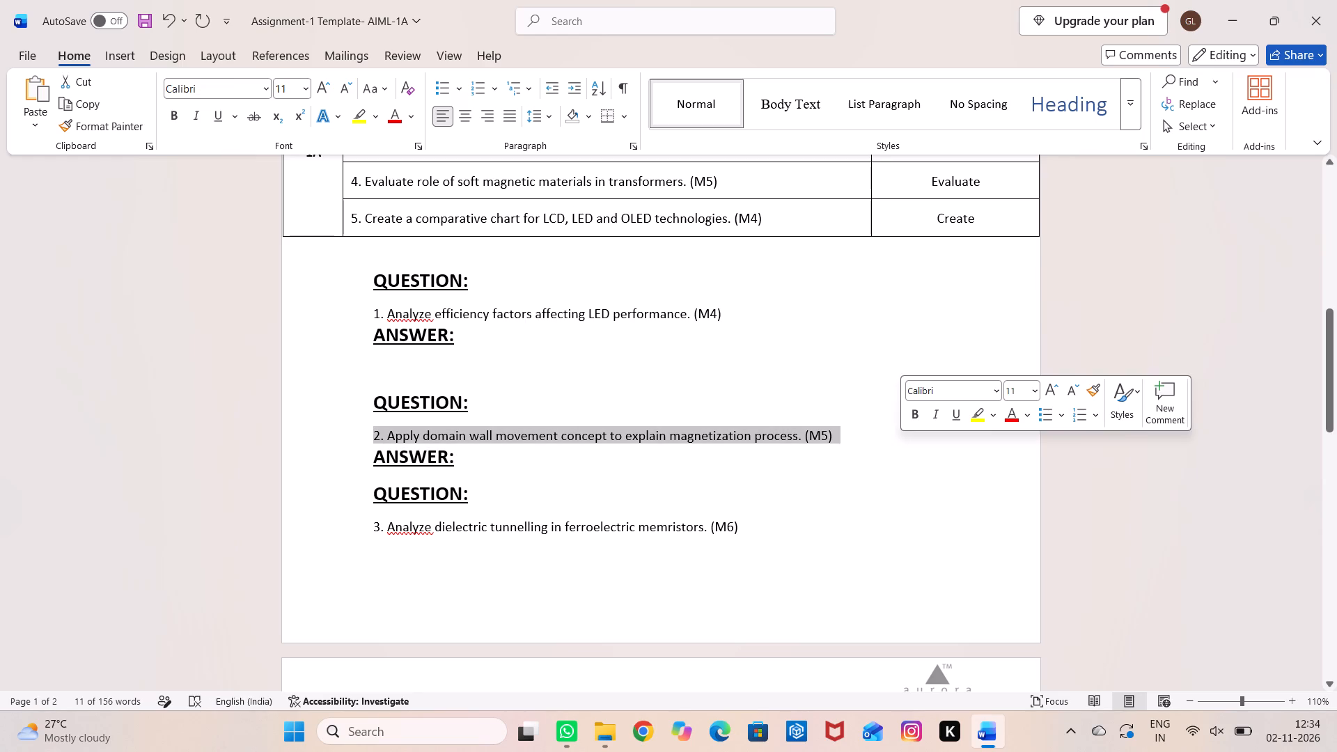
left_click(1023, 391)
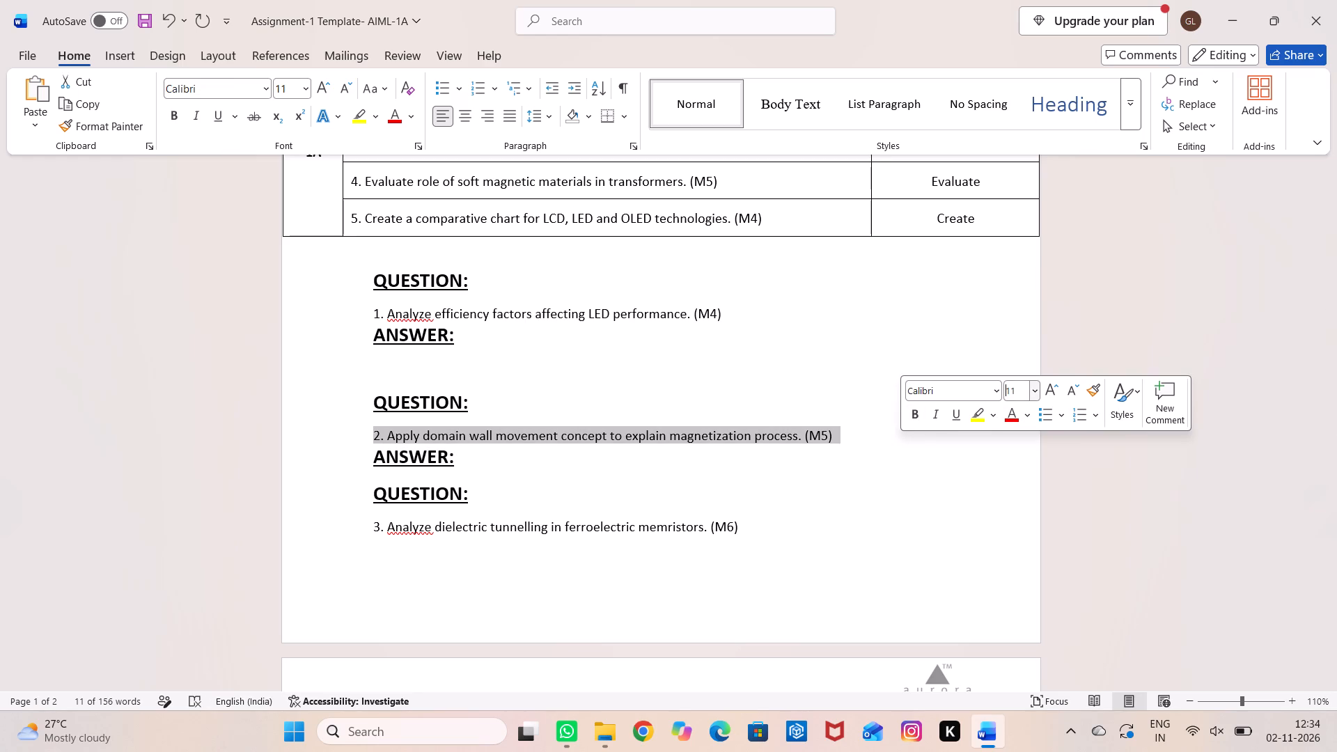
type("12")
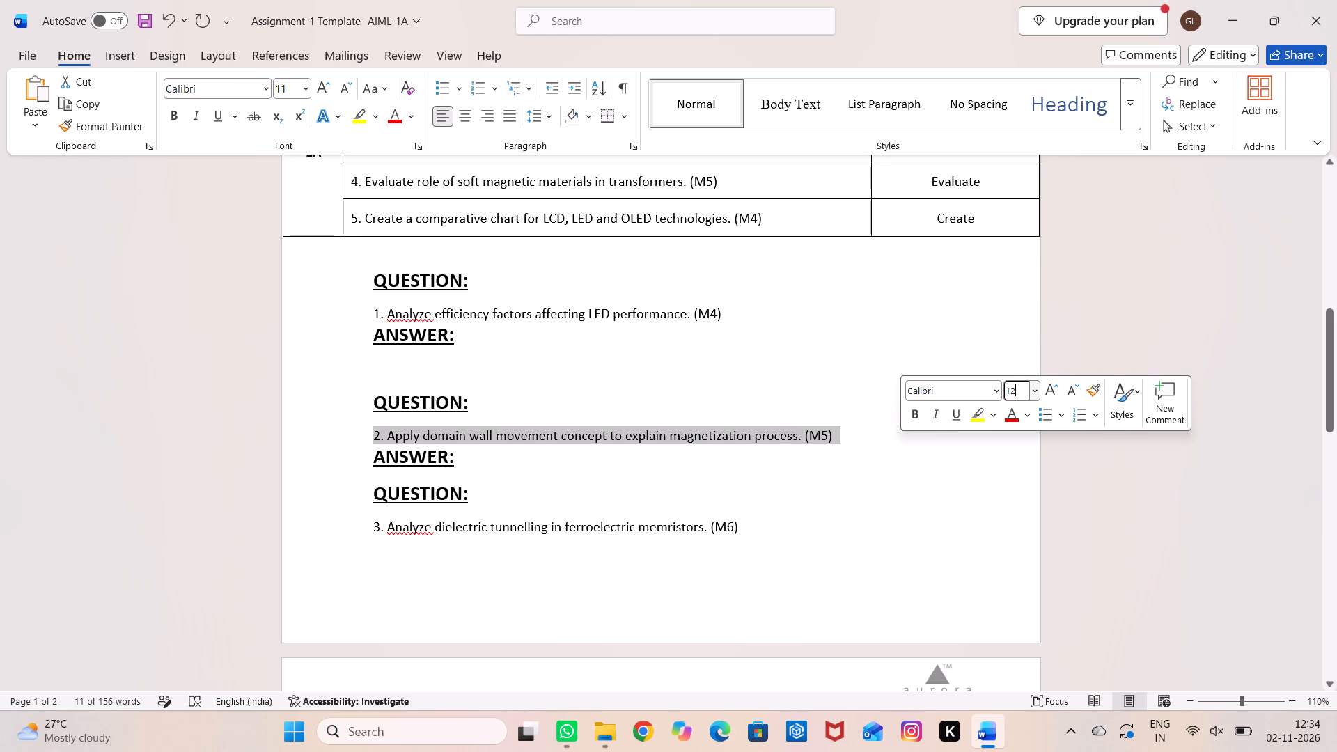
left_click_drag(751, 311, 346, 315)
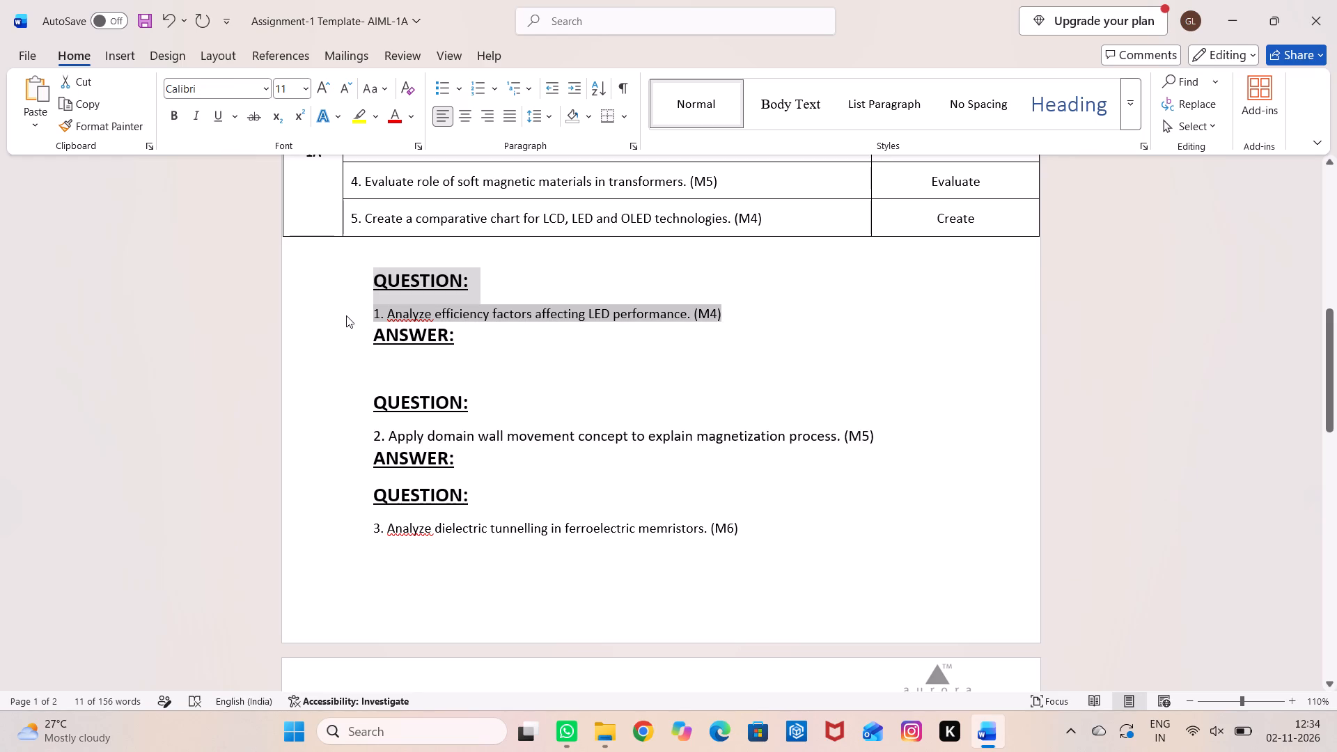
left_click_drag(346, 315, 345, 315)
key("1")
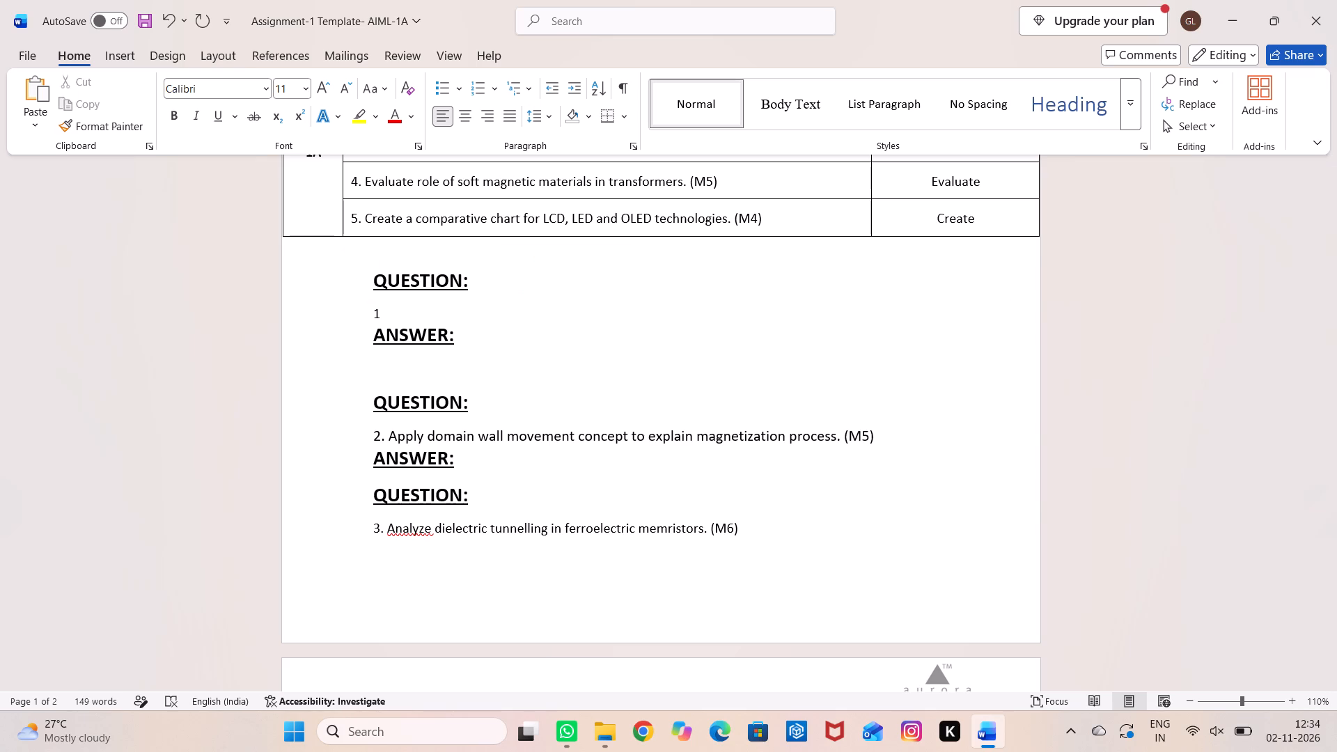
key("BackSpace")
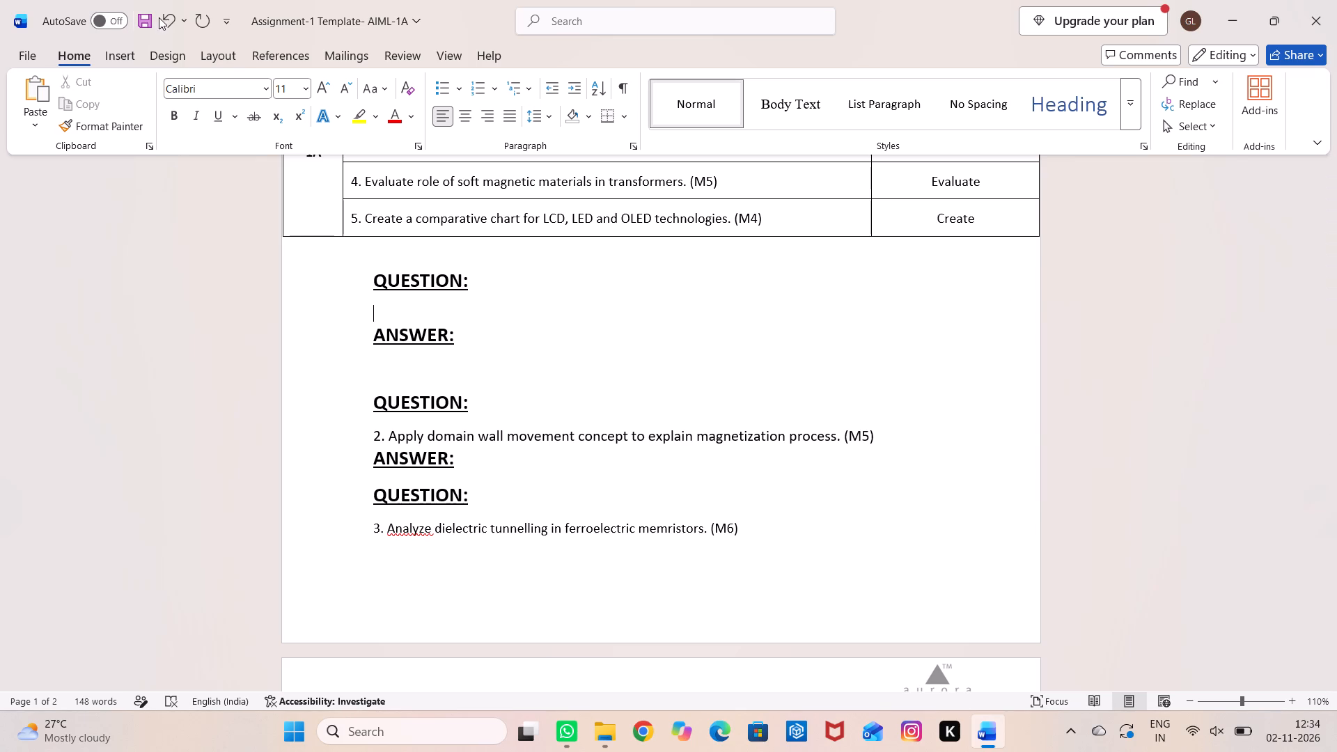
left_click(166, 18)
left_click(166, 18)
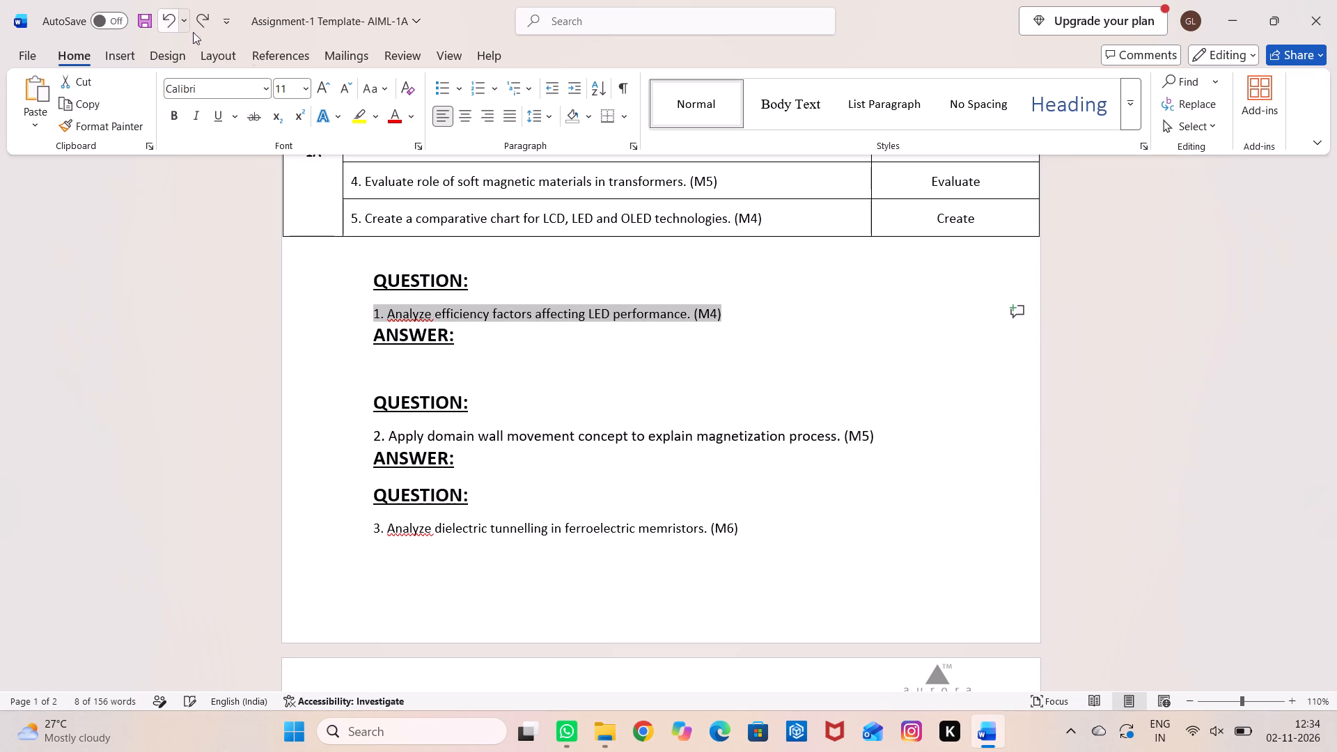
Set the font size of question 1 on LED efficiency factors under the first QUESTION: heading to 12.
left_click(738, 321)
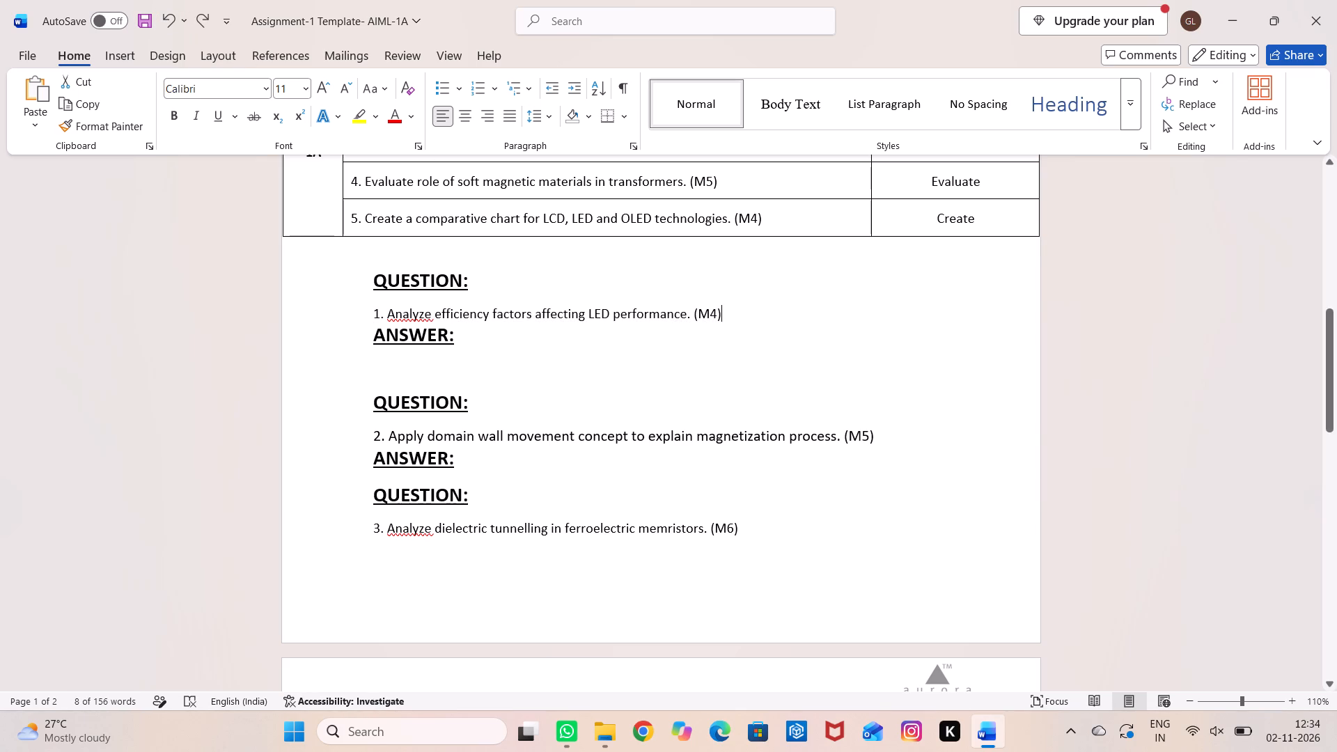
left_click_drag(737, 316, 379, 311)
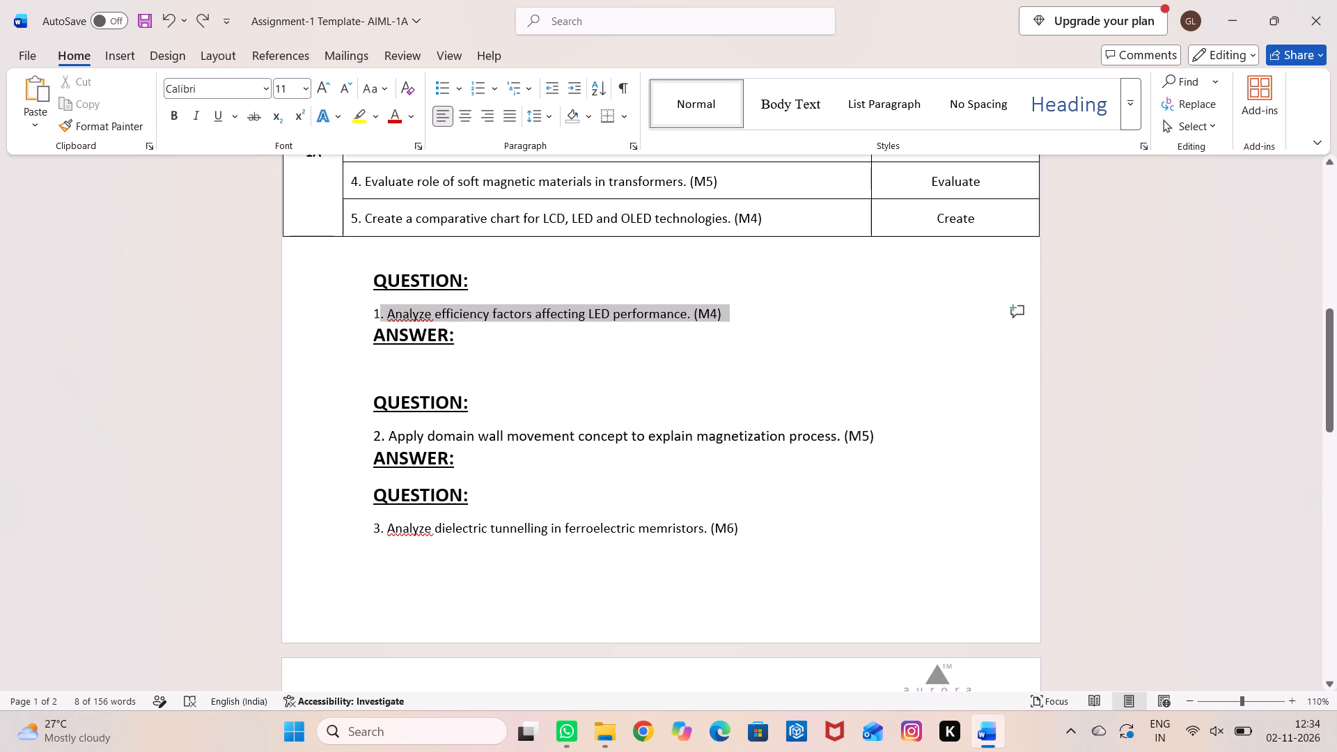
left_click_drag(379, 311, 356, 315)
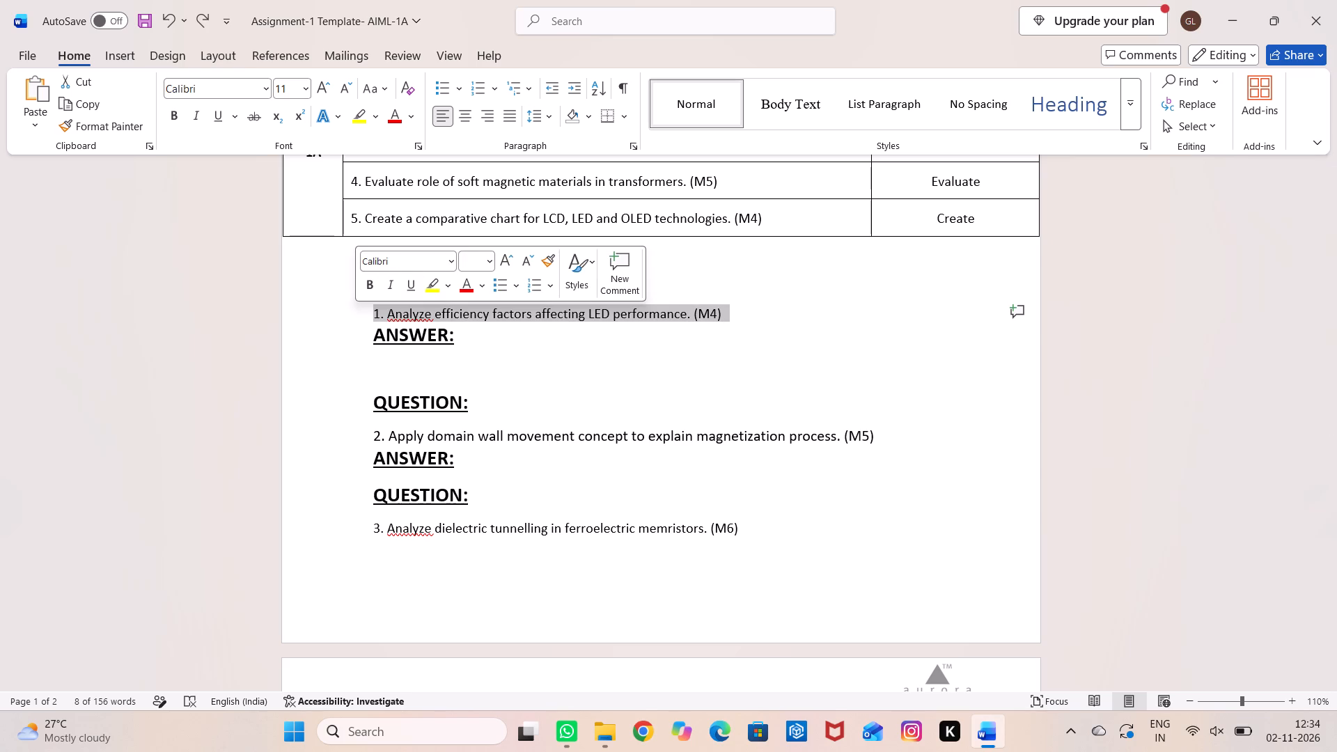
left_click(466, 260)
type("12")
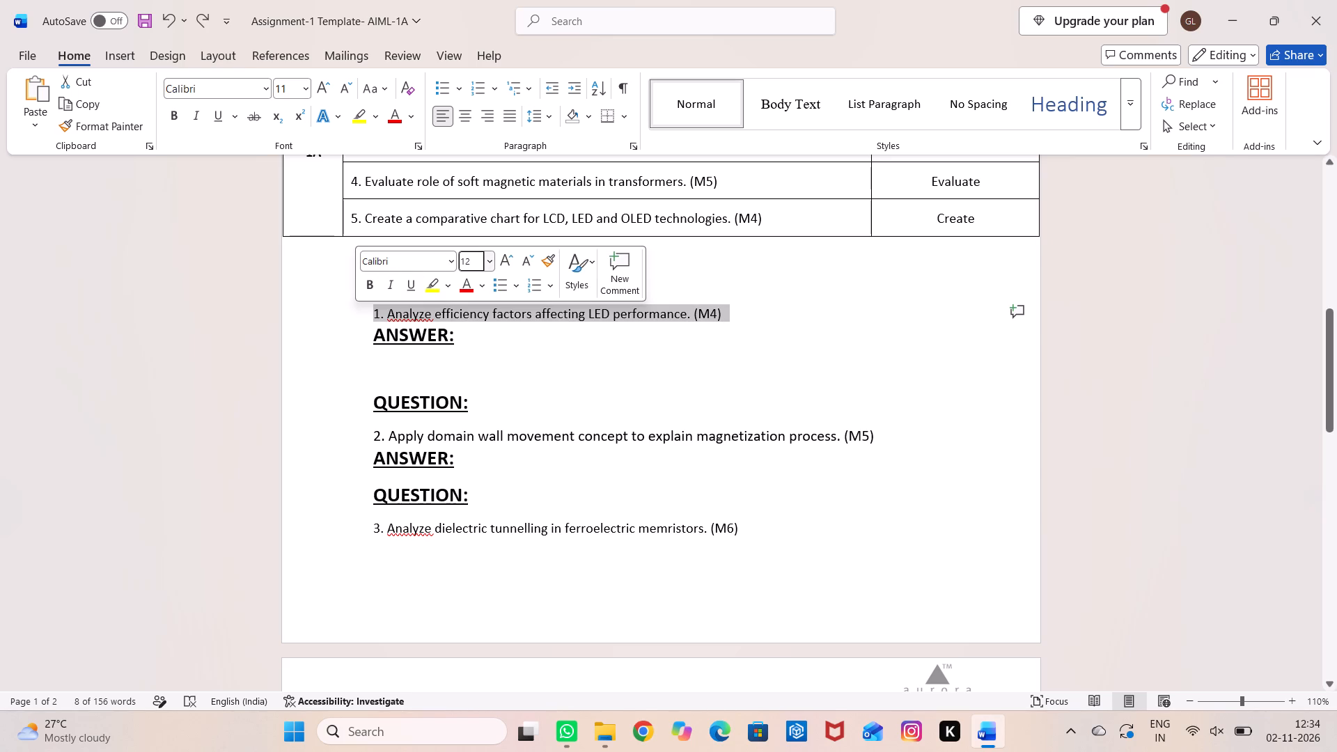
Set the font size of question 3 on dielectric tunnelling in ferroelectric memristors to 12.
left_click_drag(742, 524, 431, 510)
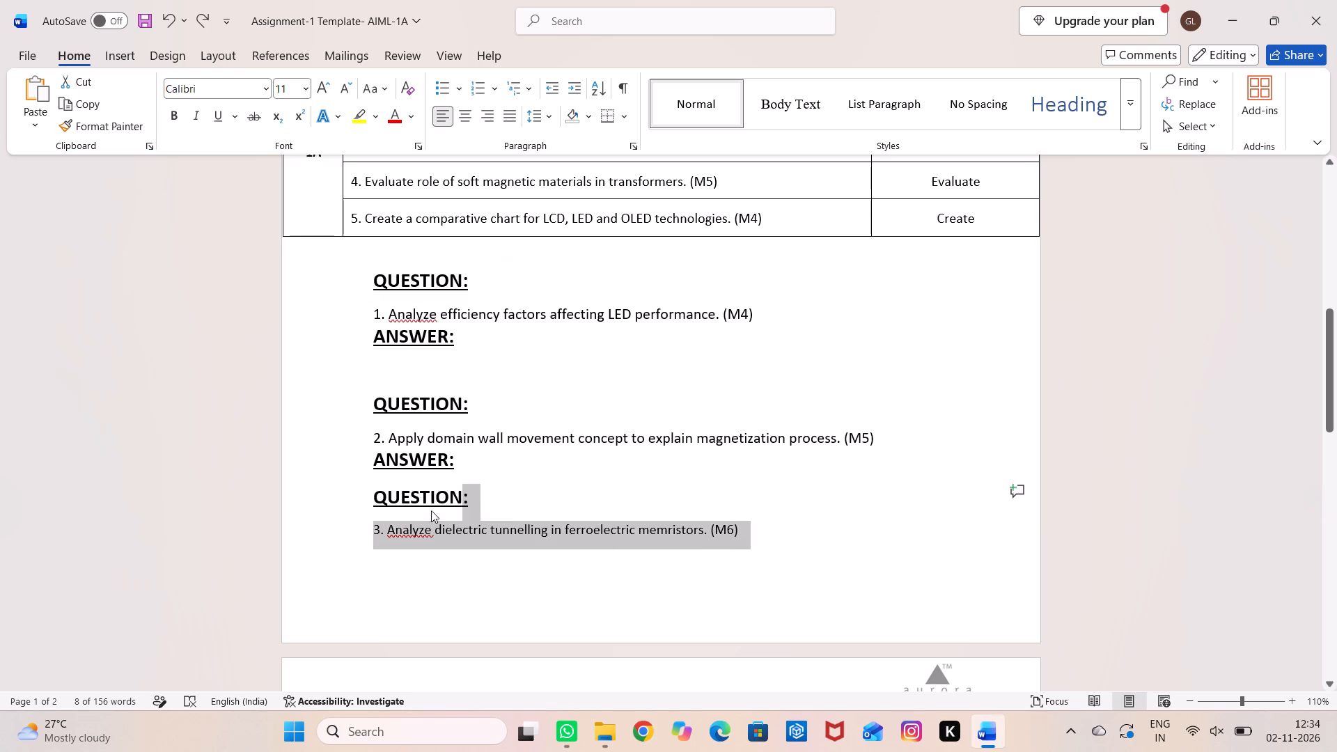
left_click_drag(431, 510, 366, 535)
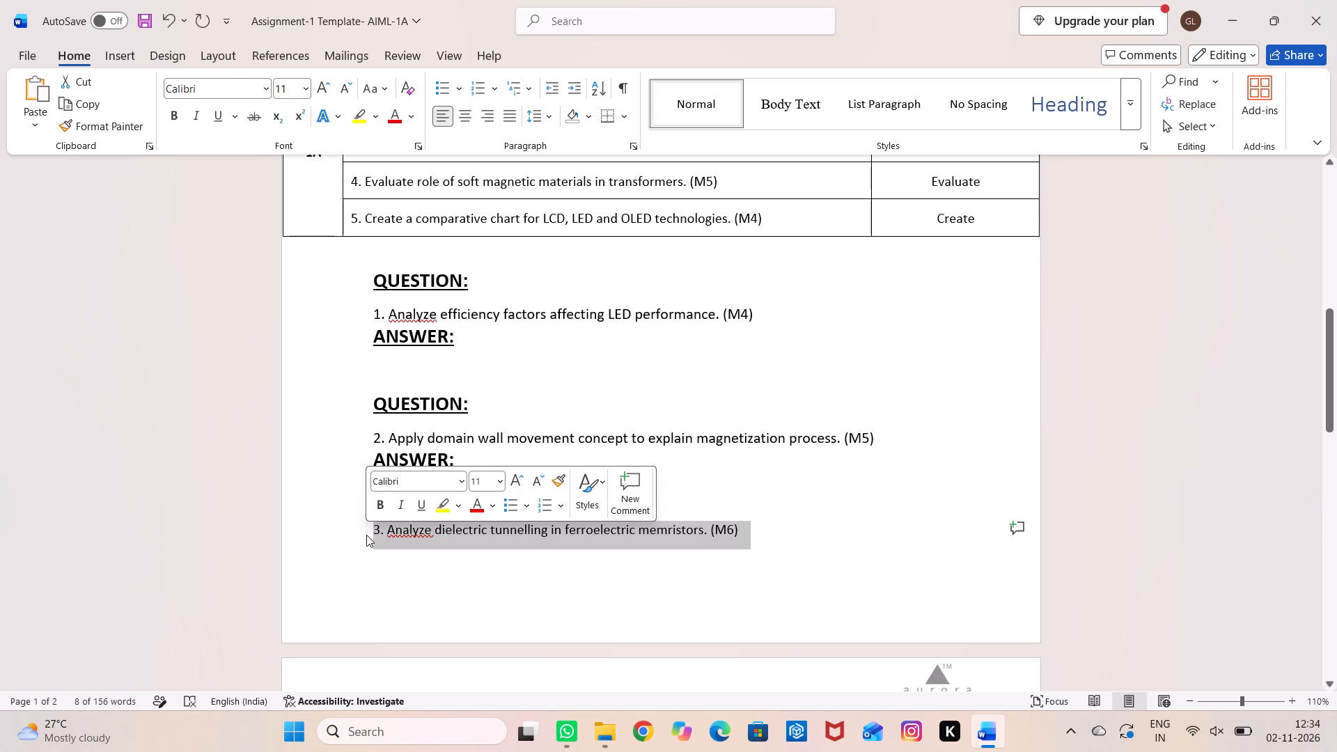
left_click(488, 476)
type("12")
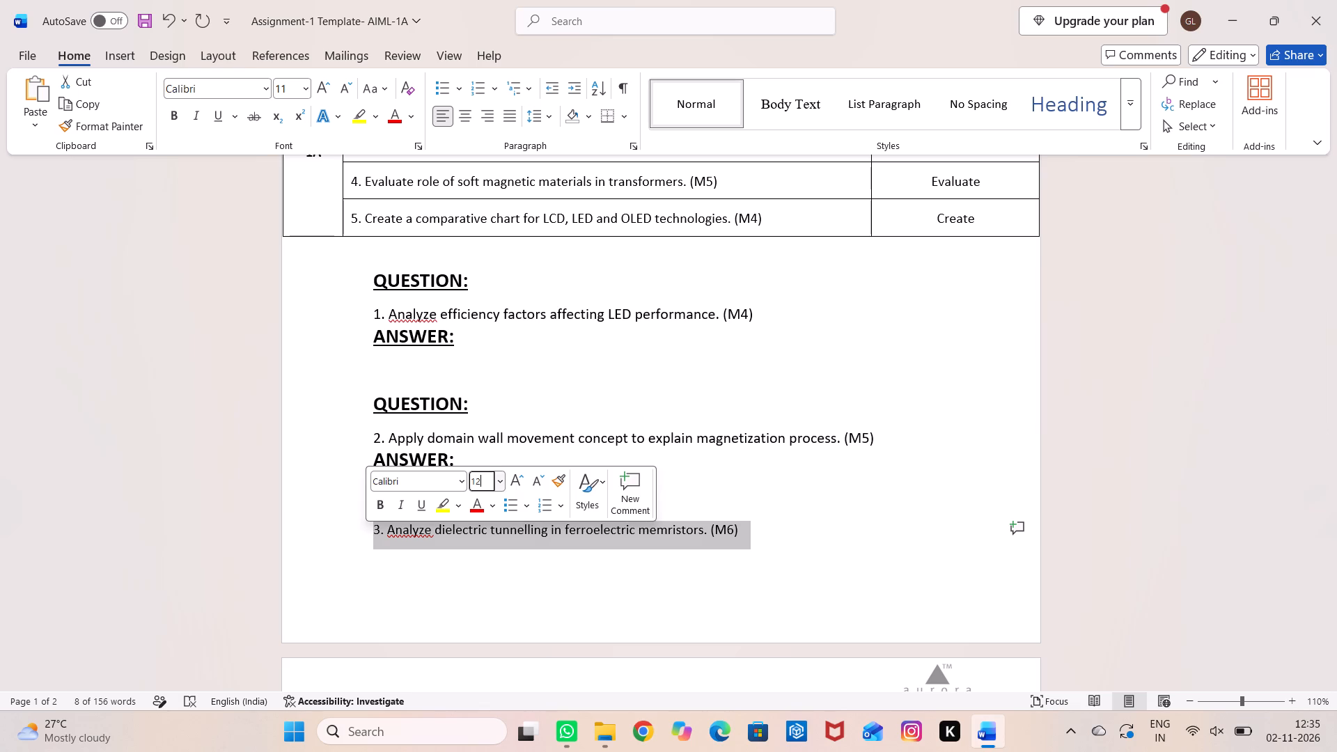
left_click(529, 613)
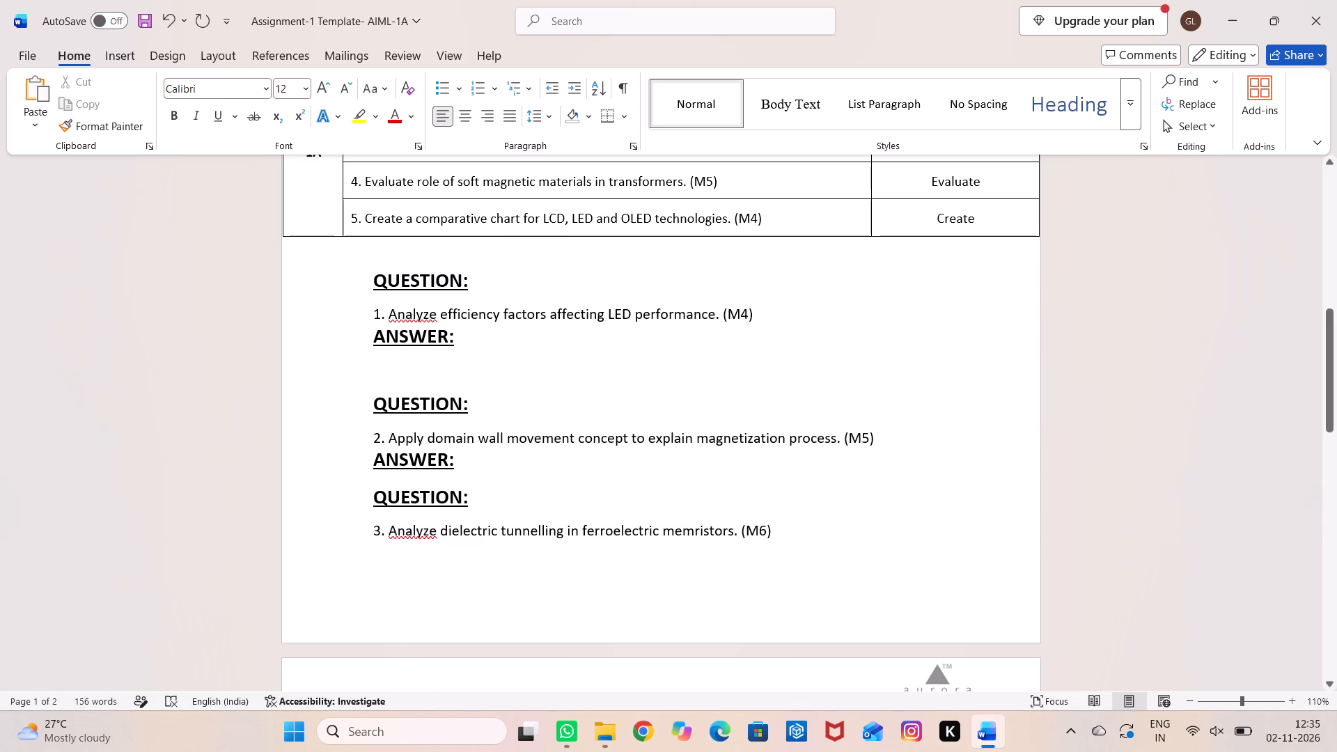
Insert two blank lines before the QUESTION: heading of question 3 to move it onto the next page.
left_click(370, 493)
key("Return")
key("Return")
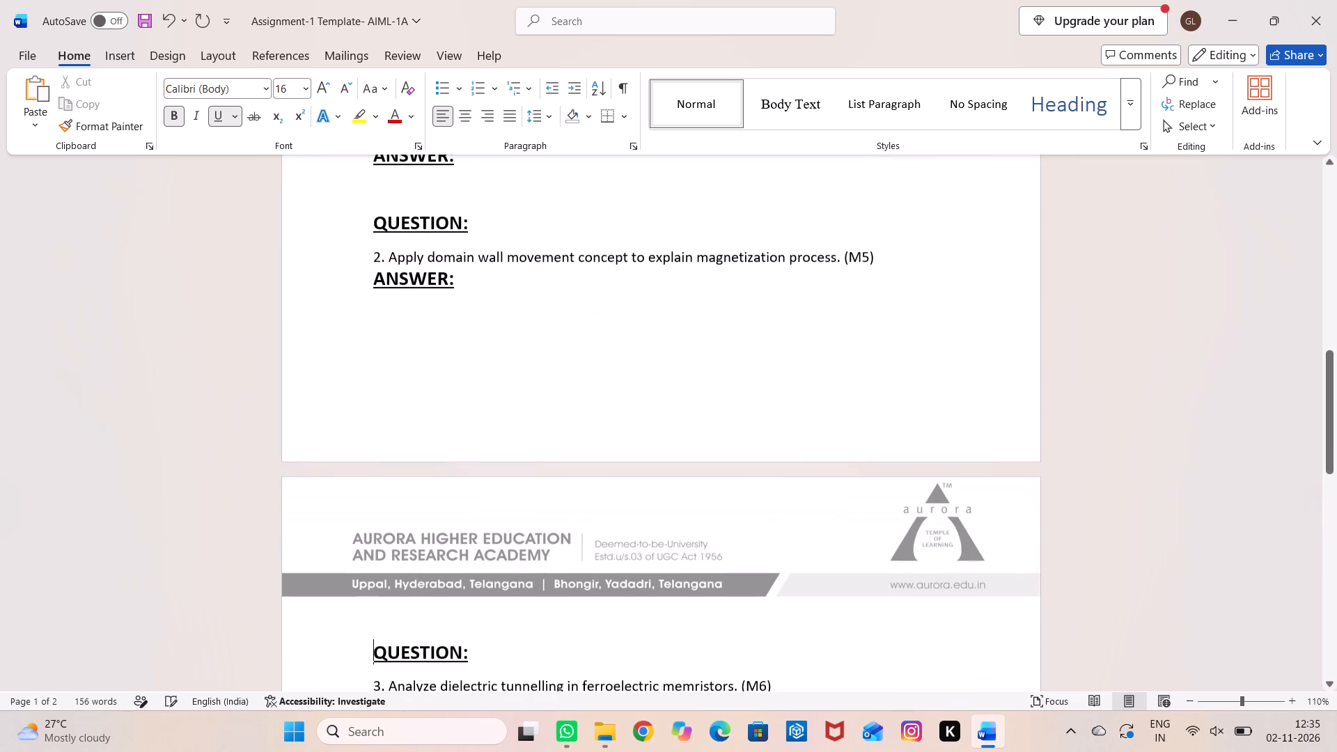
Place the text cursor on the blank line under the ANSWER: heading of question 1.
scroll(464, 235, "up", 1)
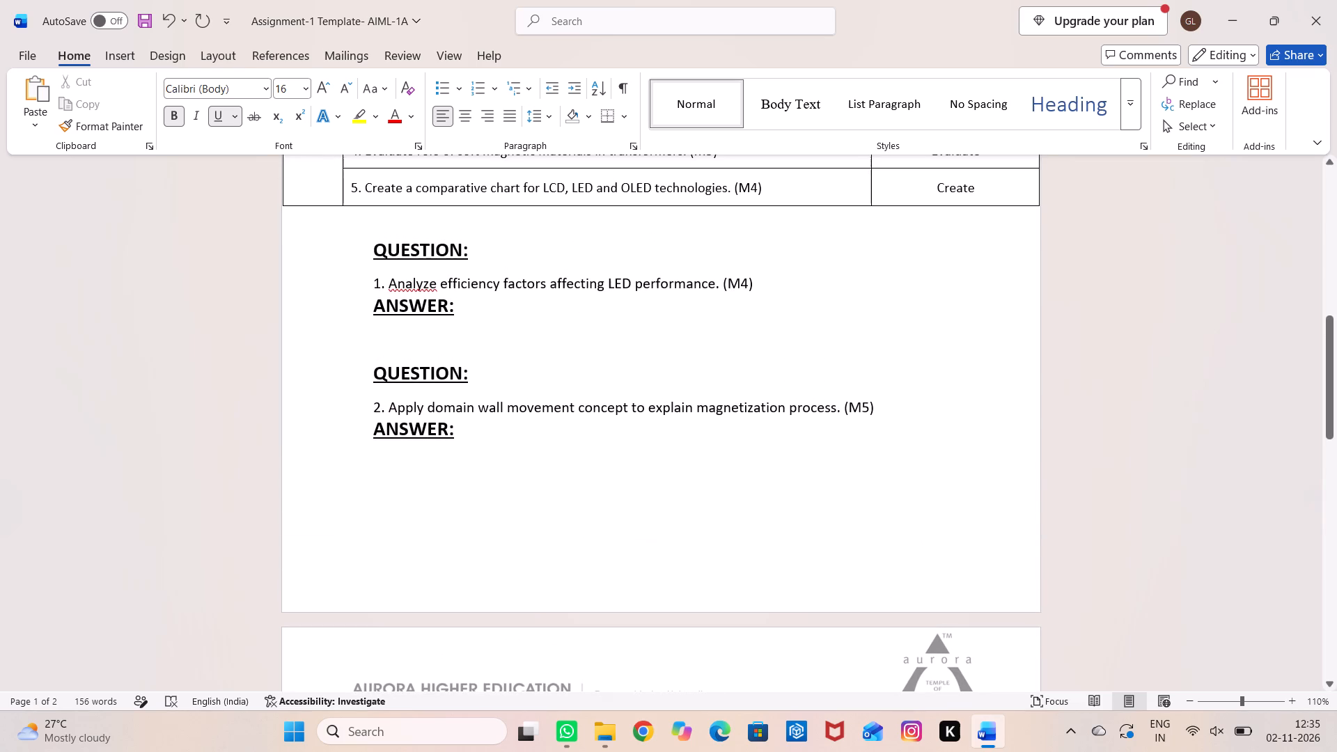
left_click(393, 340)
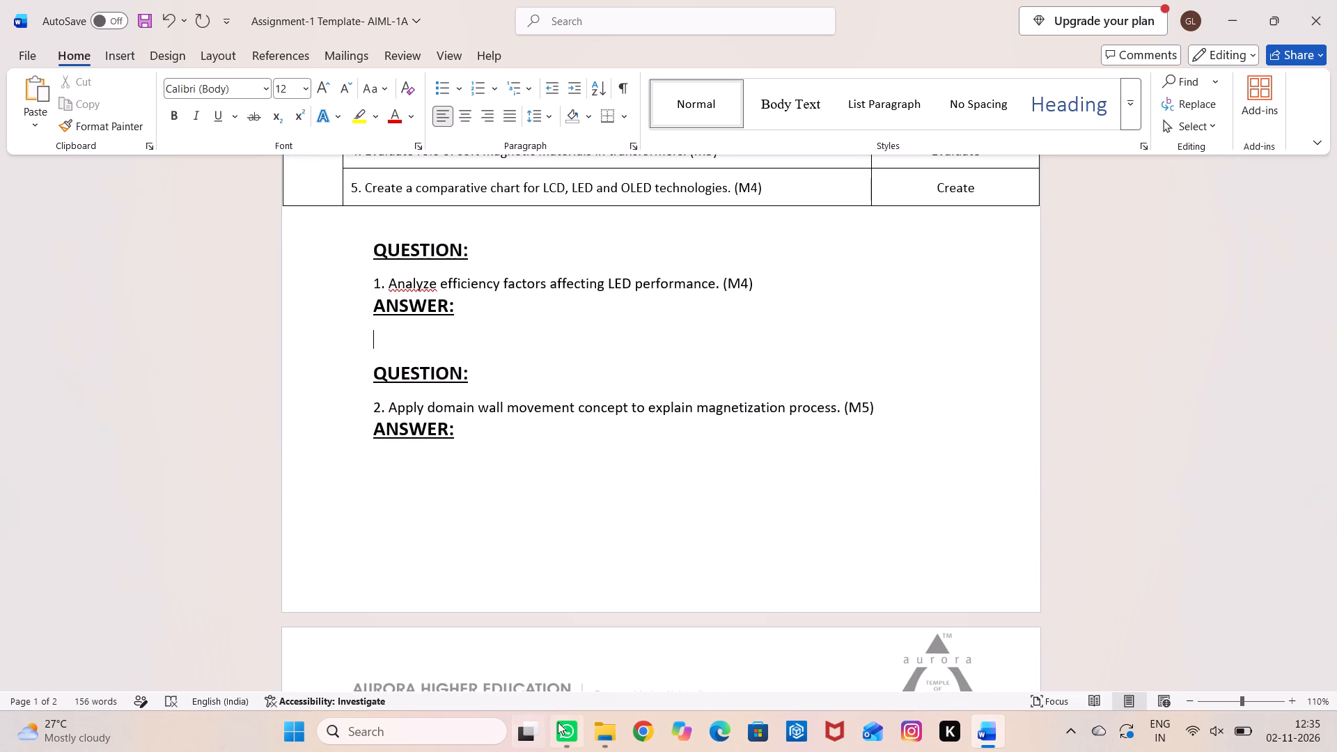
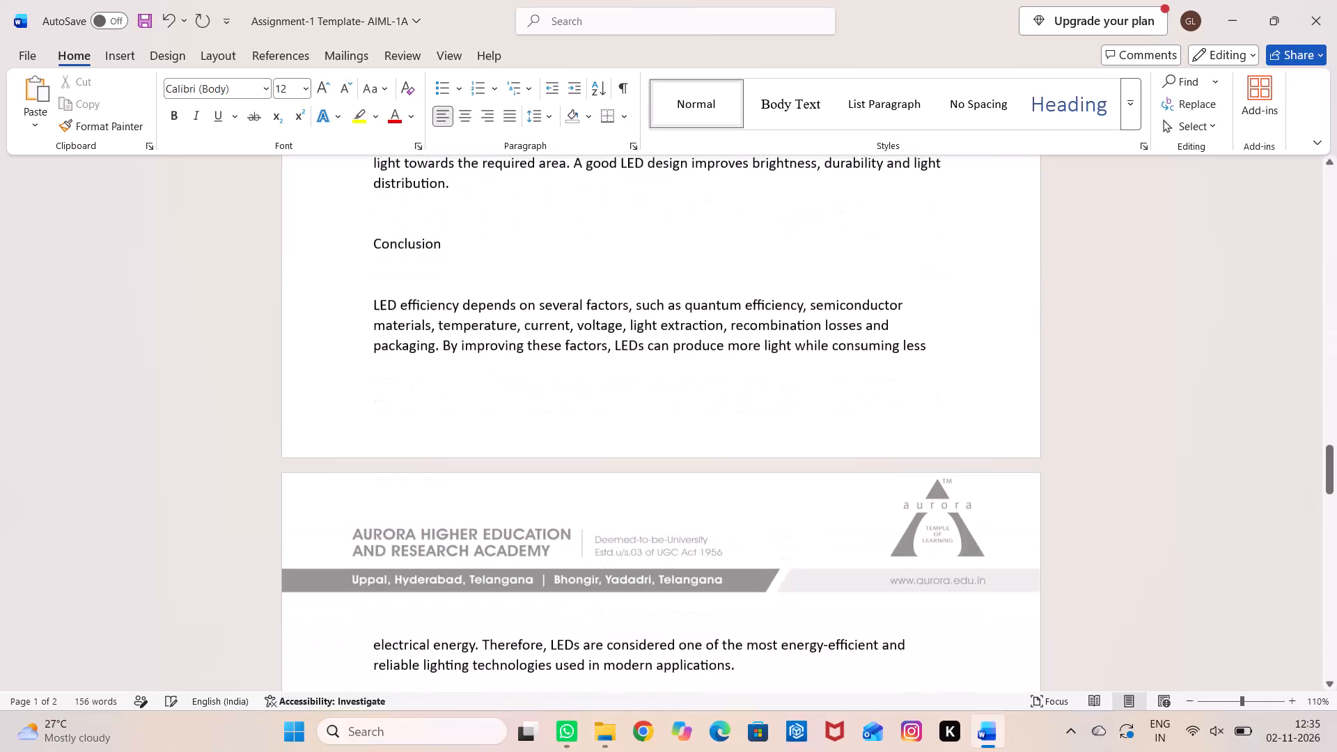
Delete the pasted "### 1\. Analyze Efficiency Factors Affecting LED Performance (M4)" title and the blank line following it under the first ANSWER: heading.
scroll(469, 284, "up", 3)
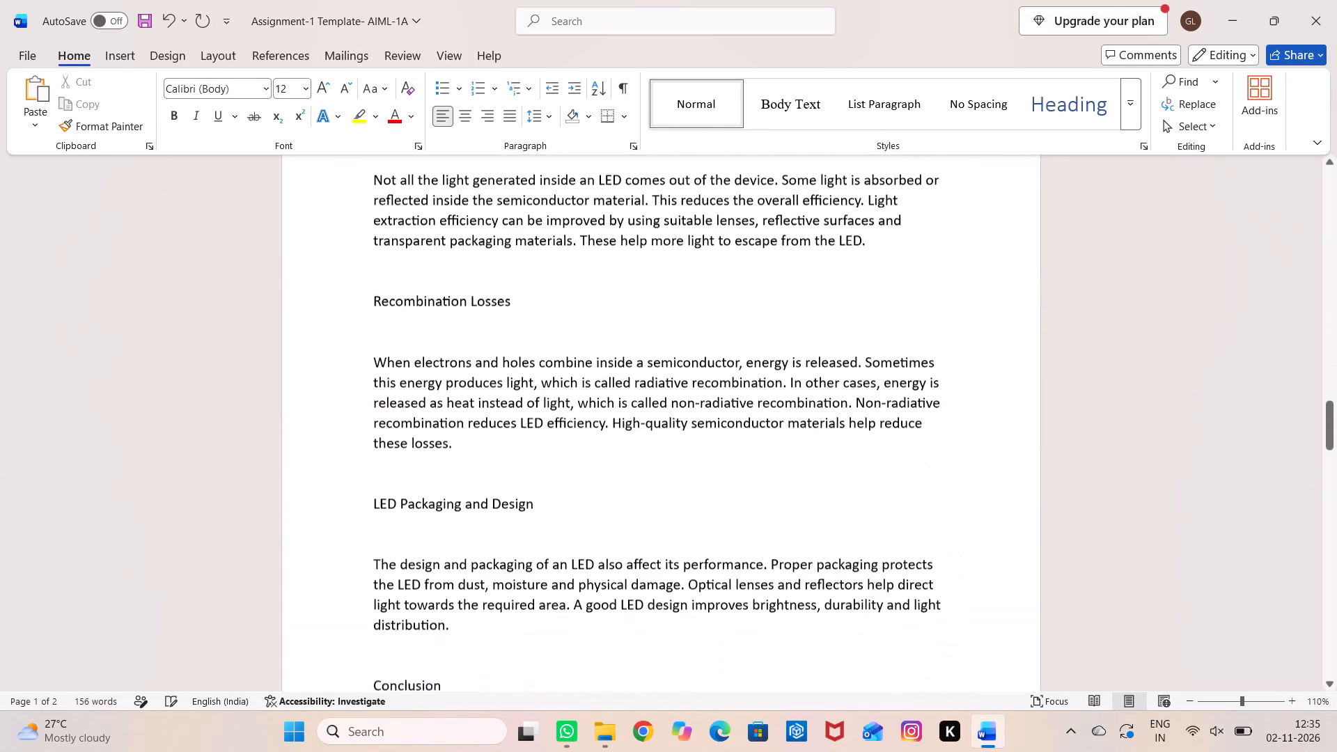
scroll(462, 313, "up", 7)
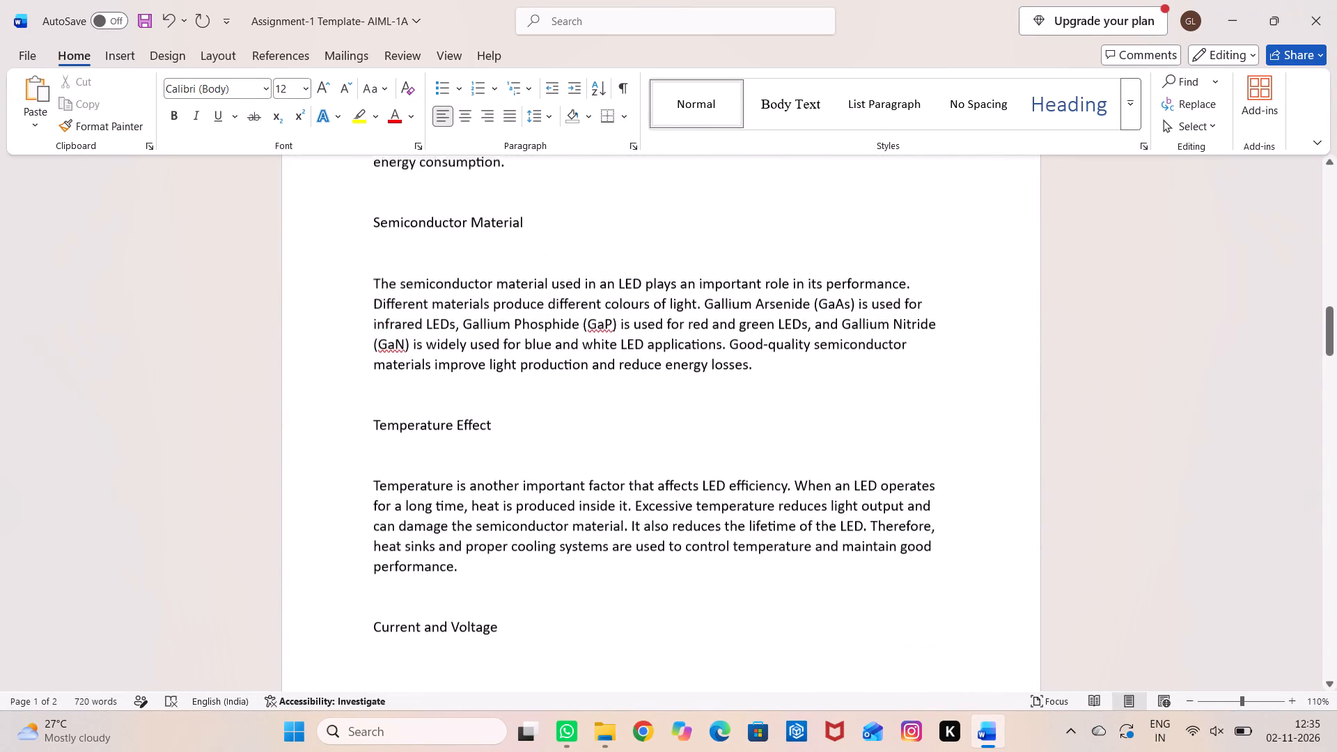
scroll(462, 313, "up", 5)
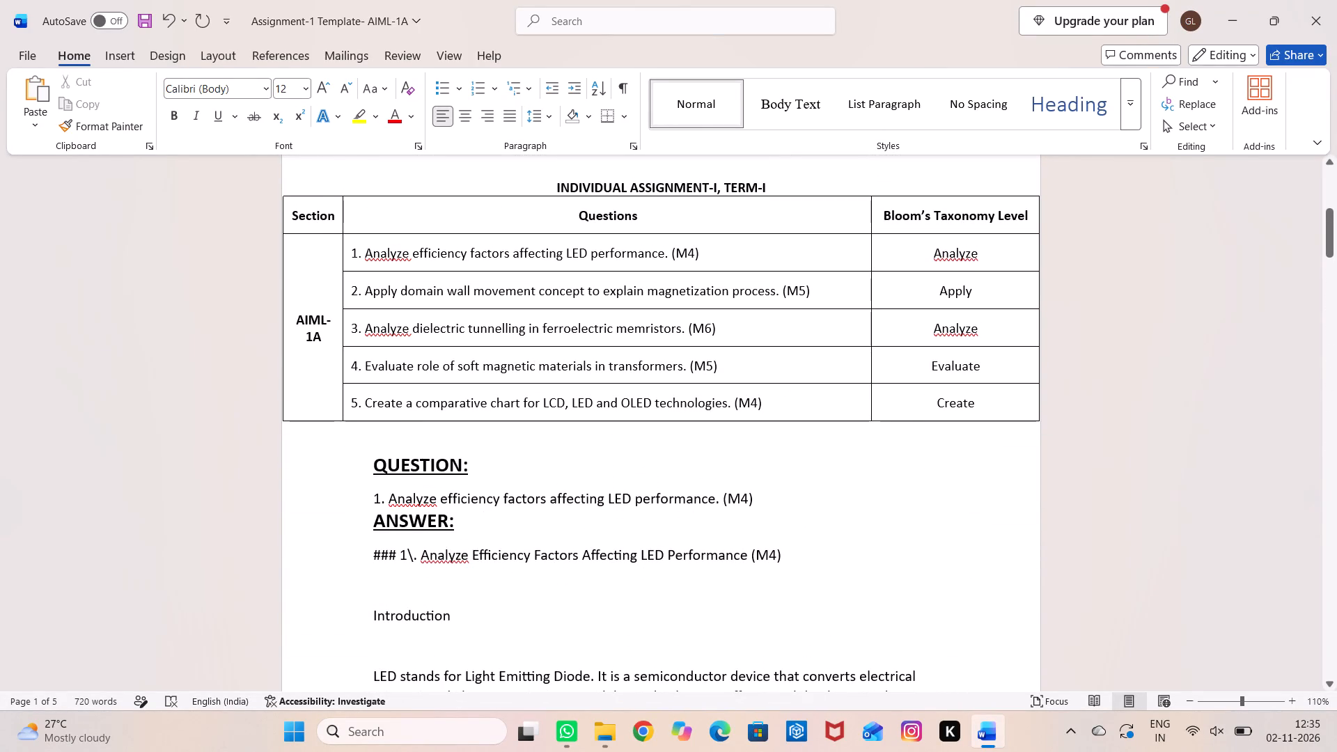
left_click_drag(788, 557, 490, 594)
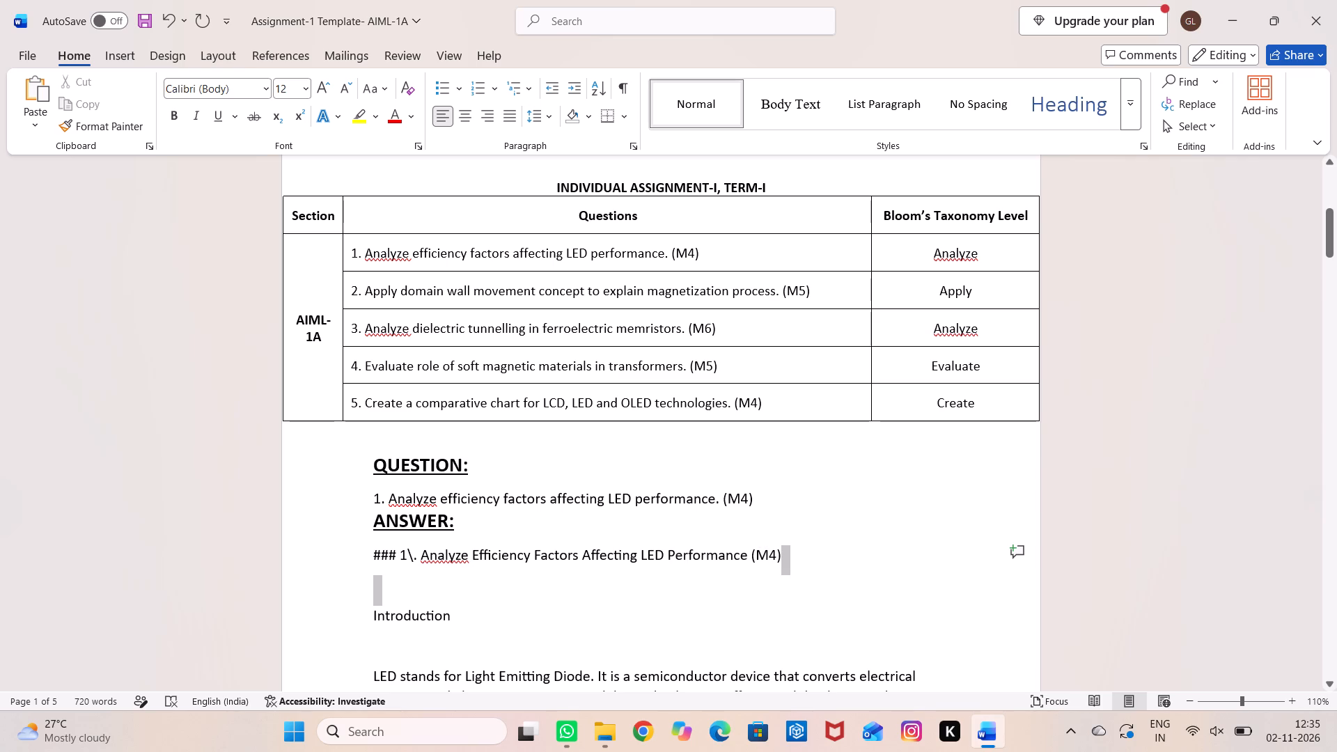
left_click_drag(490, 594, 352, 555)
key("BackSpace")
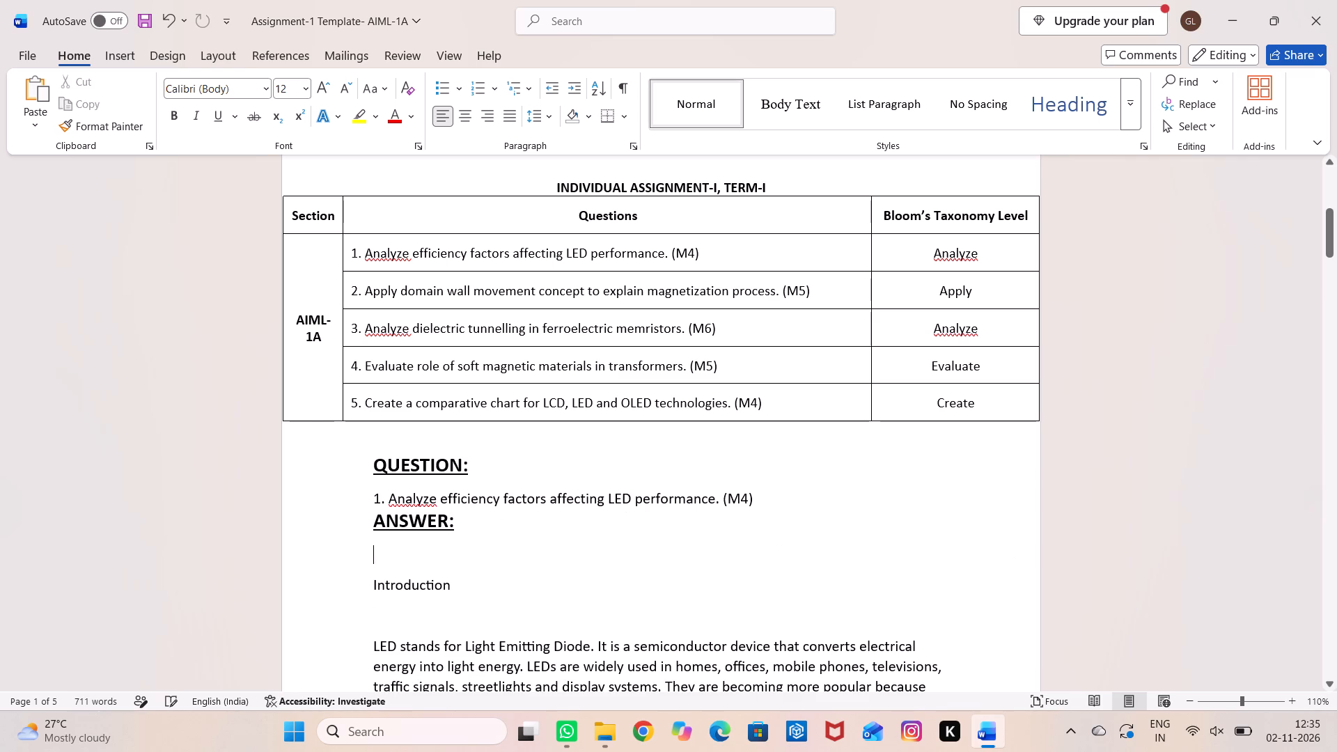
key("BackSpace")
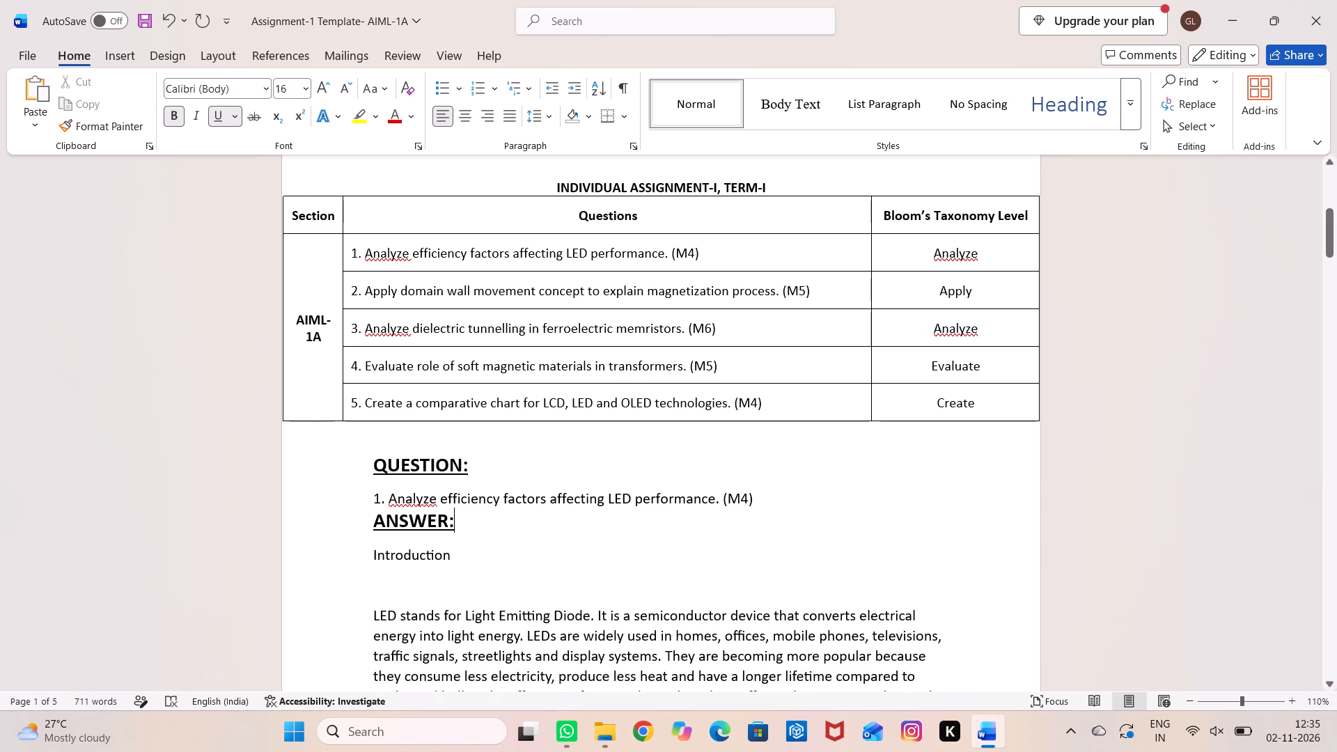
Remove the blank line below the Introduction heading, make the heading bold and end it with a colon.
left_click(425, 584)
key("BackSpace")
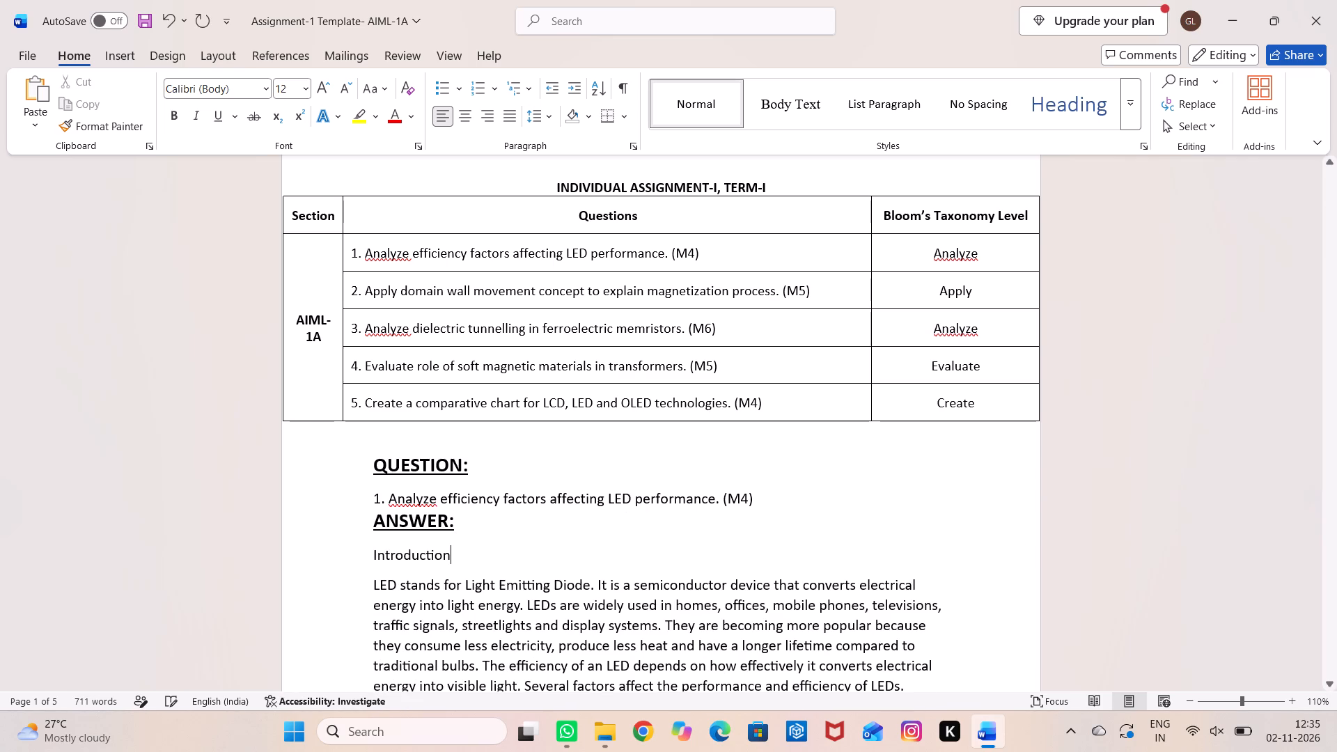
left_click_drag(455, 556, 359, 551)
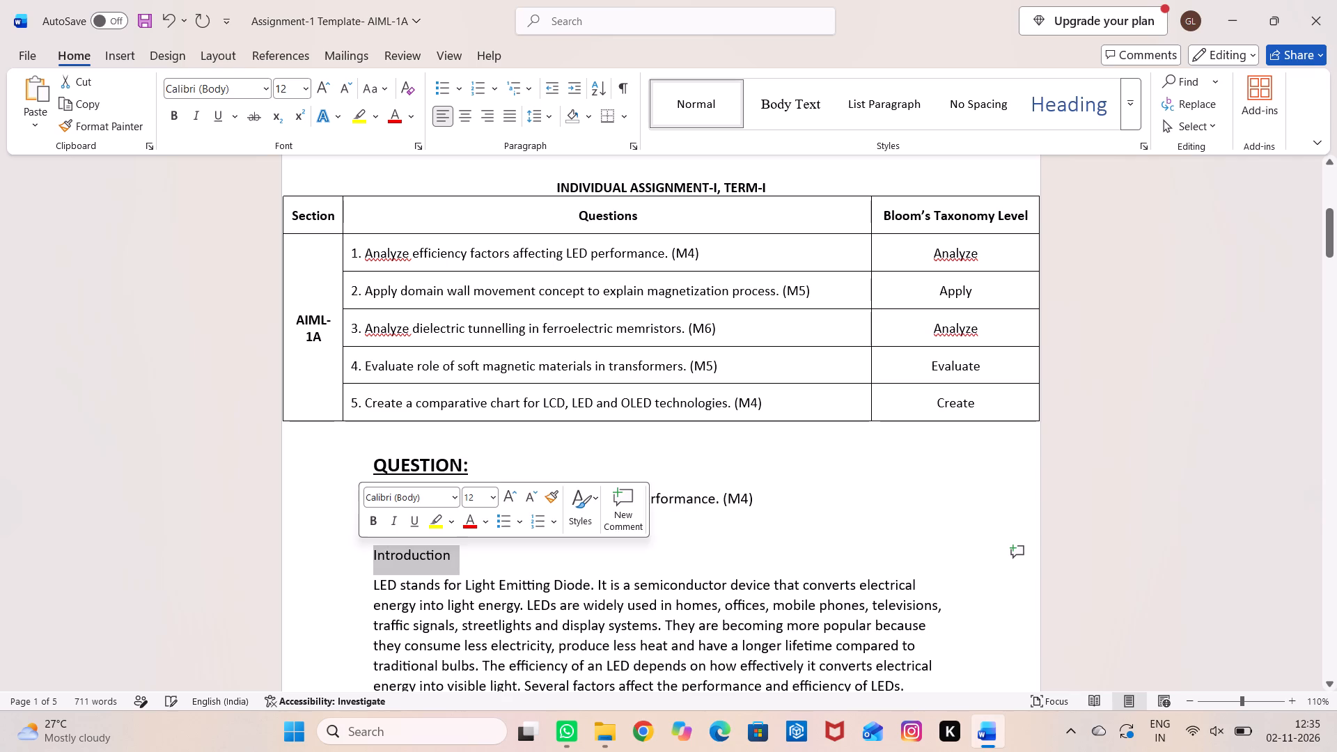
left_click(370, 520)
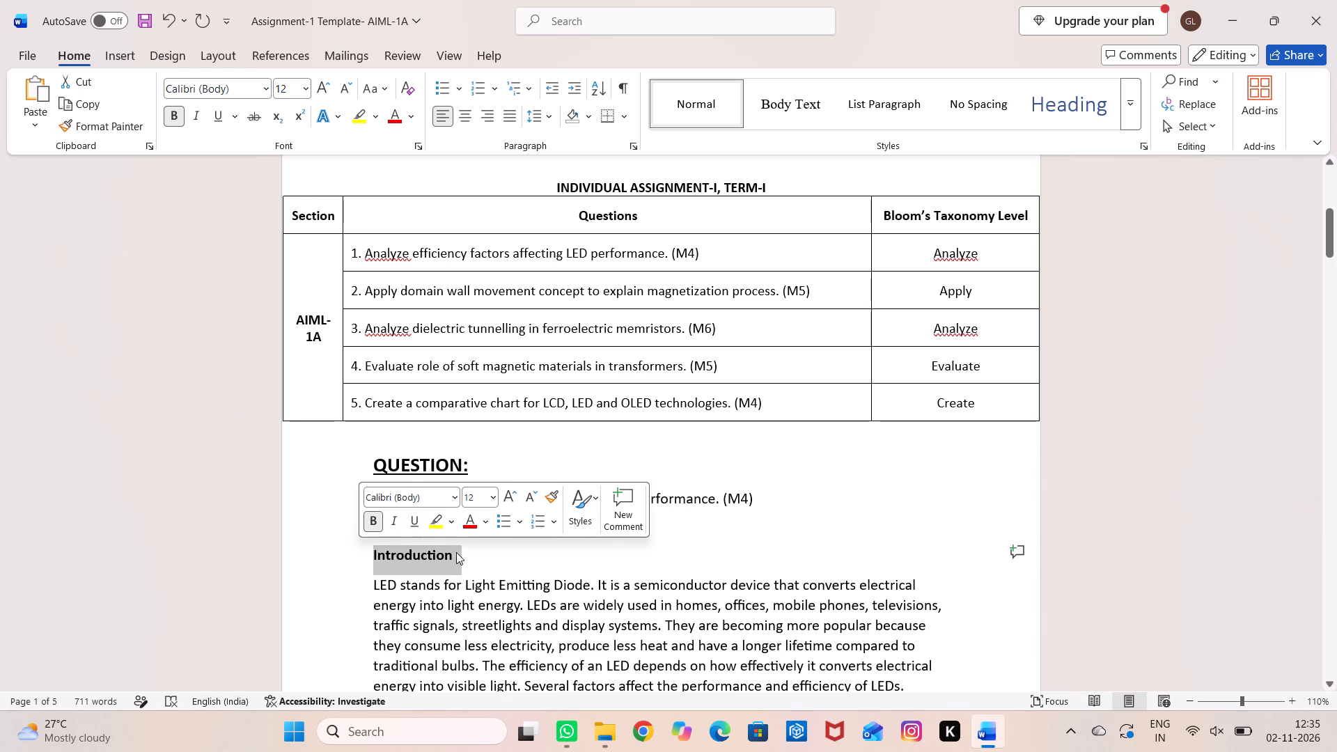
left_click(460, 558)
key("shift+colon")
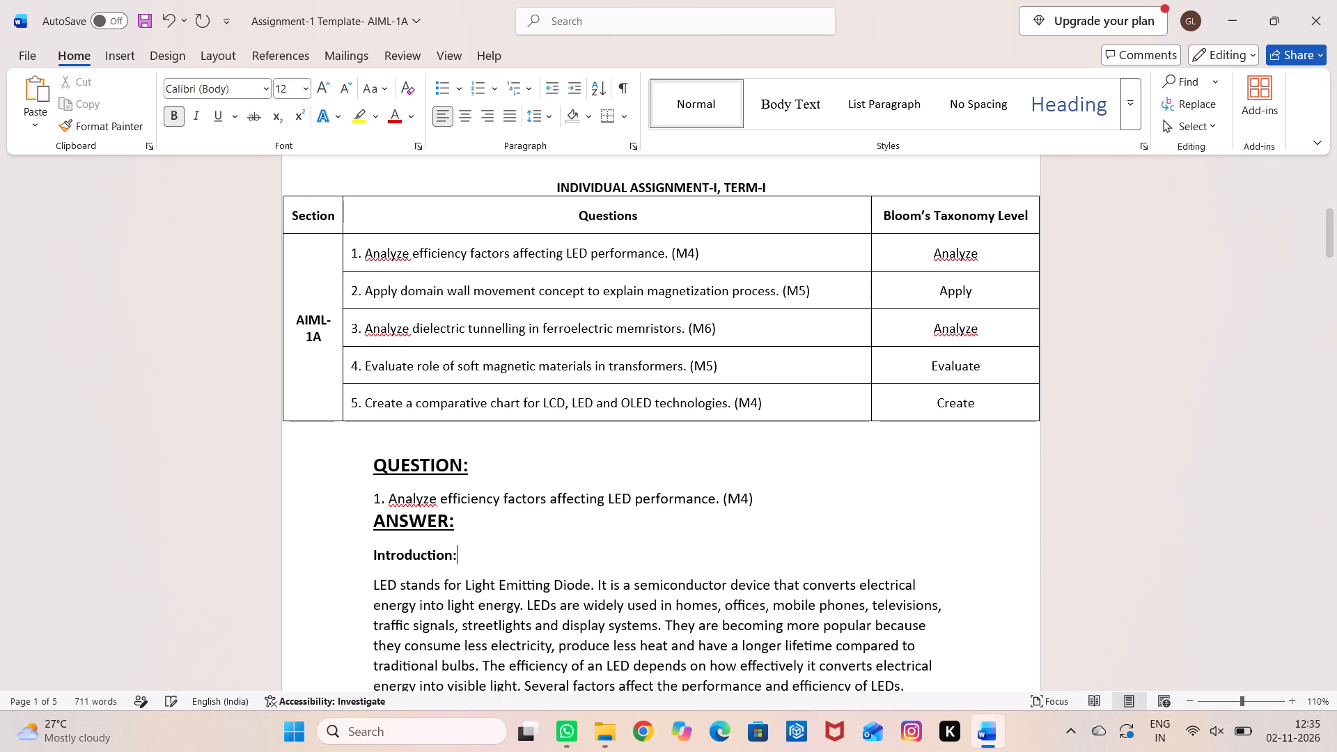
Remove the blank line below the Quantum Efficiency heading and make the heading bold.
scroll(460, 558, "down", 4)
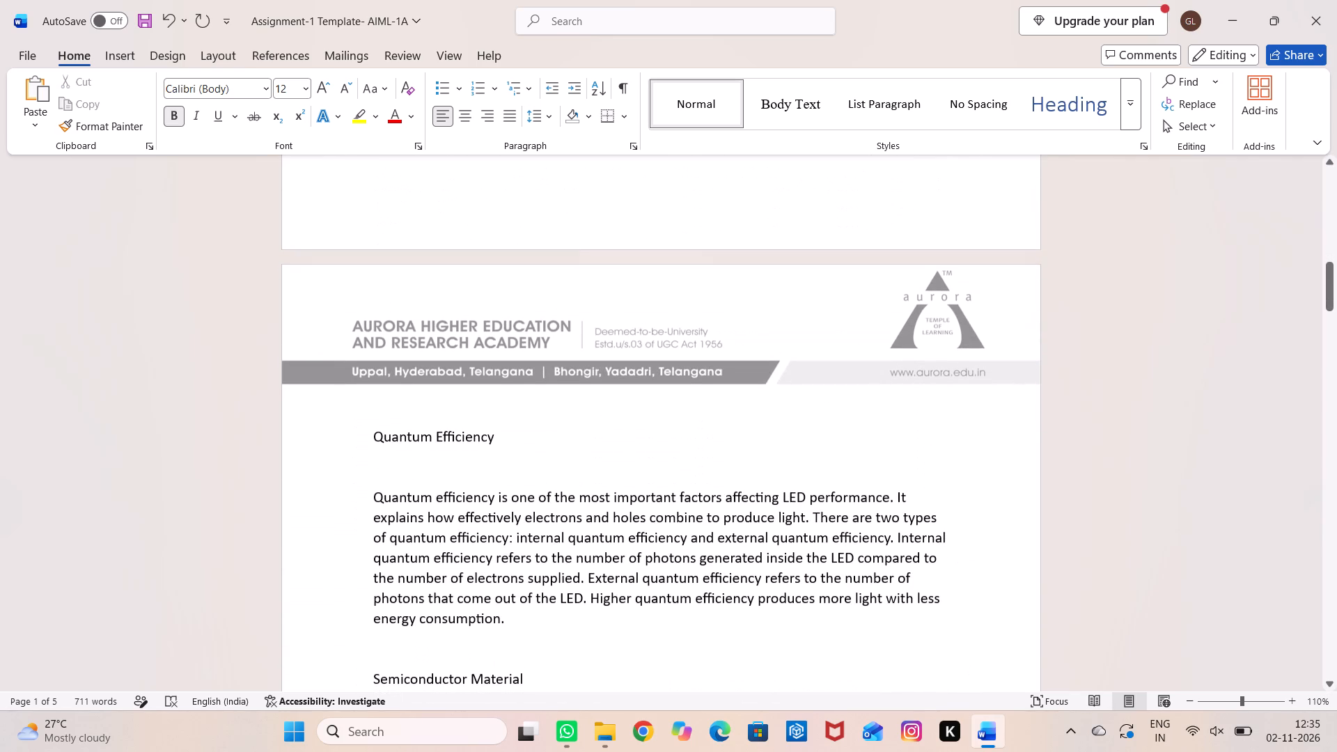
left_click(405, 476)
key("BackSpace")
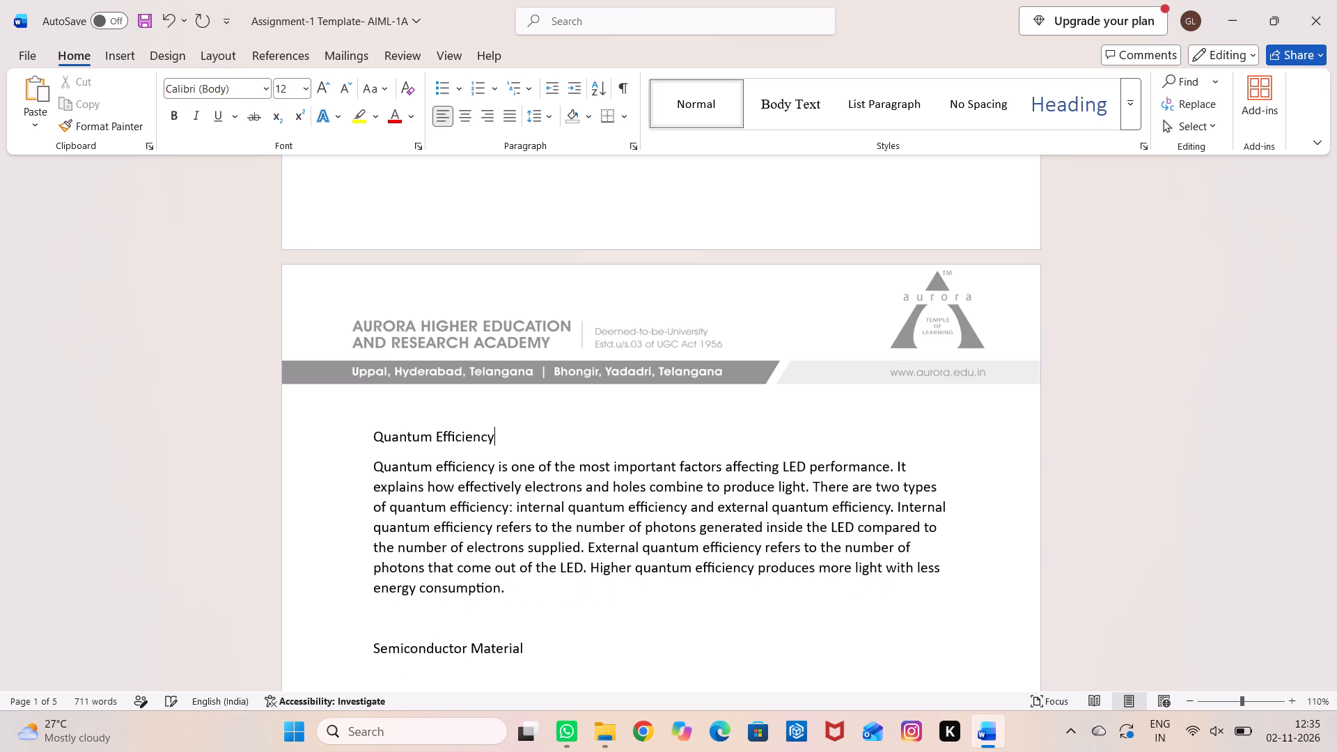
left_click_drag(503, 435, 351, 430)
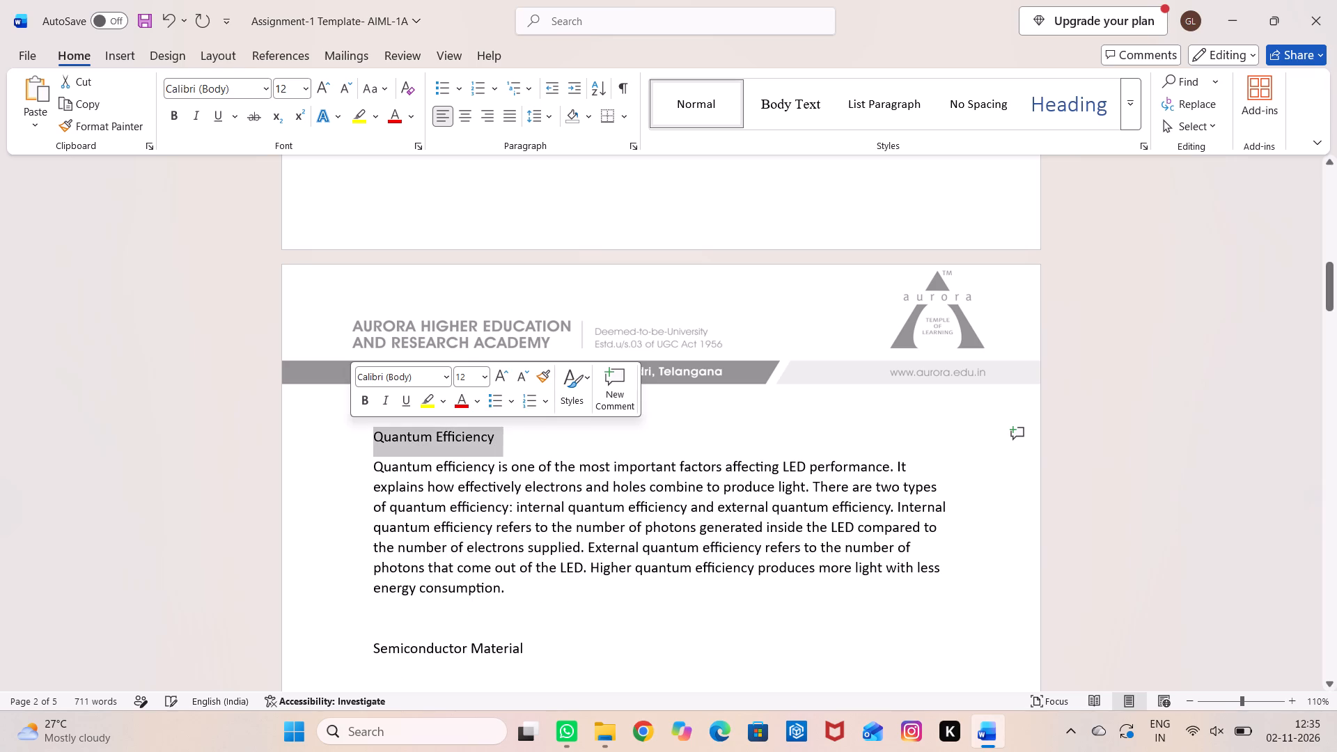
left_click(366, 399)
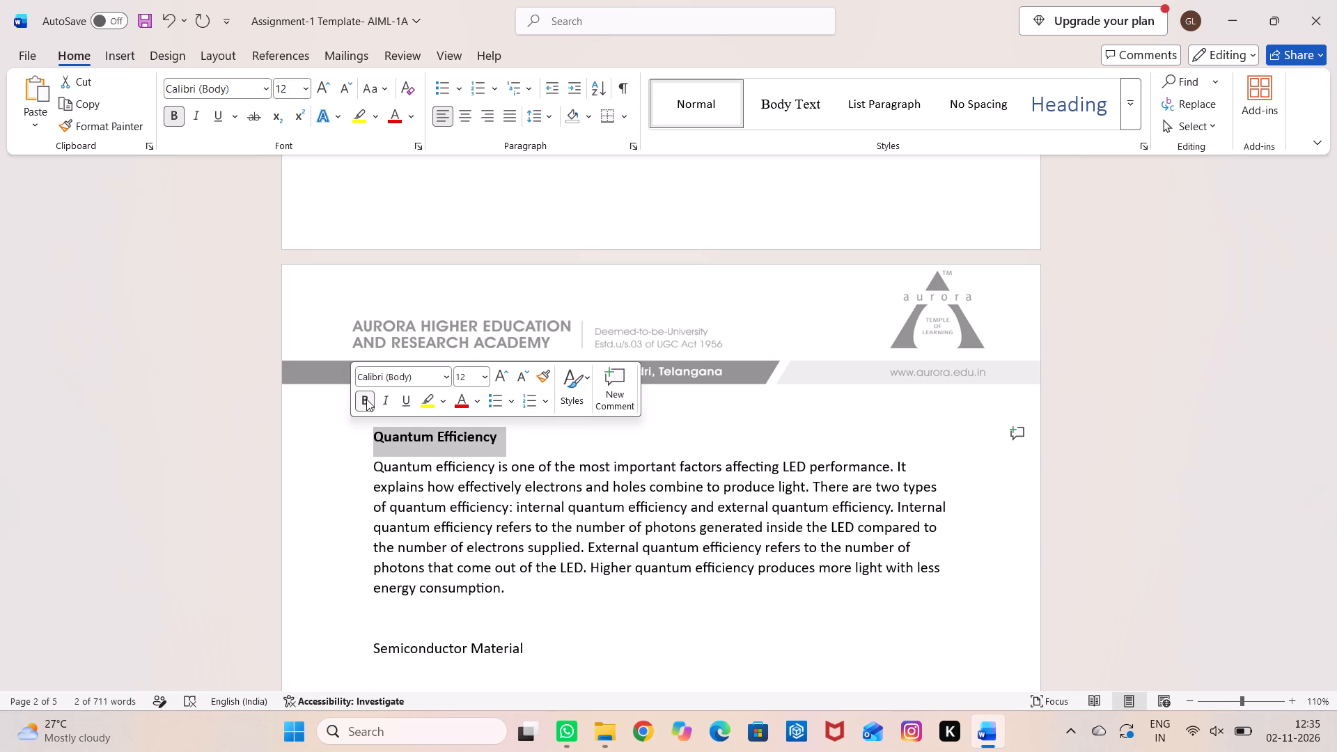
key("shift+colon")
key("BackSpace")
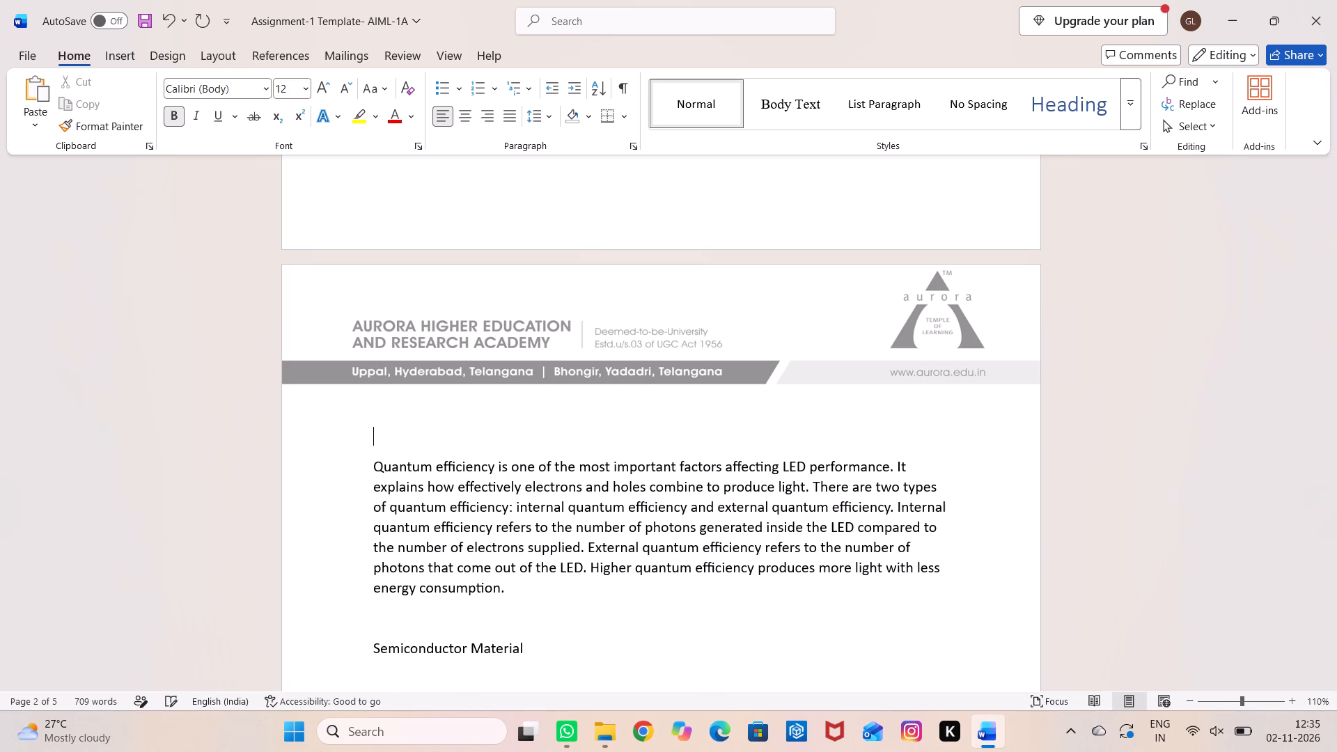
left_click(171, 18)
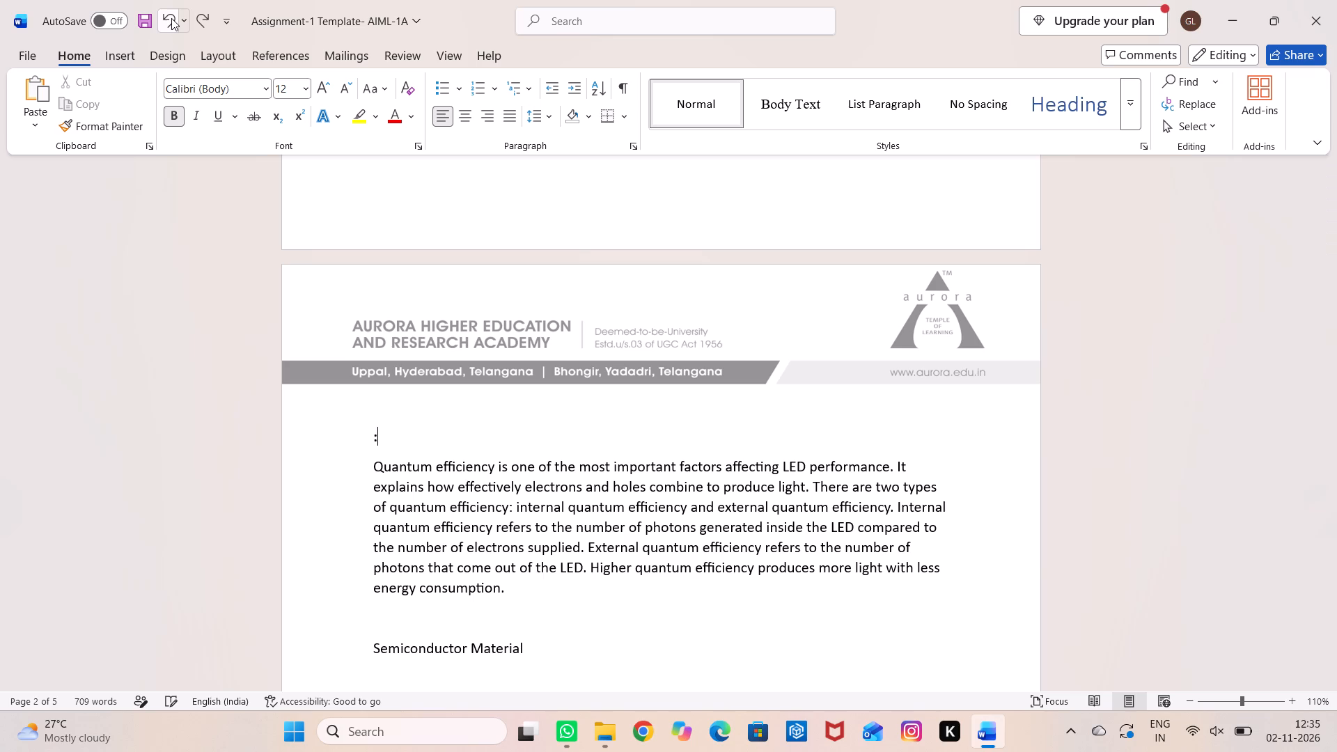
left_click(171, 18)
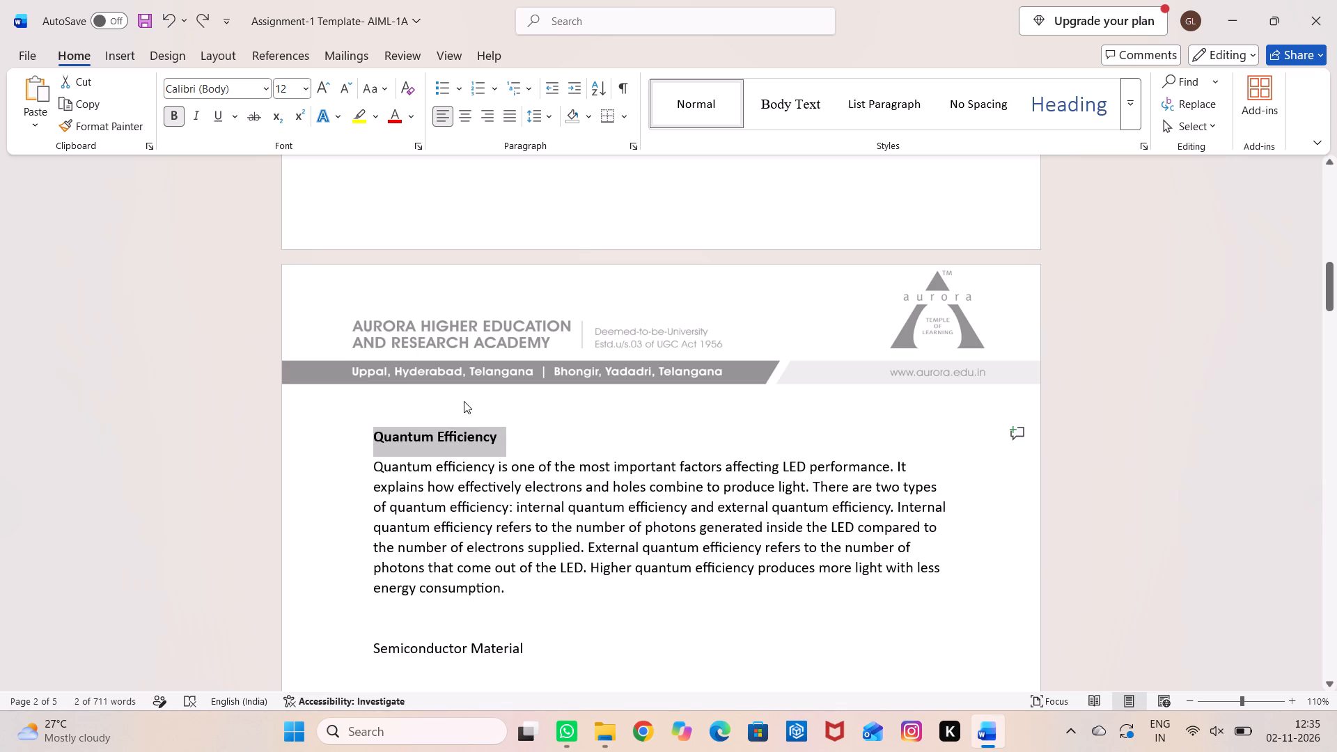
Add a colon at the end of the Quantum Efficiency heading.
left_click(498, 432)
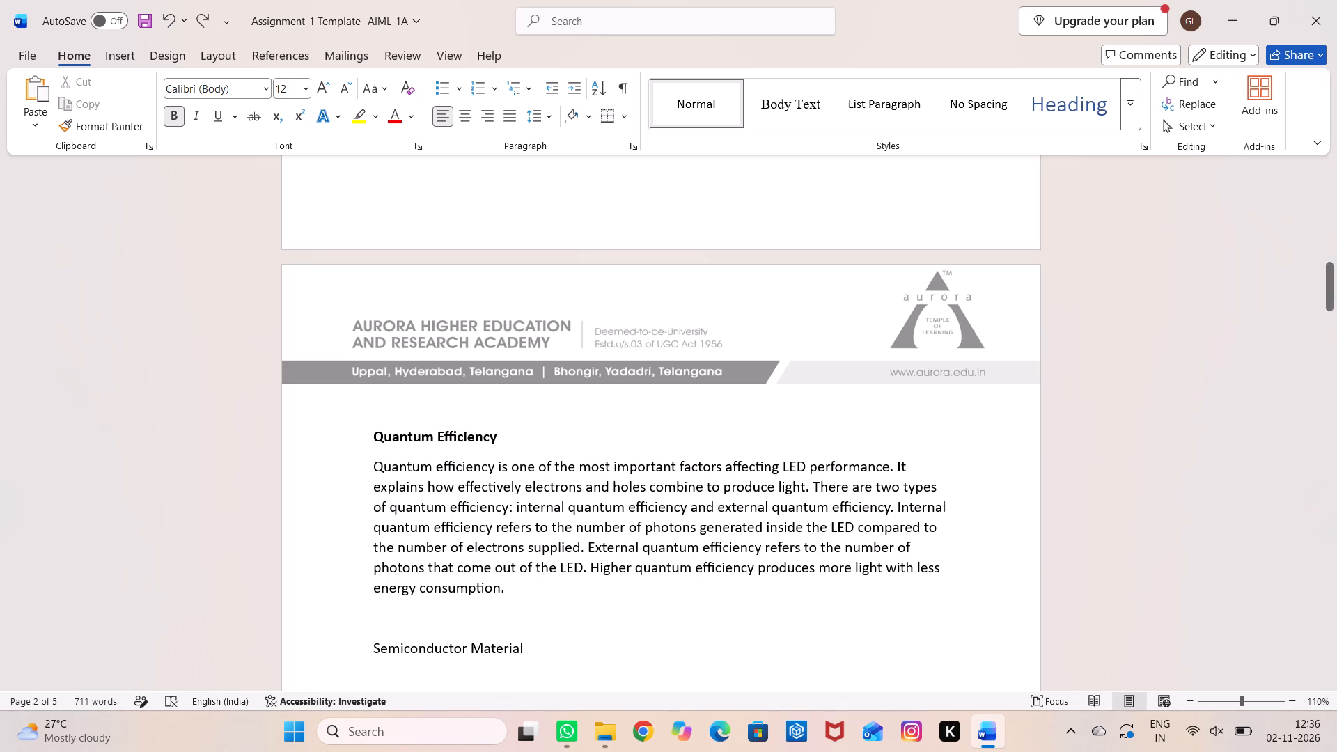
key("shift+colon")
Remove the blank lines below and above the Semiconductor Material heading, make it bold and end it with a colon.
scroll(499, 432, "down", 1)
scroll(499, 432, "up", 1, "ctrl")
scroll(499, 432, "down", 1, "ctrl")
scroll(420, 642, "down", 1)
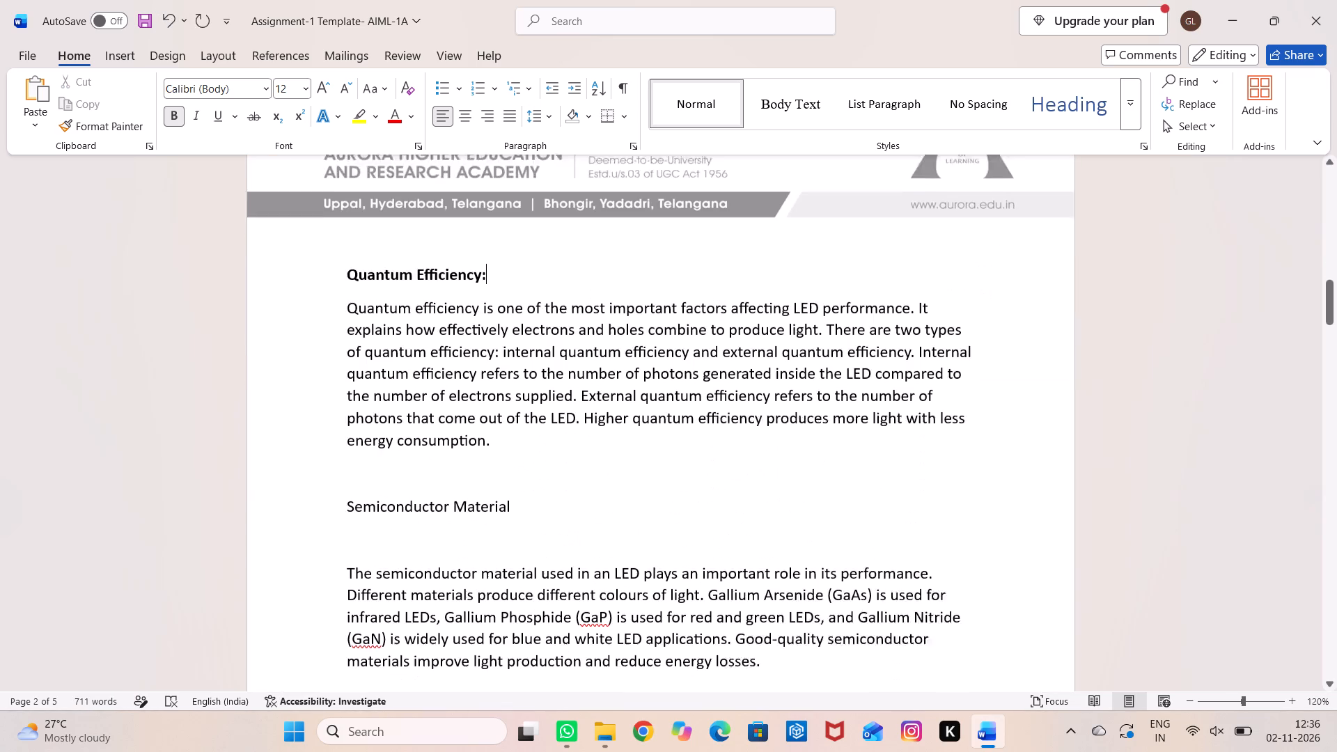
left_click(358, 518)
key("BackSpace")
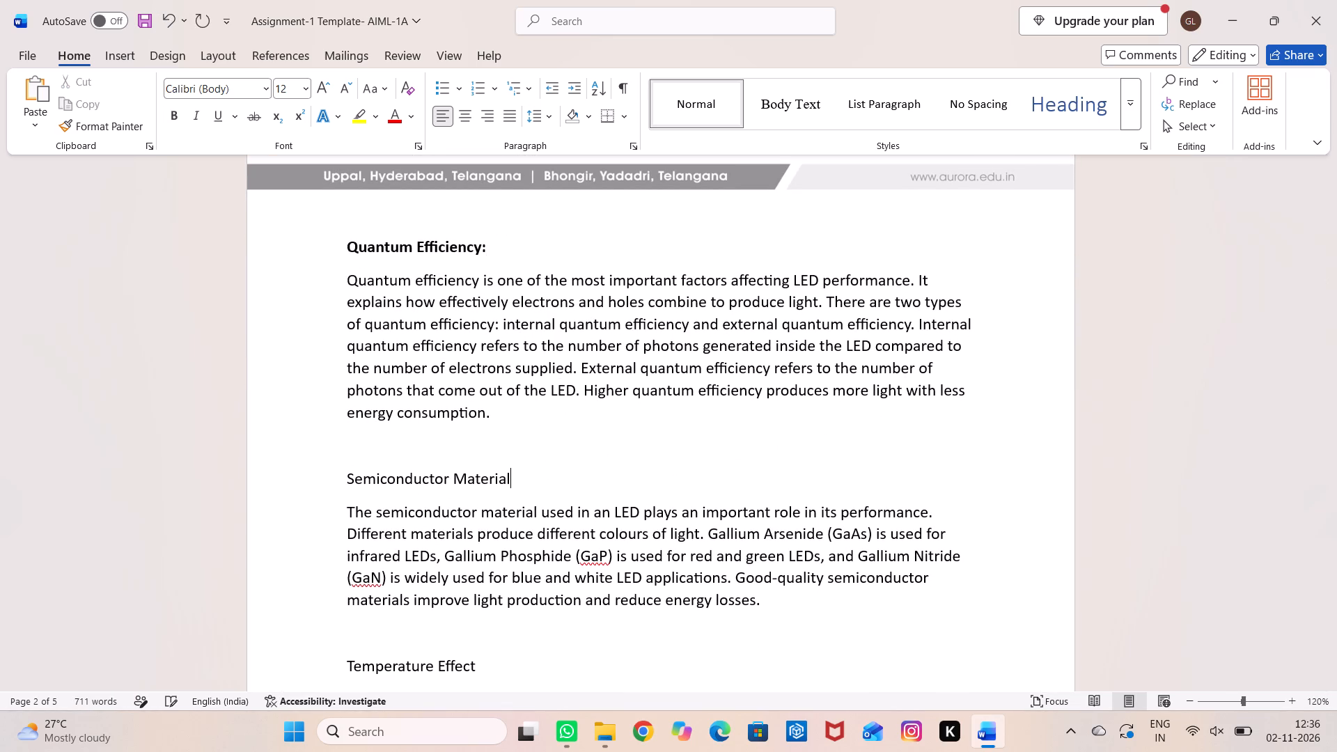
left_click(359, 464)
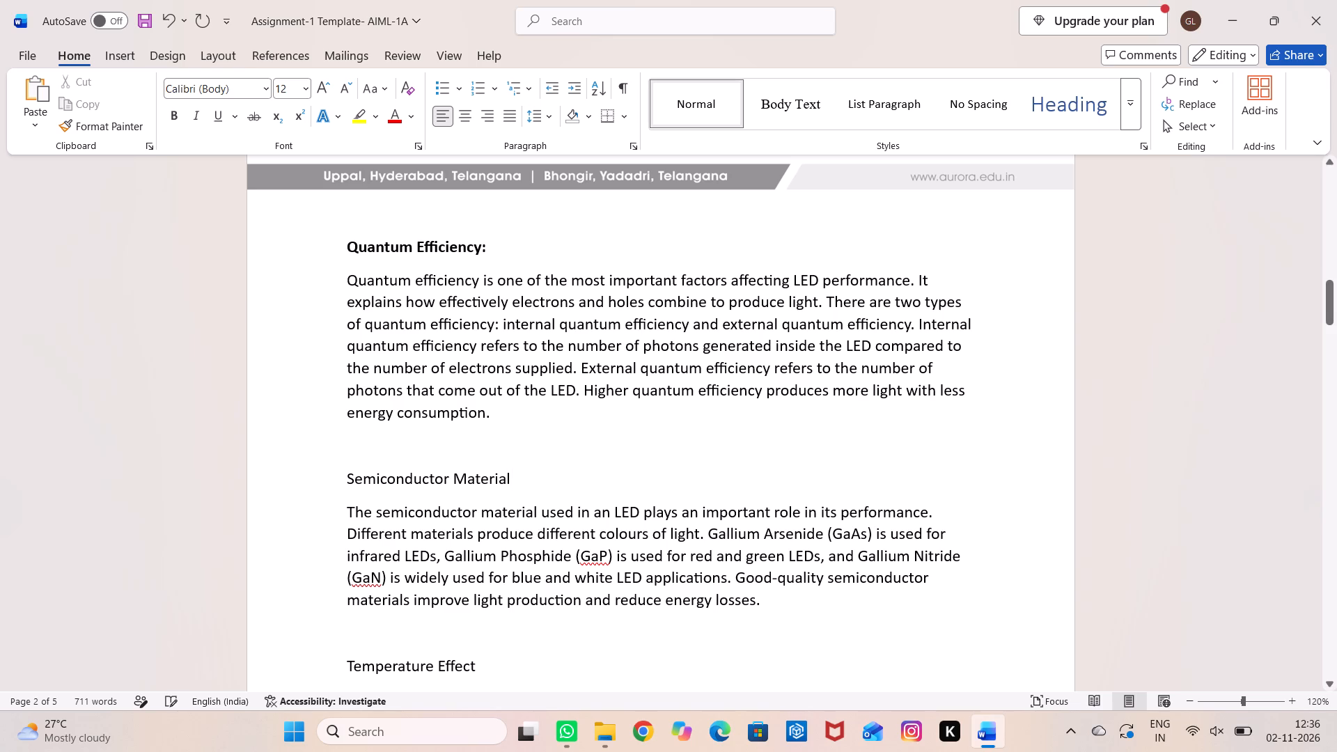
key("BackSpace")
left_click_drag(524, 444, 490, 446)
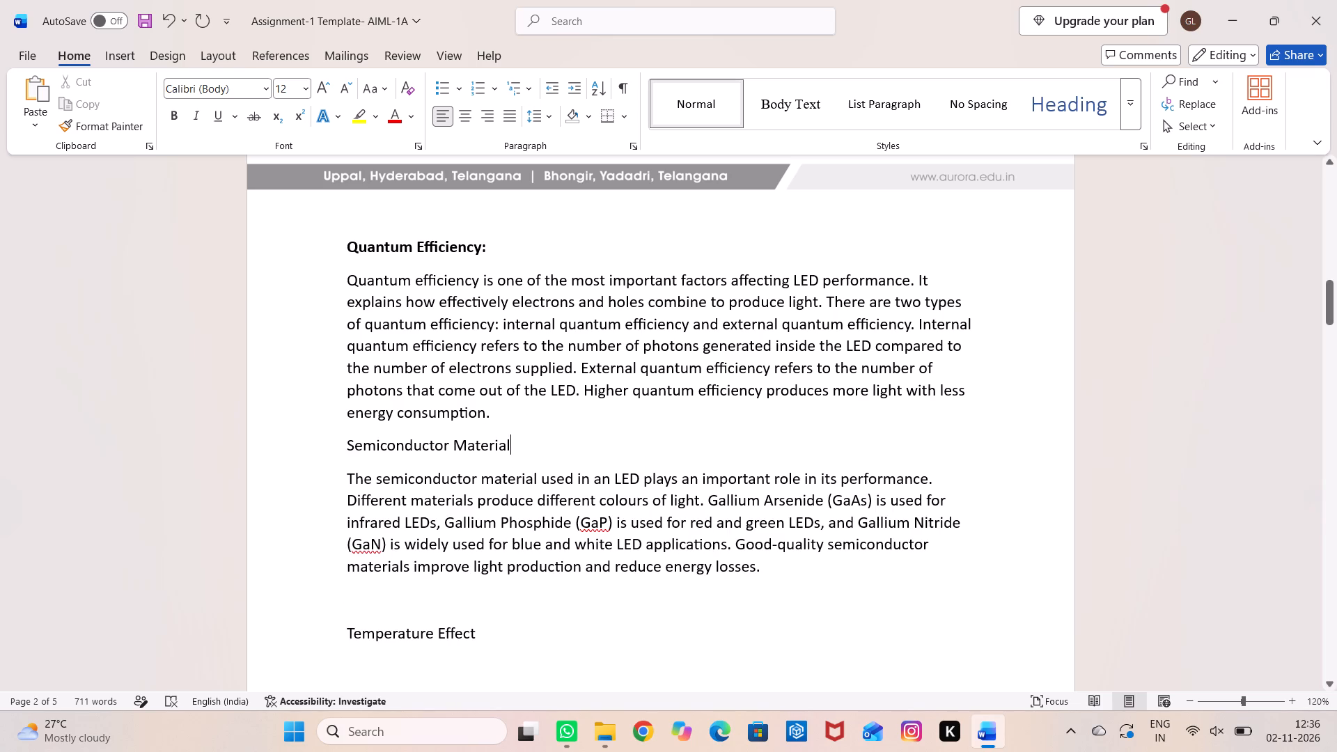
left_click_drag(490, 446, 360, 453)
left_click(371, 416)
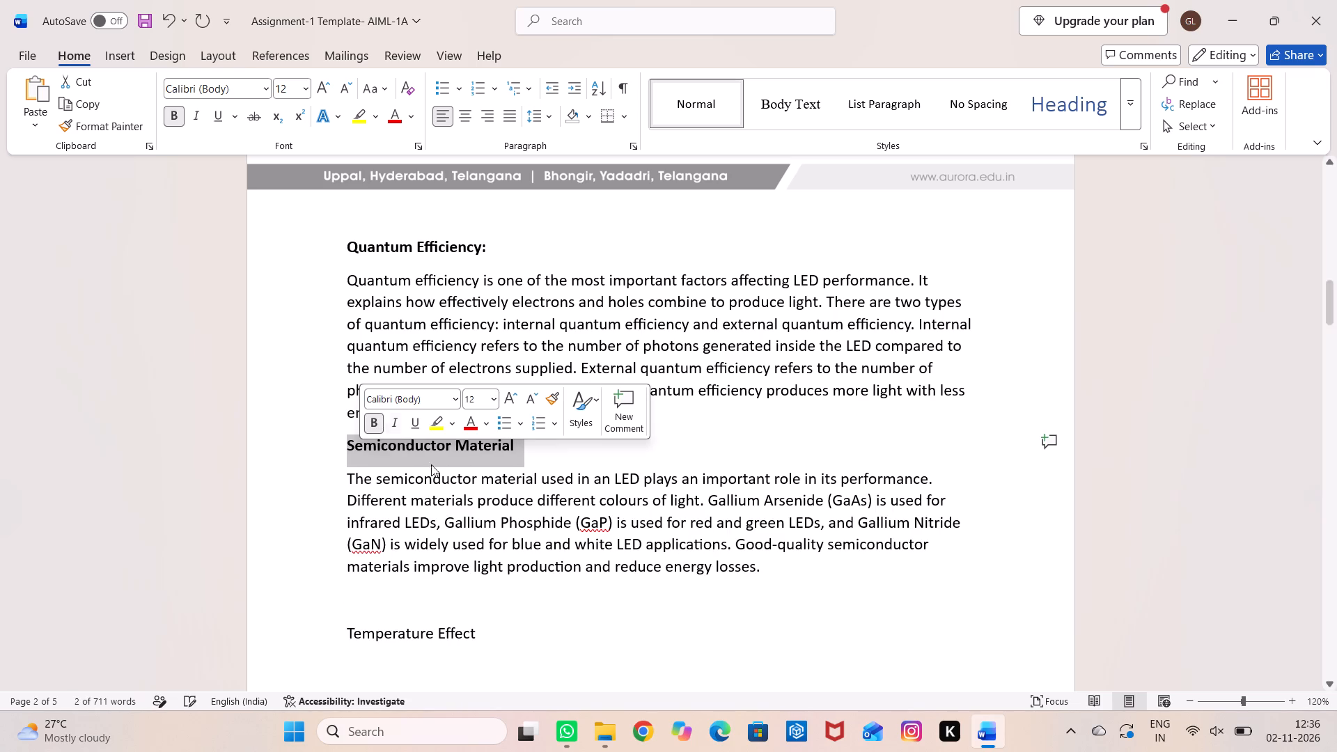
left_click(530, 455)
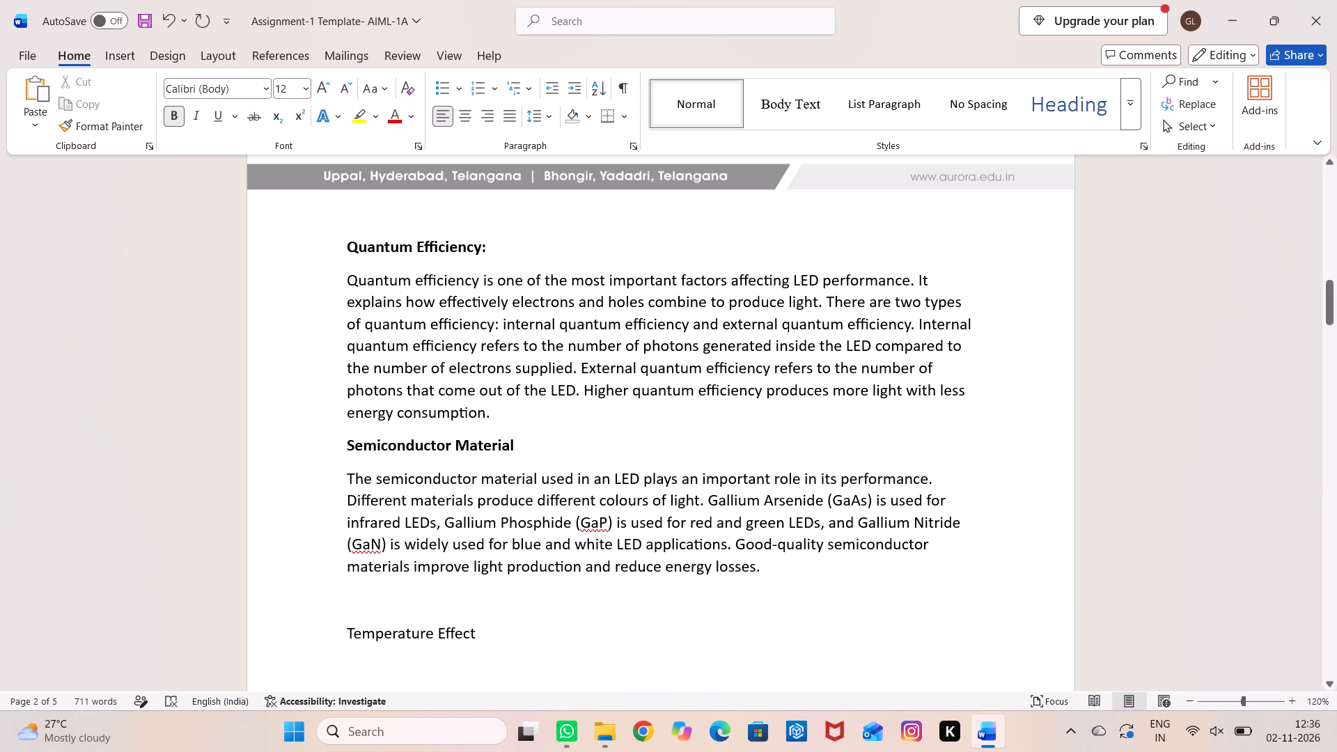
key("shift+colon")
Remove the blank line below the Temperature Effect heading, make the heading bold and end it with a colon.
scroll(522, 441, "down", 2)
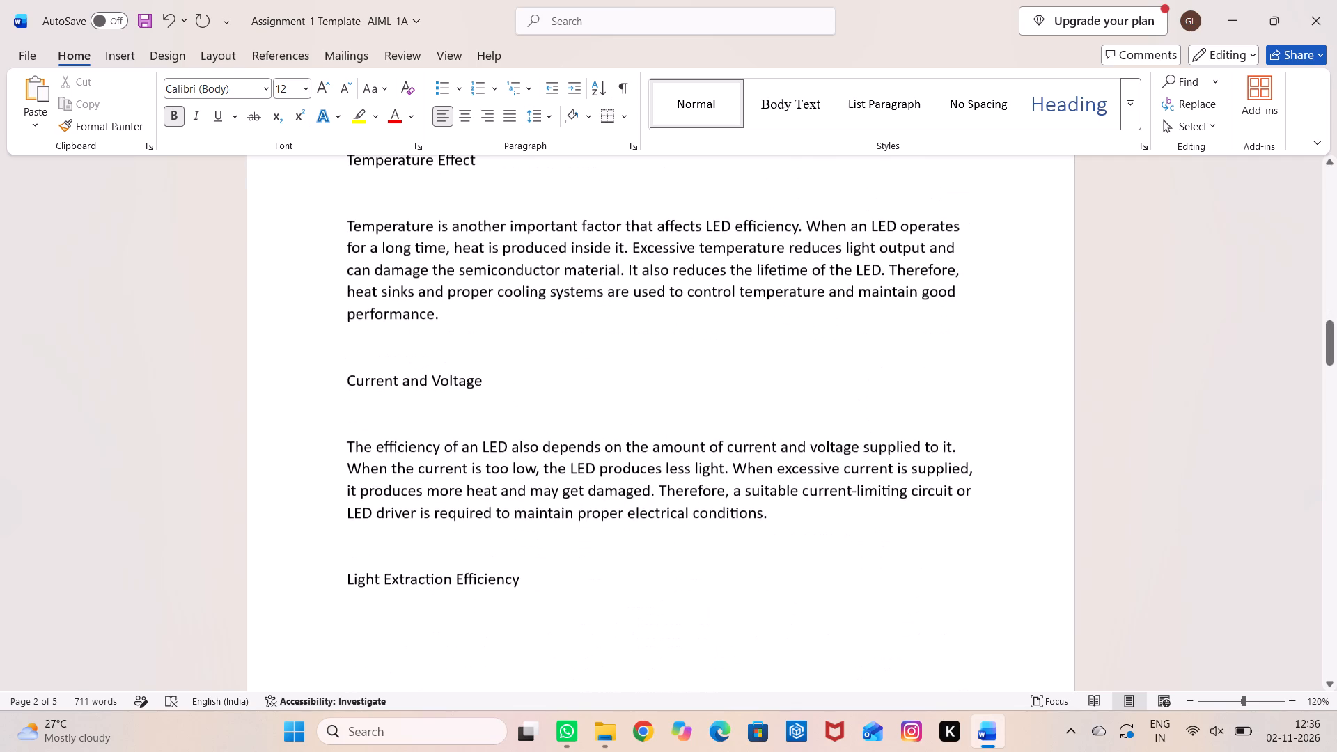
scroll(484, 361, "up", 1)
left_click(373, 359)
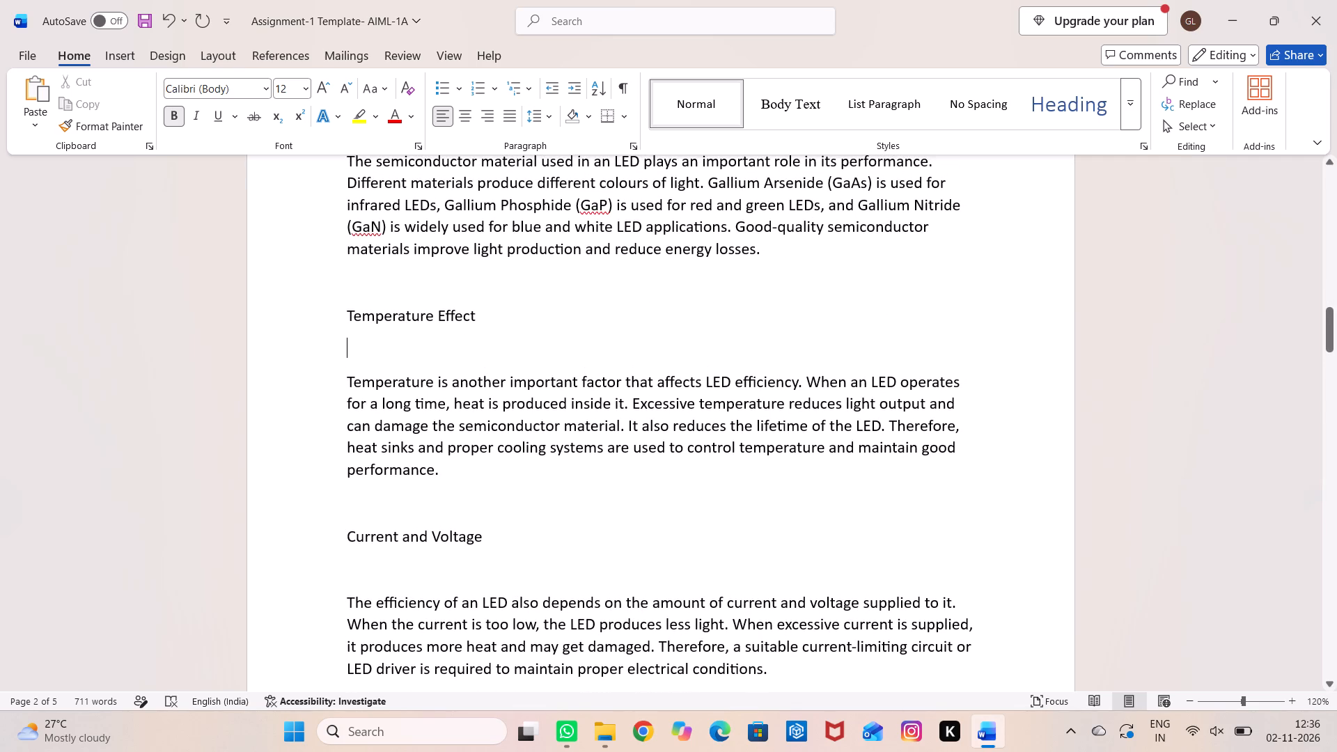
key("BackSpace")
left_click_drag(490, 309, 327, 322)
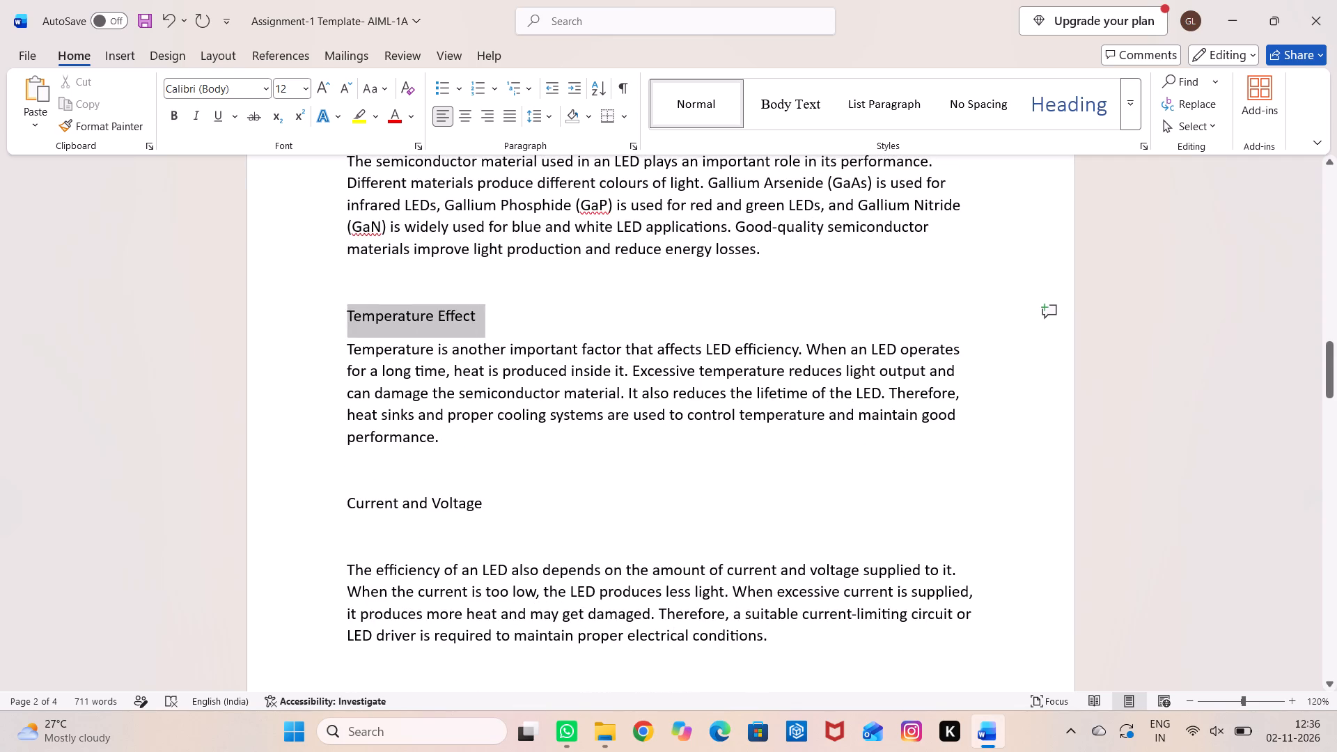
left_click_drag(327, 322, 329, 321)
left_click(349, 290)
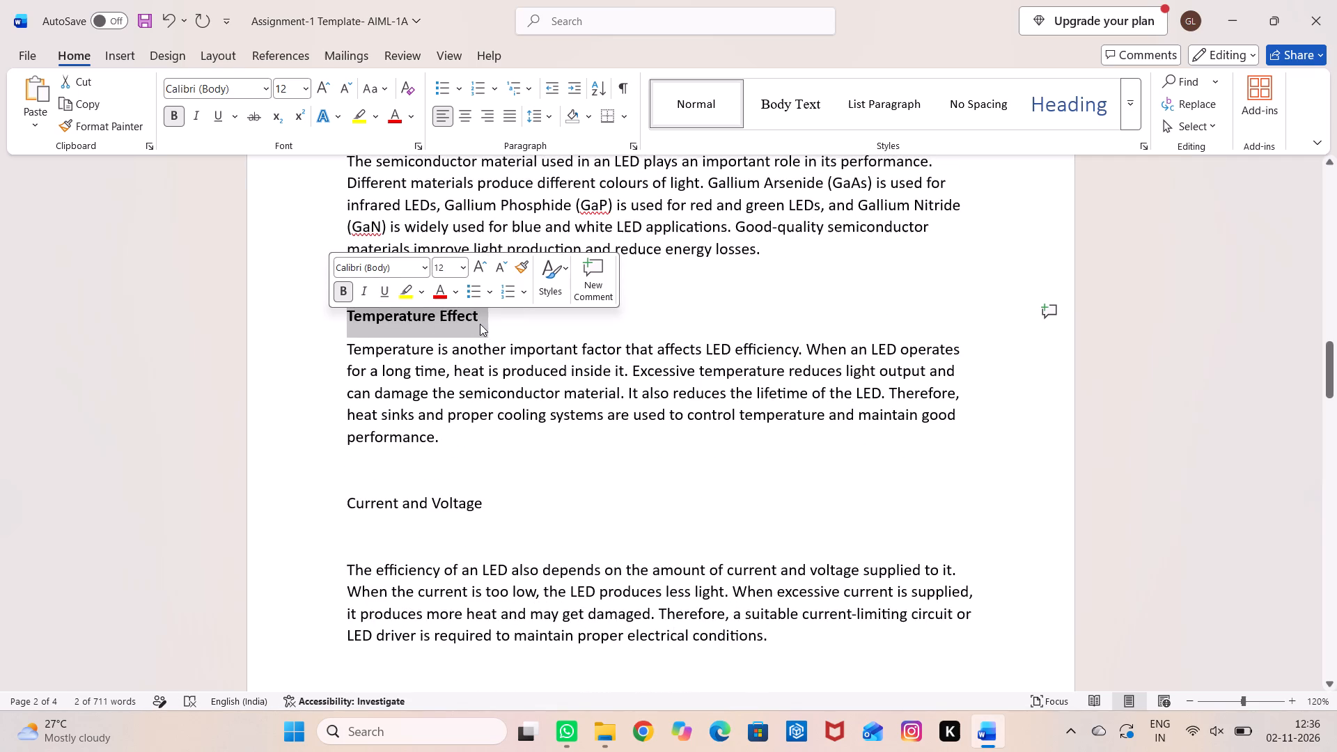
left_click(480, 324)
key("shift+colon")
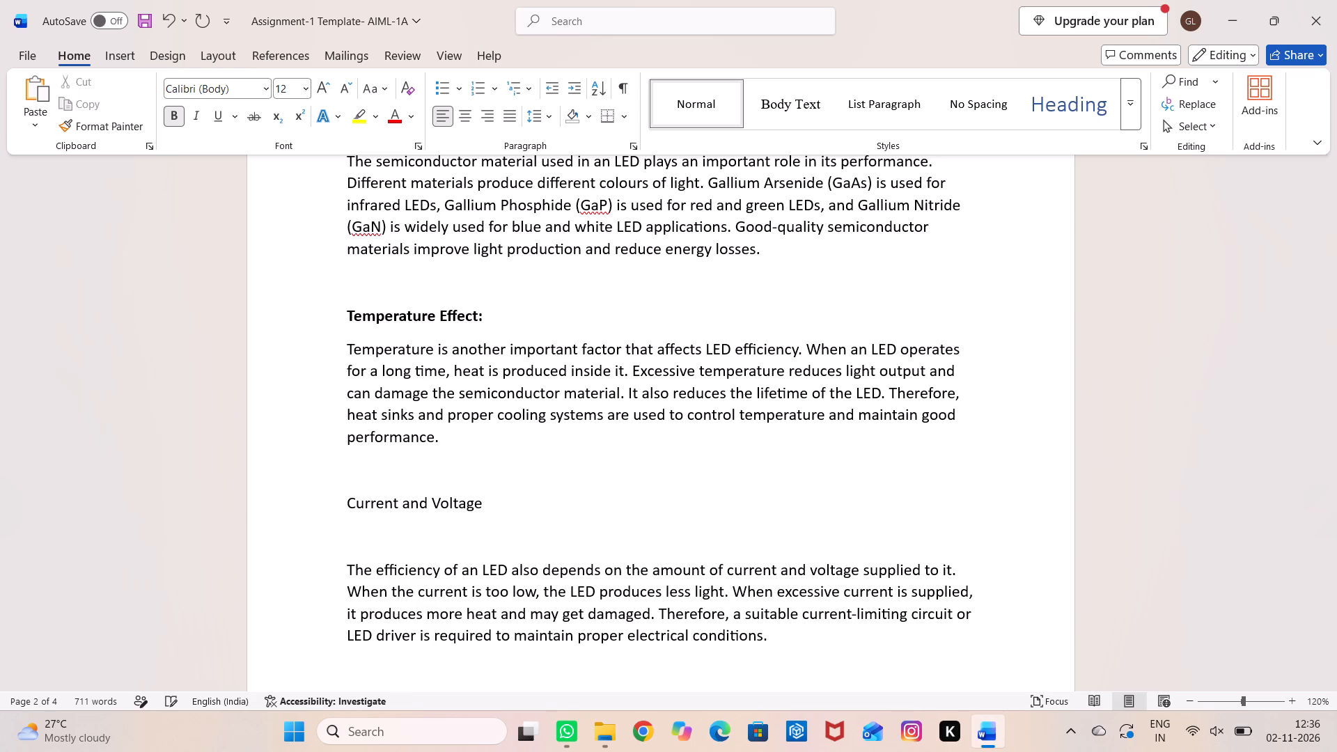
Remove the blank line between the Current and Voltage heading and its paragraph.
left_click(386, 542)
key("BackSpace")
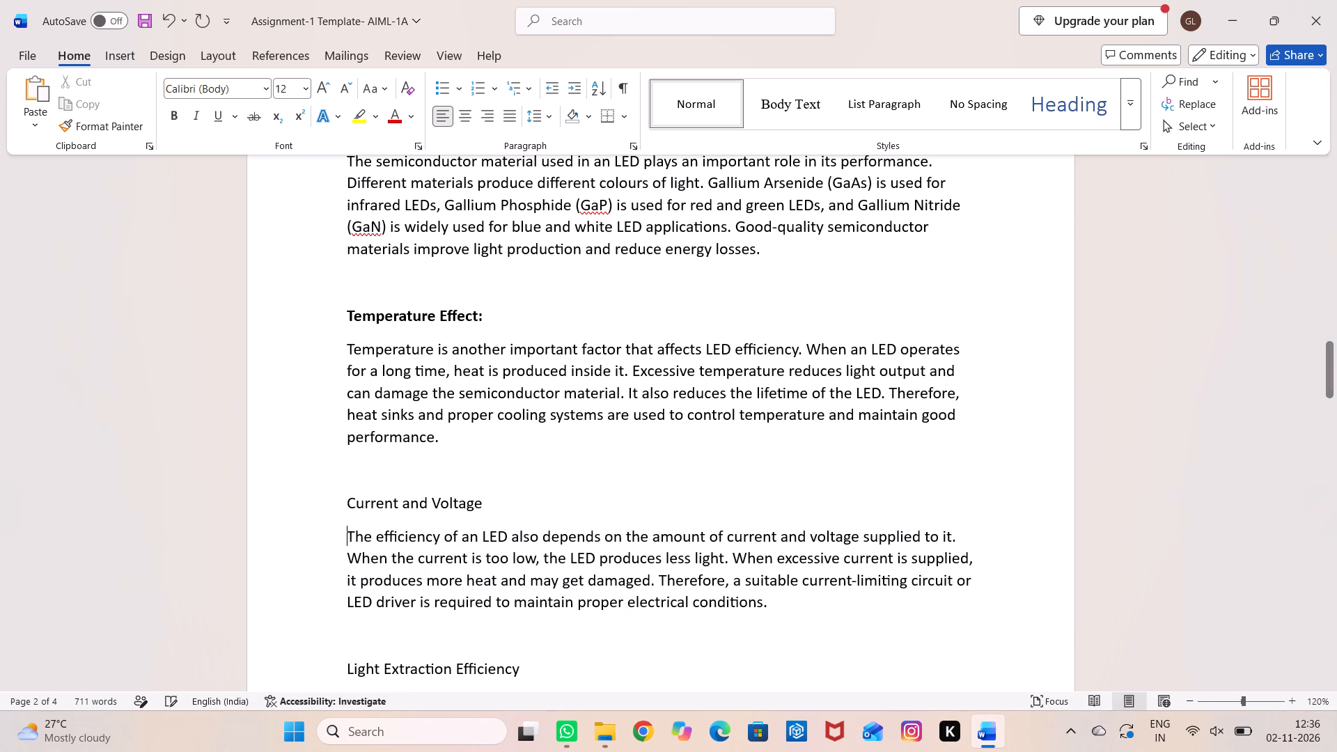
Insert a blank line between the Quantum Efficiency paragraph and the Semiconductor Material heading.
scroll(386, 542, "up", 1)
scroll(251, 285, "up", 1)
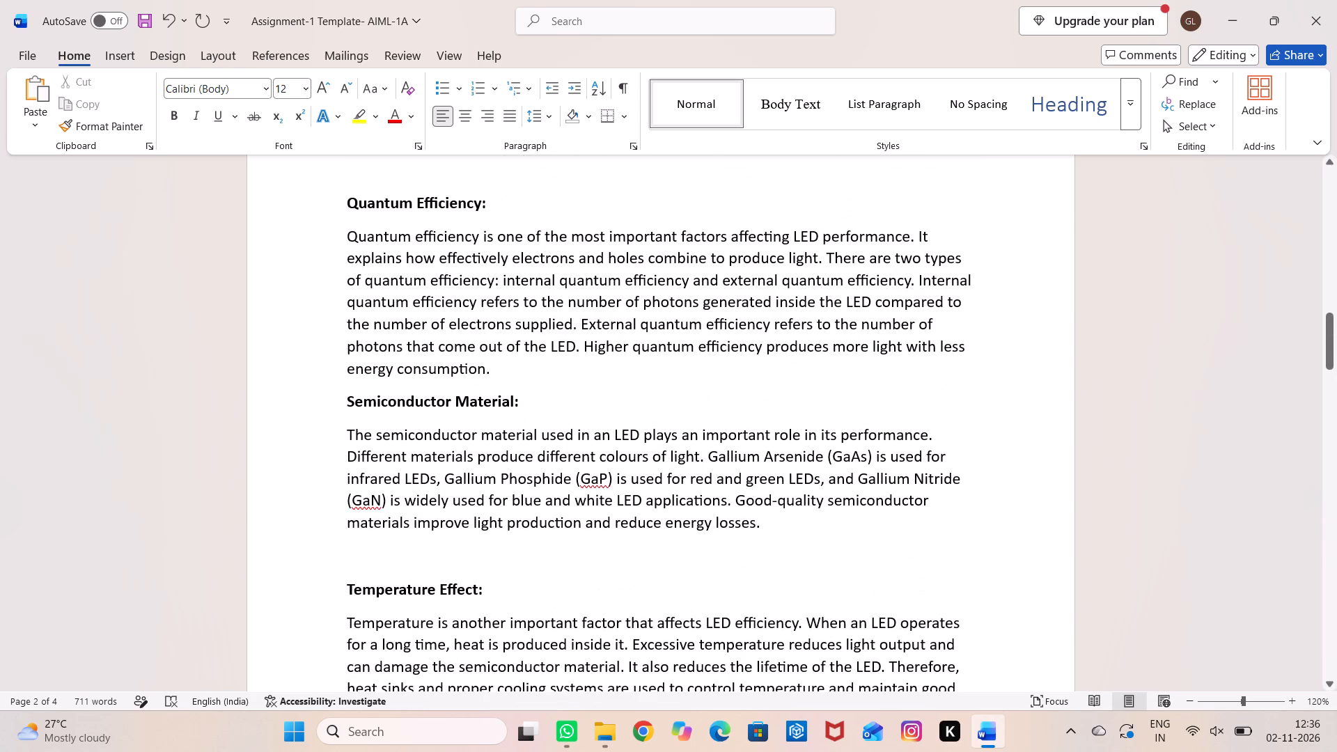
left_click(501, 373)
key("Return")
End the Current and Voltage heading with a colon and make it bold.
scroll(501, 373, "down", 2)
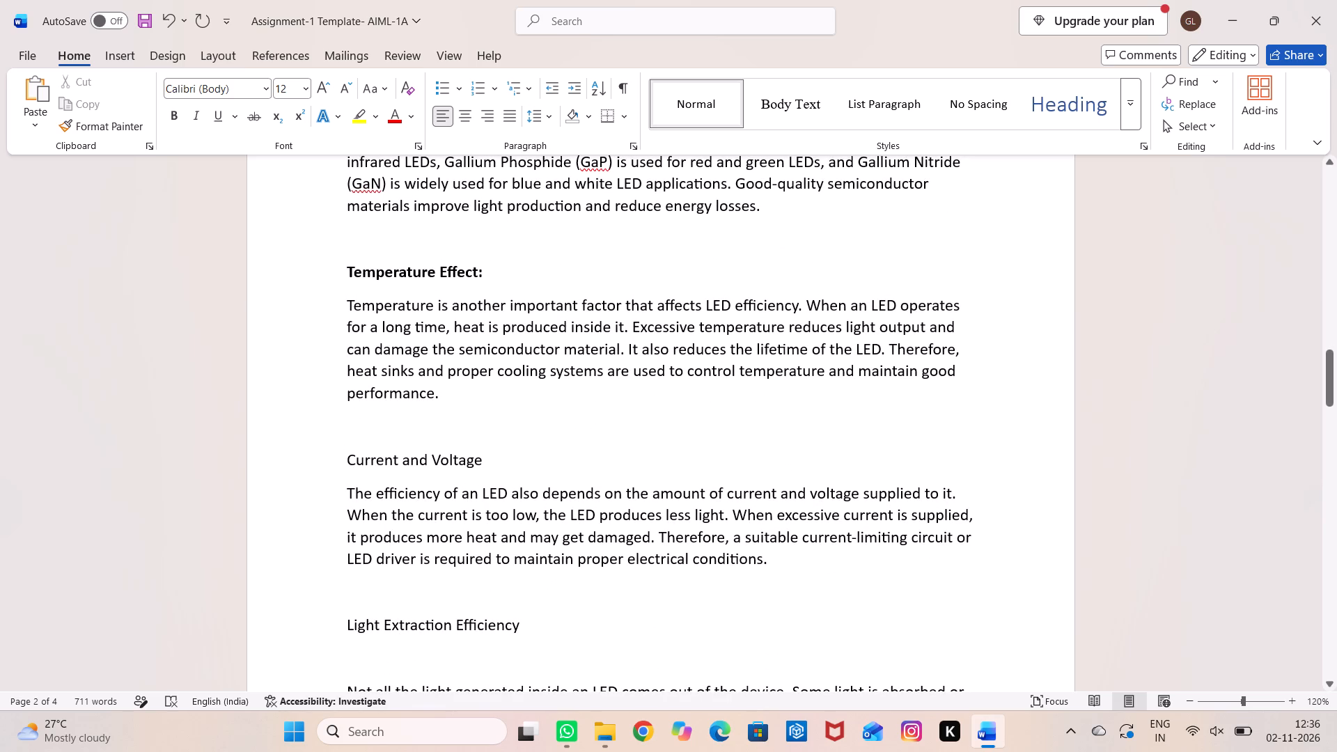
left_click(491, 464)
key("shift+colon")
left_click_drag(492, 454, 353, 454)
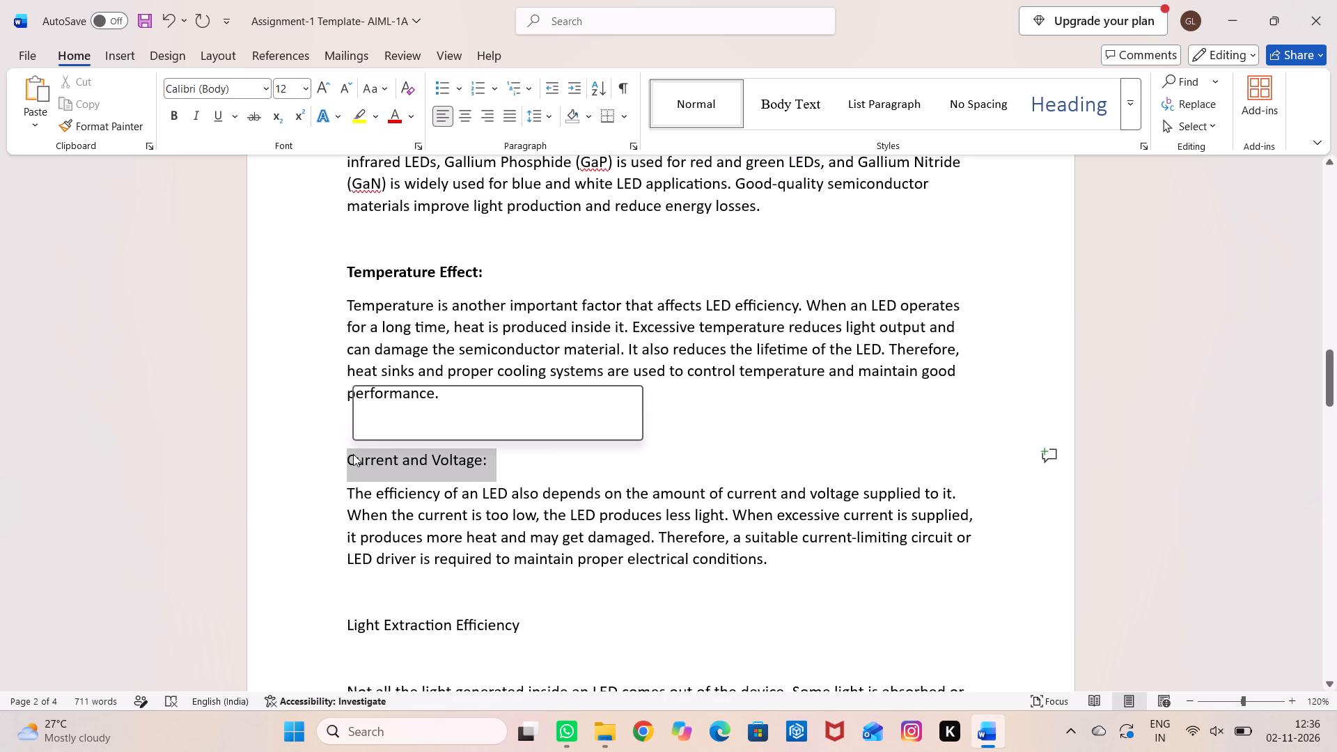
left_click(366, 427)
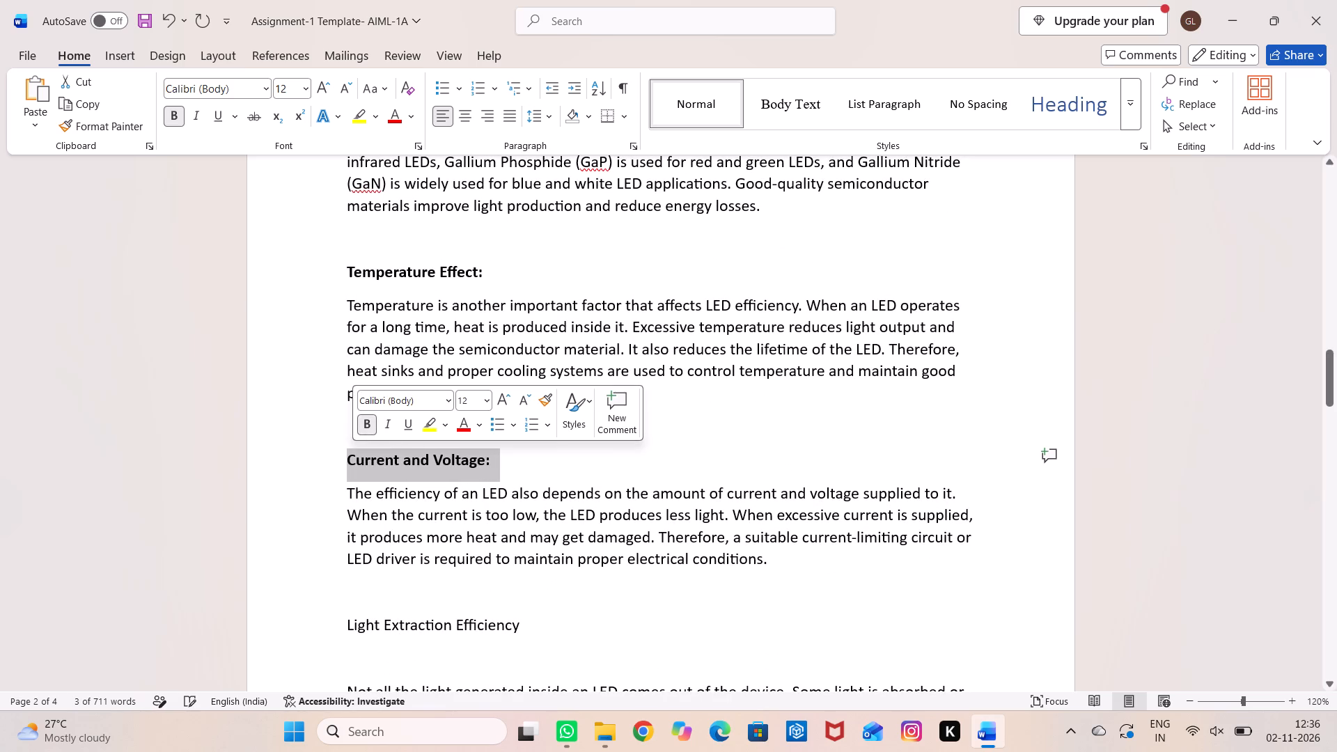
Remove the blank line below the Light Extraction Efficiency heading, end the heading with a colon and make it bold.
scroll(487, 610, "down", 1)
left_click(483, 560)
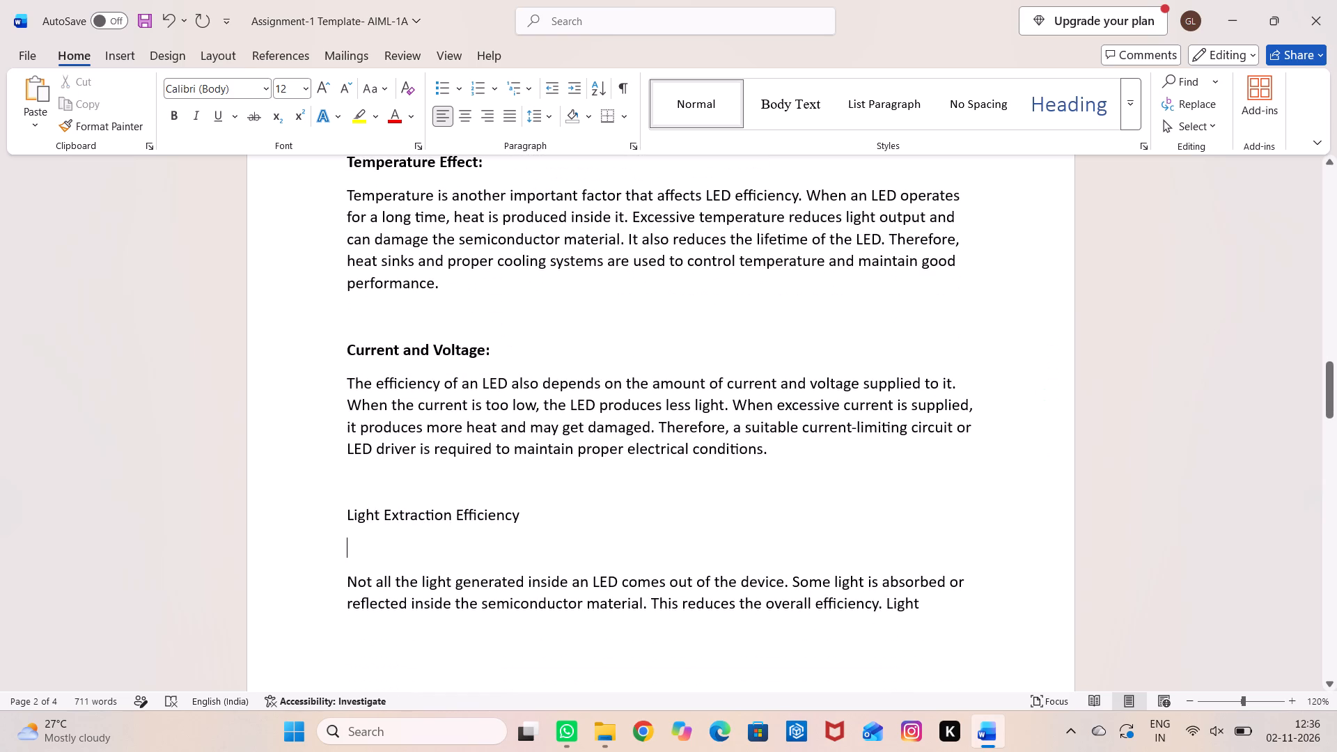
key("BackSpace")
key("shift+colon")
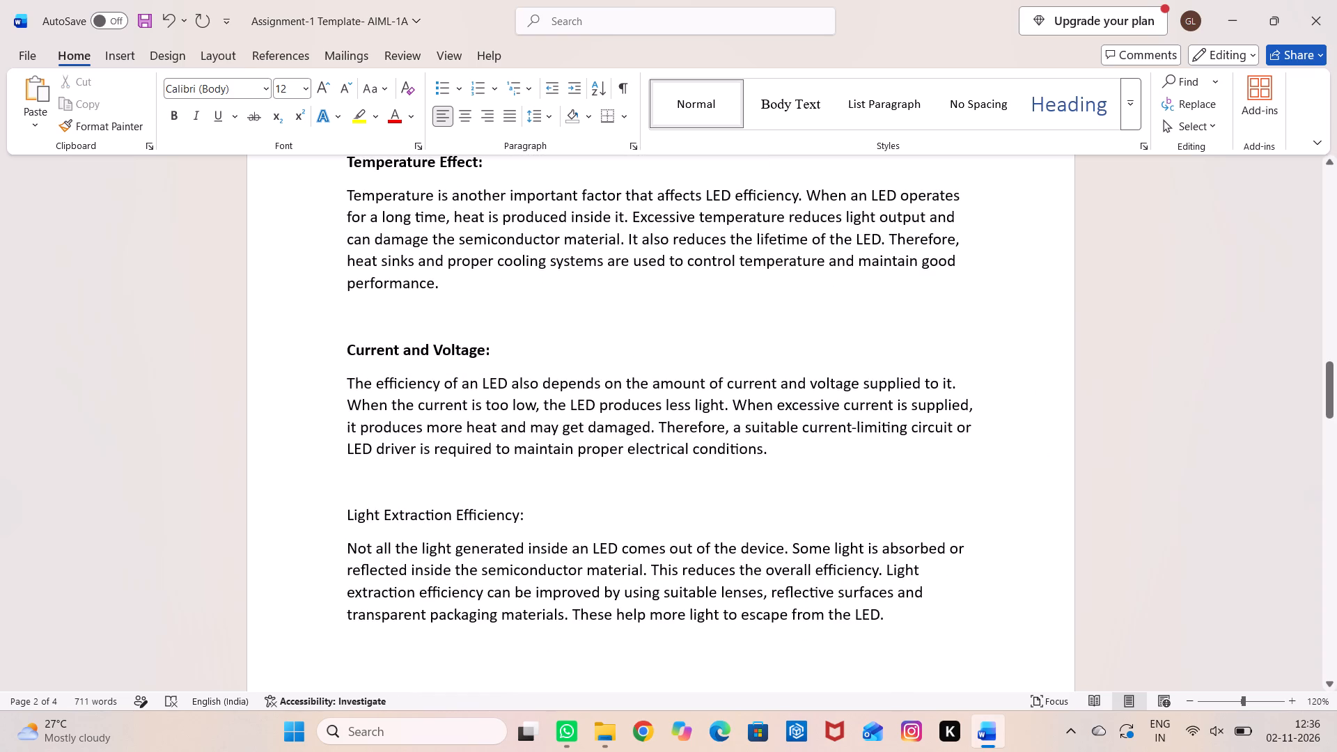
left_click_drag(545, 521, 366, 510)
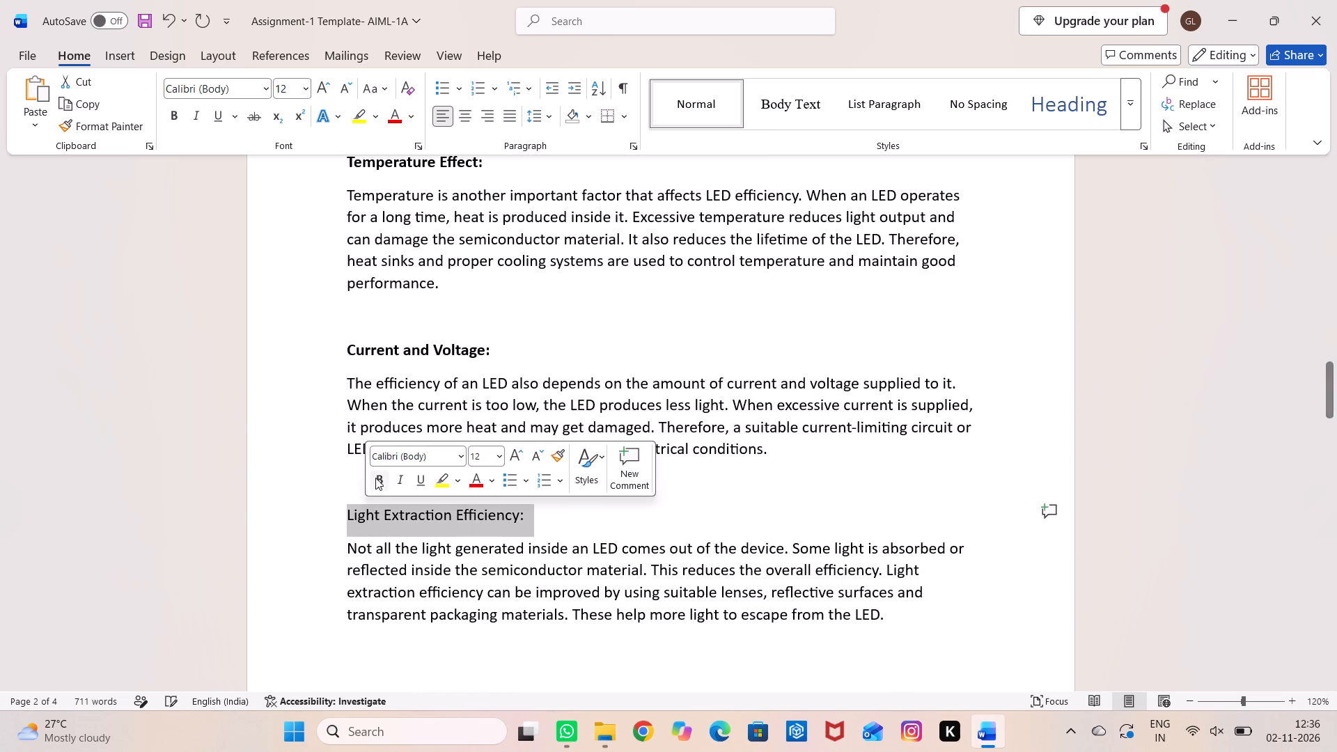
left_click(377, 473)
Remove the blank line below the Recombination Losses heading and make the heading bold.
scroll(493, 527, "down", 2)
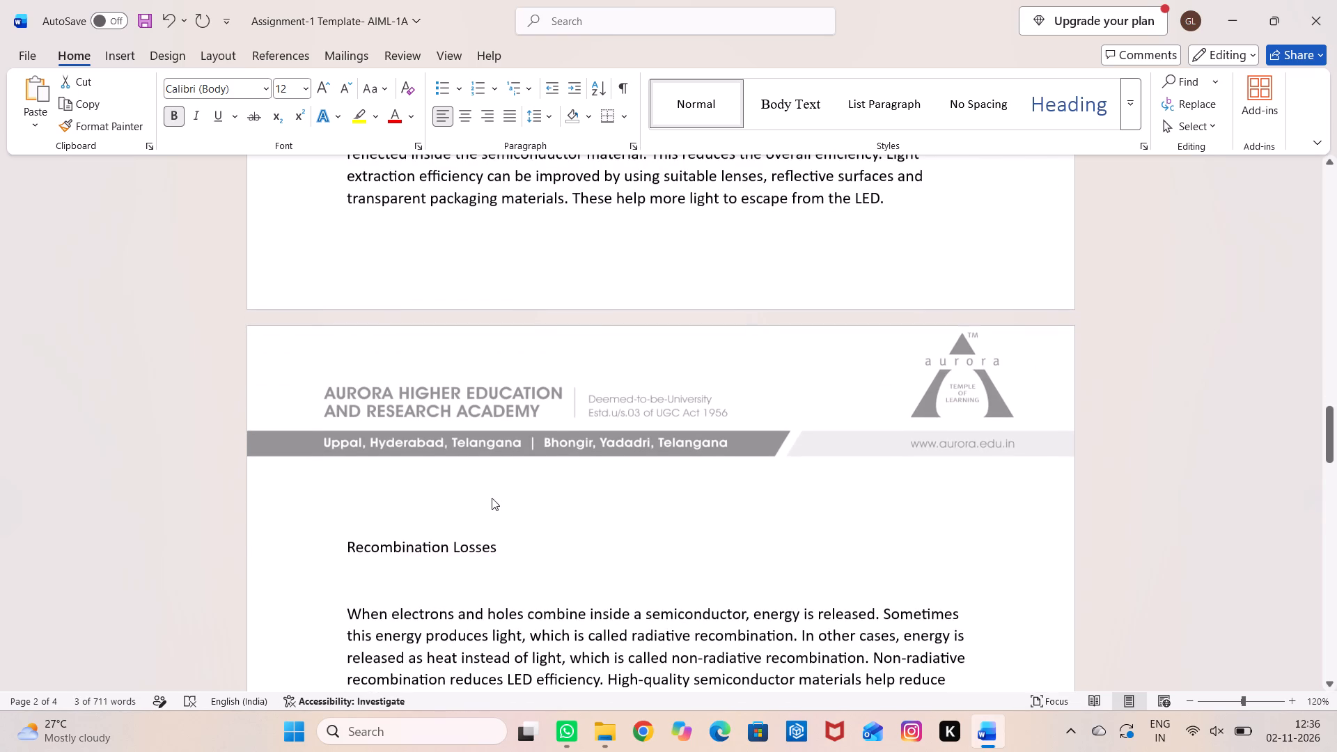
left_click(445, 577)
key("BackSpace")
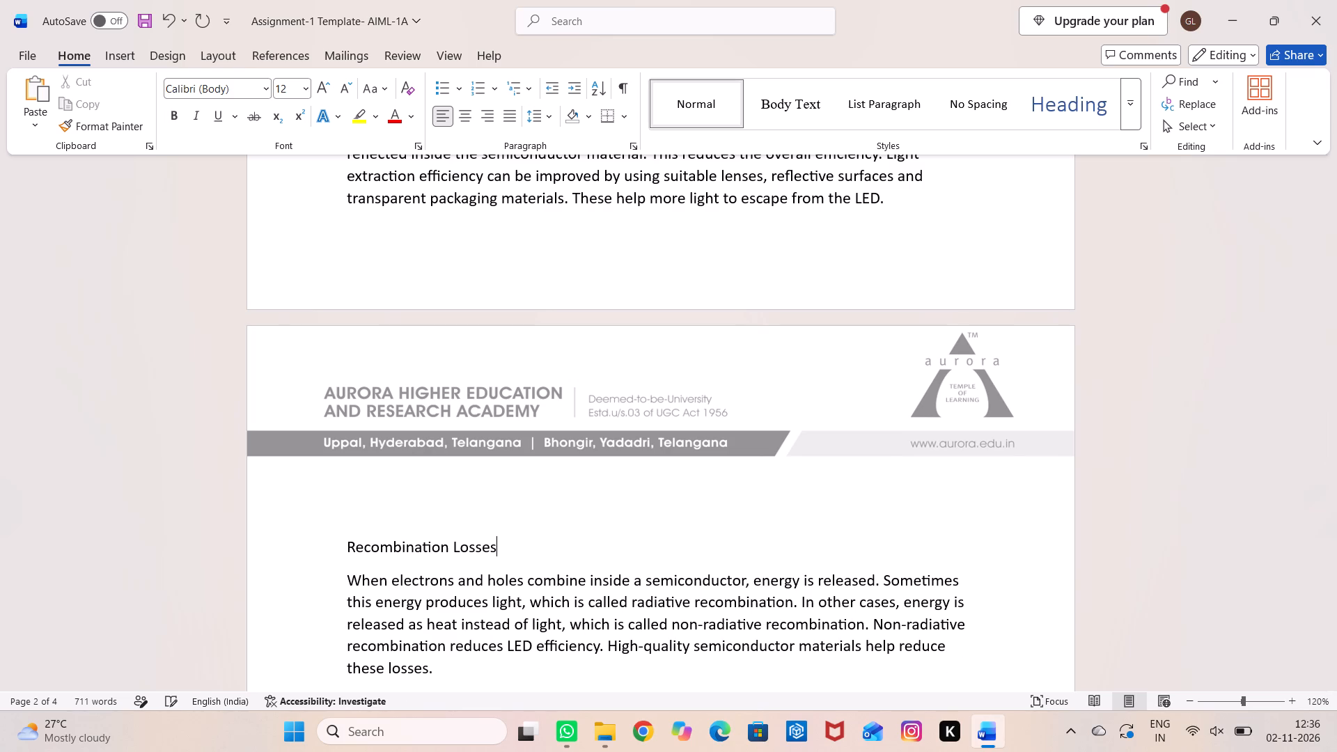
left_click_drag(516, 563, 398, 539)
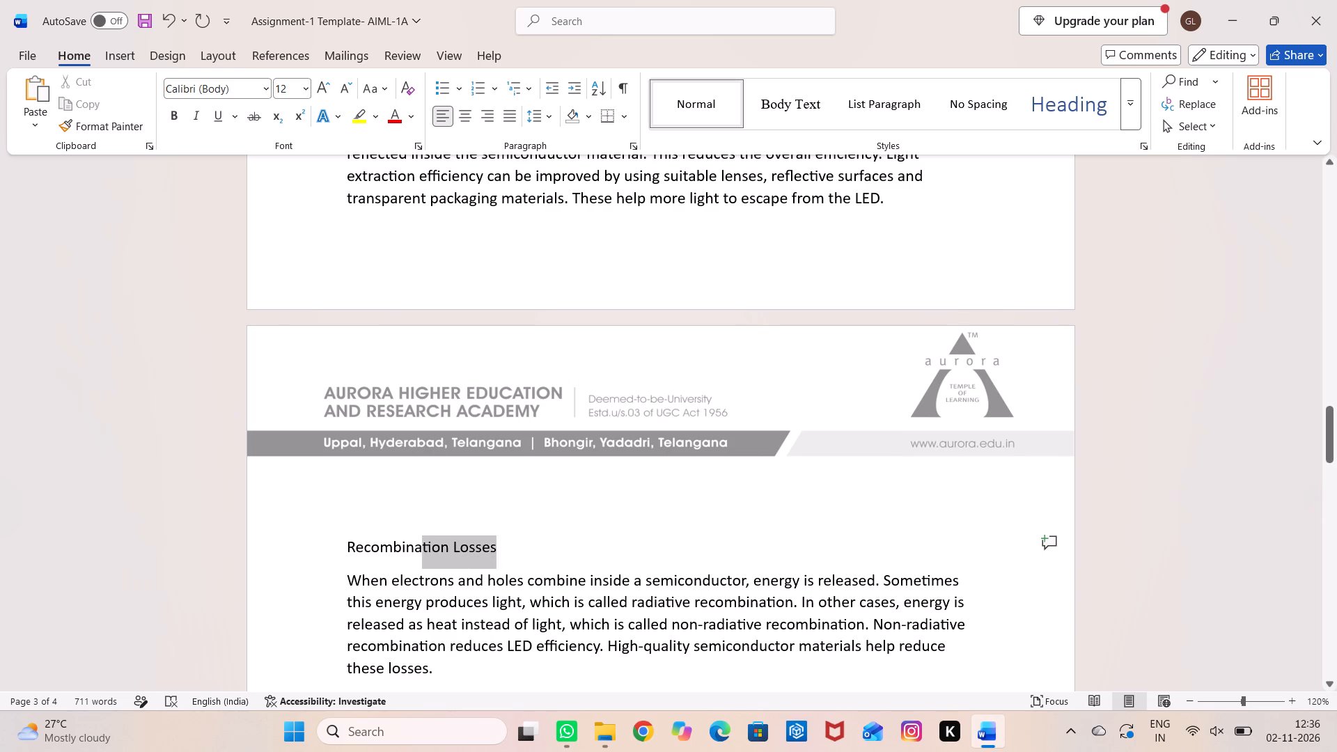
left_click_drag(398, 539, 361, 540)
left_click(375, 522)
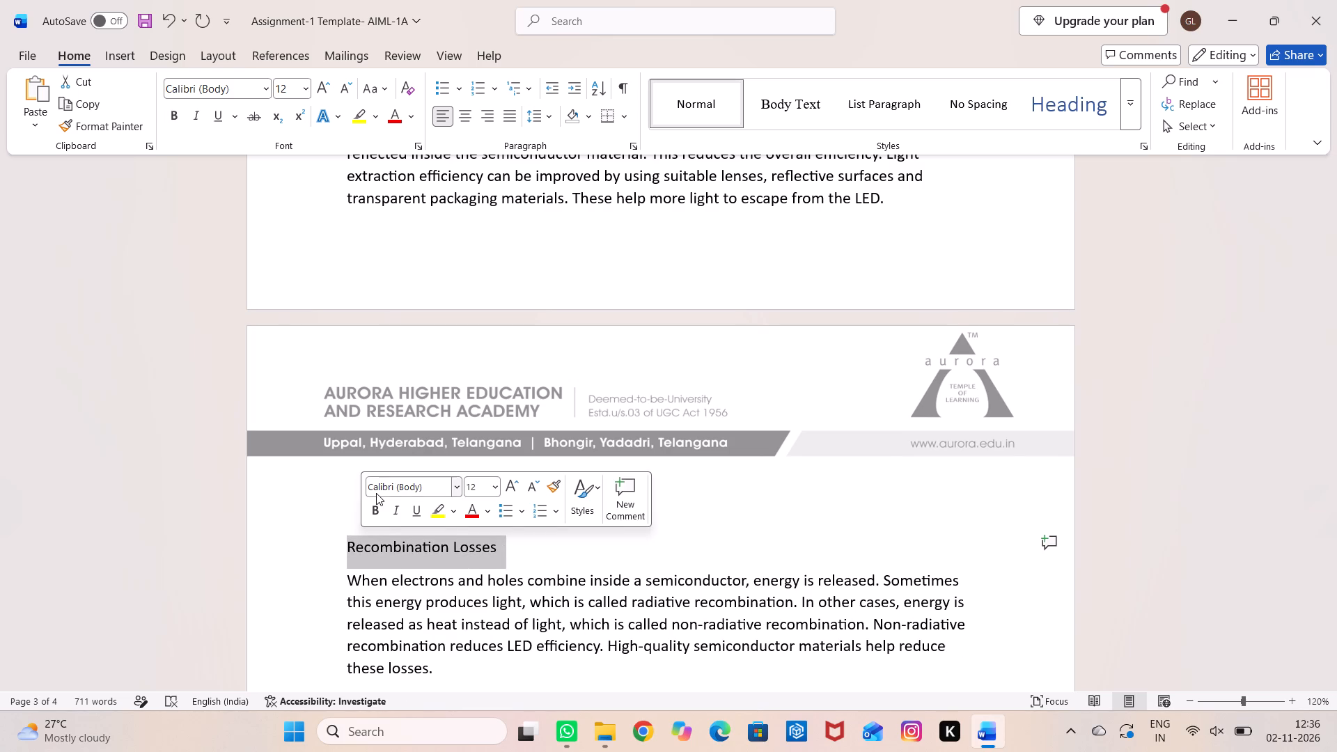
left_click(377, 504)
Remove the blank line below the LED Packaging and Design heading and make the heading bold.
scroll(547, 547, "down", 2)
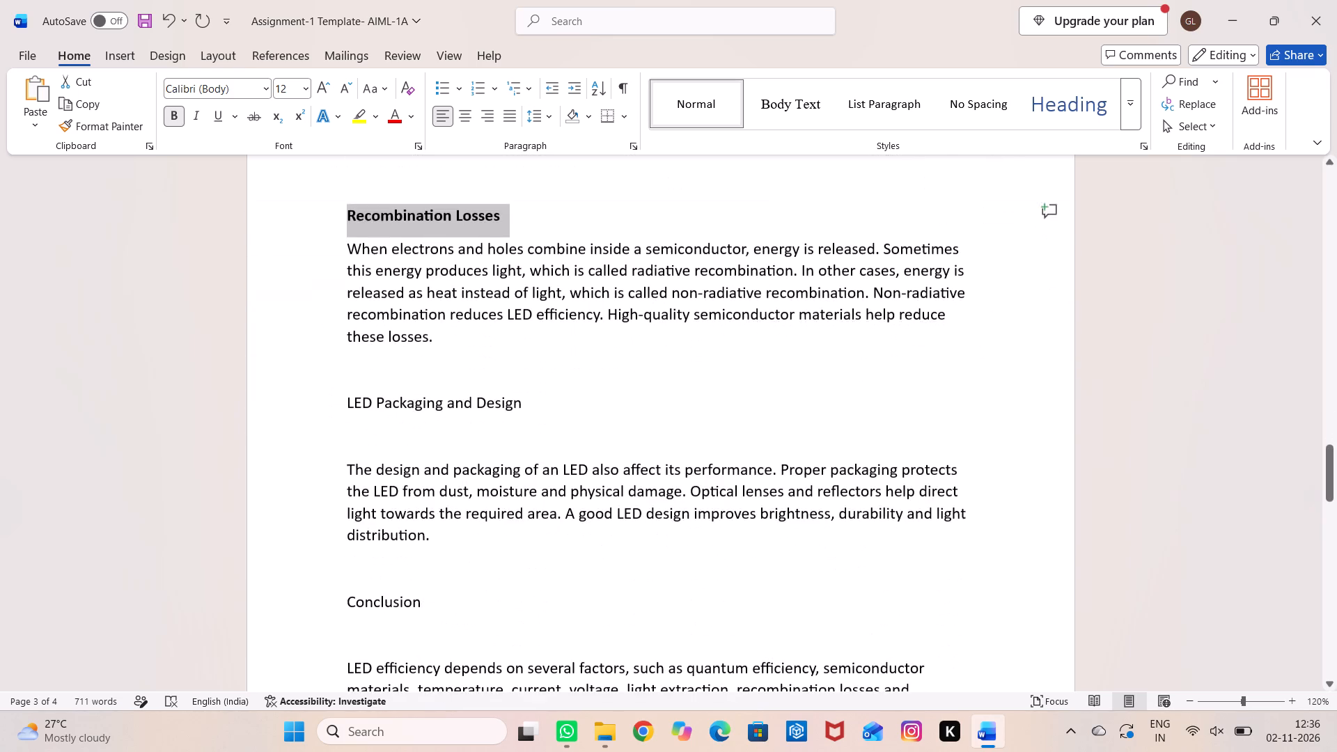
left_click(433, 413)
key("BackSpace")
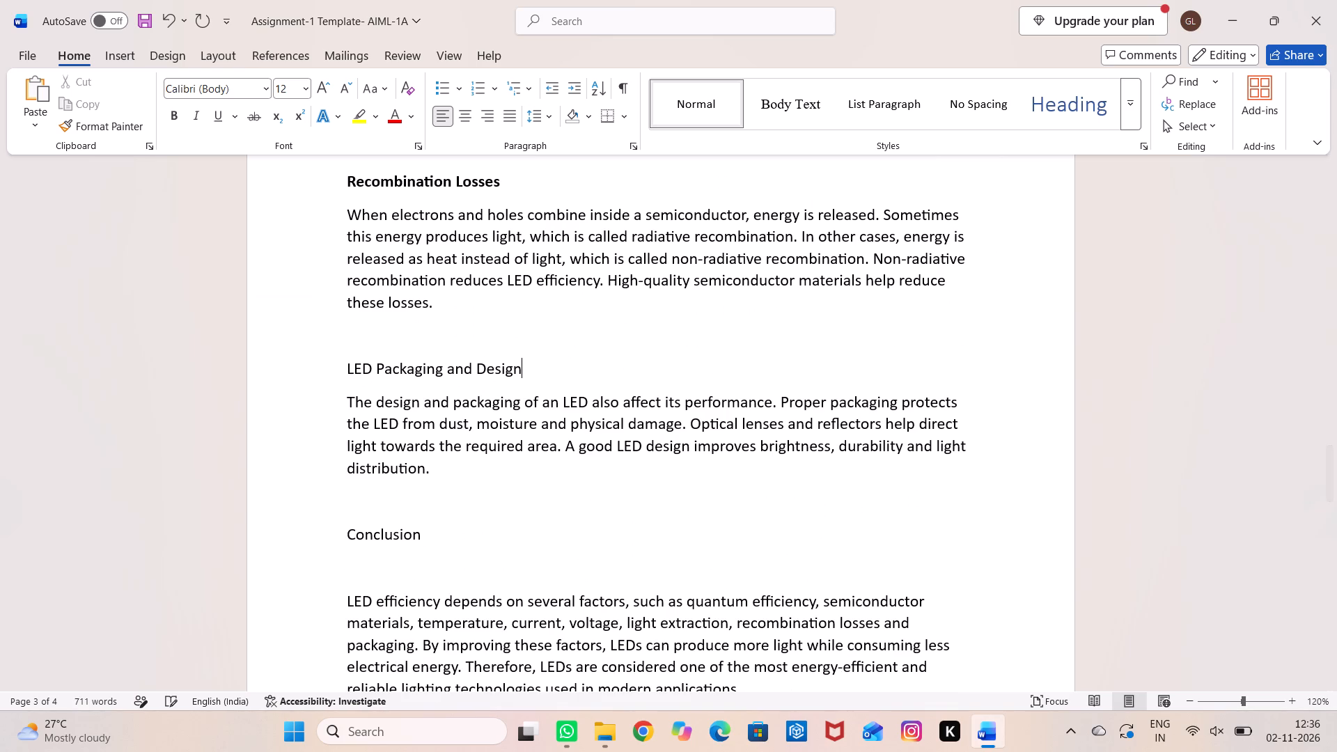
left_click_drag(538, 365, 327, 366)
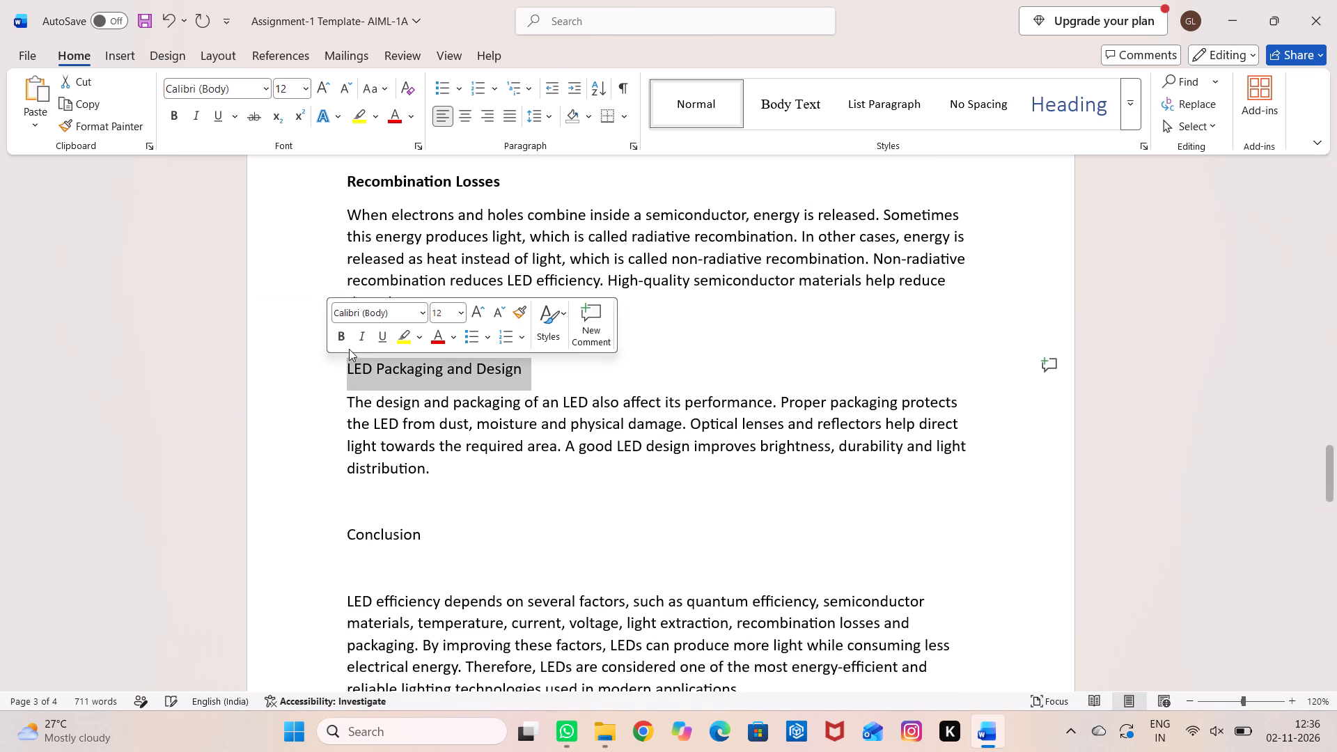
left_click(345, 340)
Remove the blank line below the Conclusion heading and make the heading bold.
left_click(365, 574)
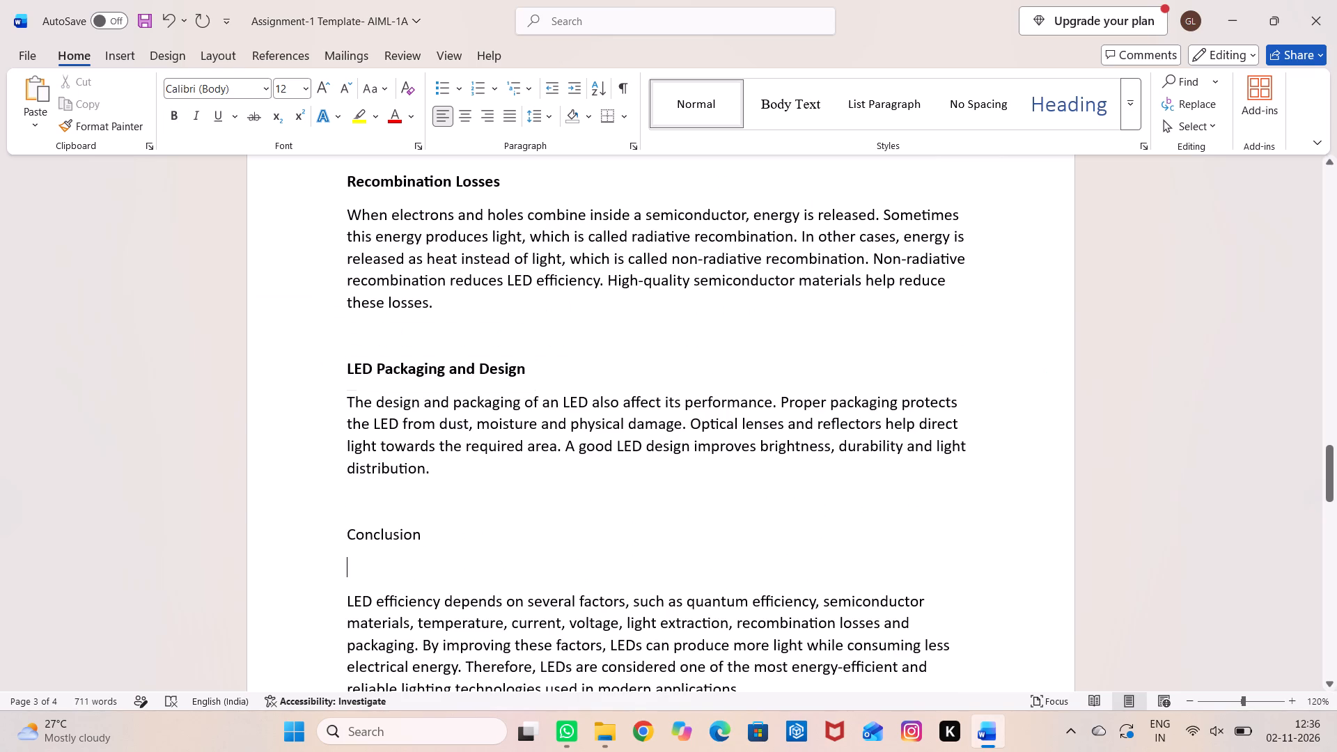
key("BackSpace")
left_click_drag(430, 518, 439, 535)
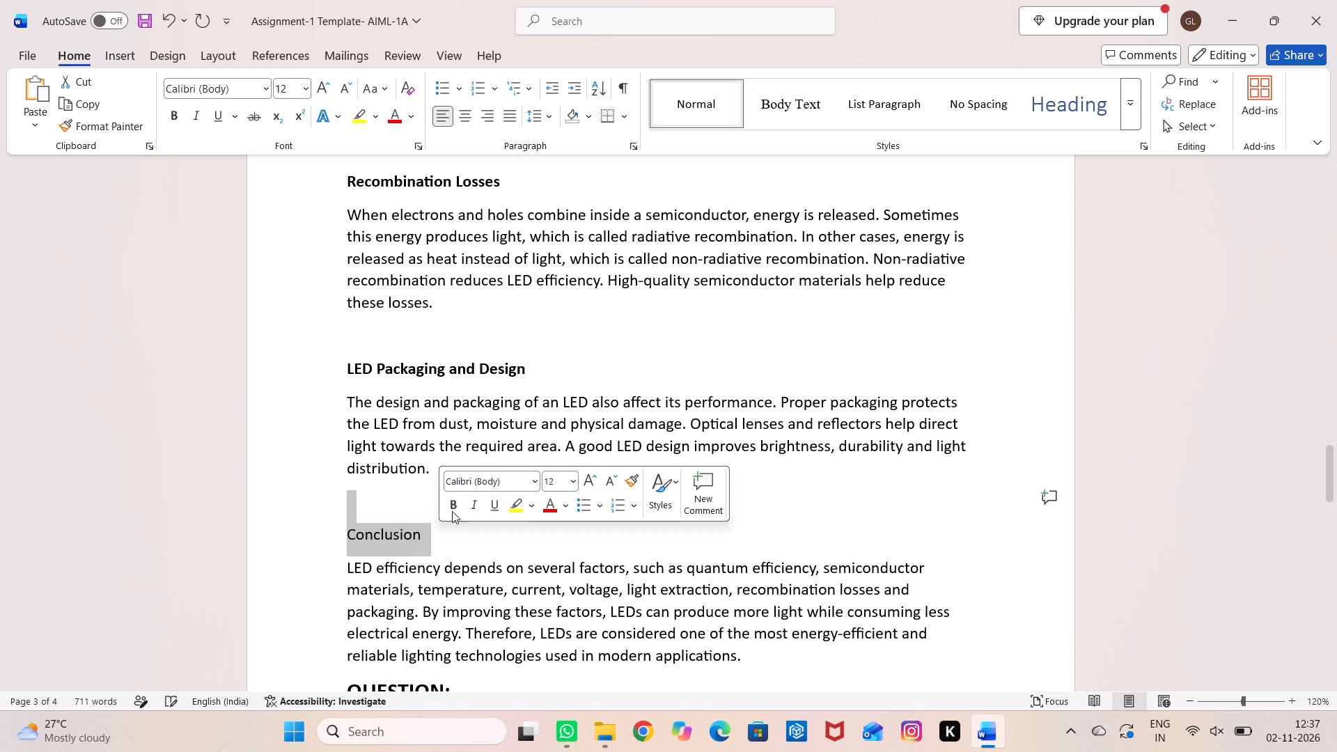
left_click(453, 509)
left_click(468, 556)
scroll(468, 556, "down", 1)
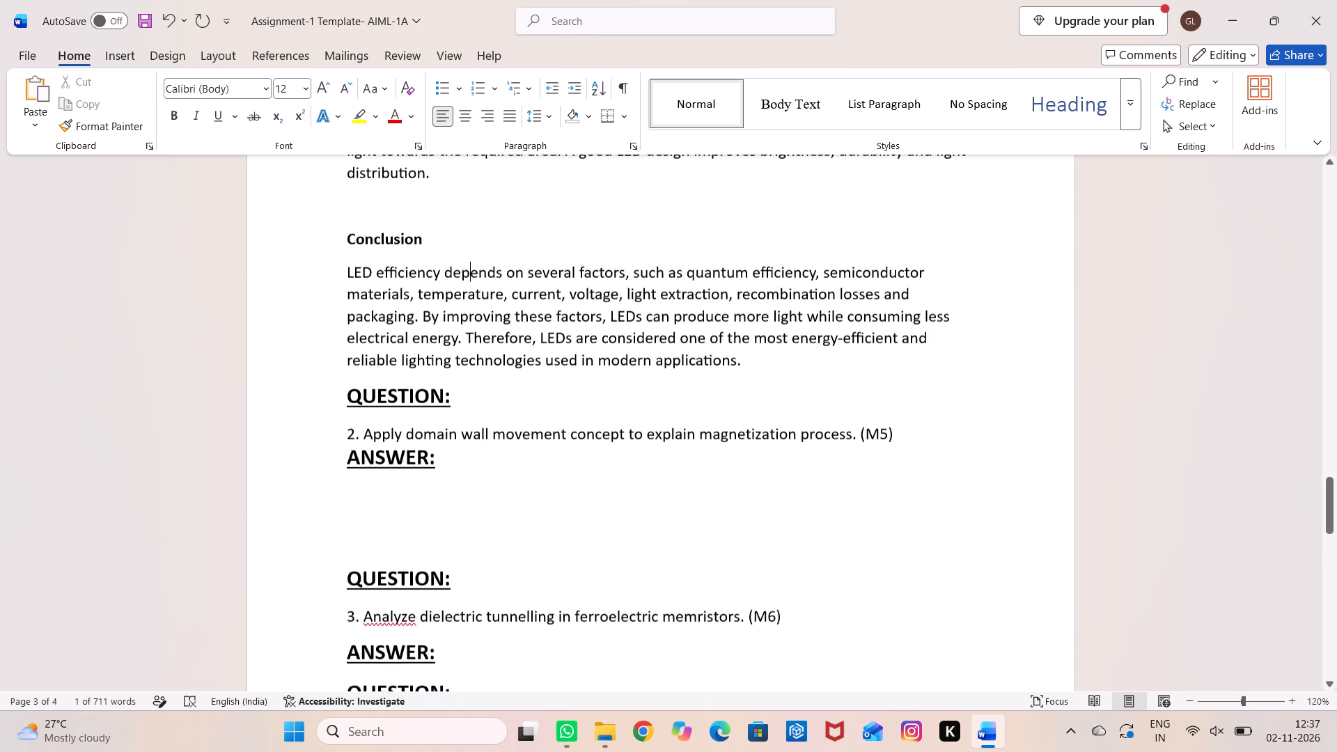
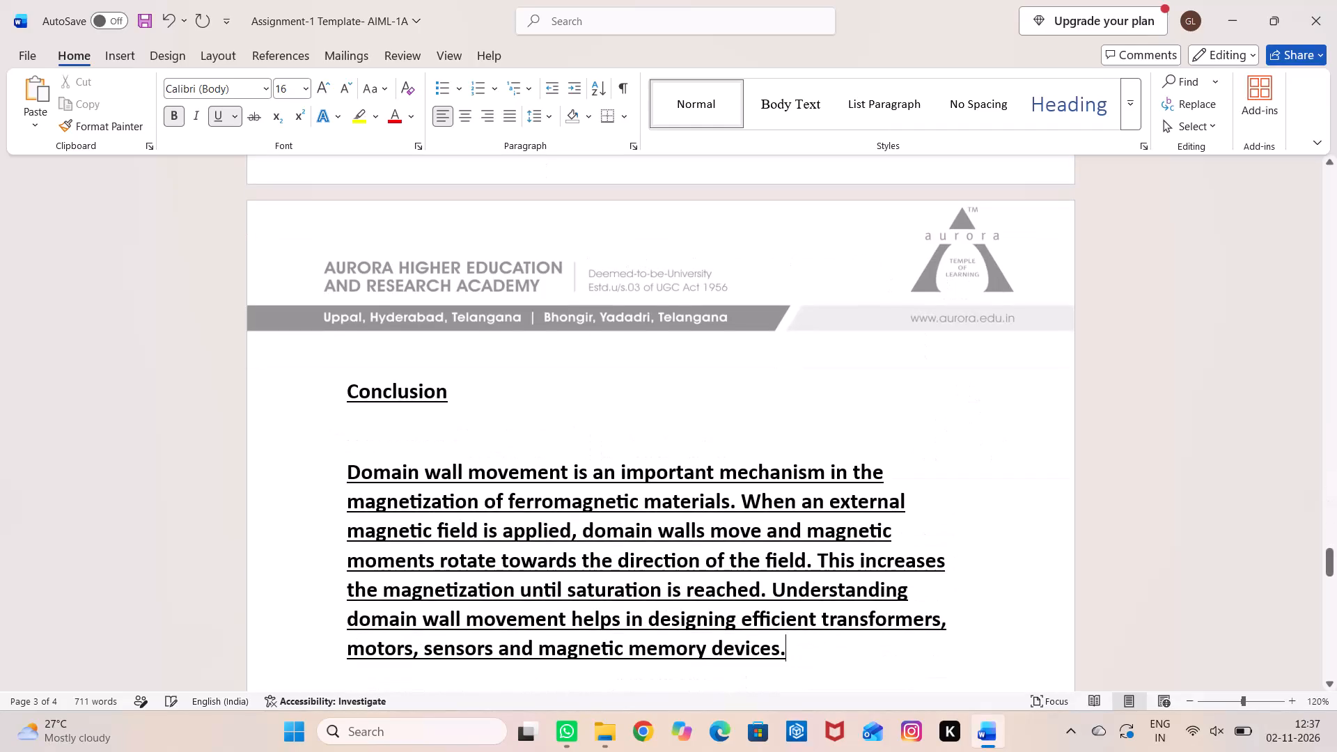
Remove the bold and underline formatting from the entire pasted answer to question 2, from its title through the Conclusion paragraph.
scroll(359, 348, "up", 7)
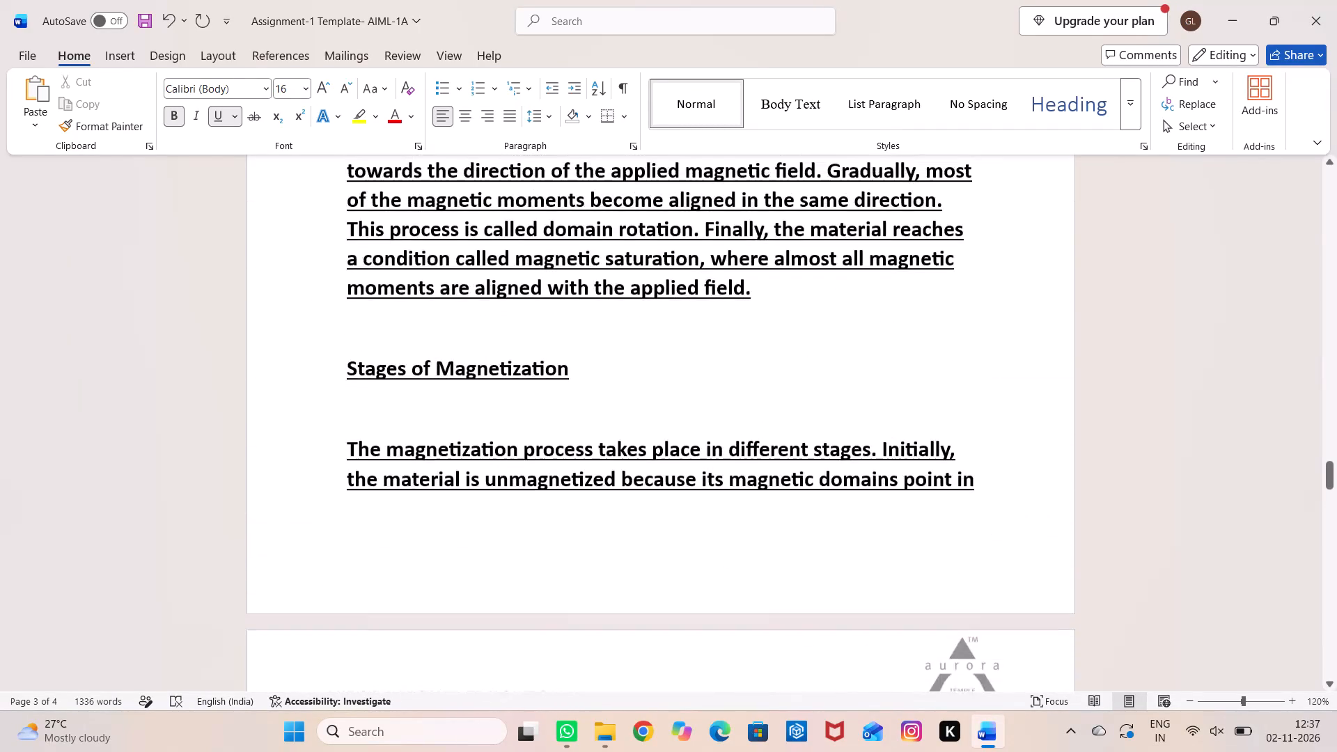
scroll(359, 348, "up", 9)
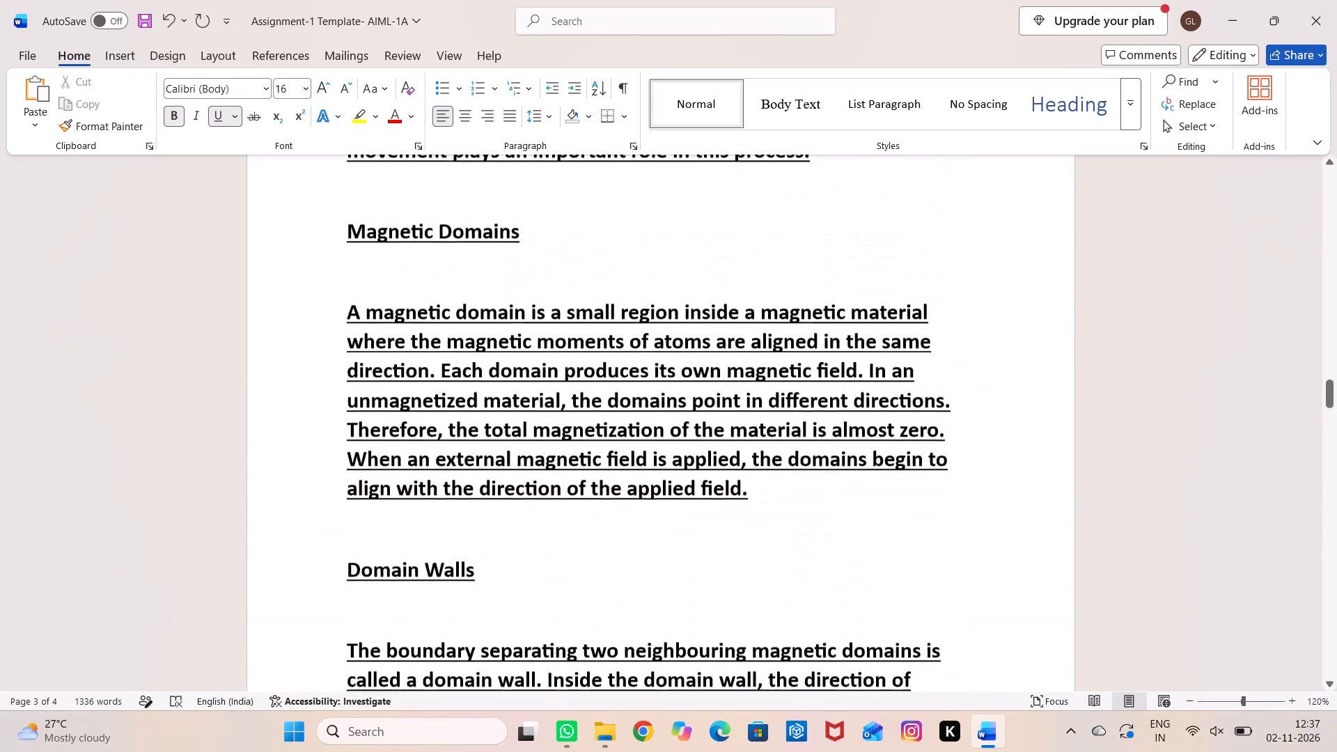
scroll(359, 348, "up", 4)
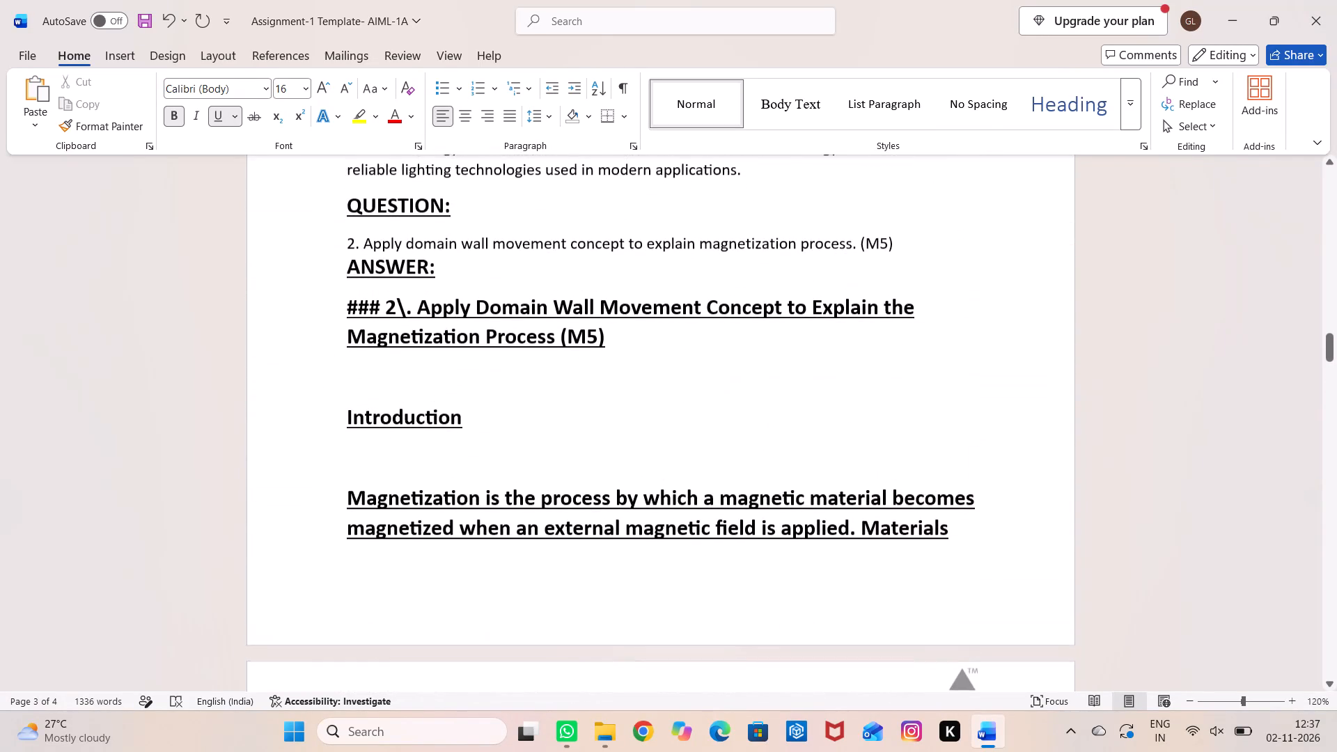
scroll(359, 348, "up", 1)
left_click_drag(344, 290, 529, 617)
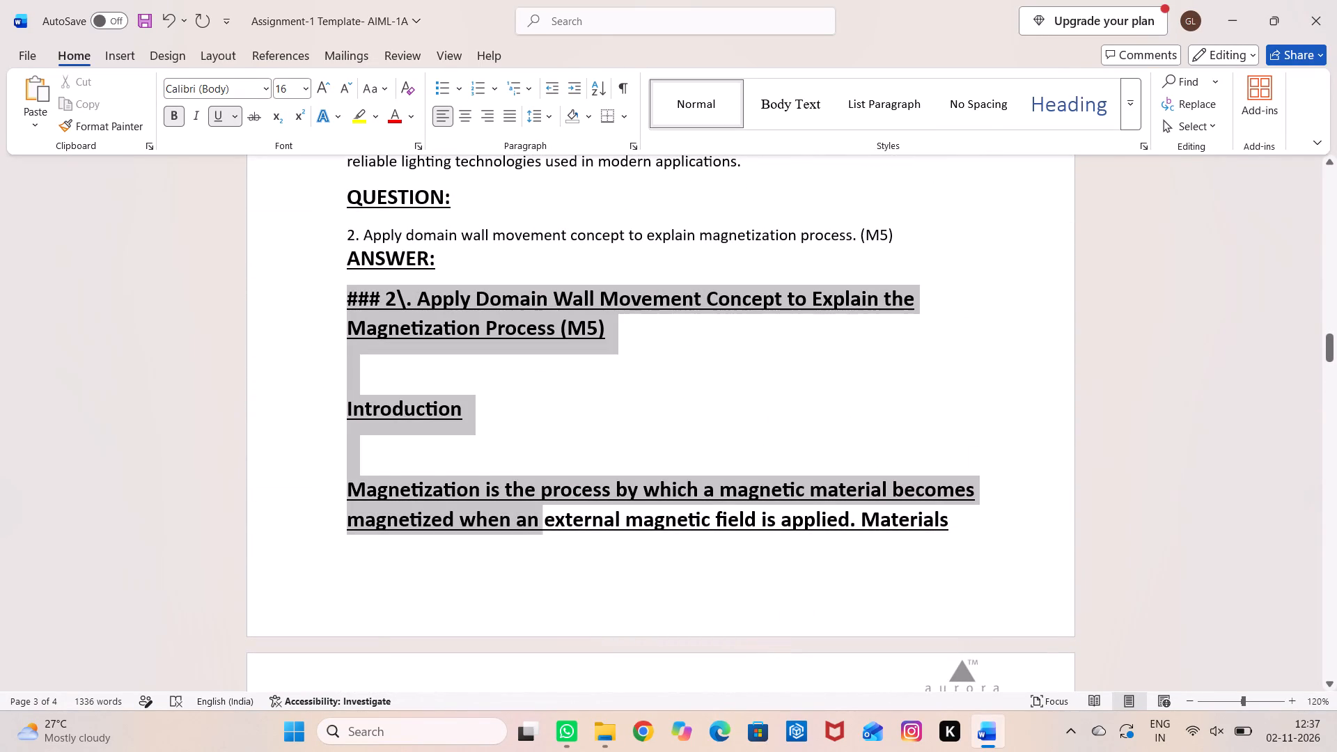
left_click_drag(529, 617, 525, 751)
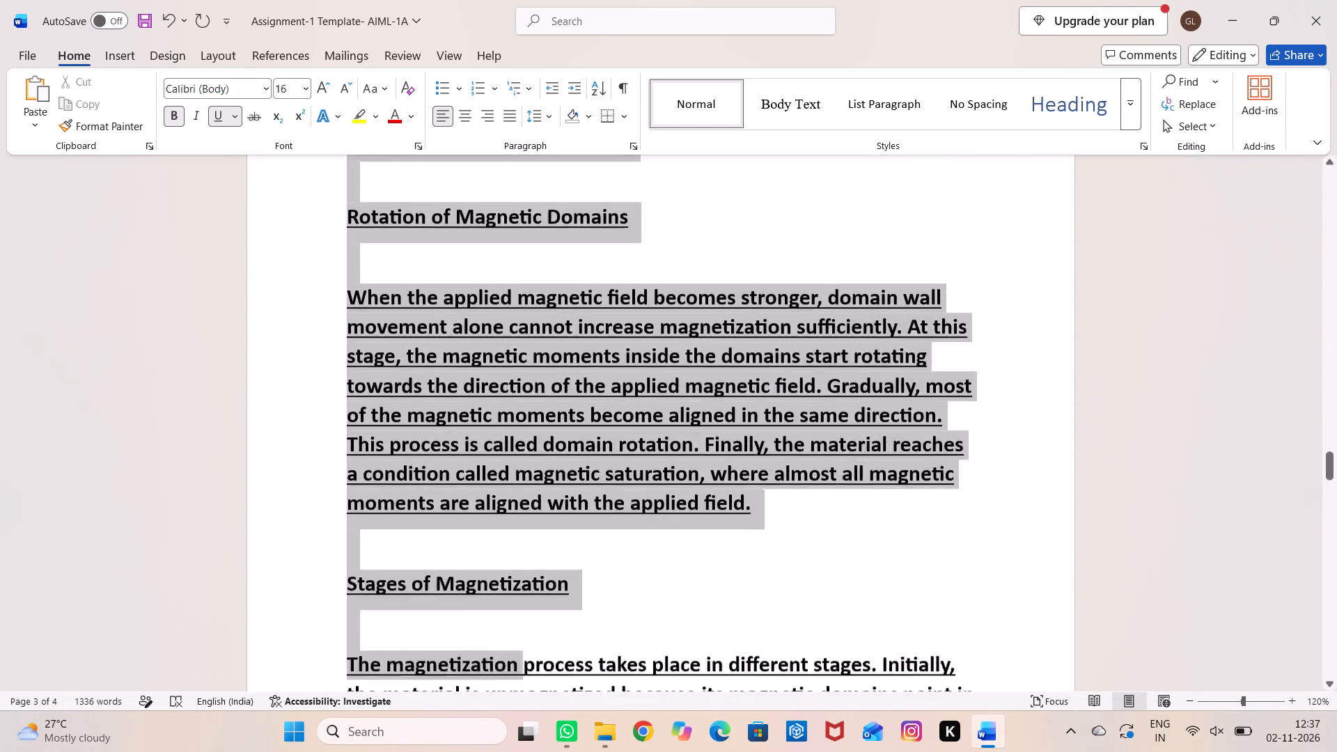
left_click_drag(525, 751, 469, 457)
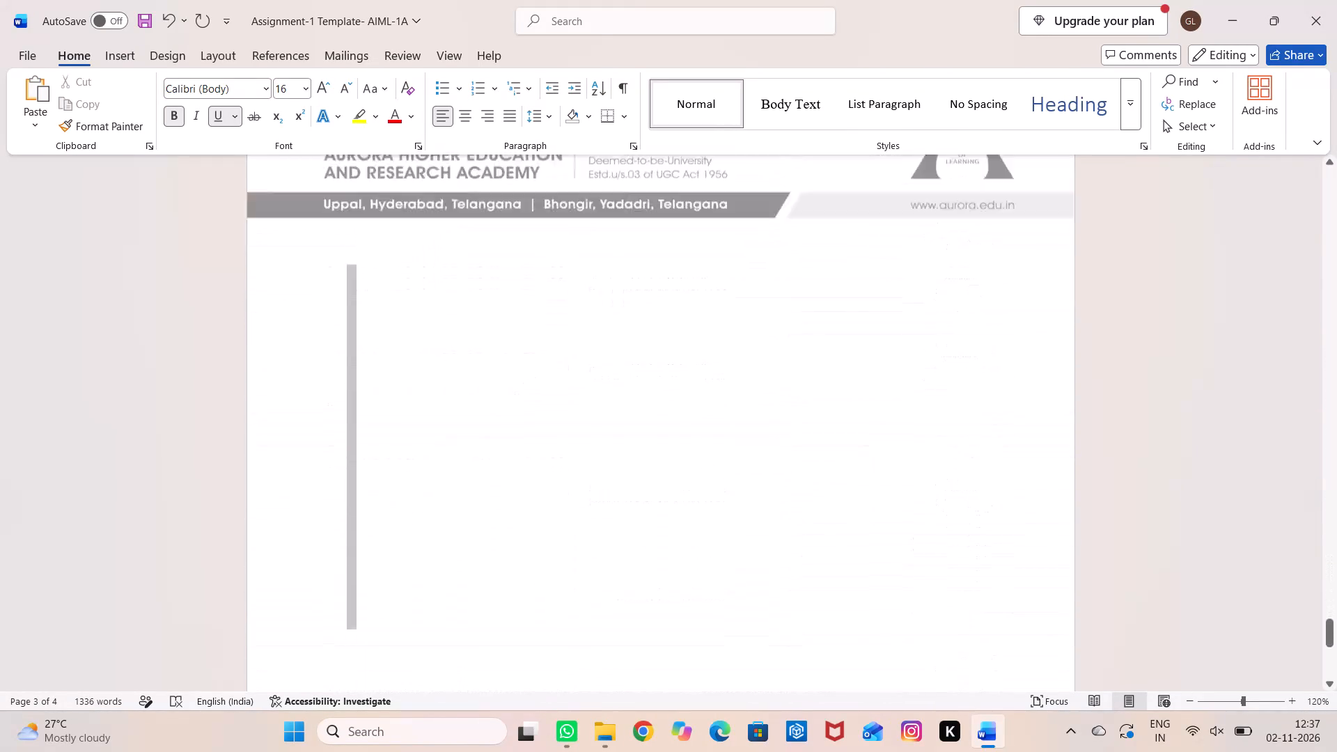
left_click_drag(469, 457, 490, 636)
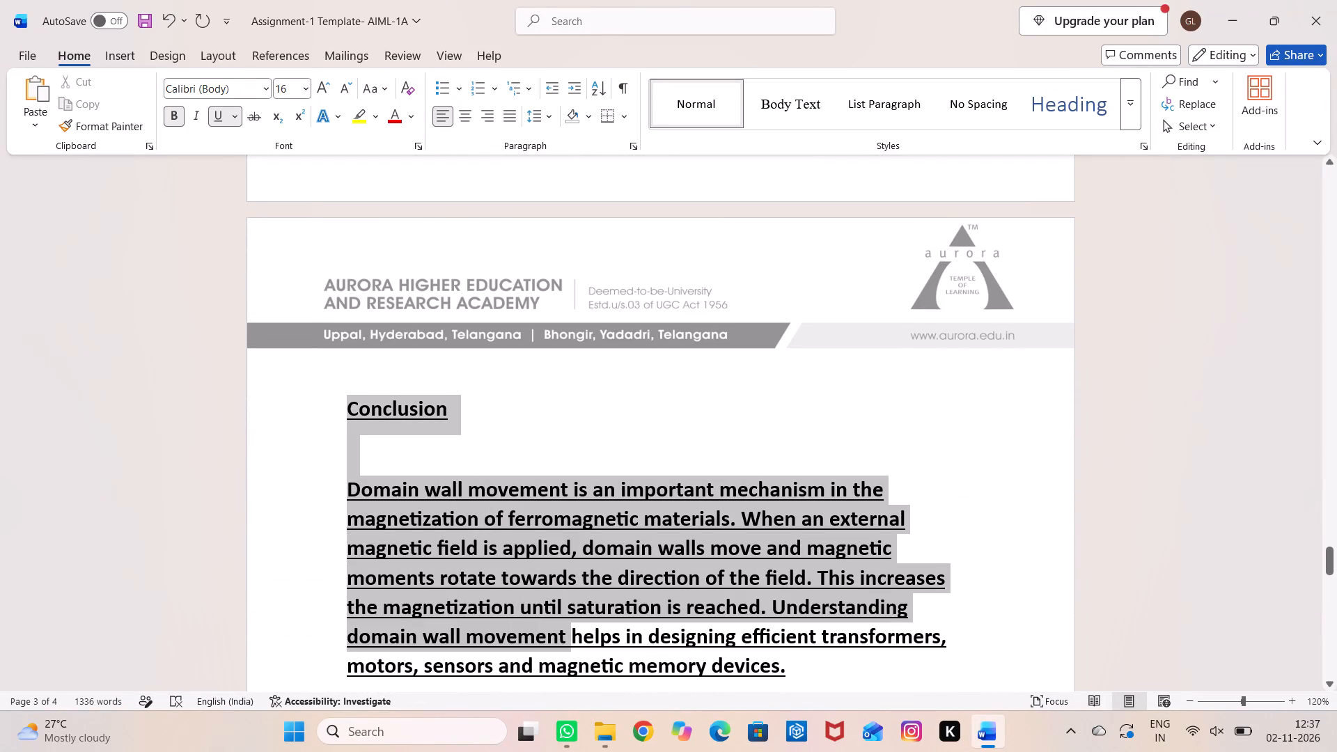
left_click_drag(490, 636, 730, 441)
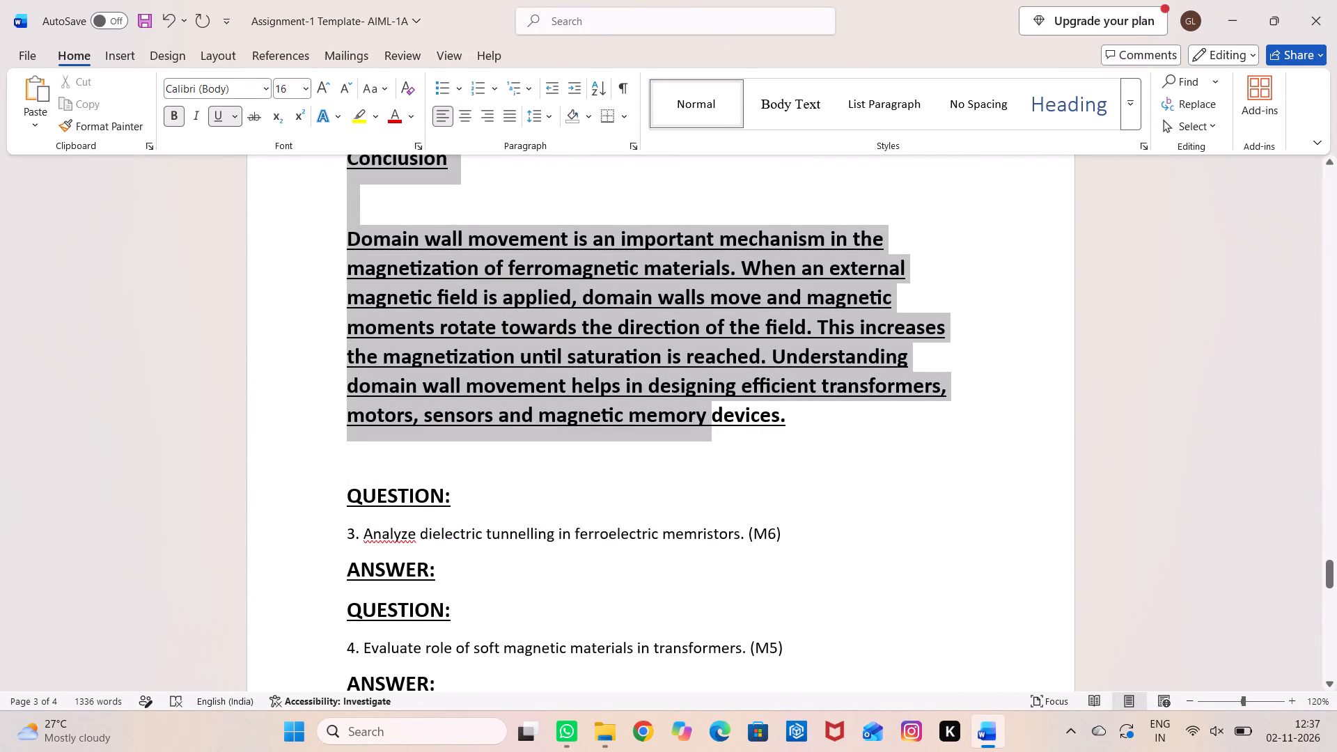
left_click_drag(730, 441, 845, 425)
left_click(863, 405)
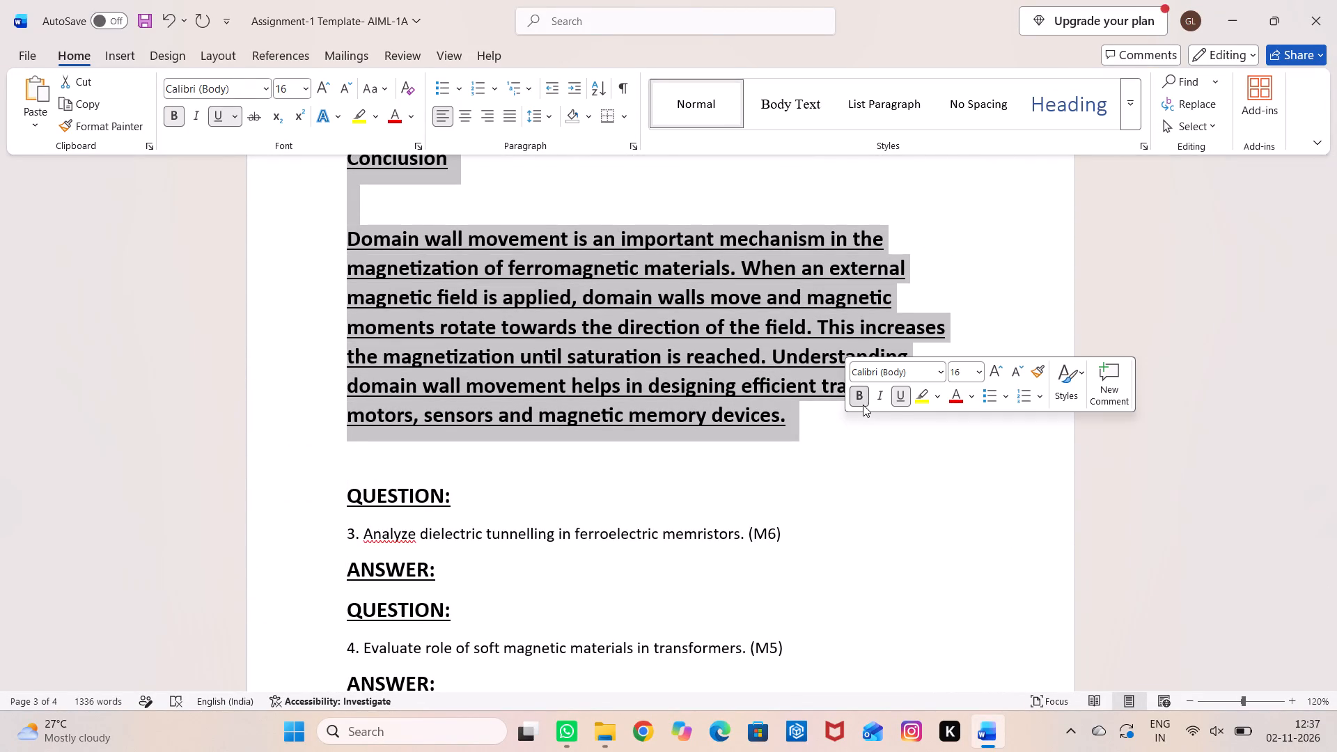
left_click(897, 401)
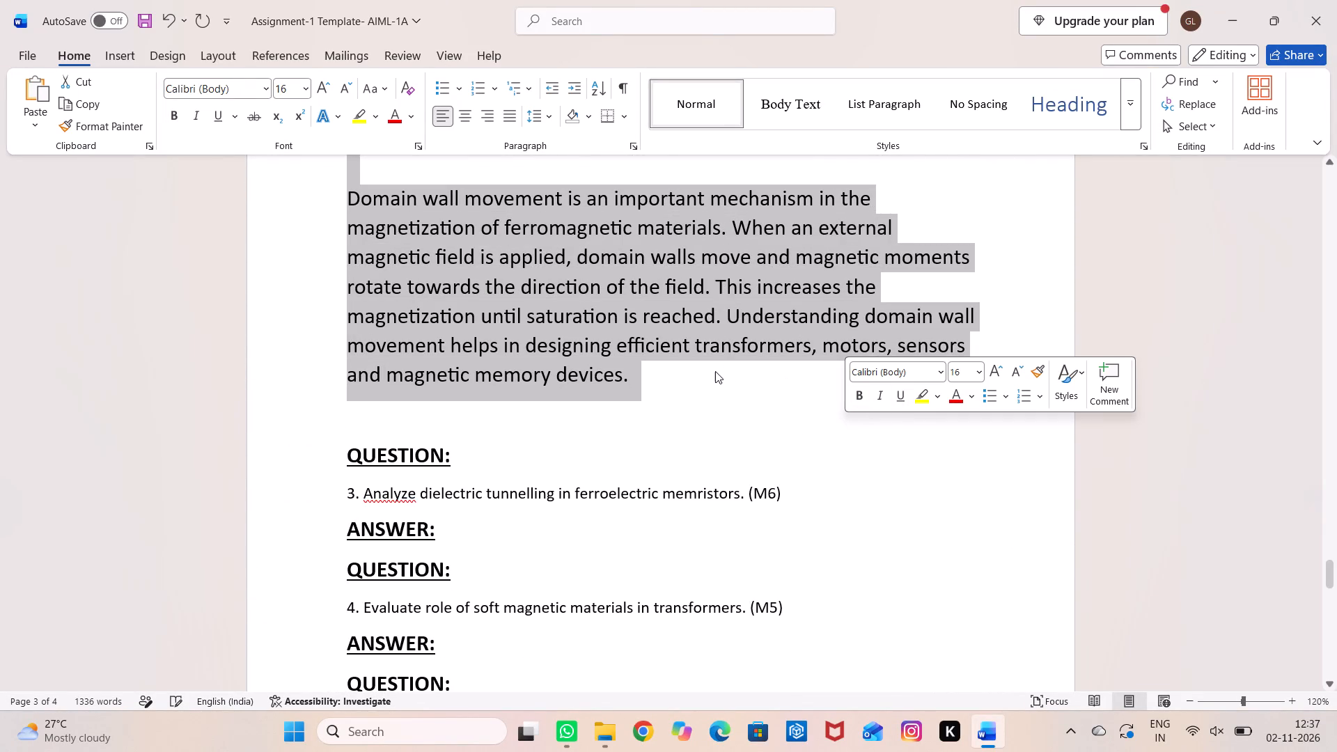
left_click(715, 371)
Push question 2's Conclusion heading onto the next page, remove the blank line below it, end it with a colon and make it bold.
scroll(535, 180, "up", 1)
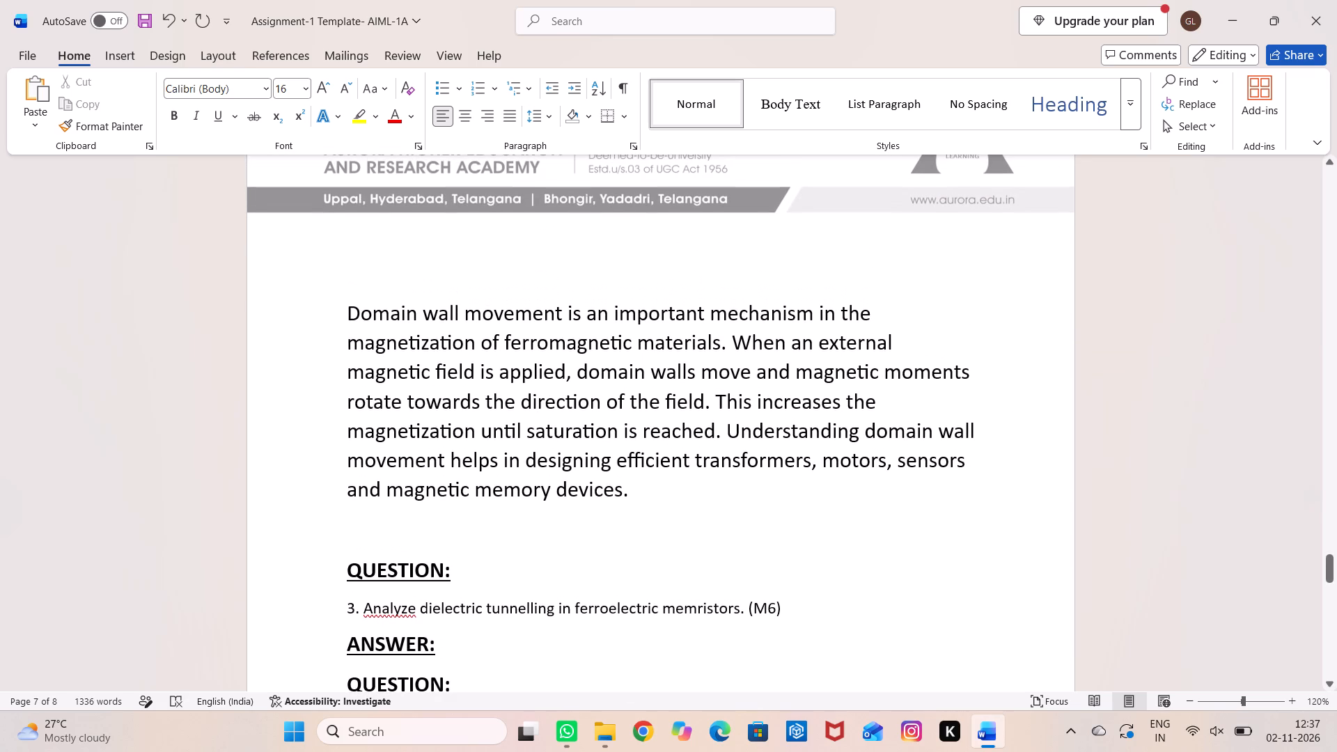
scroll(378, 274, "up", 2)
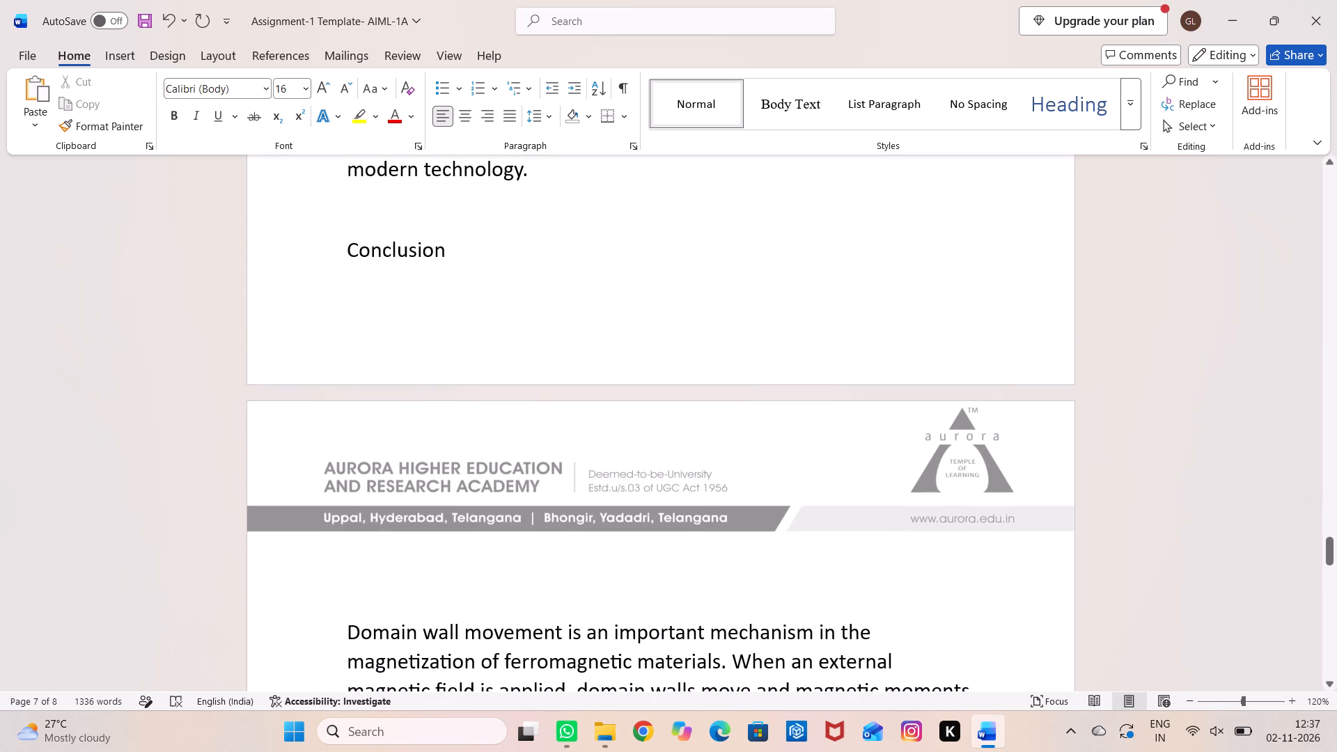
left_click(348, 258)
key("Return")
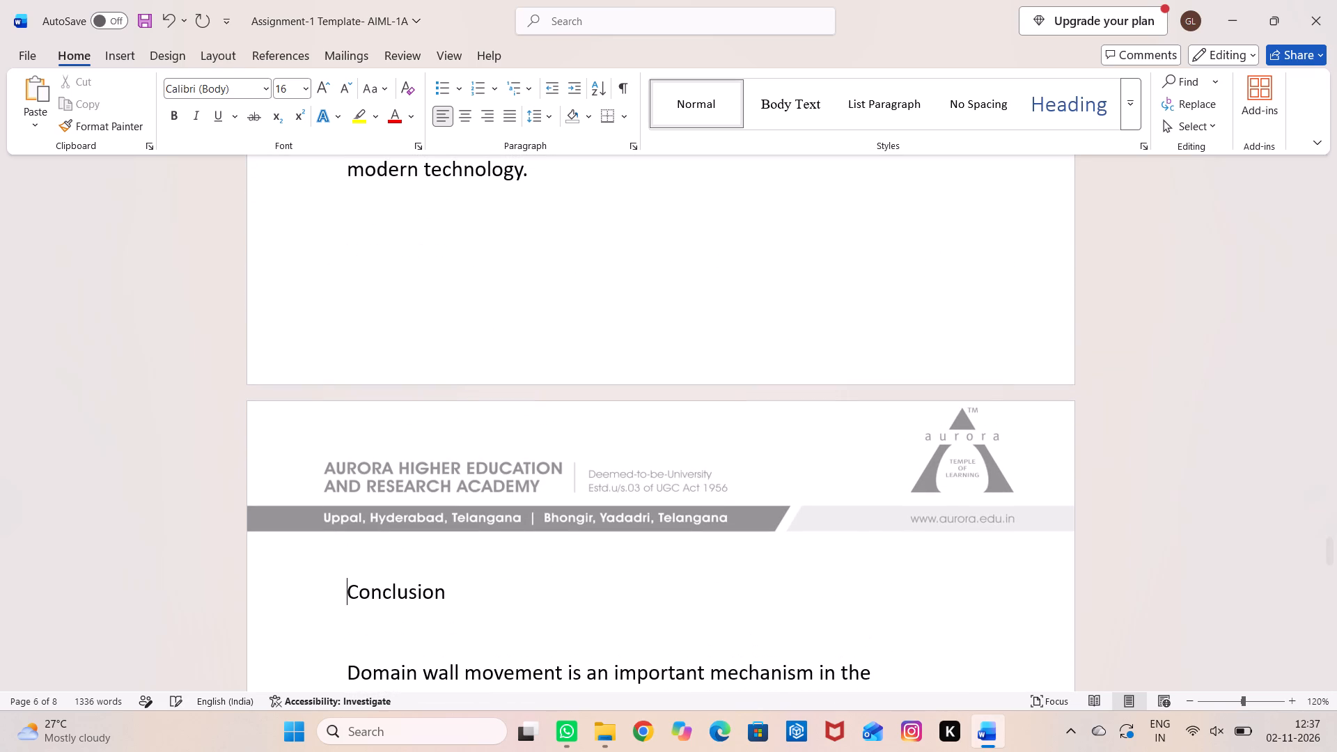
left_click(370, 634)
key("BackSpace")
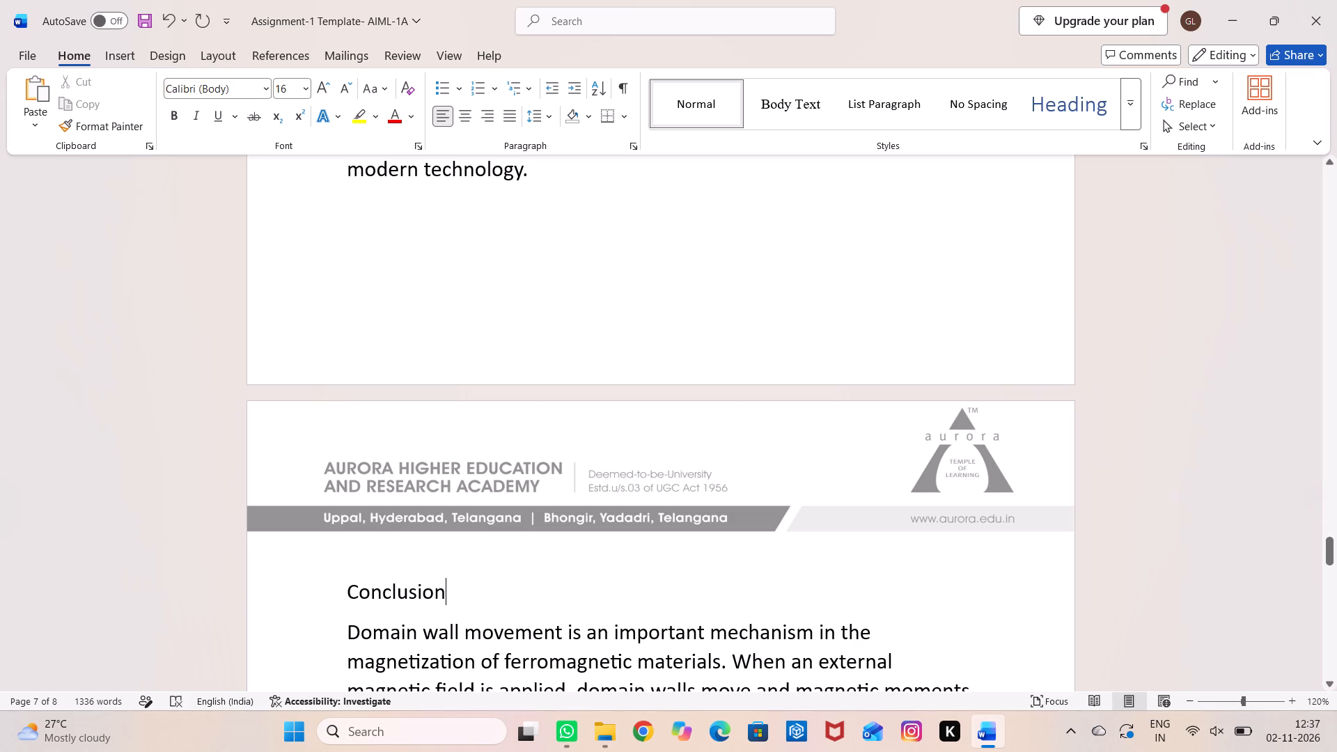
key("shift+colon")
left_click_drag(481, 598, 369, 587)
left_click(382, 562)
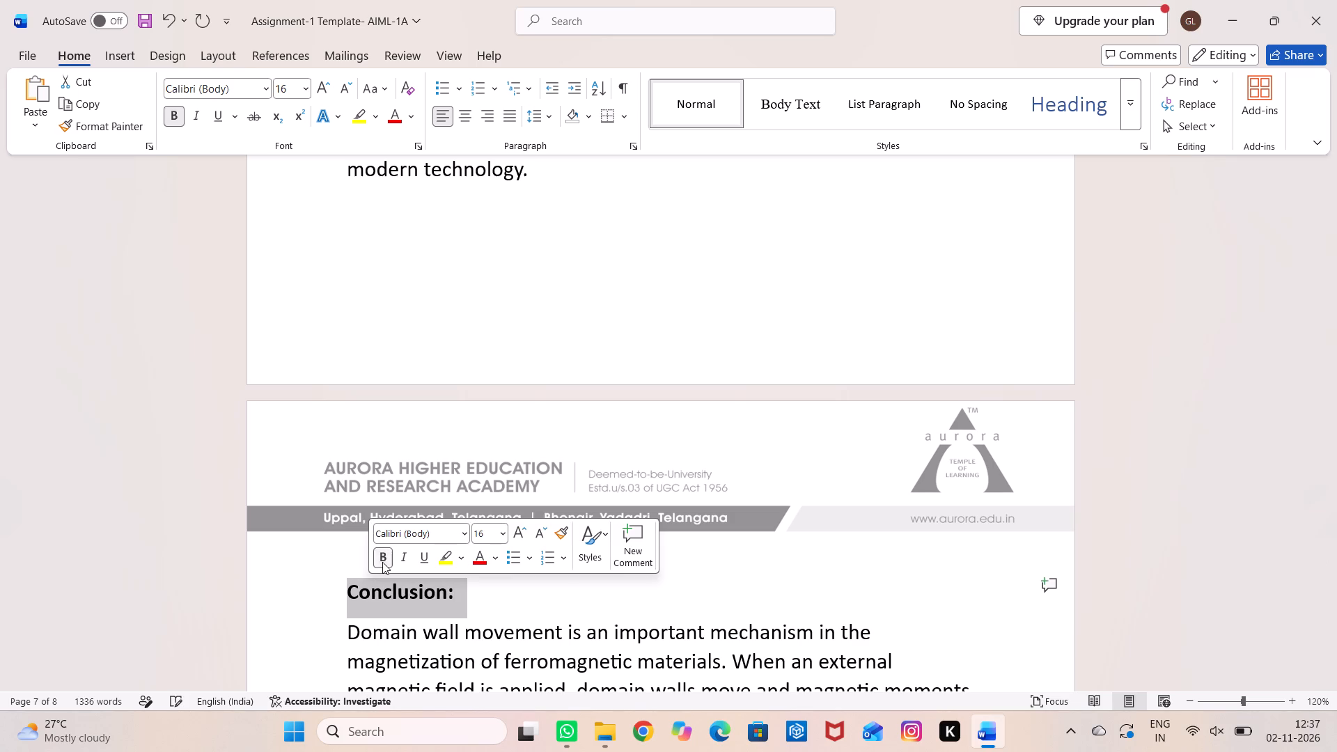
Remove the blank line below the Applications heading, end the heading with a colon and make it bold.
scroll(374, 368, "up", 4)
left_click(357, 517)
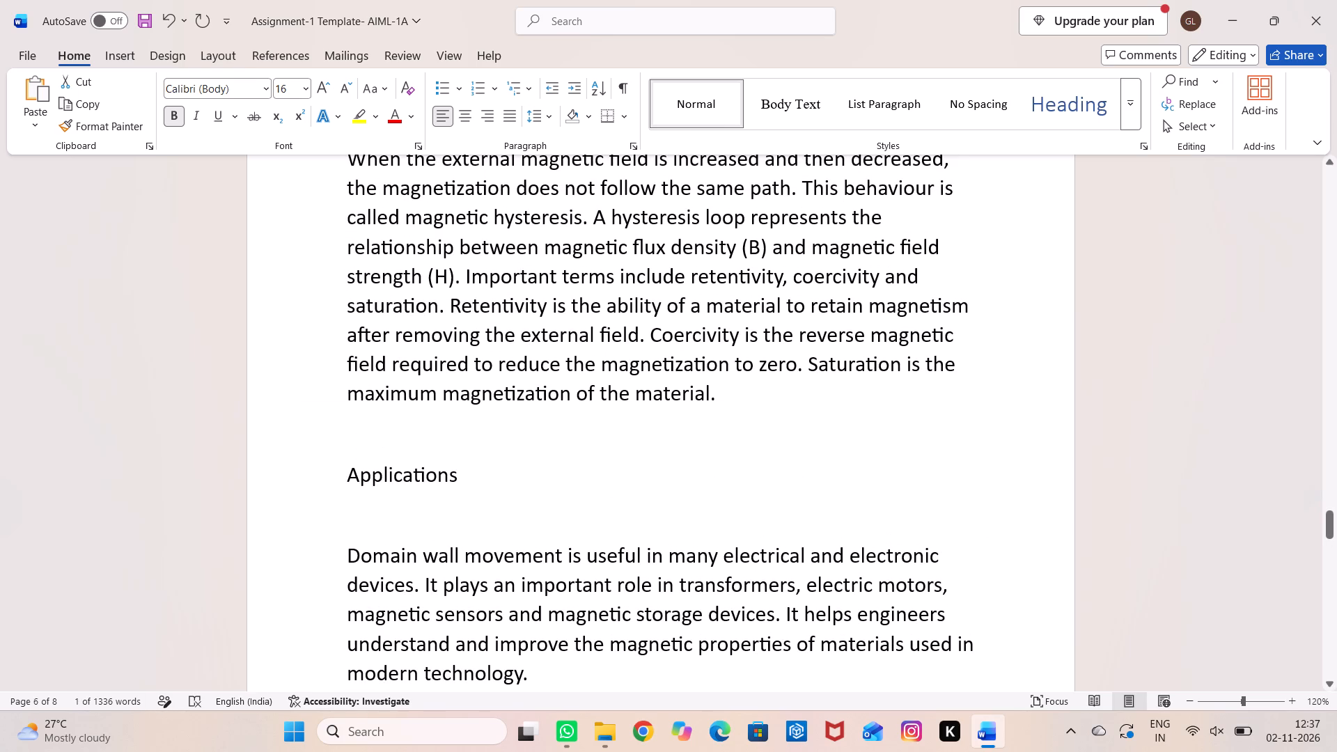
key("BackSpace")
key("shift+colon")
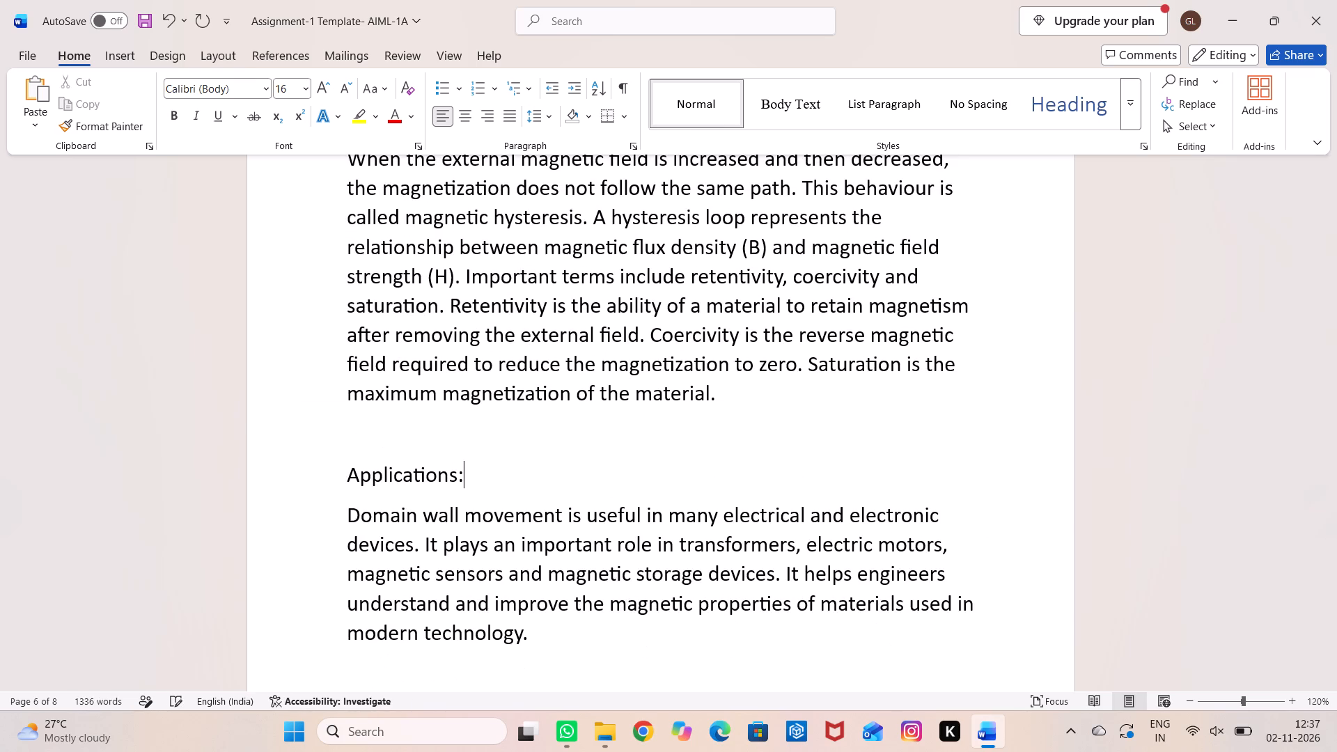
left_click_drag(472, 474, 356, 475)
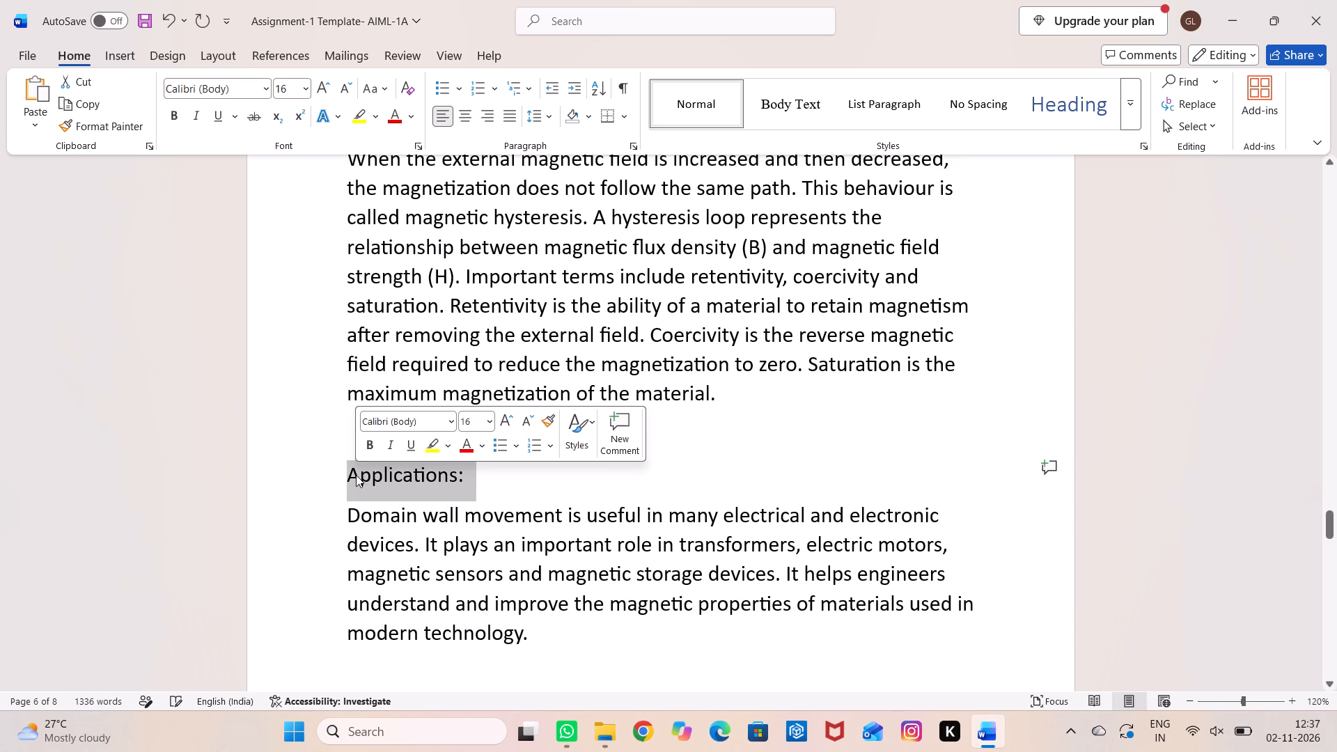
left_click(366, 444)
Remove the blank line below the Magnetic Hysteresis heading, end the heading with a colon and make it bold.
scroll(320, 379, "up", 2)
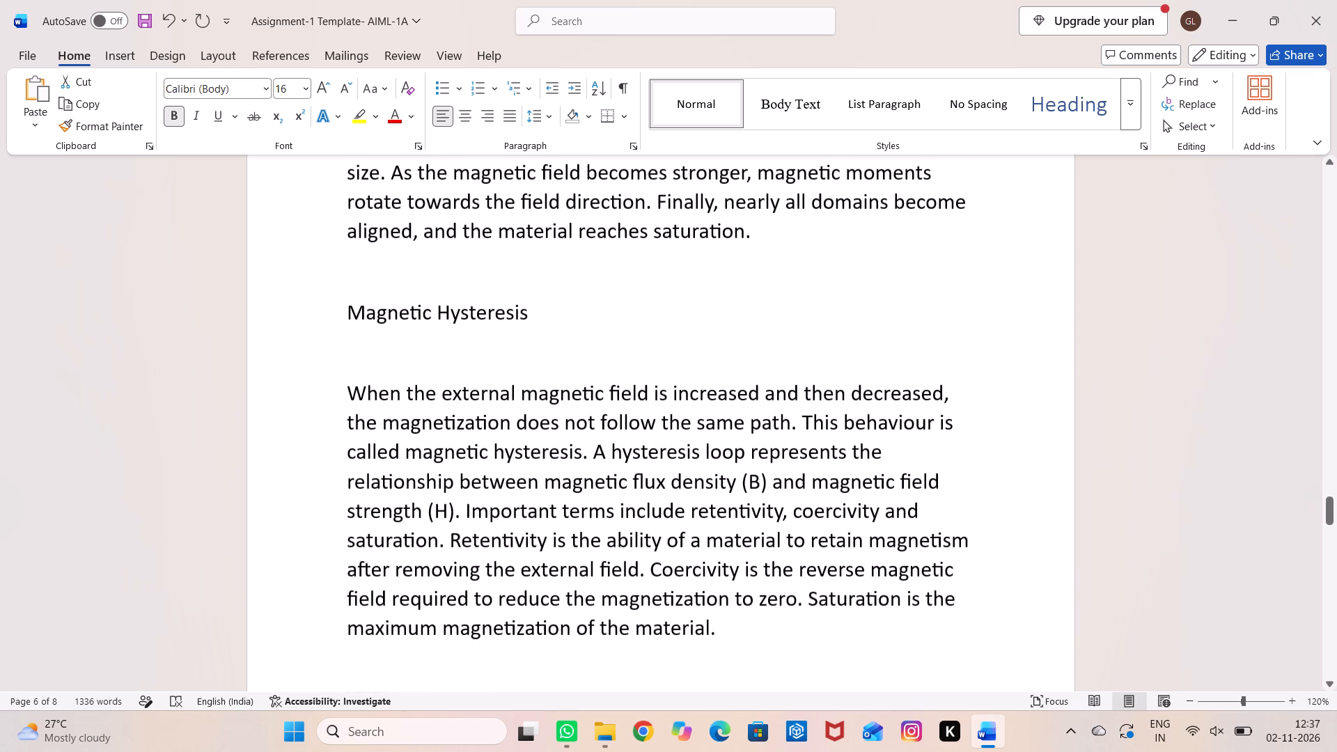
left_click(409, 380)
key("BackSpace")
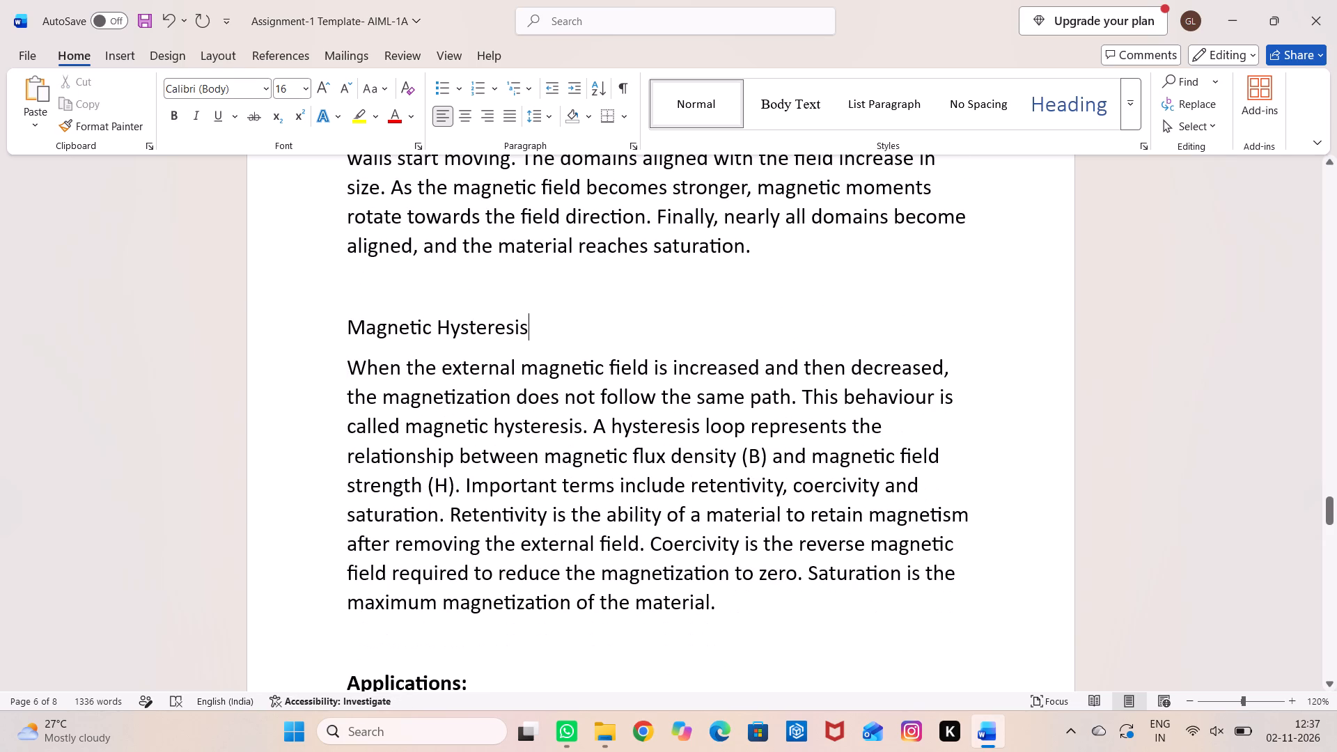
left_click(559, 315)
key("shift+colon")
left_click_drag(554, 322, 366, 332)
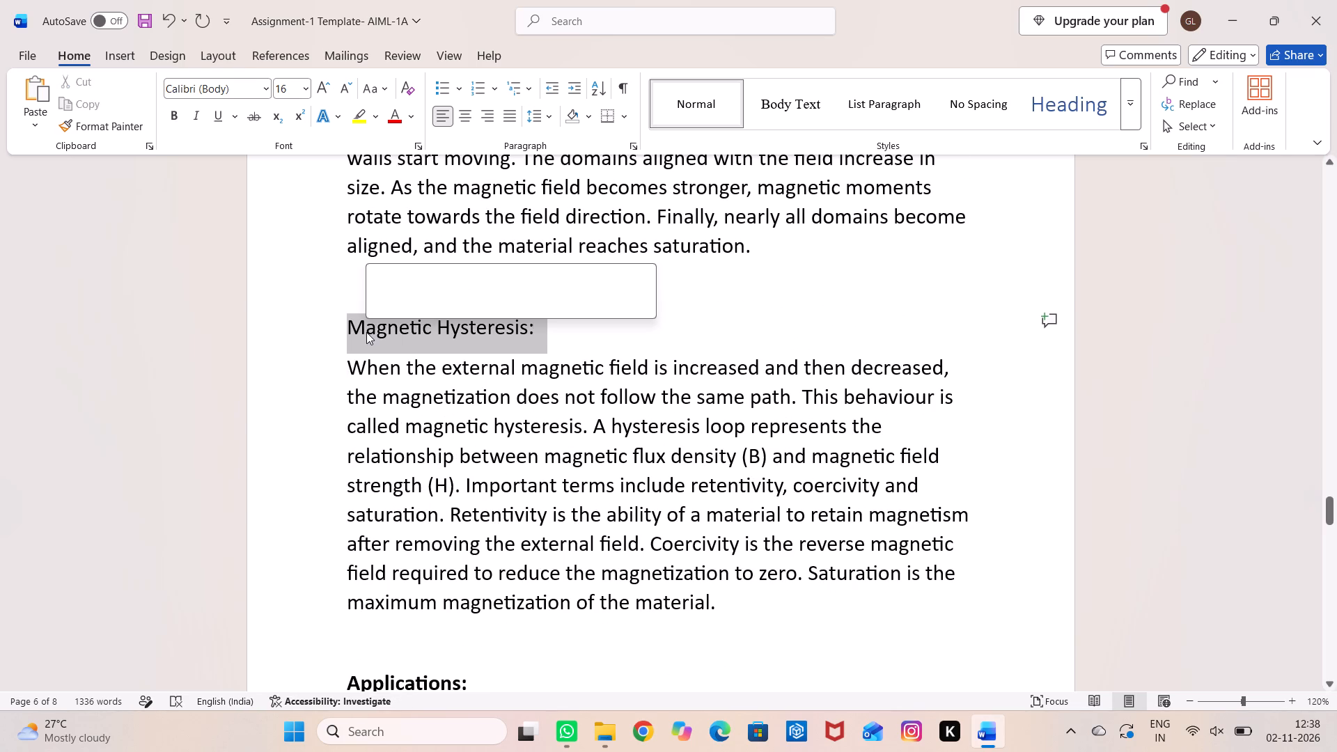
left_click(377, 306)
Remove the blank line below the Stages of Magnetization heading and make the heading bold.
scroll(349, 261, "up", 1)
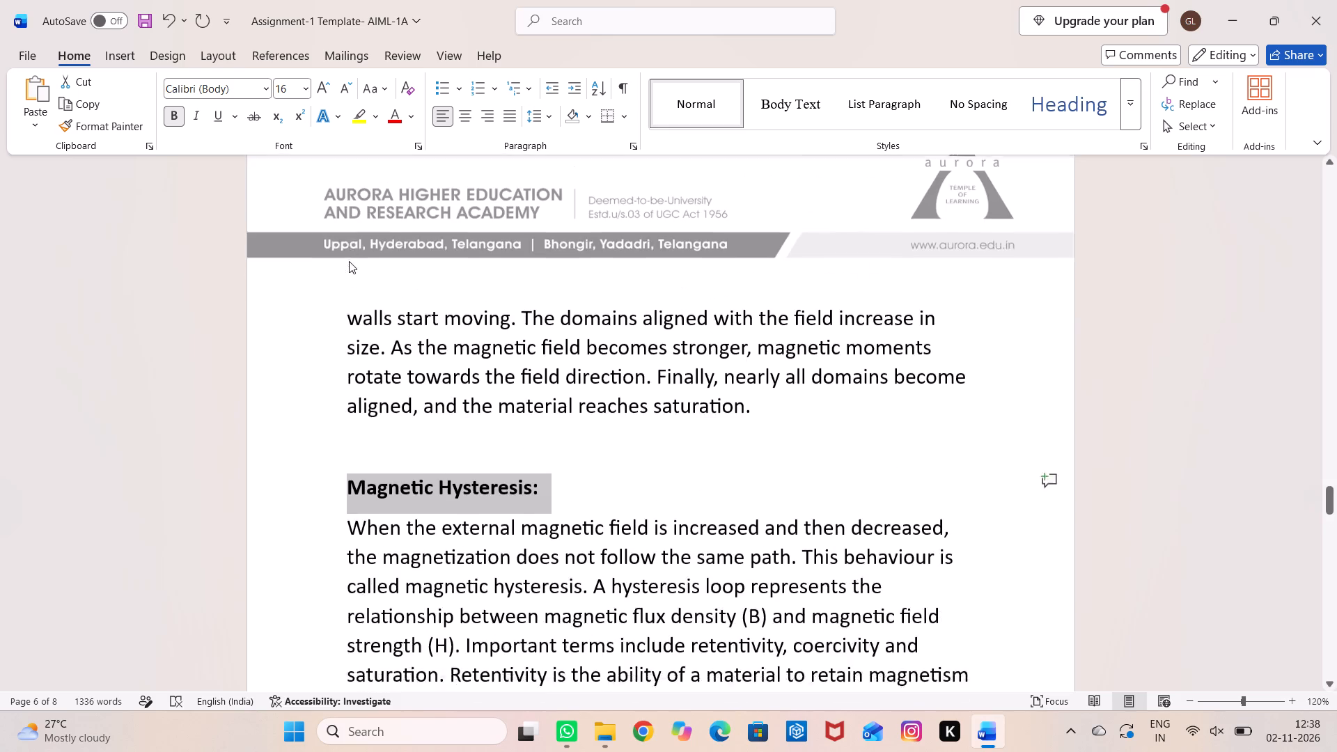
scroll(349, 261, "up", 2)
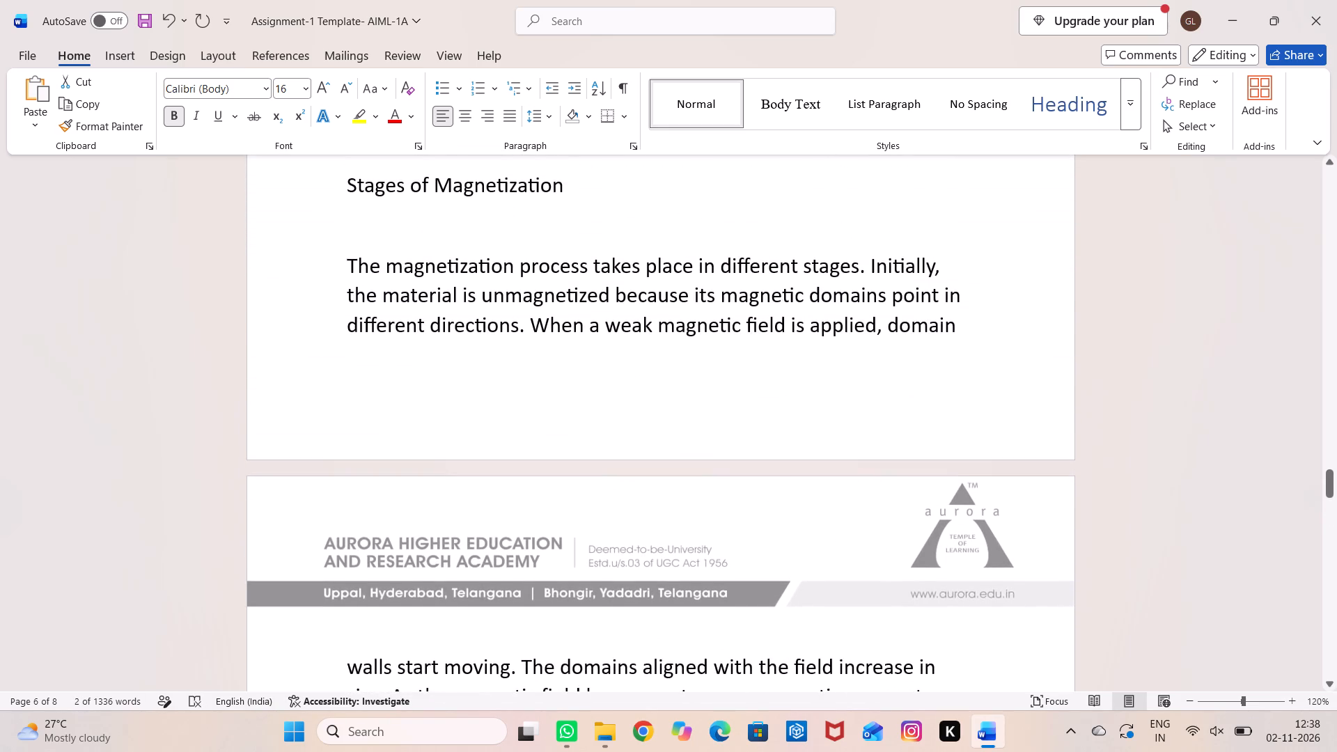
scroll(367, 265, "up", 1)
left_click(367, 265)
key("BackSpace")
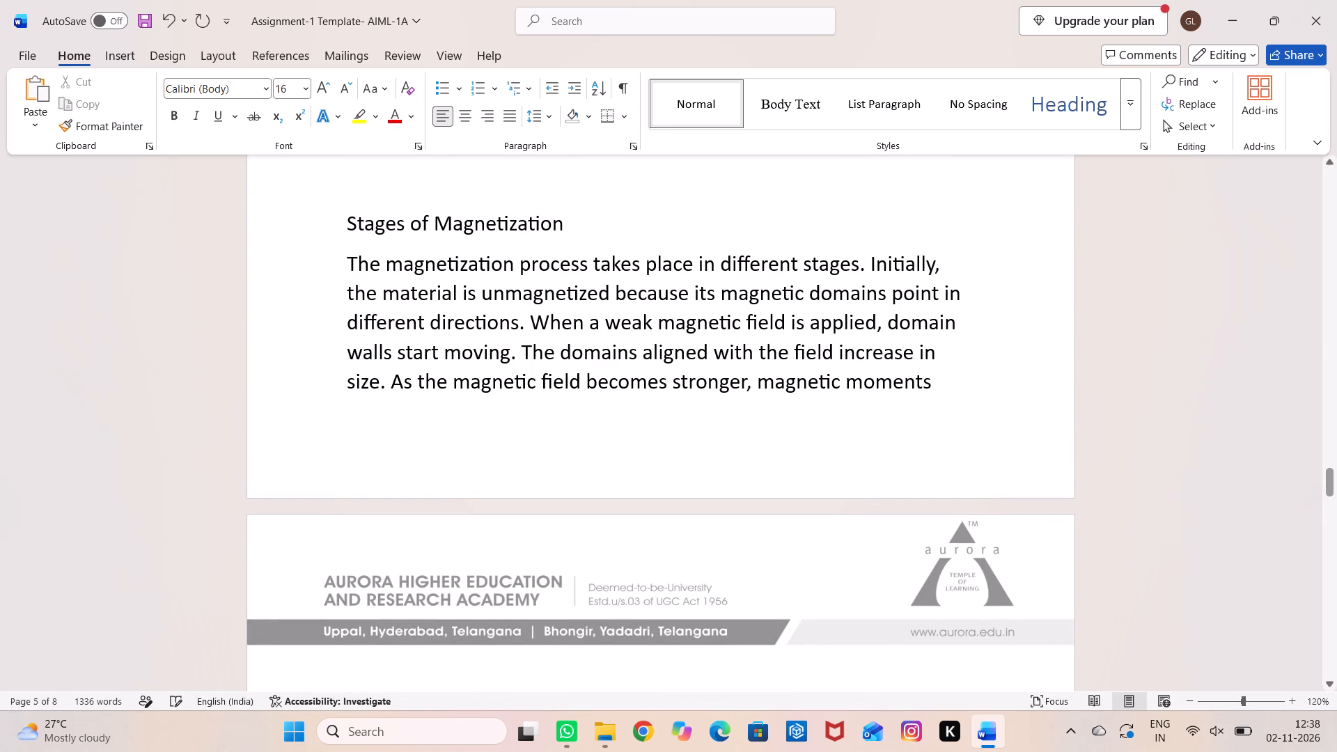
left_click_drag(579, 217, 382, 232)
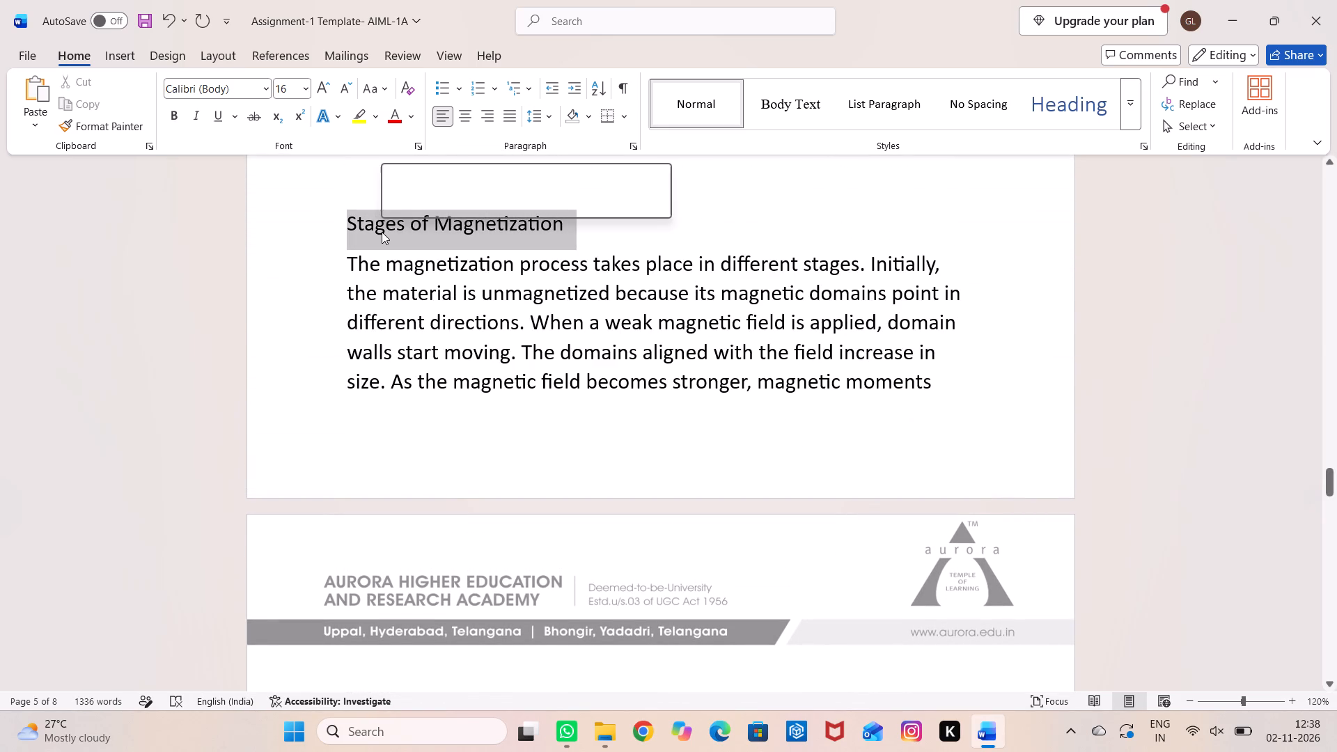
left_click(392, 207)
Remove the blank line below the Rotation of Magnetic Domains heading and make the heading bold.
scroll(349, 196, "up", 1)
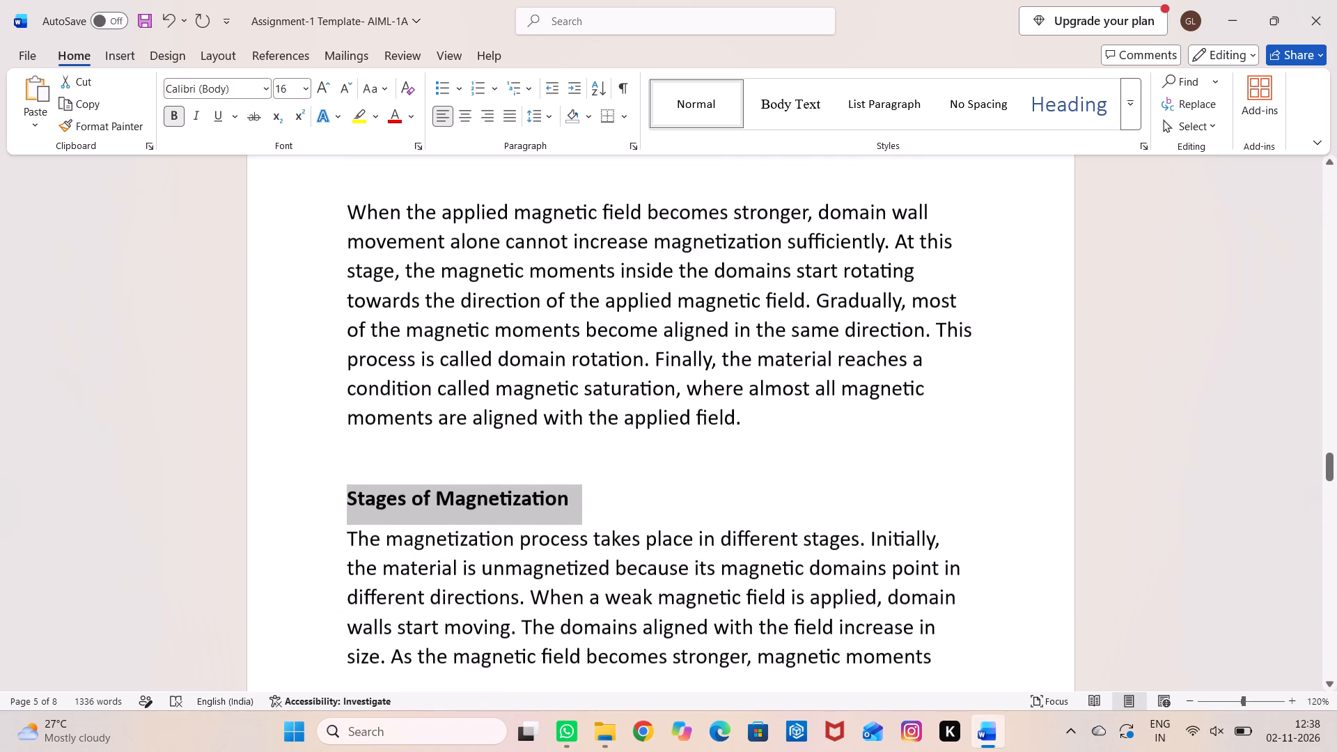
scroll(349, 196, "up", 1)
left_click(362, 276)
key("BackSpace")
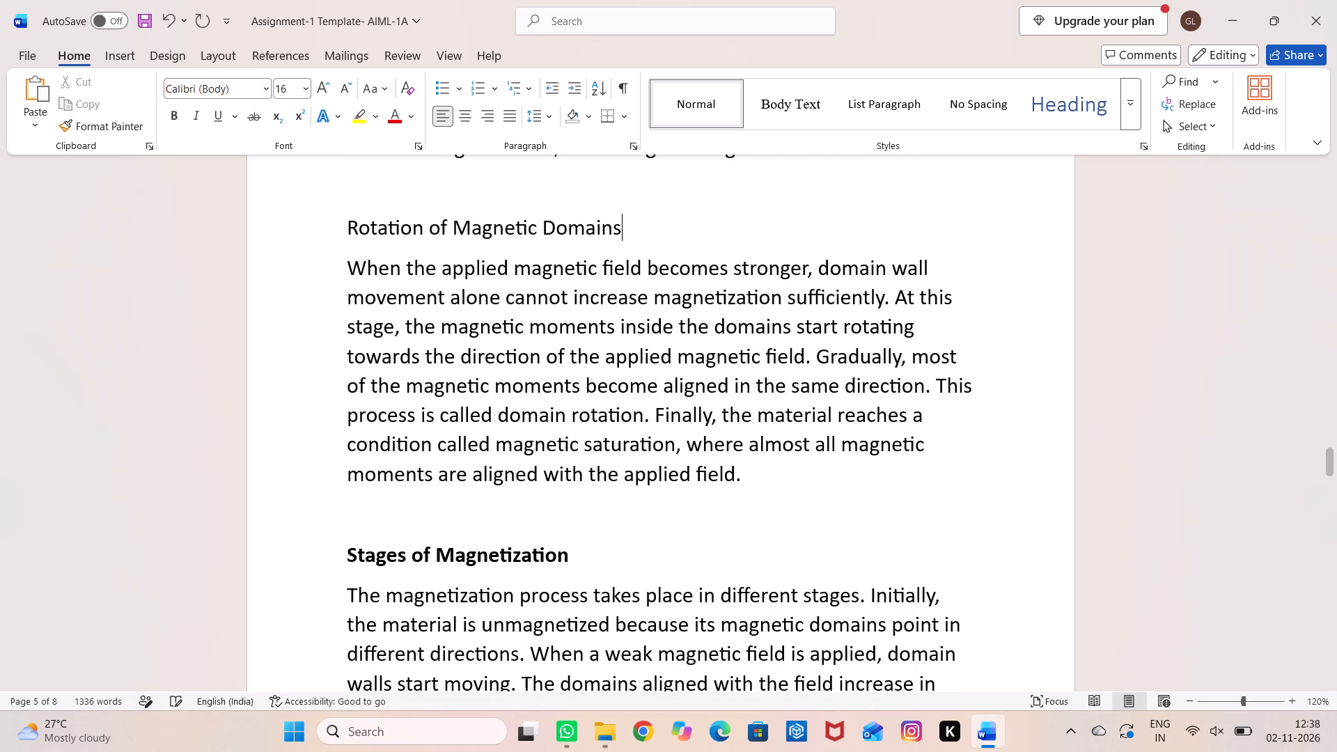
left_click_drag(646, 228, 361, 238)
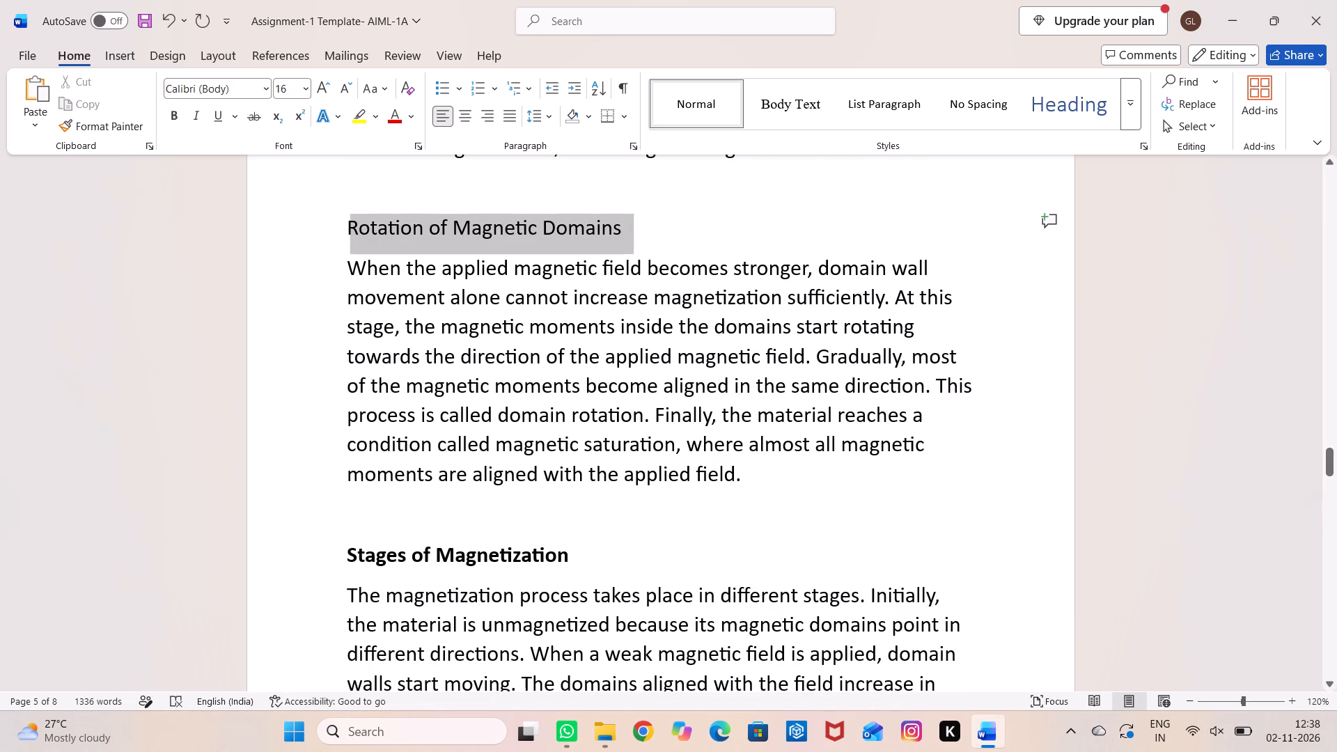
left_click_drag(361, 238, 363, 239)
left_click(378, 199)
Remove the blank line below the Domain Wall Movement heading and end the heading with a colon.
scroll(378, 199, "up", 4)
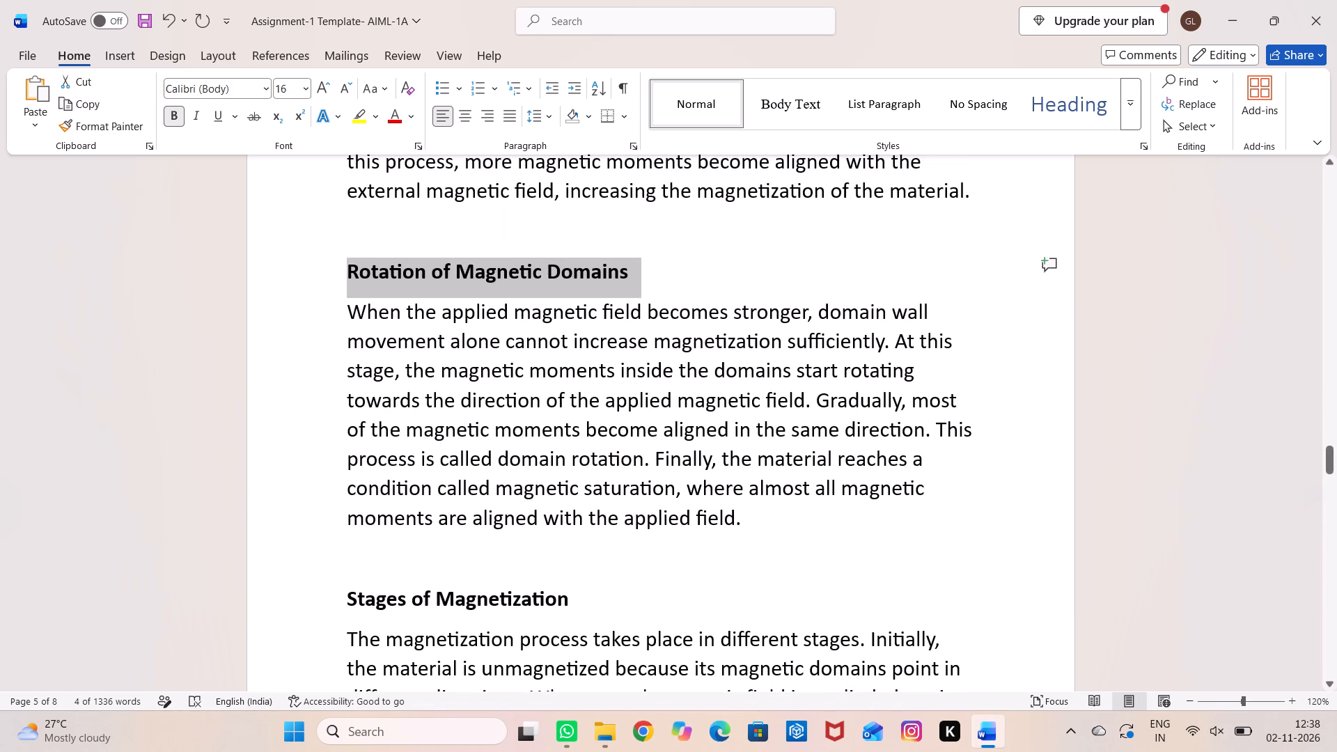
scroll(378, 199, "up", 4)
left_click(359, 412)
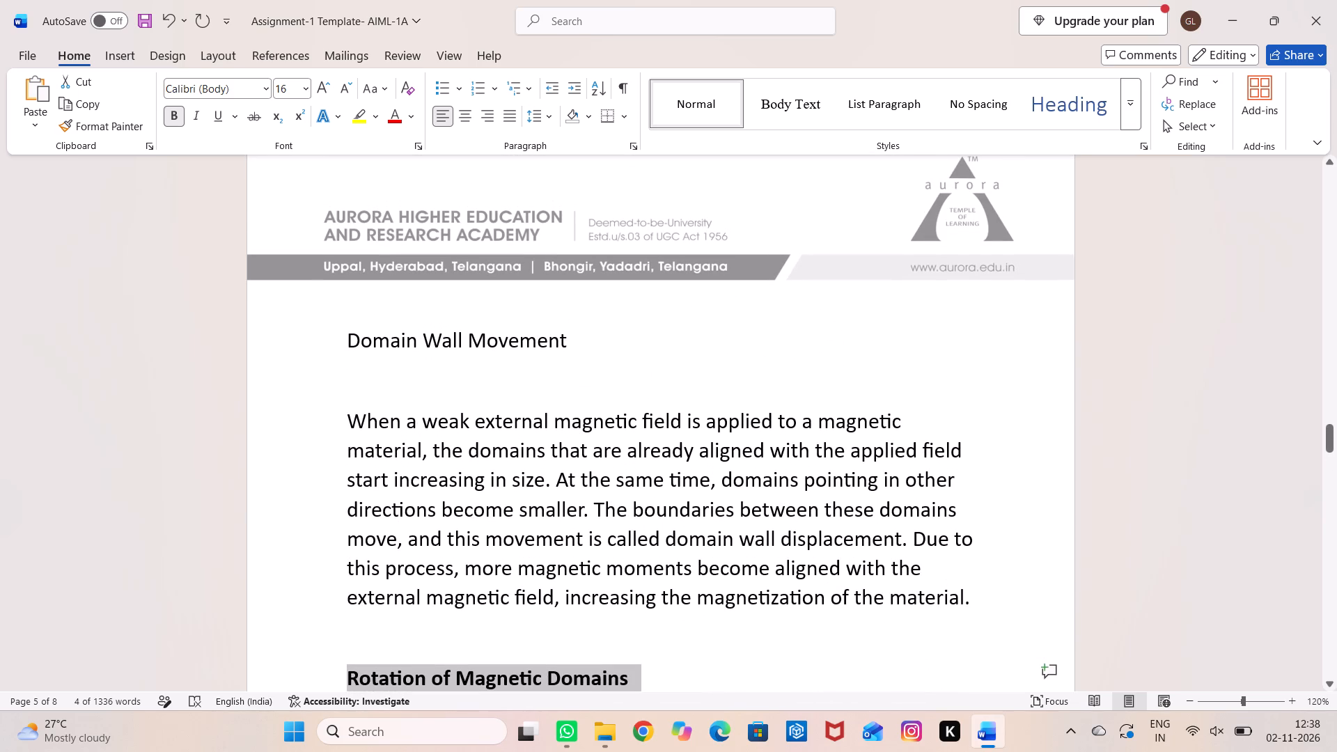
left_click(362, 366)
left_click(362, 366)
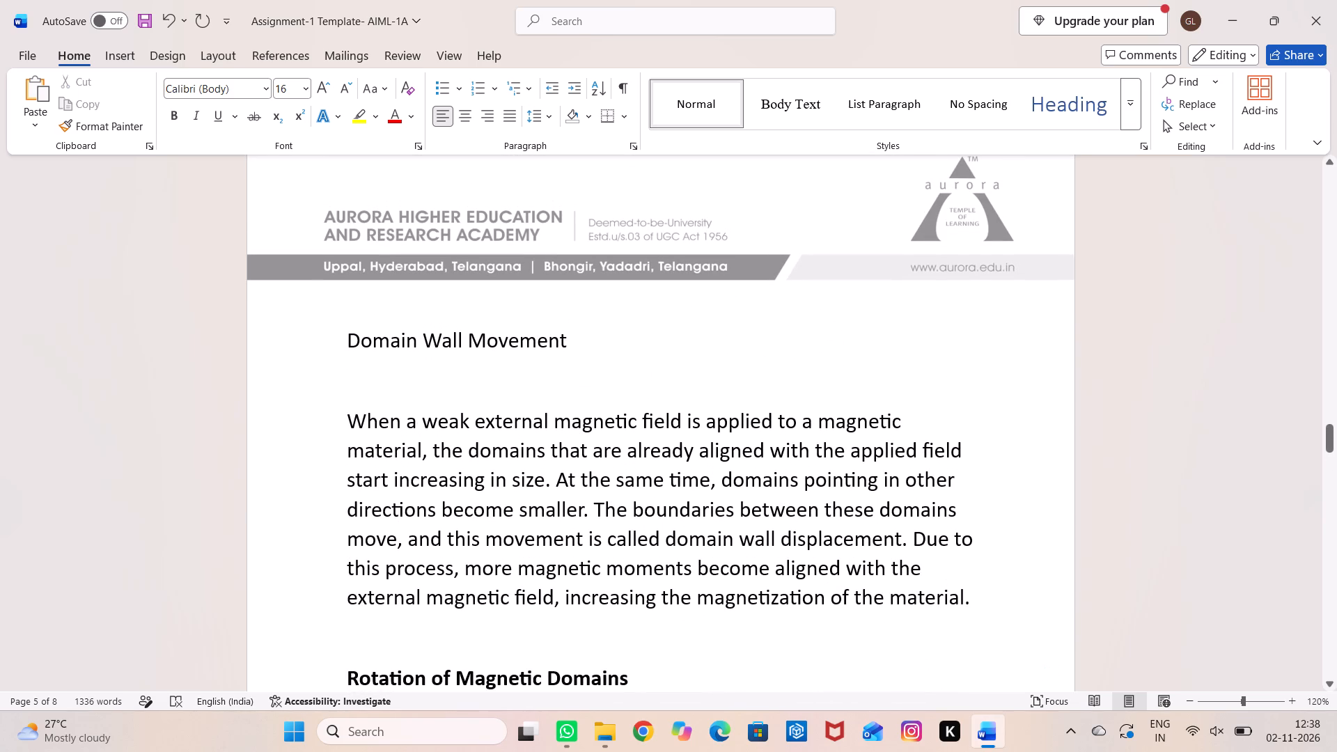
left_click(363, 377)
key("BackSpace")
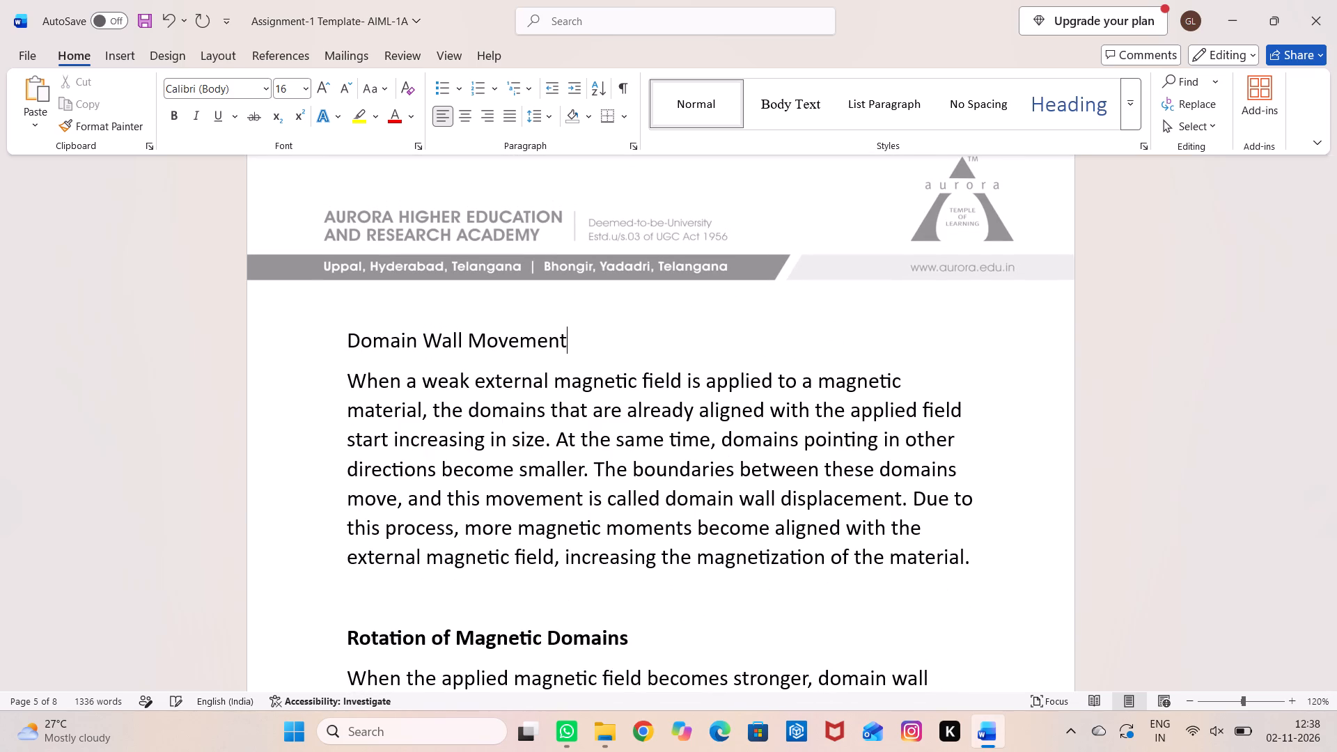
key("shift+colon")
End the Rotation of Magnetic Domains heading with a colon.
left_click(643, 635)
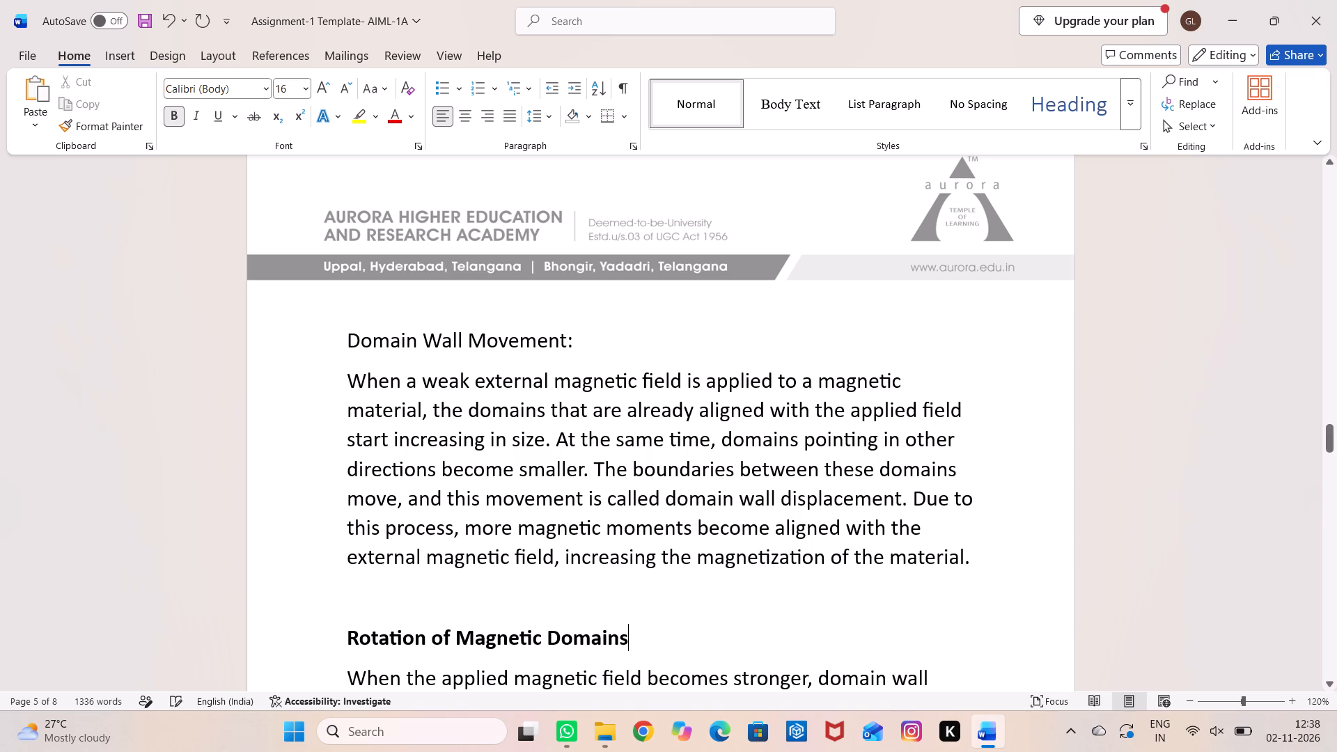
key("shift+colon")
Make the Domain Wall Movement heading bold.
left_click_drag(574, 332, 356, 329)
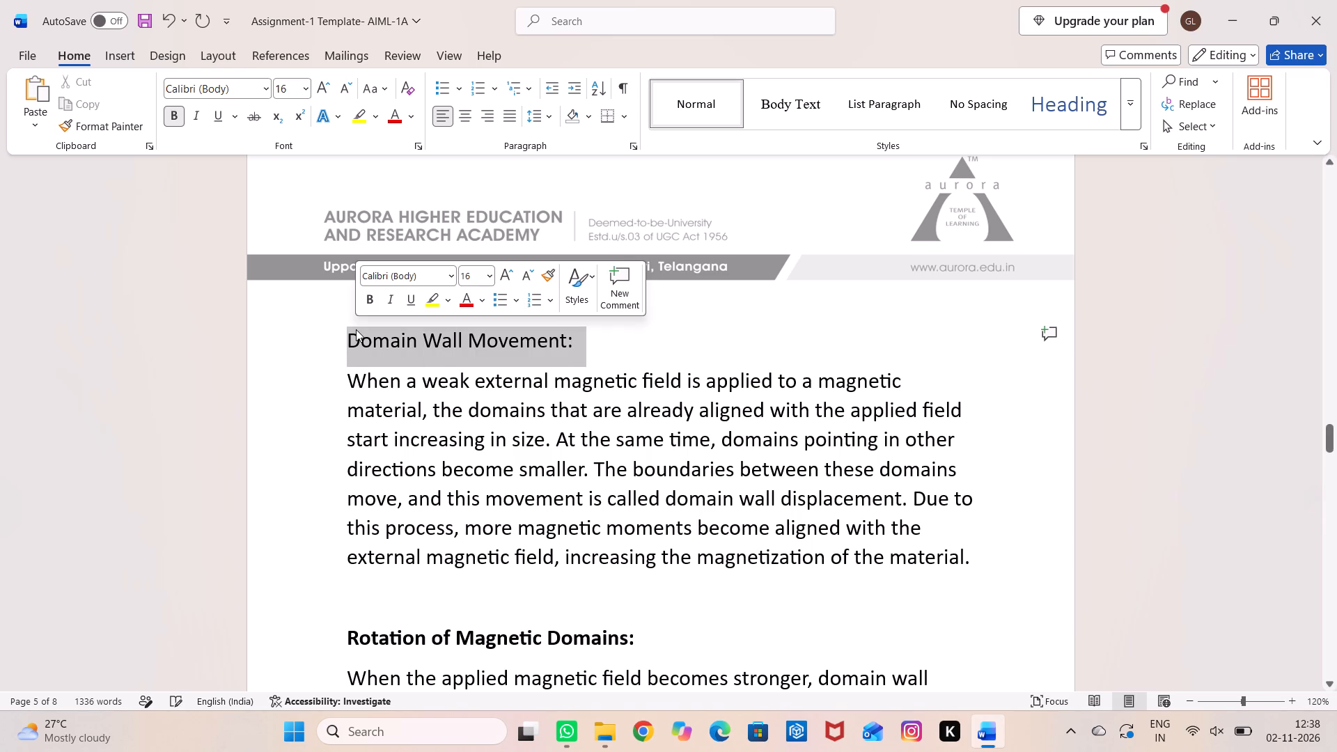
left_click(361, 304)
Remove the blank line below the Domain Walls heading, end the heading with a colon and make it bold.
scroll(346, 237, "up", 4)
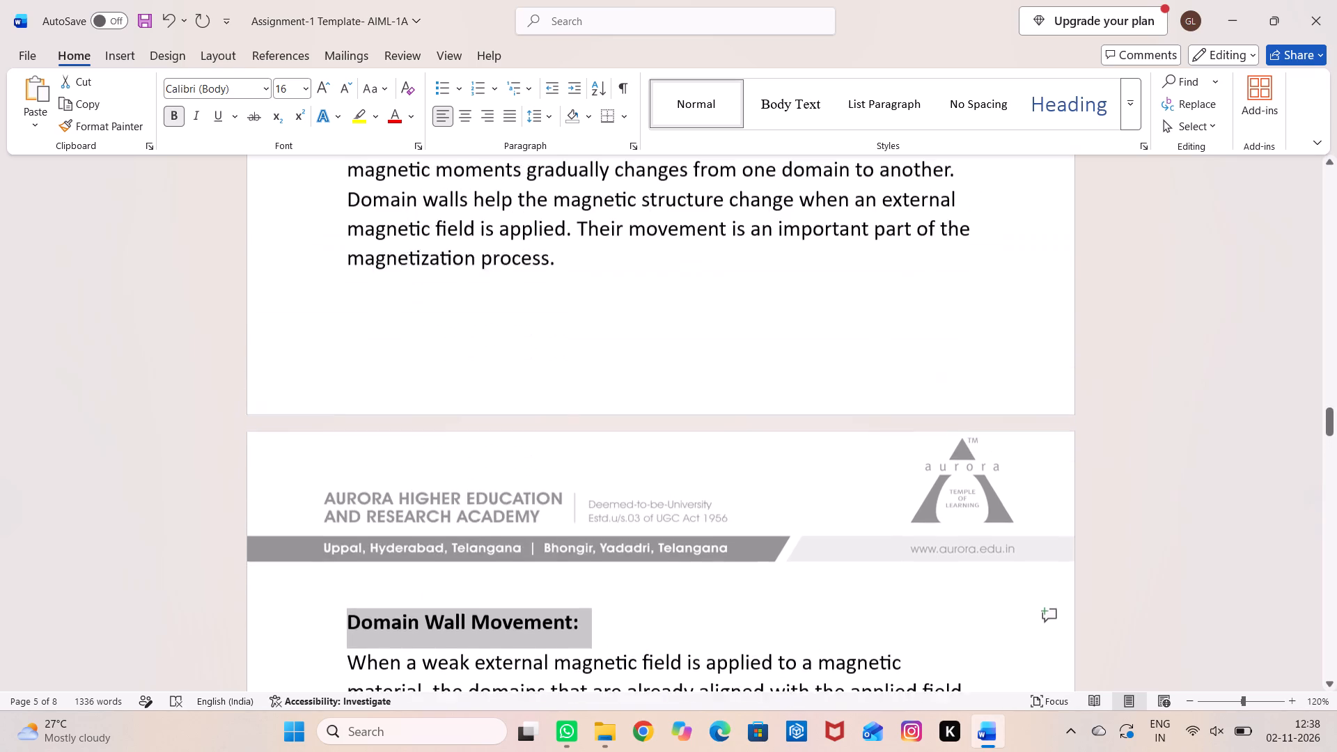
scroll(346, 237, "up", 2)
left_click(375, 512)
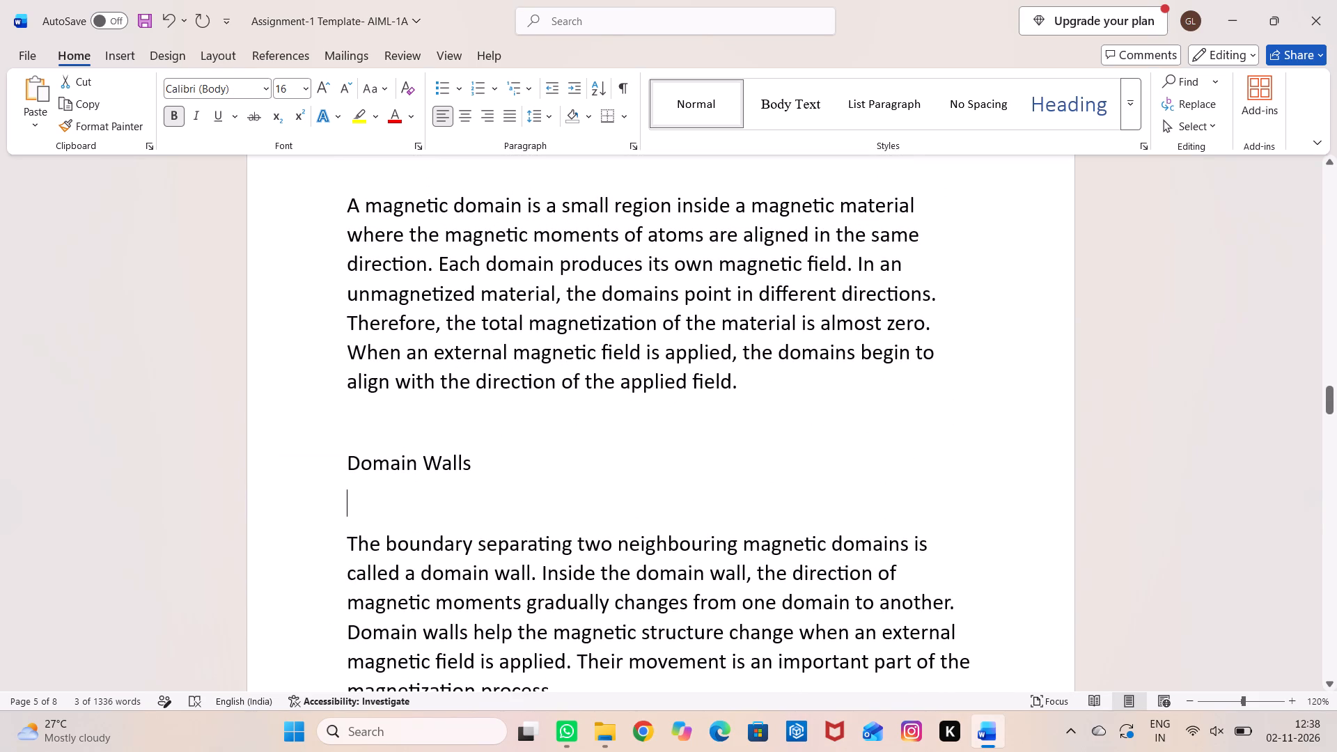
key("BackSpace")
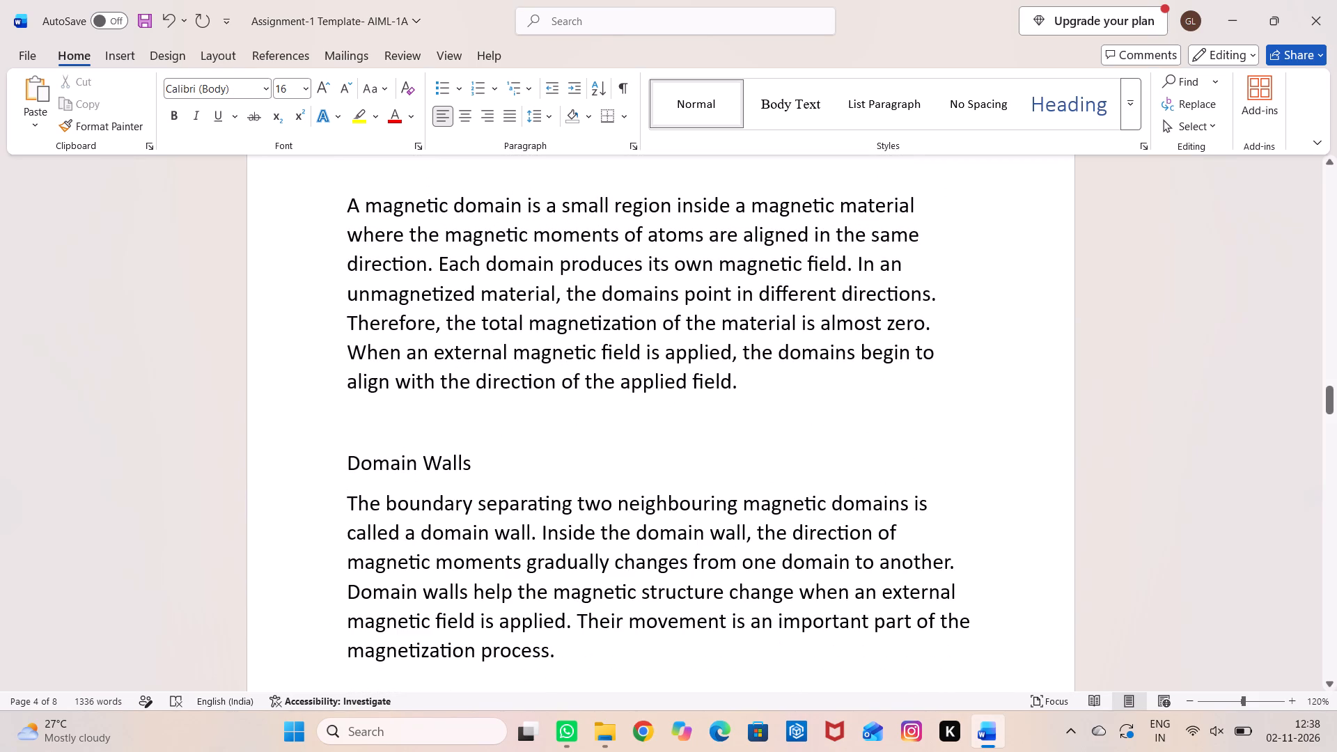
key("shift+colon")
left_click_drag(485, 465, 389, 458)
left_click(399, 434)
Remove the blank line below the Magnetic Domains heading, end the heading with a colon and make it bold.
scroll(345, 401, "up", 1)
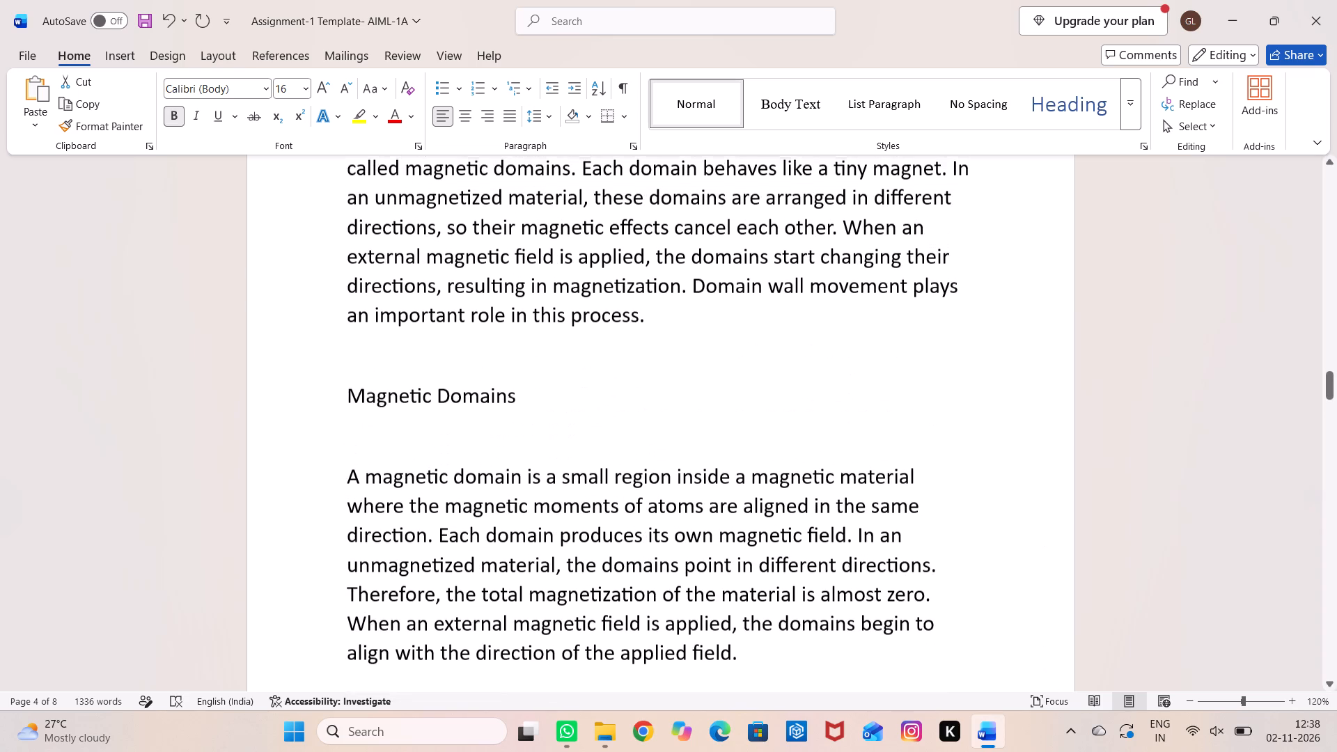
left_click(355, 423)
left_click(364, 446)
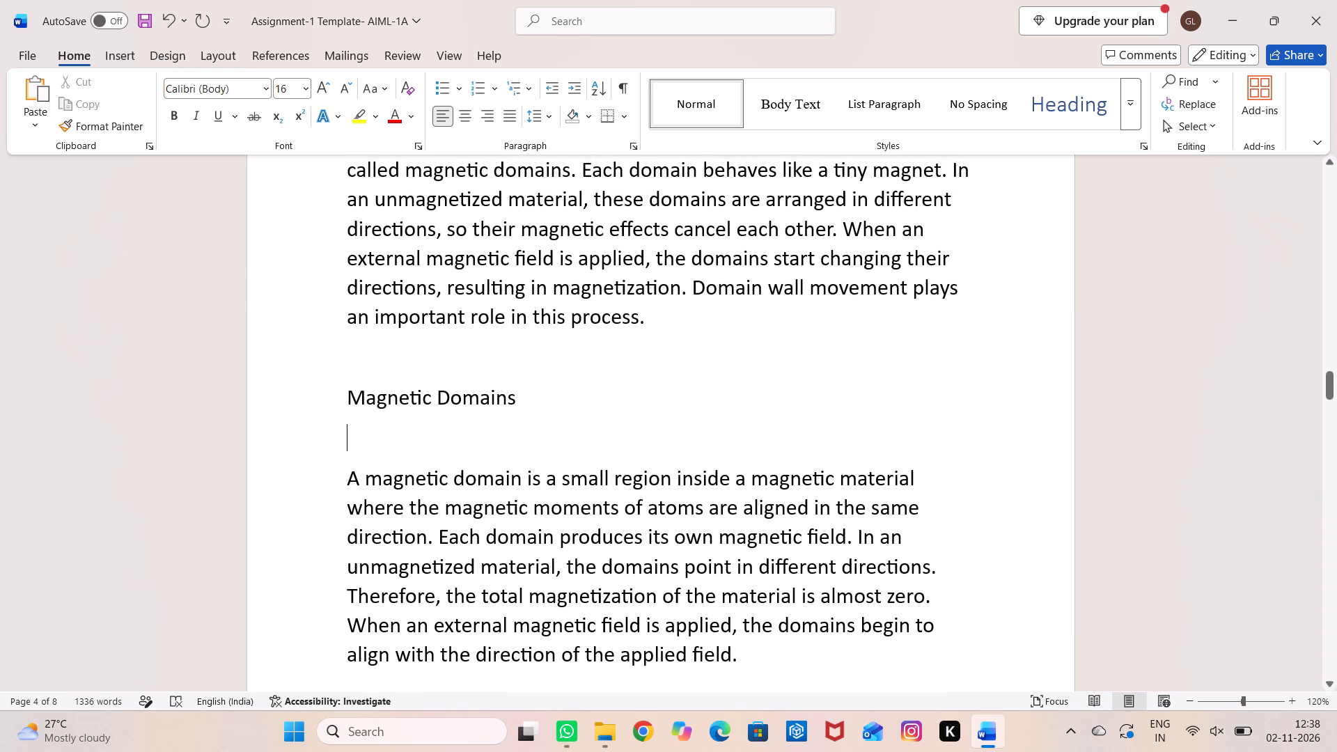
key("BackSpace")
key("shift+colon")
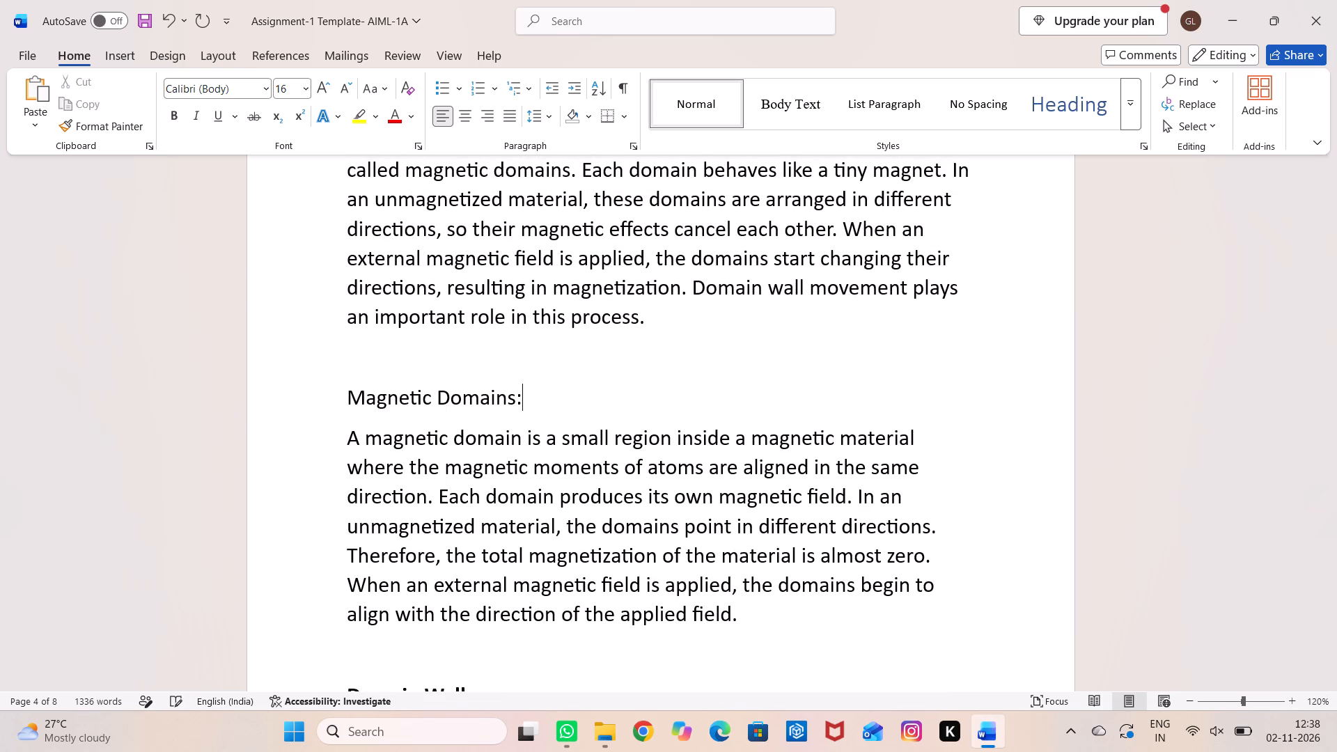
left_click_drag(543, 402, 378, 407)
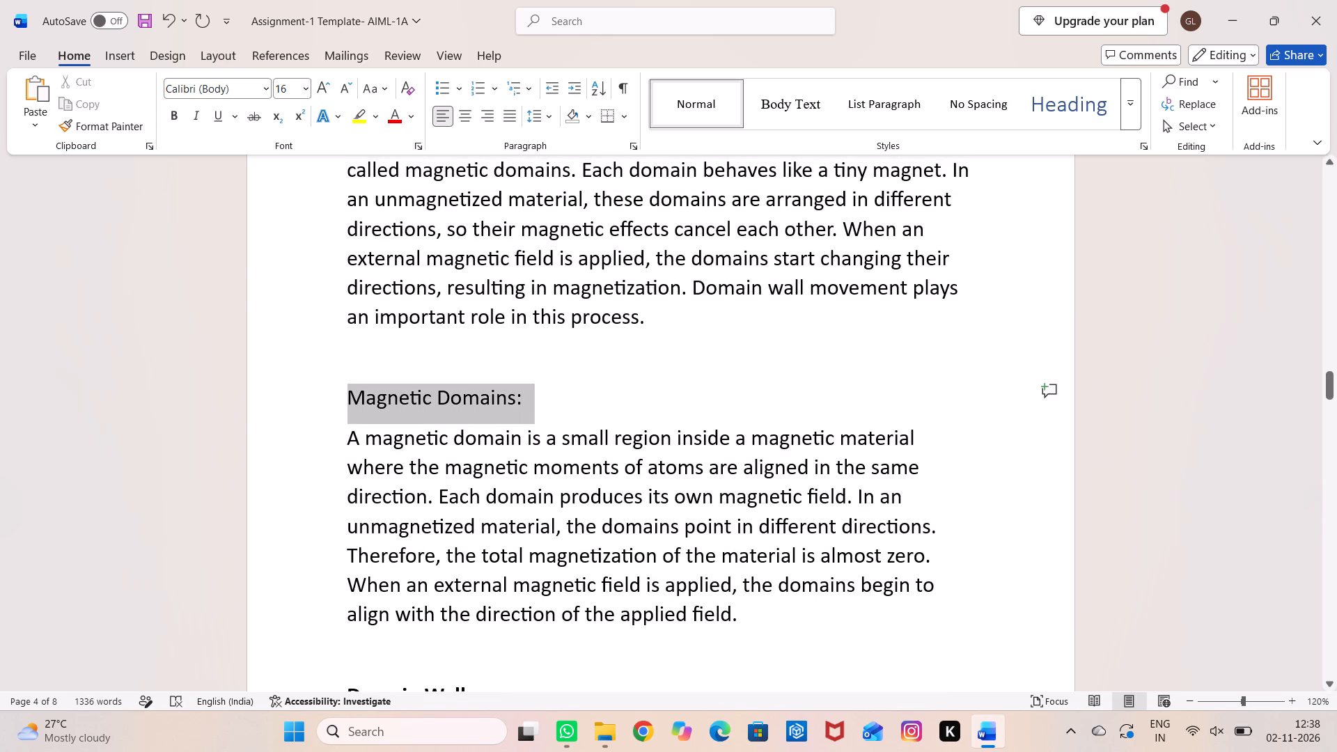
left_click_drag(378, 407, 379, 407)
left_click(398, 380)
Remove the blank line below question 2's Introduction heading, end the heading with a colon and make it bold.
scroll(359, 349, "up", 1)
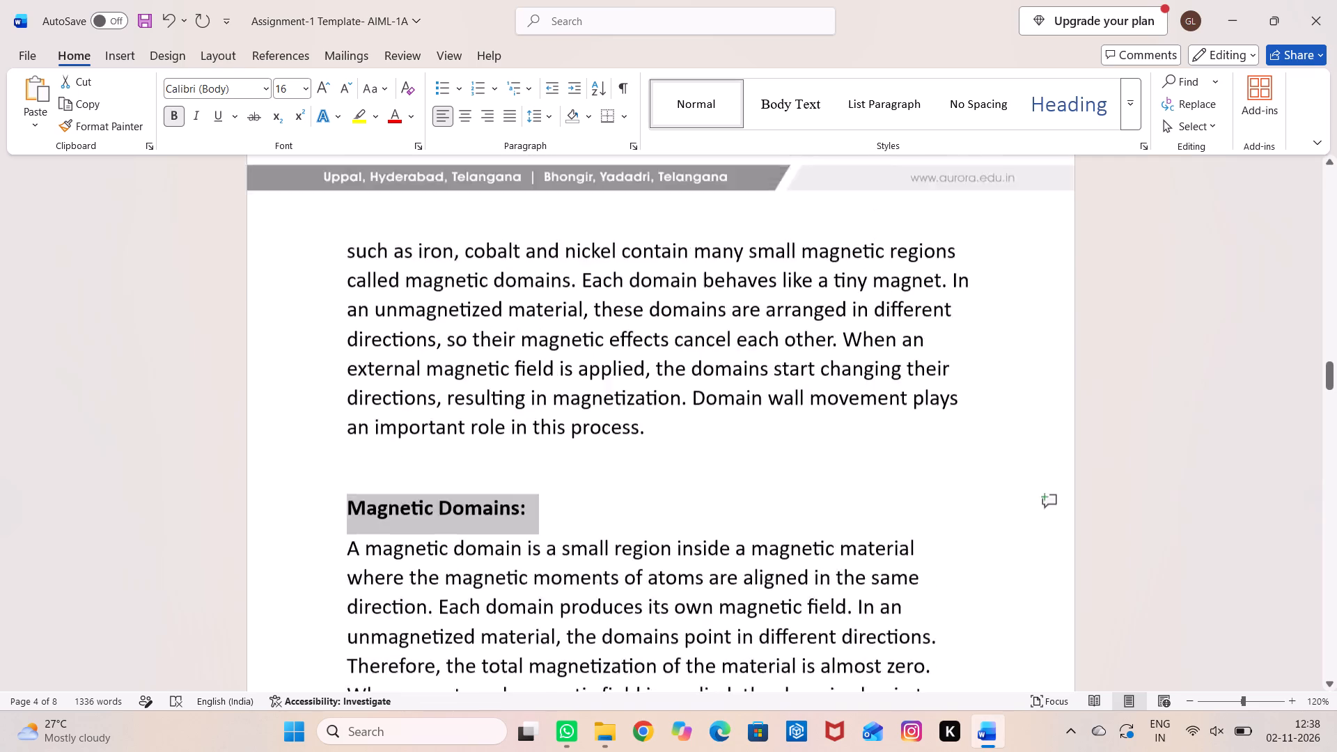
scroll(359, 349, "up", 3)
left_click(359, 349)
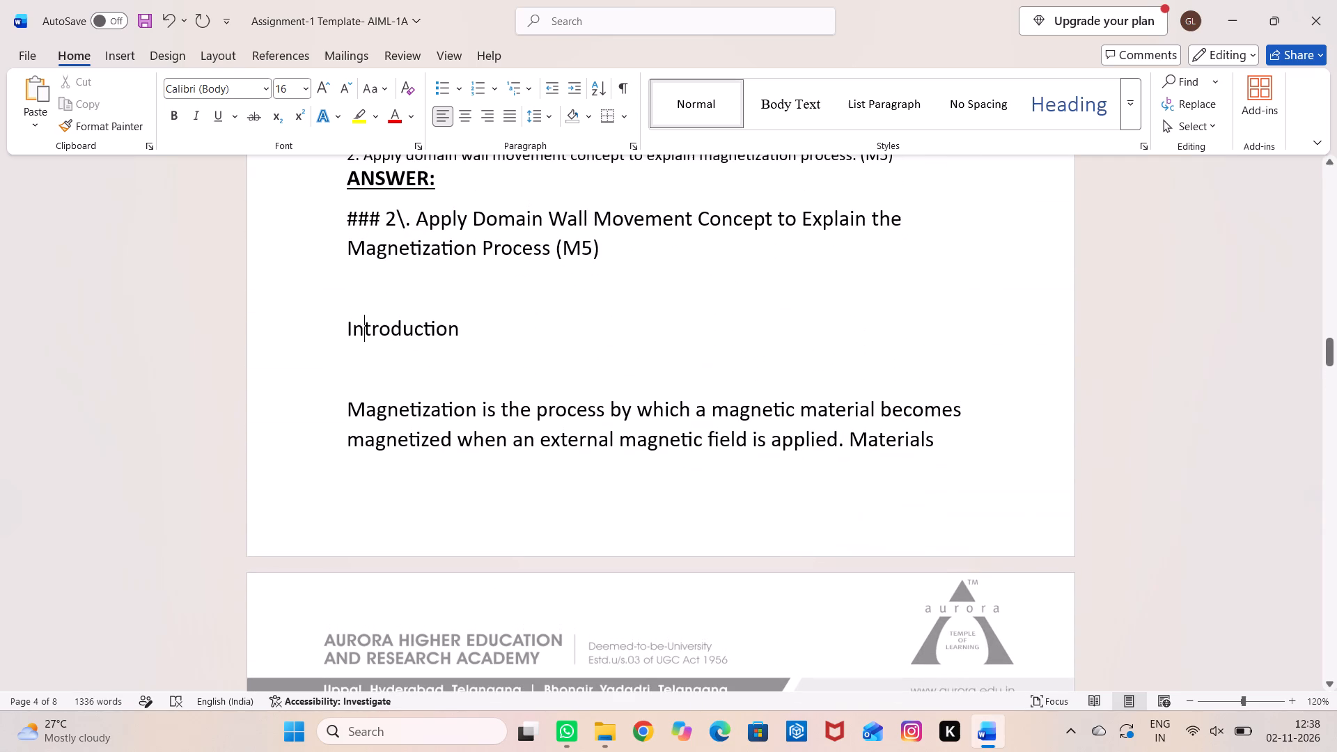
left_click(352, 382)
key("BackSpace")
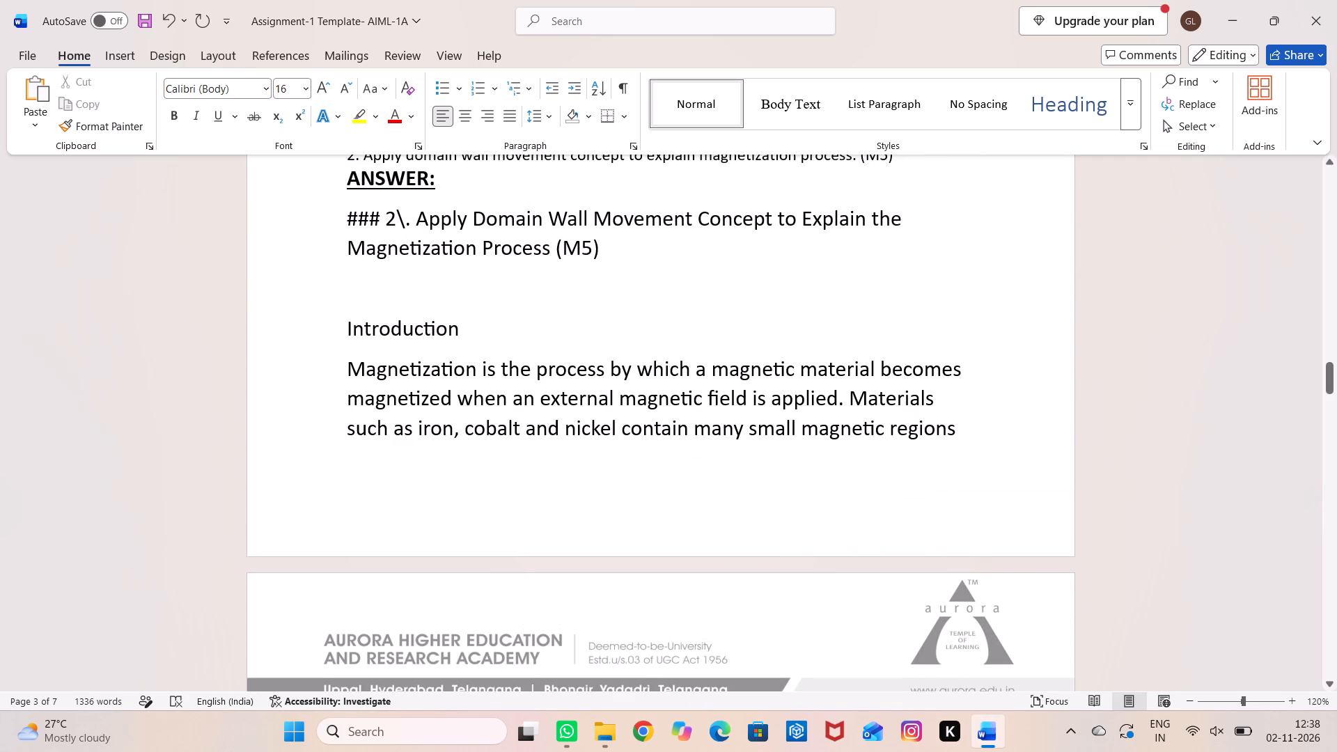
key("shift+colon")
left_click_drag(485, 326, 407, 331)
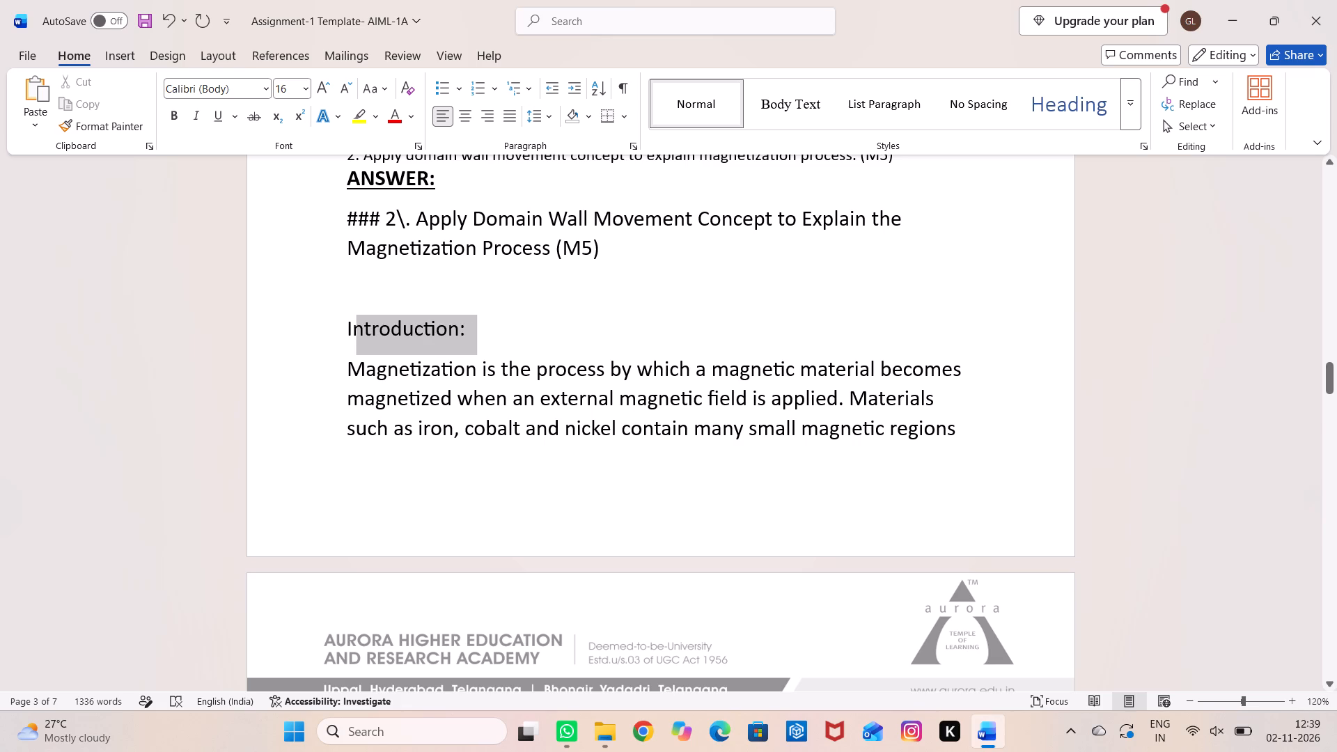
left_click_drag(407, 331, 389, 333)
left_click(398, 315)
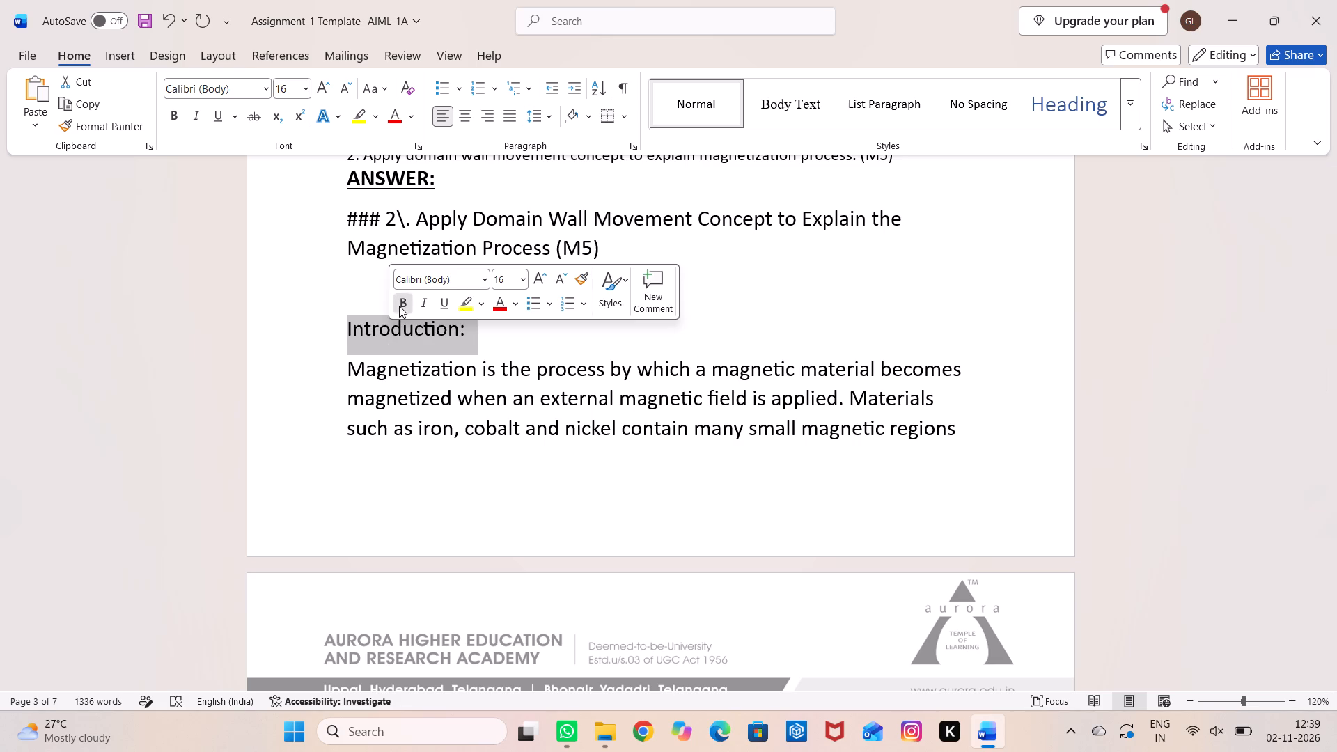
left_click(399, 306)
Delete the repeated "### 2\. Apply Domain Wall Movement Concept" title and the blank line after it below question 2's ANSWER heading.
left_click_drag(345, 215, 445, 257)
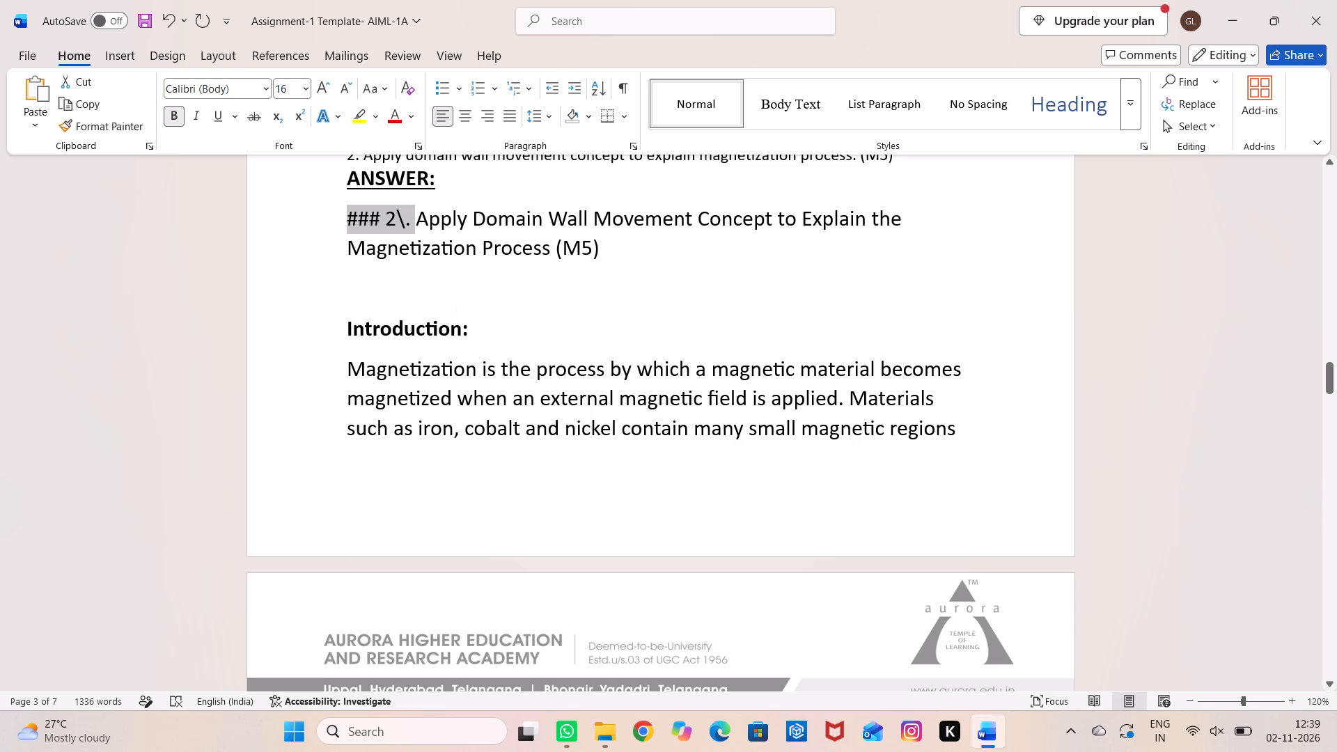
left_click_drag(445, 257, 471, 291)
key("BackSpace")
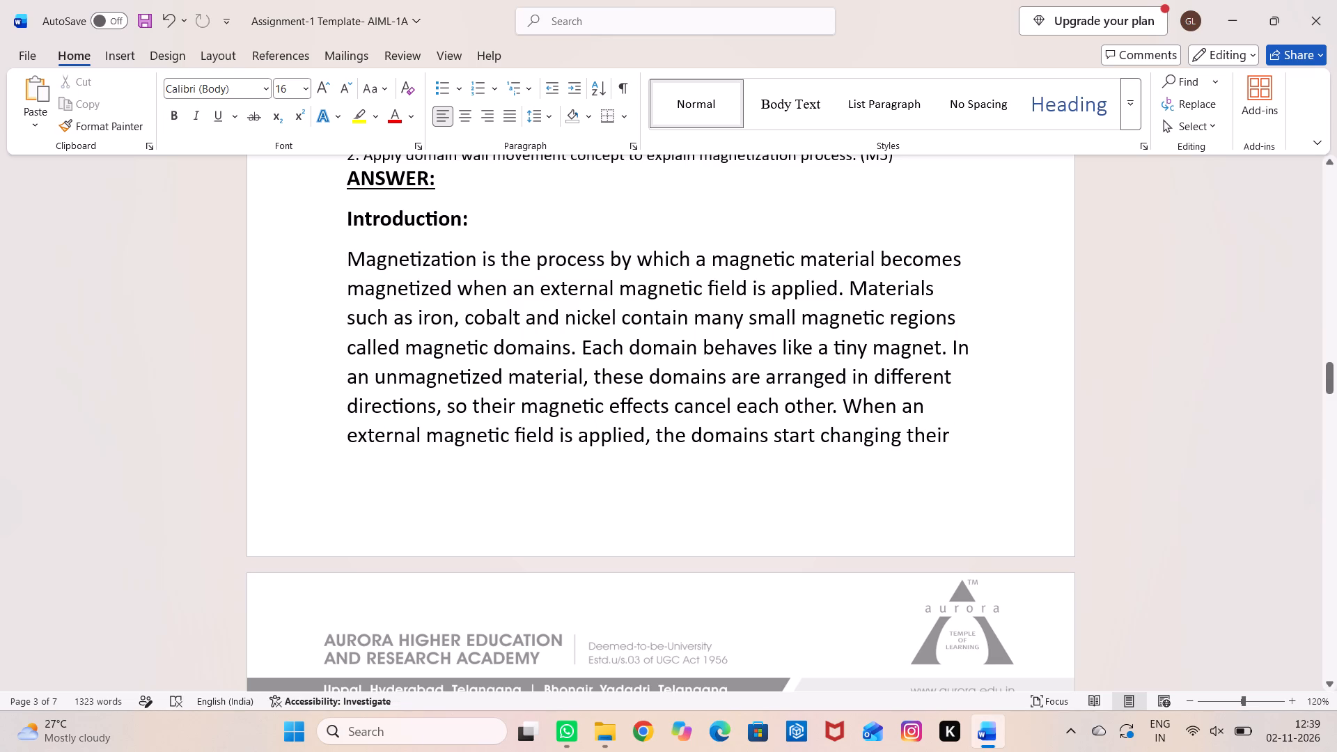
Insert eight blank lines above question 2's QUESTION heading to push it down the page.
scroll(417, 216, "up", 1)
left_click(329, 267)
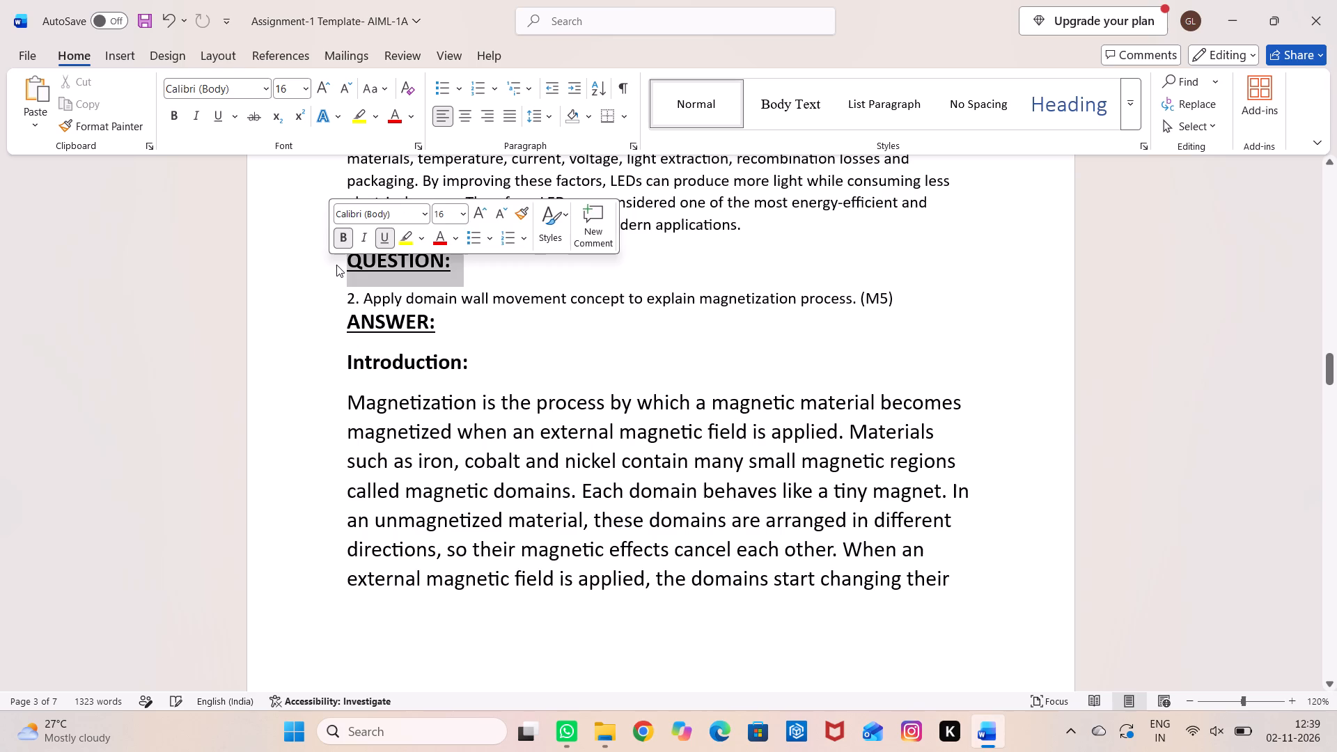
left_click(336, 265)
key("Return")
key("Return")
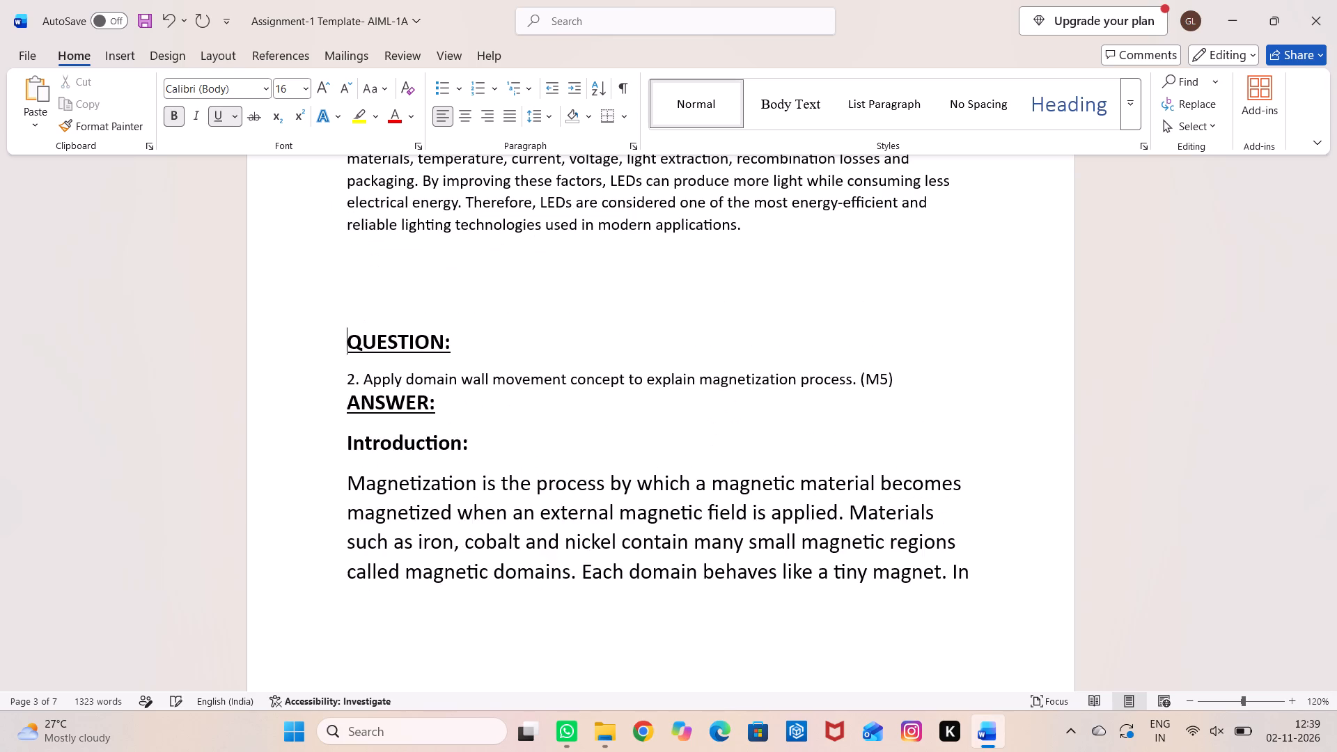
key("Return")
key("Return")
key("Return")
key("Return")
key("Return")
key("Return")
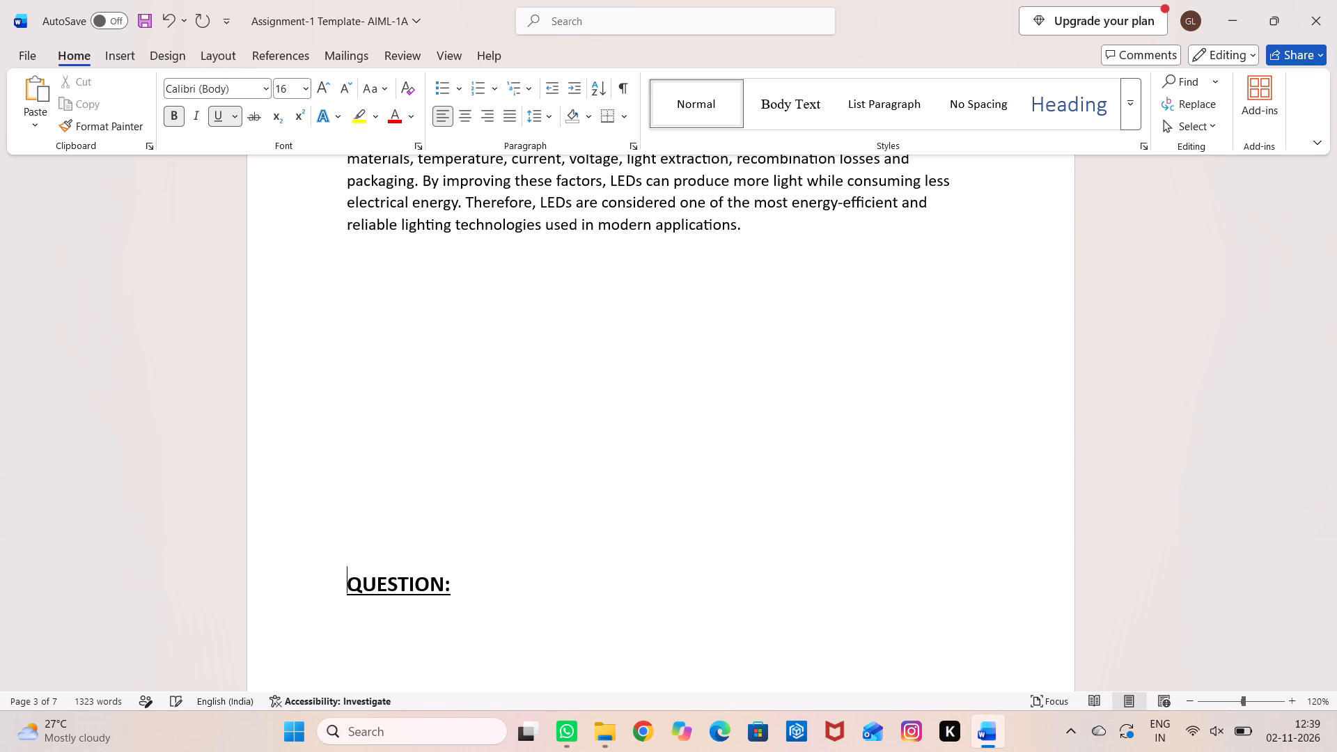
Insert one more blank line above question 2's QUESTION heading so that it starts on a new page.
key("Return")
Review the layout and headings of the answers to questions 1 and 2 across the pages.
scroll(336, 265, "up", 2)
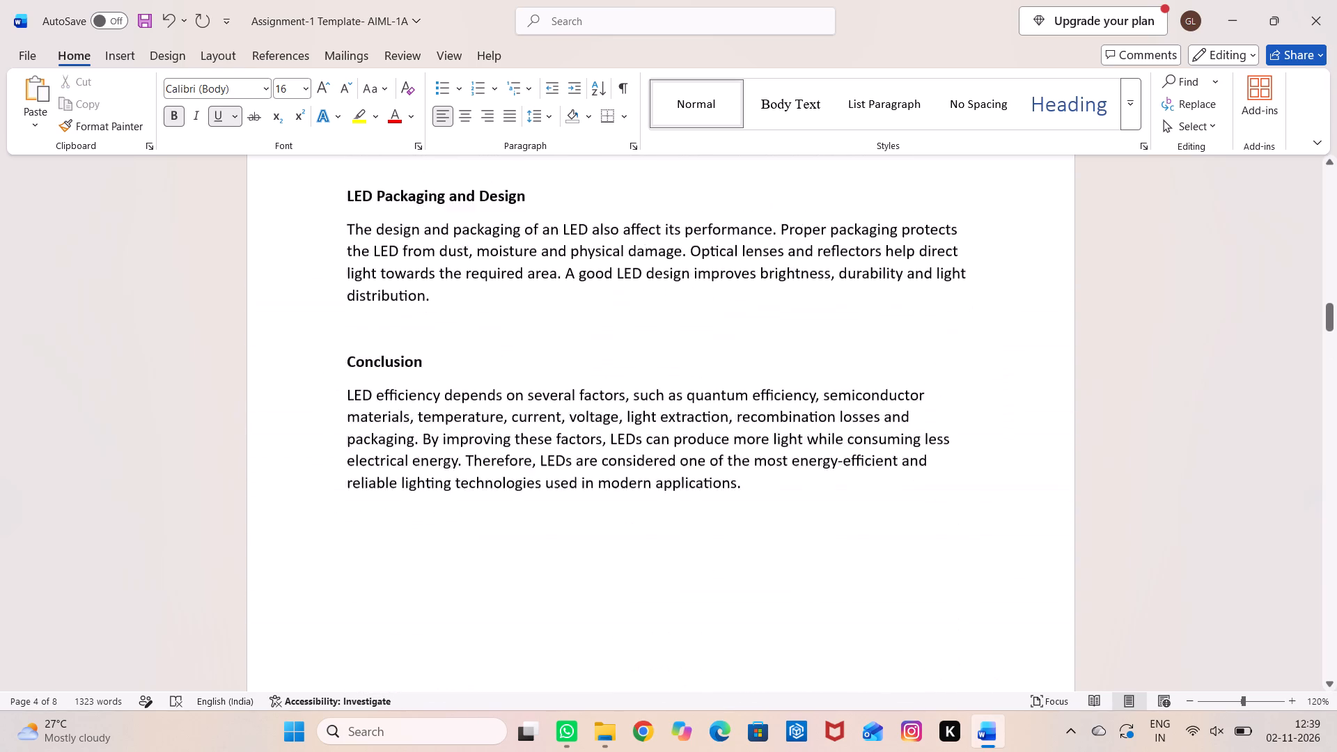
scroll(336, 265, "up", 3)
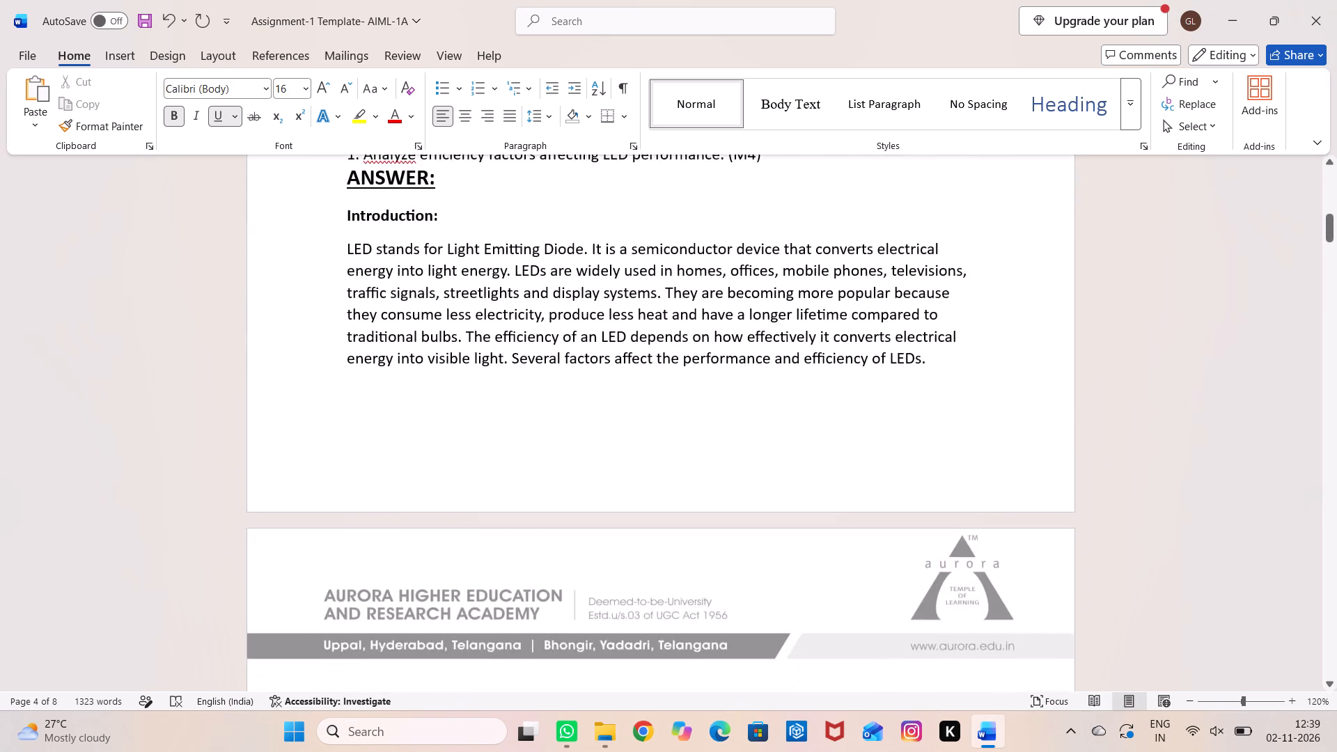
scroll(336, 265, "up", 2)
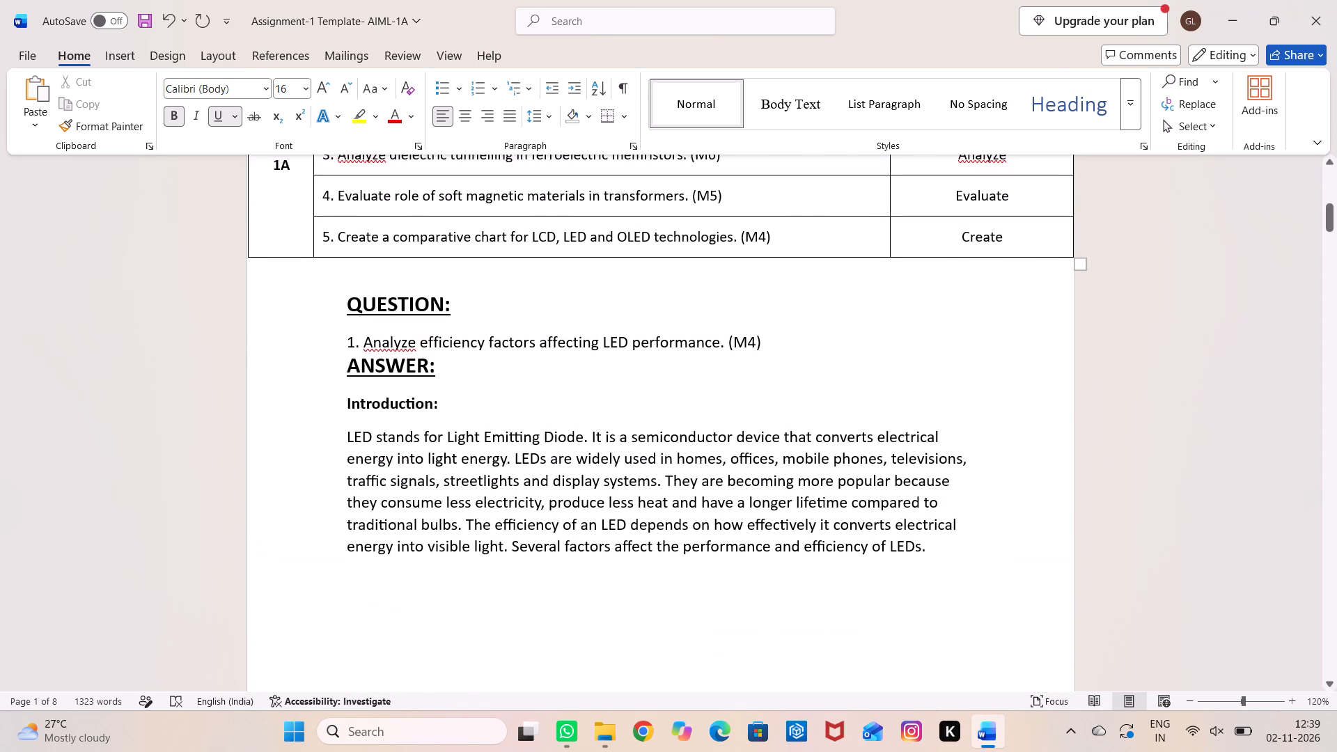
scroll(442, 412, "down", 7)
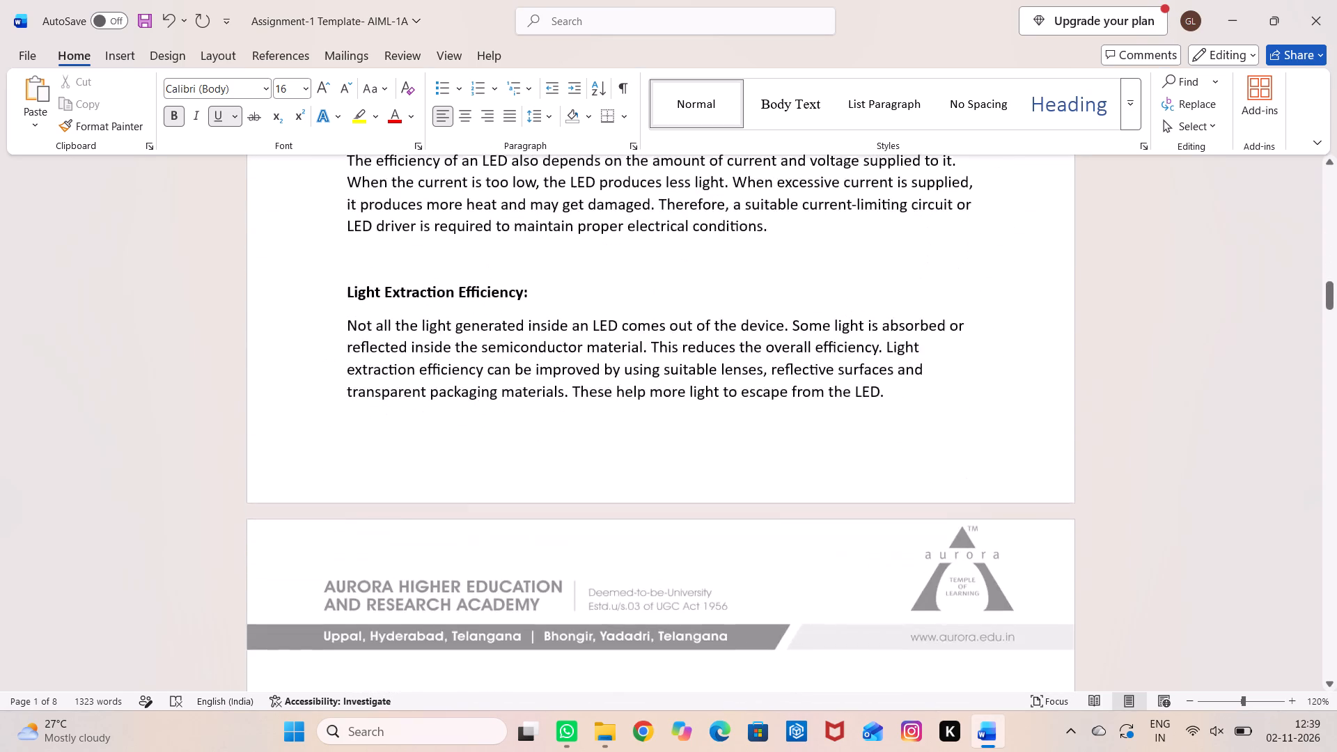
scroll(442, 412, "down", 8)
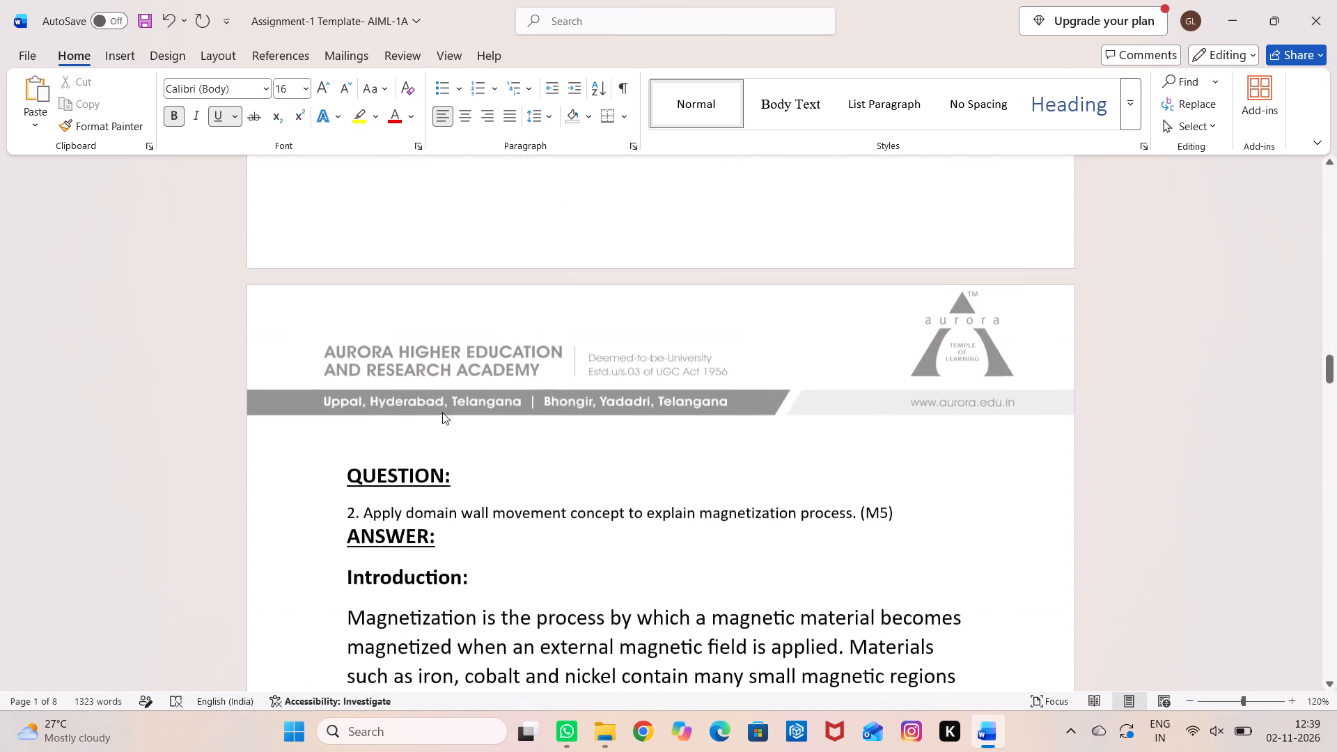
scroll(442, 412, "down", 6)
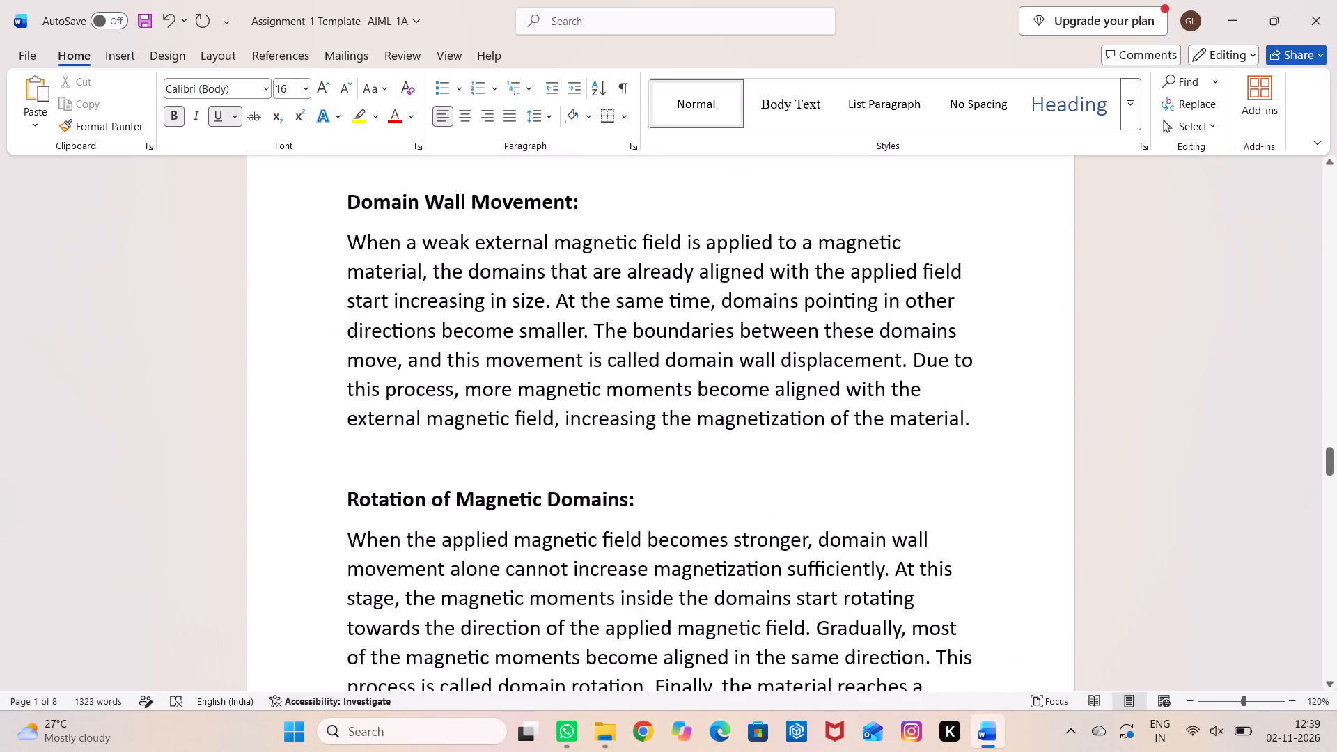
scroll(442, 412, "down", 6)
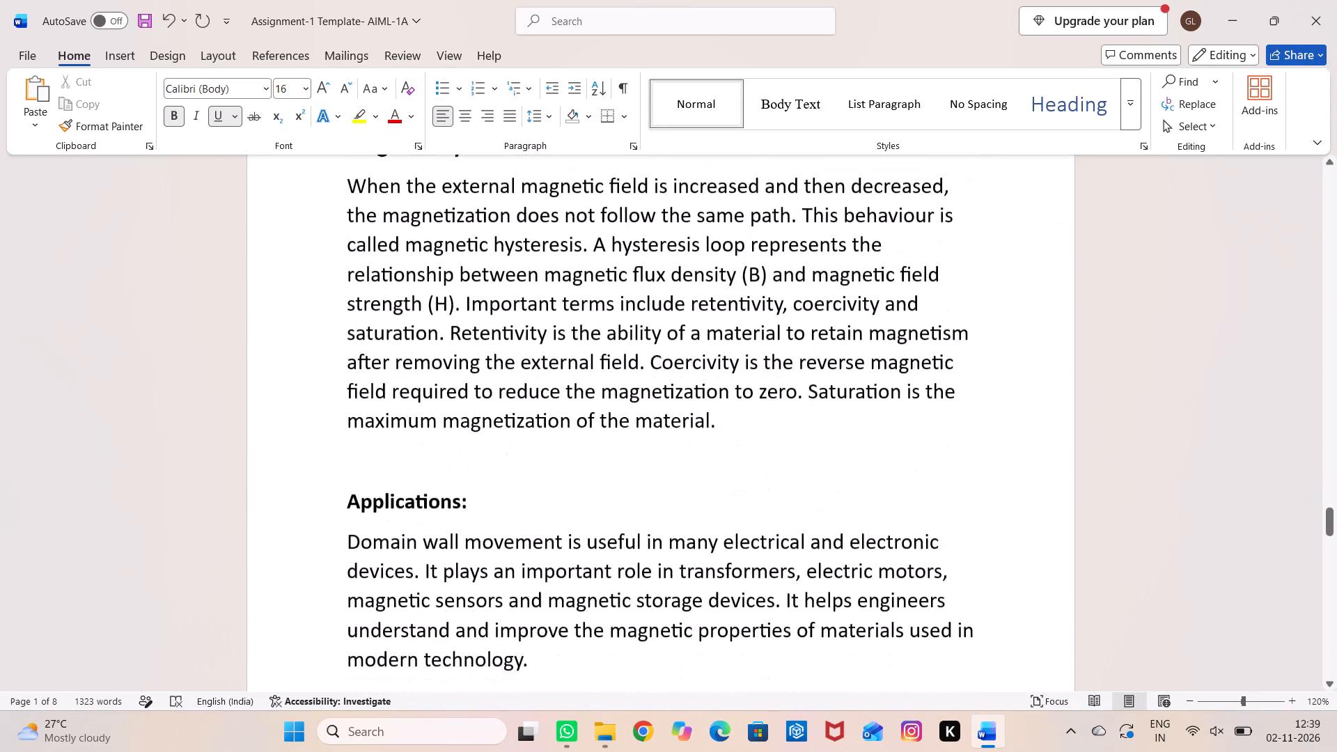
Insert two blank lines above question 2's Conclusion heading to move it onto the next page with its paragraph.
scroll(442, 412, "down", 3)
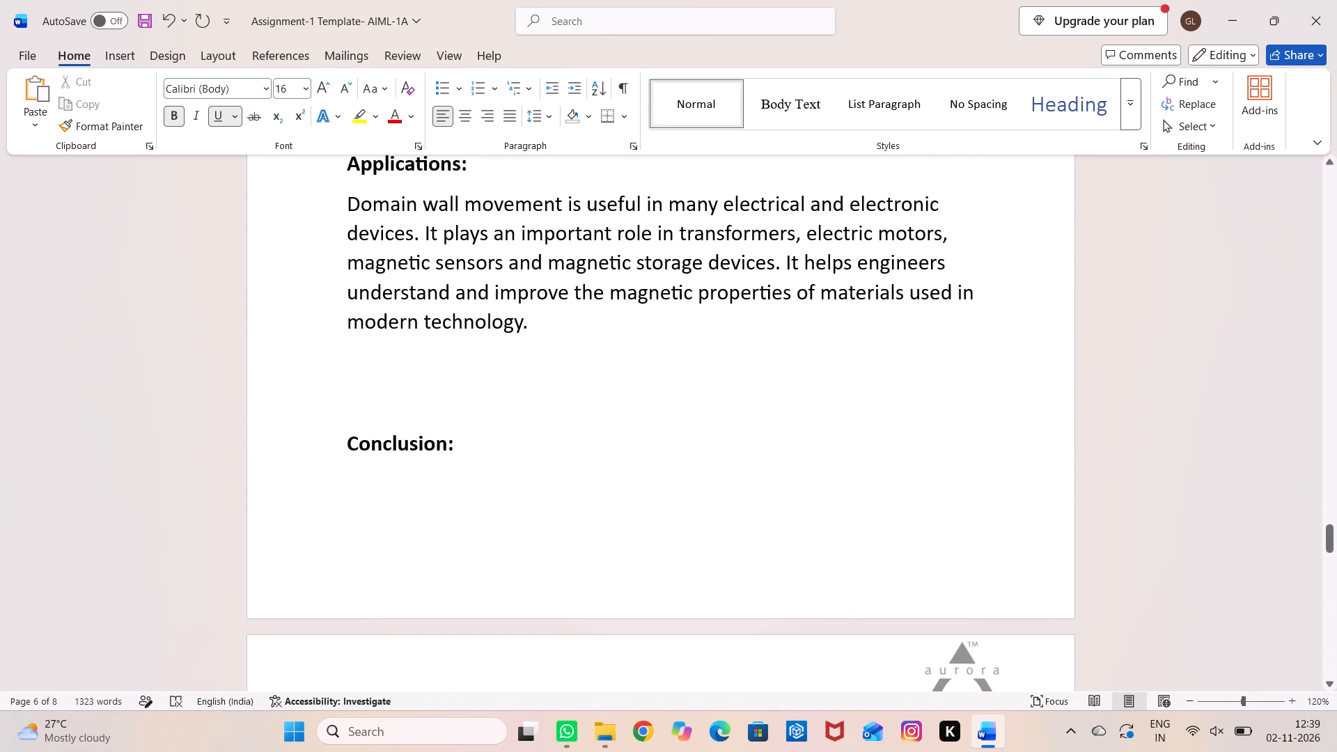
left_click(341, 447)
key("Return")
key("Return")
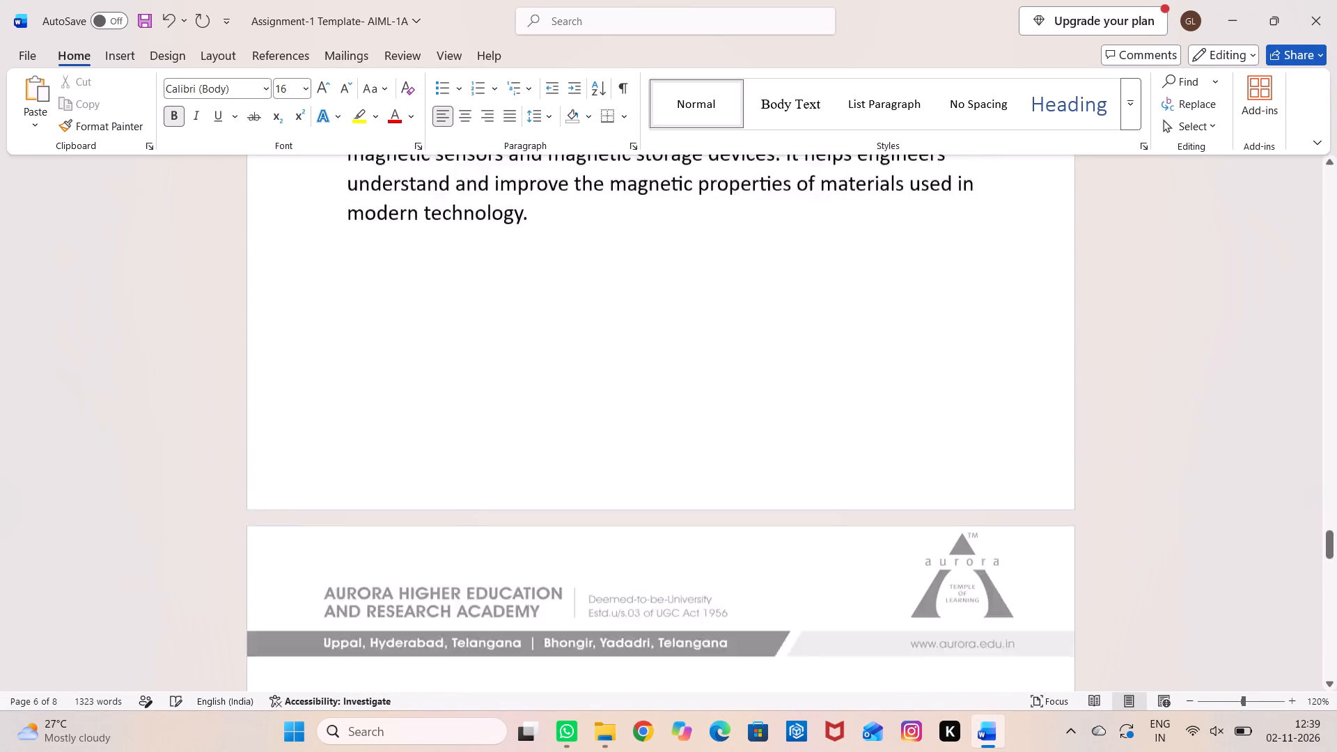
Start a new line below question 3's ANSWER heading for the answer text.
scroll(341, 447, "down", 4)
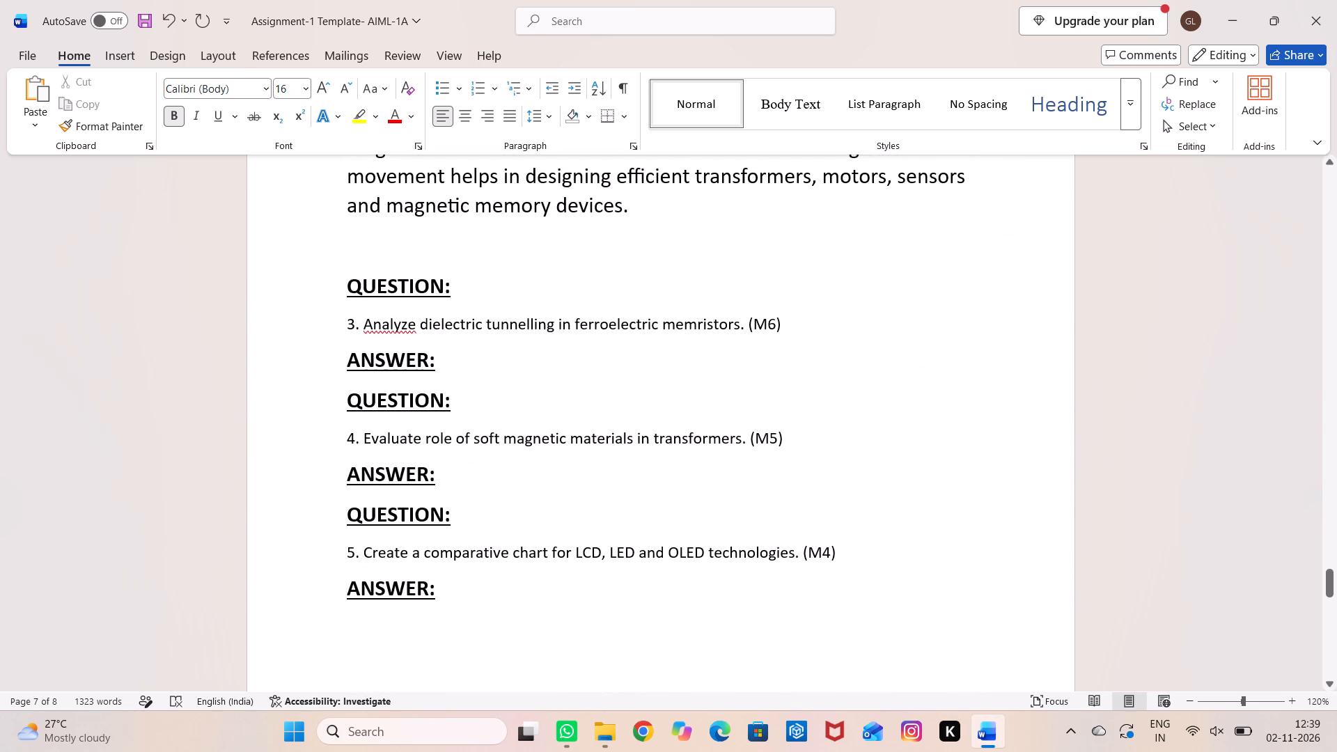
left_click(437, 361)
key("Return")
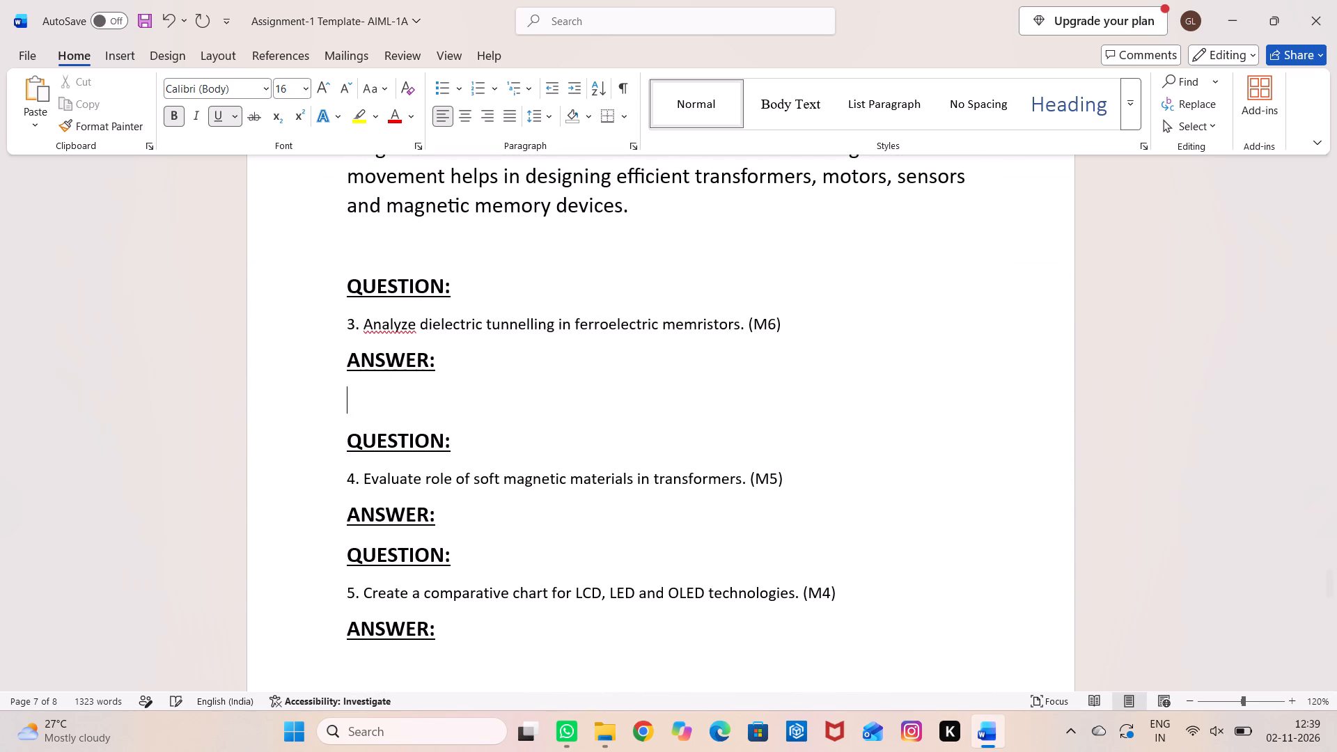
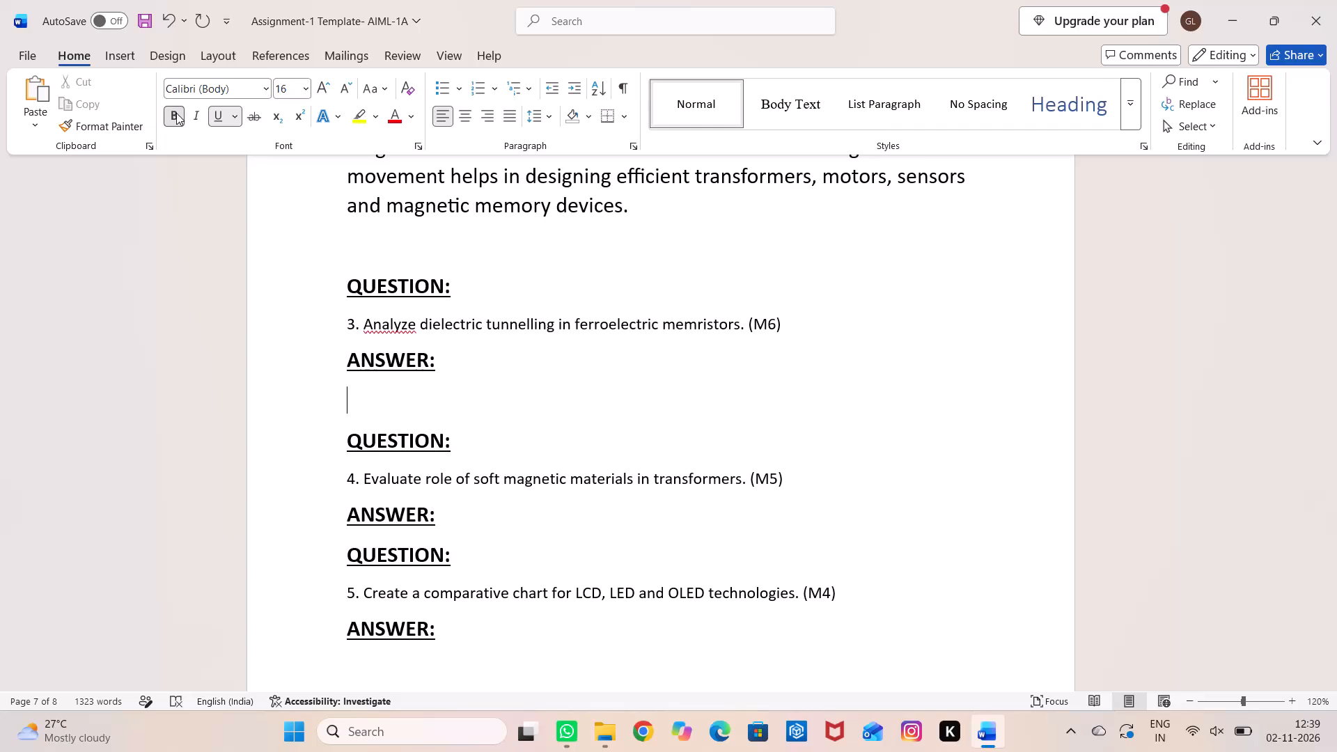
Turn off underlining below question 3's ANSWER heading and paste the copied answer on dielectric tunnelling in ferroelectric memristors there.
left_click(226, 113)
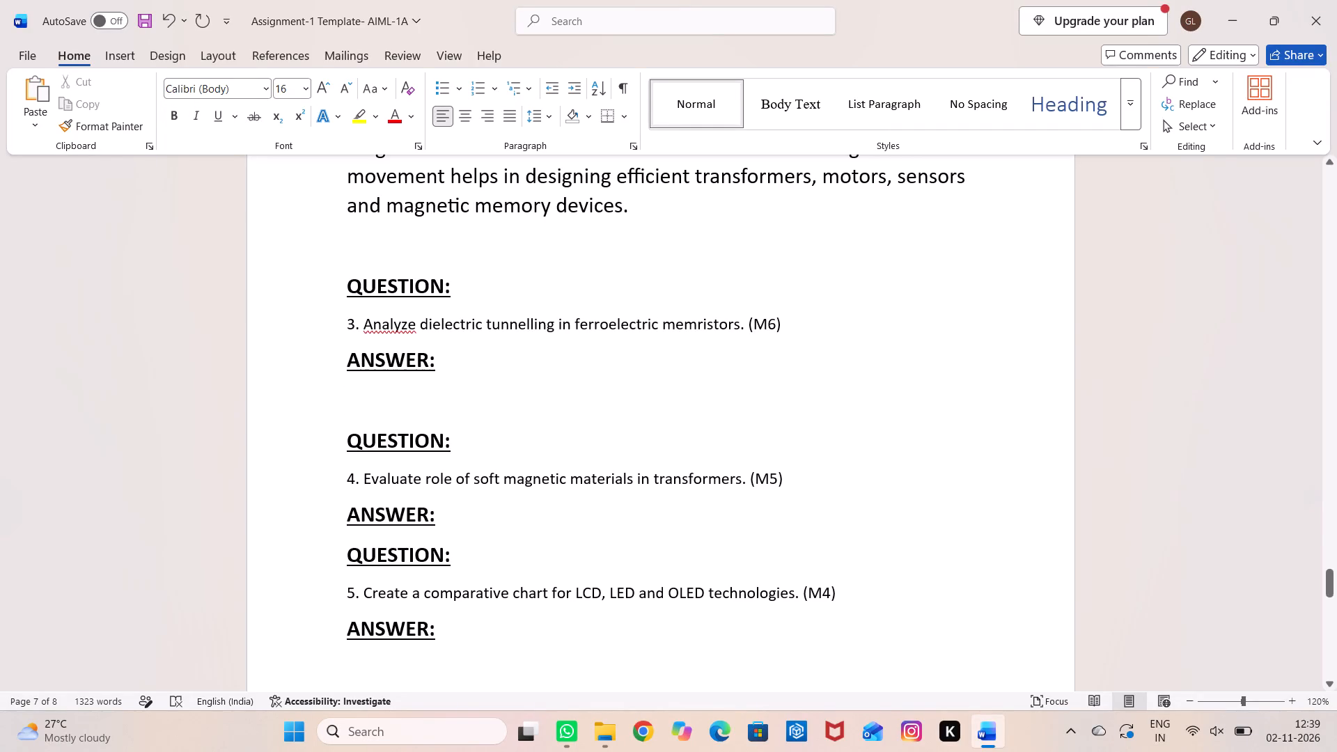
key("ctrl+v")
scroll(424, 301, "up", 7)
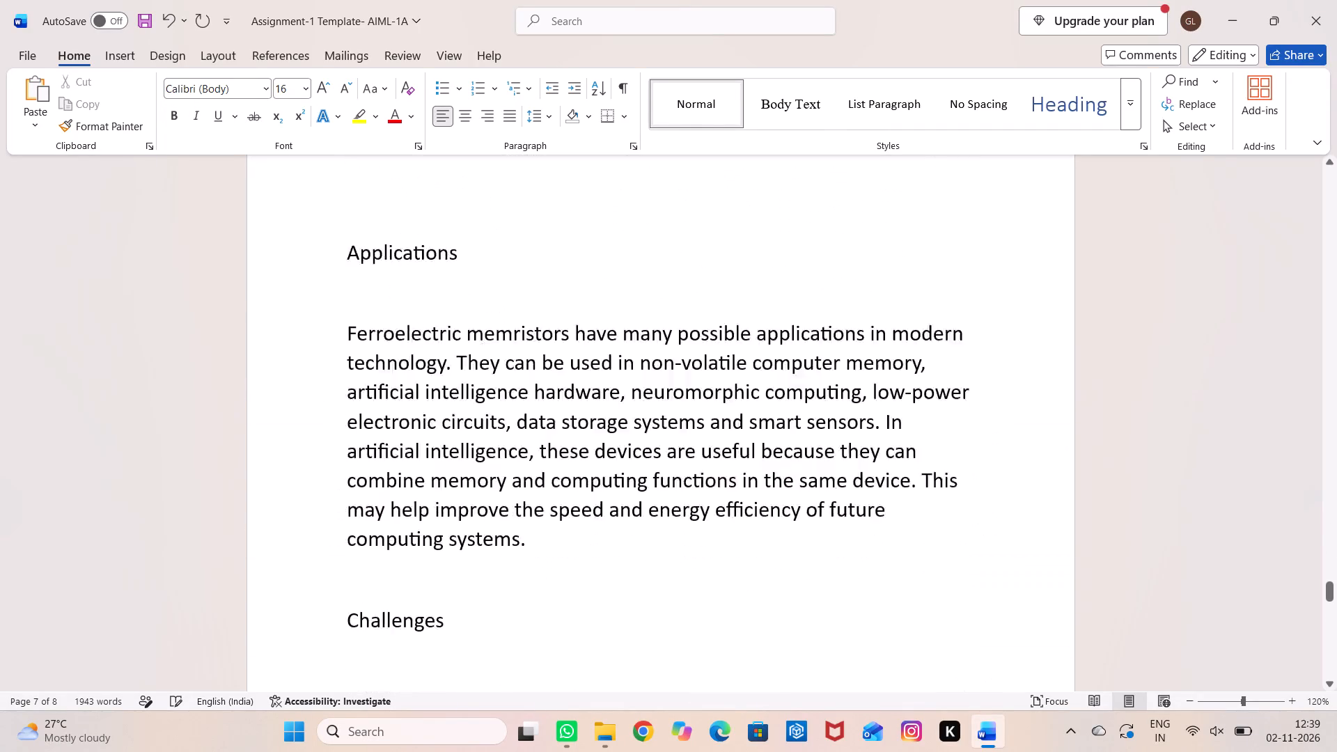
scroll(424, 301, "up", 8)
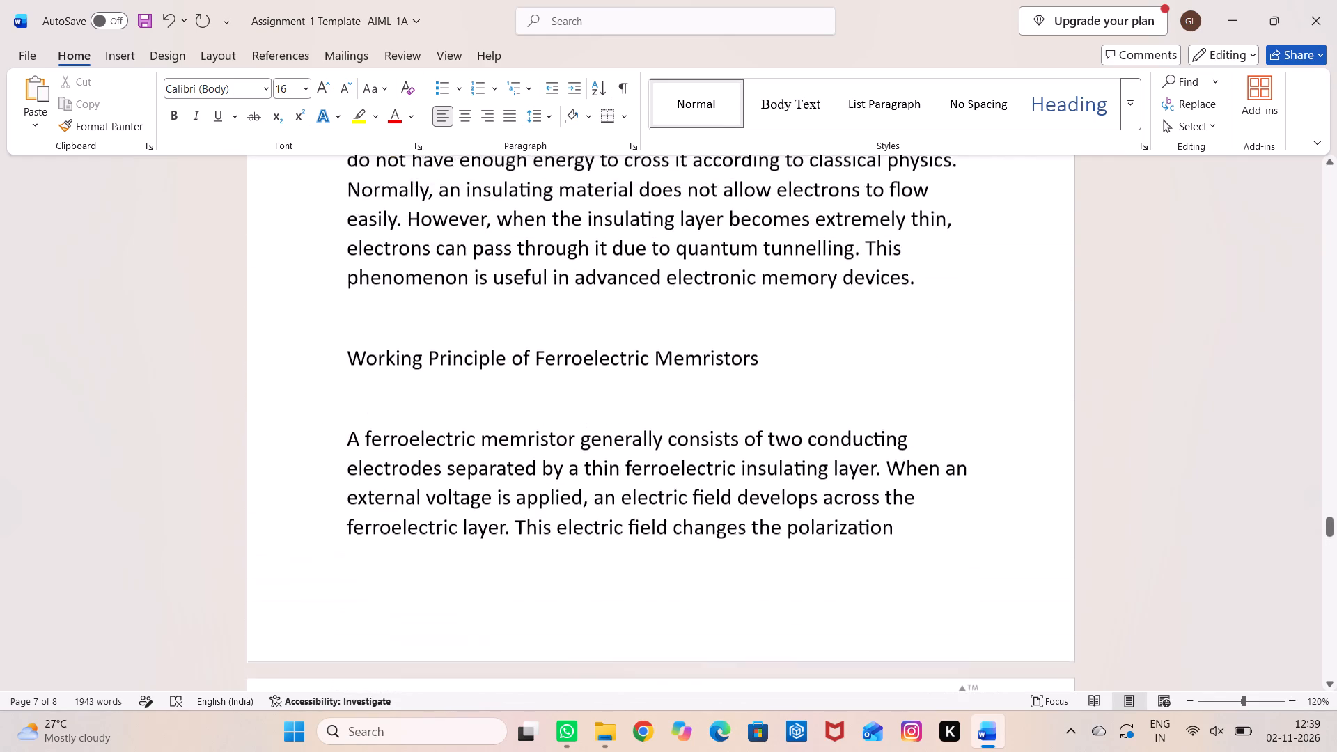
scroll(424, 301, "up", 8)
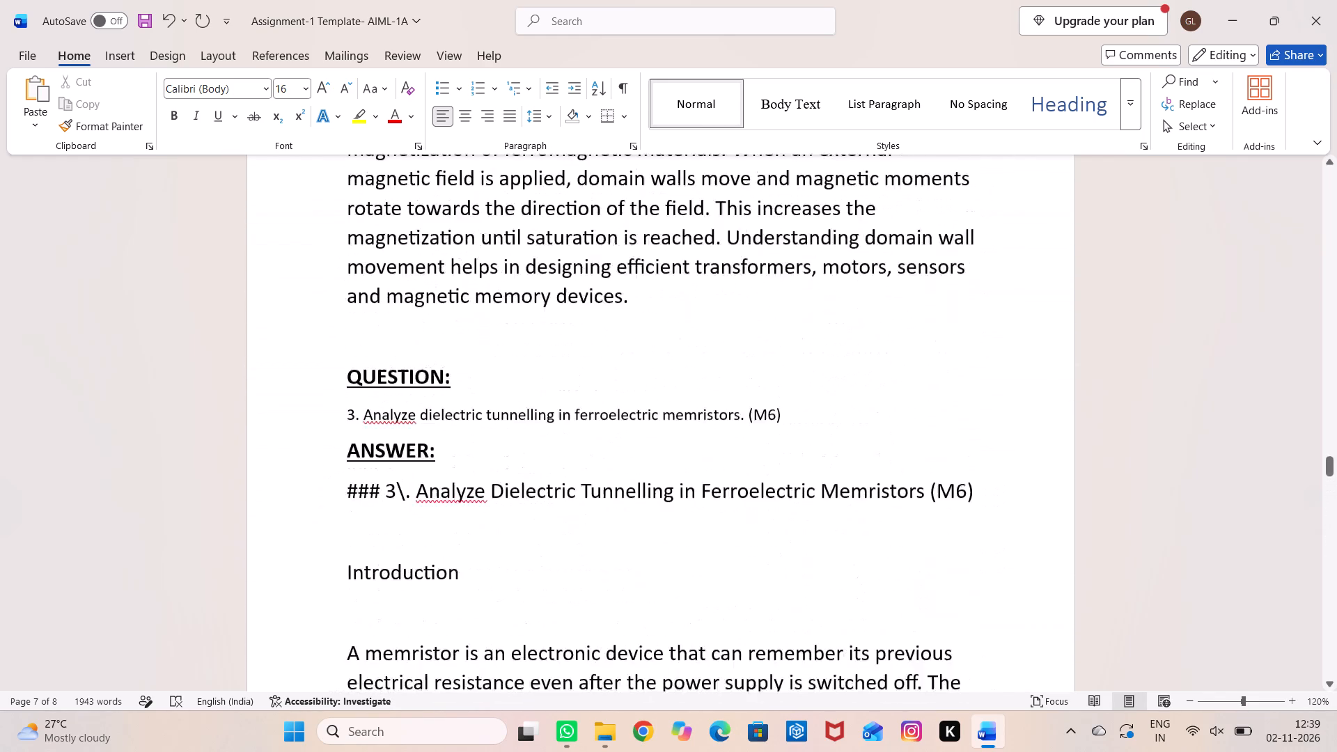
scroll(424, 301, "up", 2)
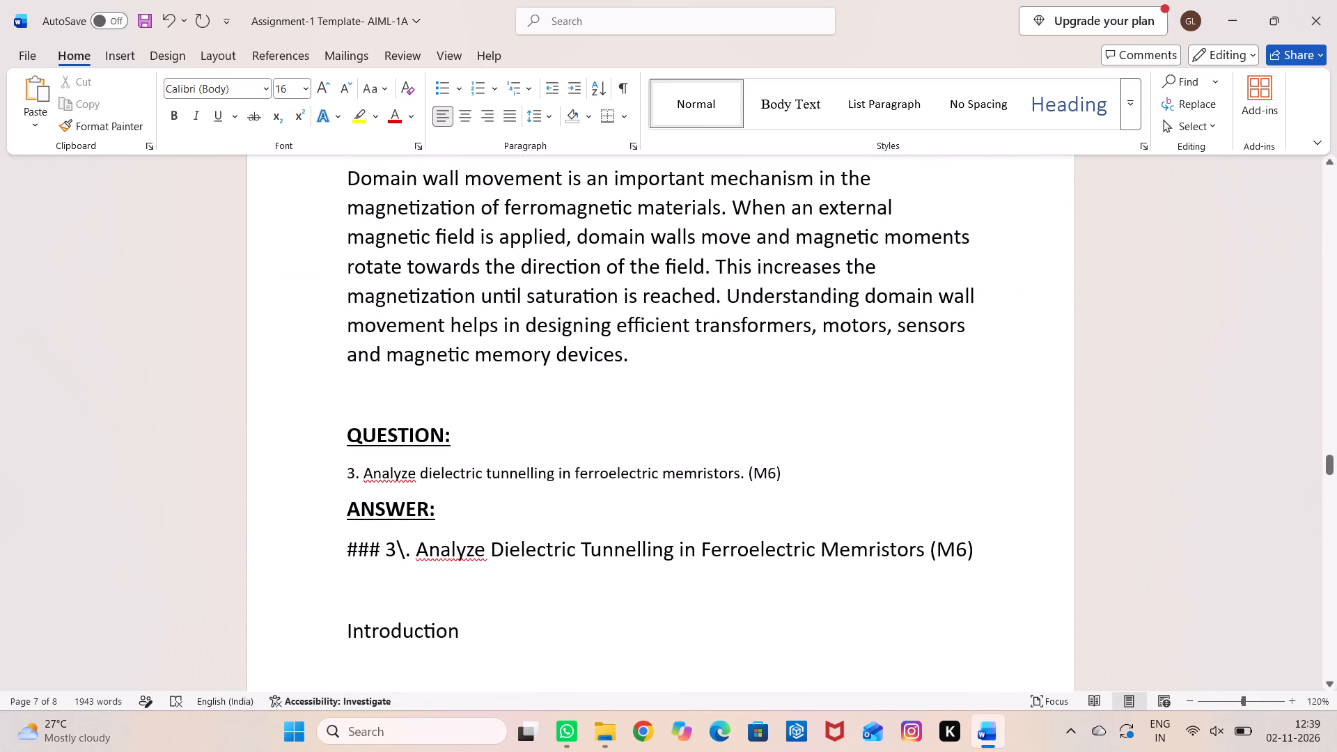
Delete the repeated "### 3\. Analyze Dielectric Tunnelling in Ferroelectric Memristors (M6)" title and the blank line after it below question 3's ANSWER heading.
left_click_drag(343, 547, 937, 572)
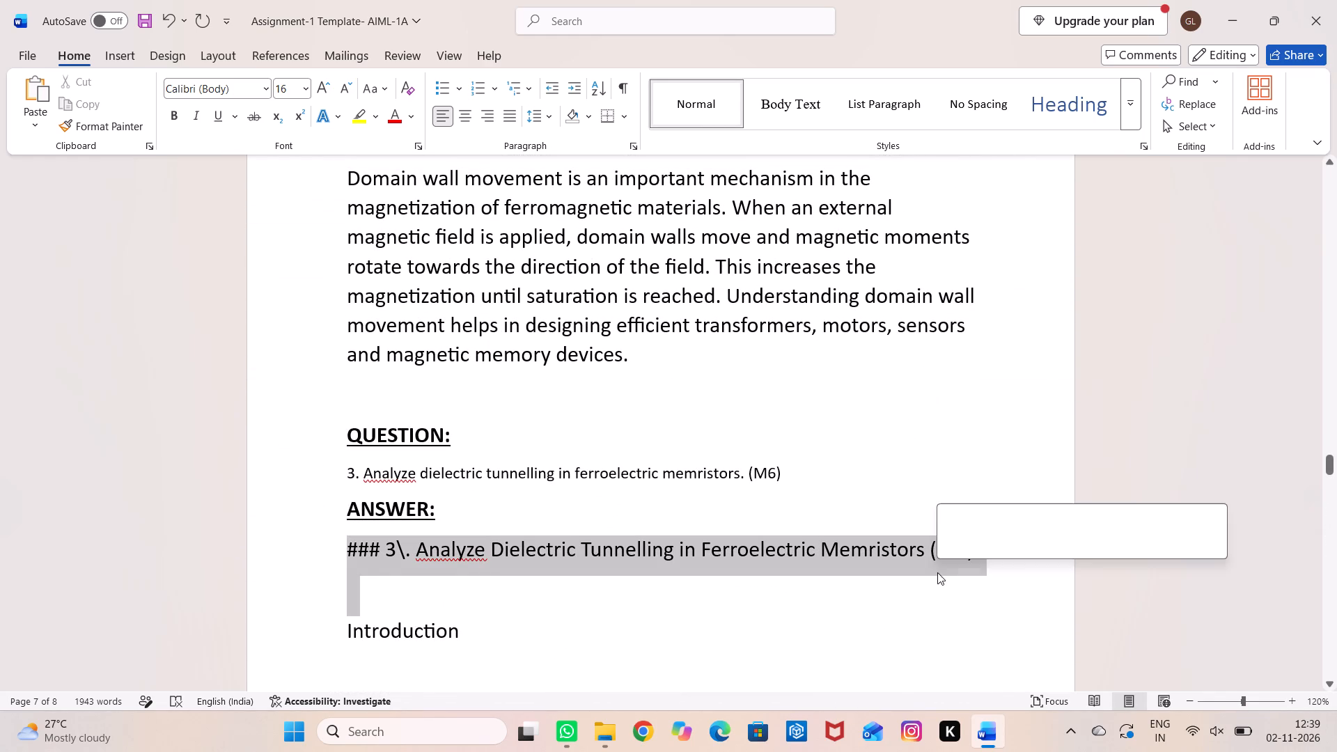
key("BackSpace")
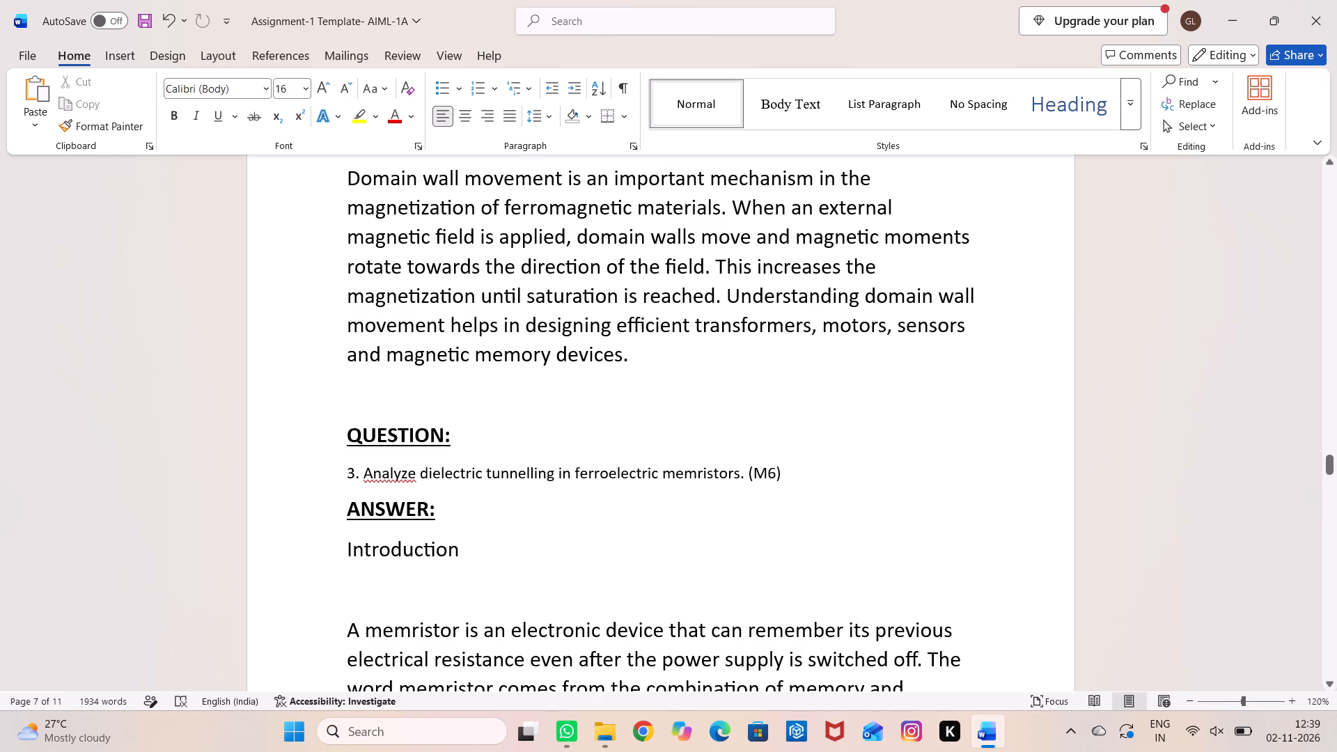
Remove the blank line below question 3's Introduction heading, end the heading with a colon and make it bold.
left_click(368, 611)
key("BackSpace")
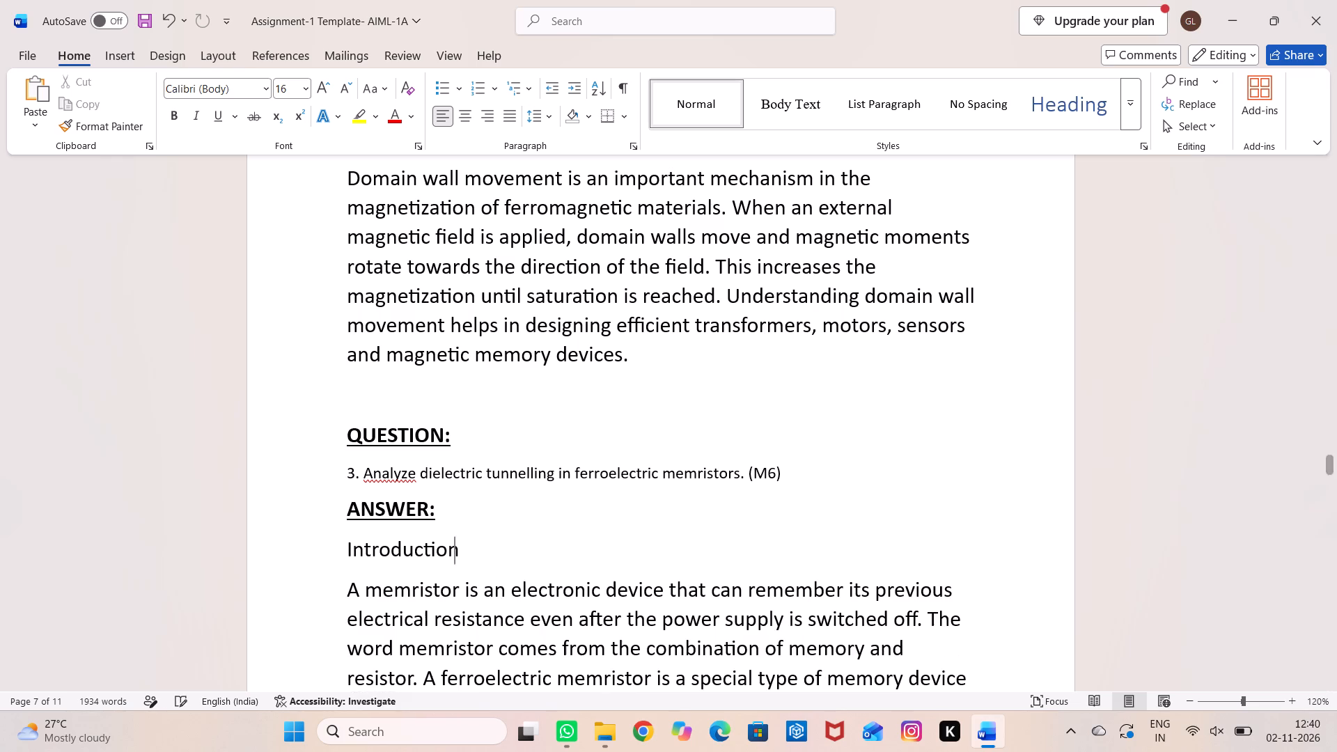
key("shift+colon")
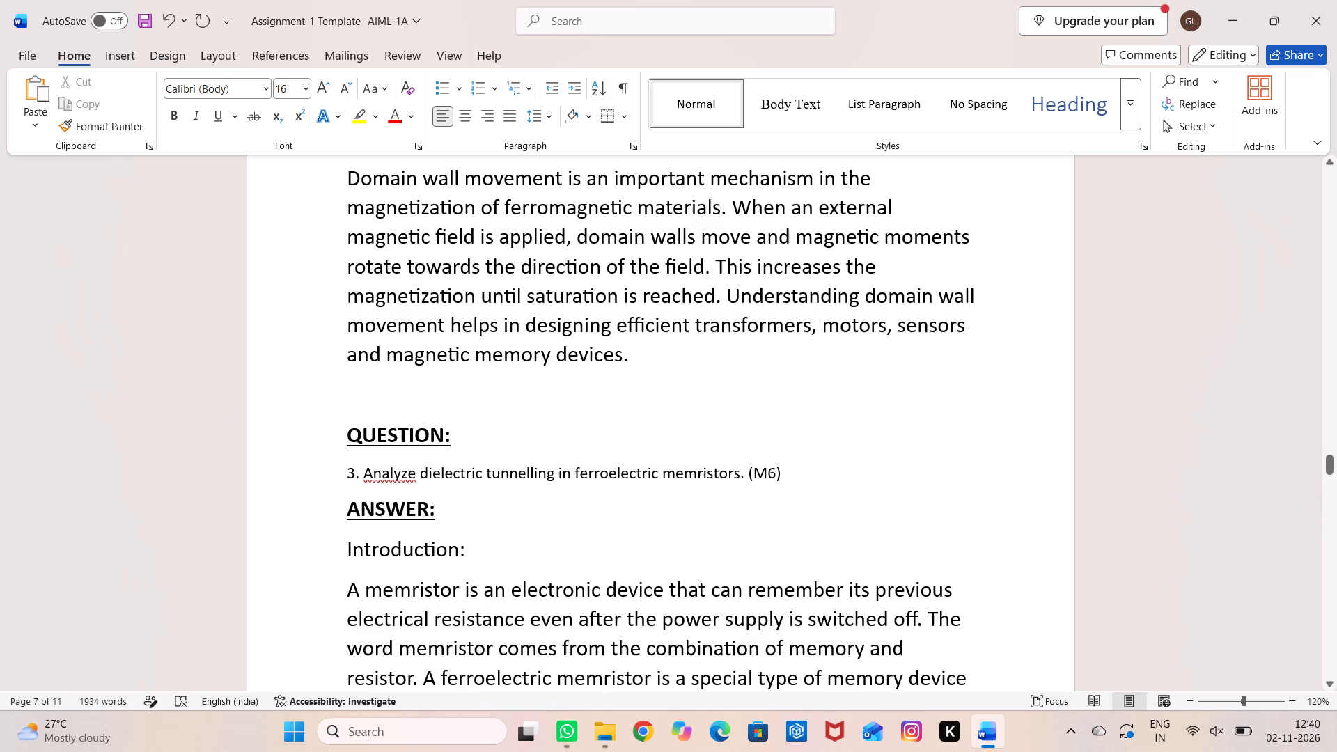
left_click_drag(471, 556, 372, 556)
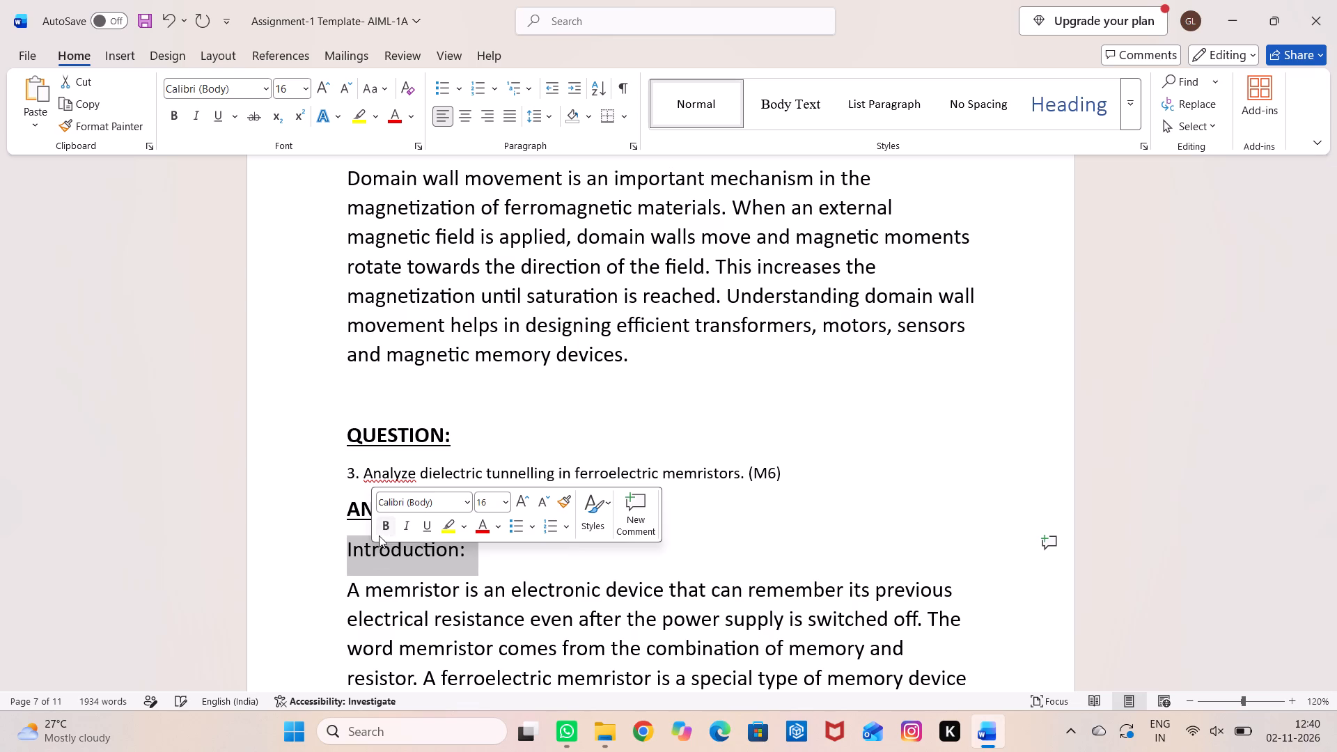
left_click(384, 523)
Insert three blank lines above the Ferroelectric Materials heading to push it onto the next page with its paragraph.
scroll(422, 606, "down", 4)
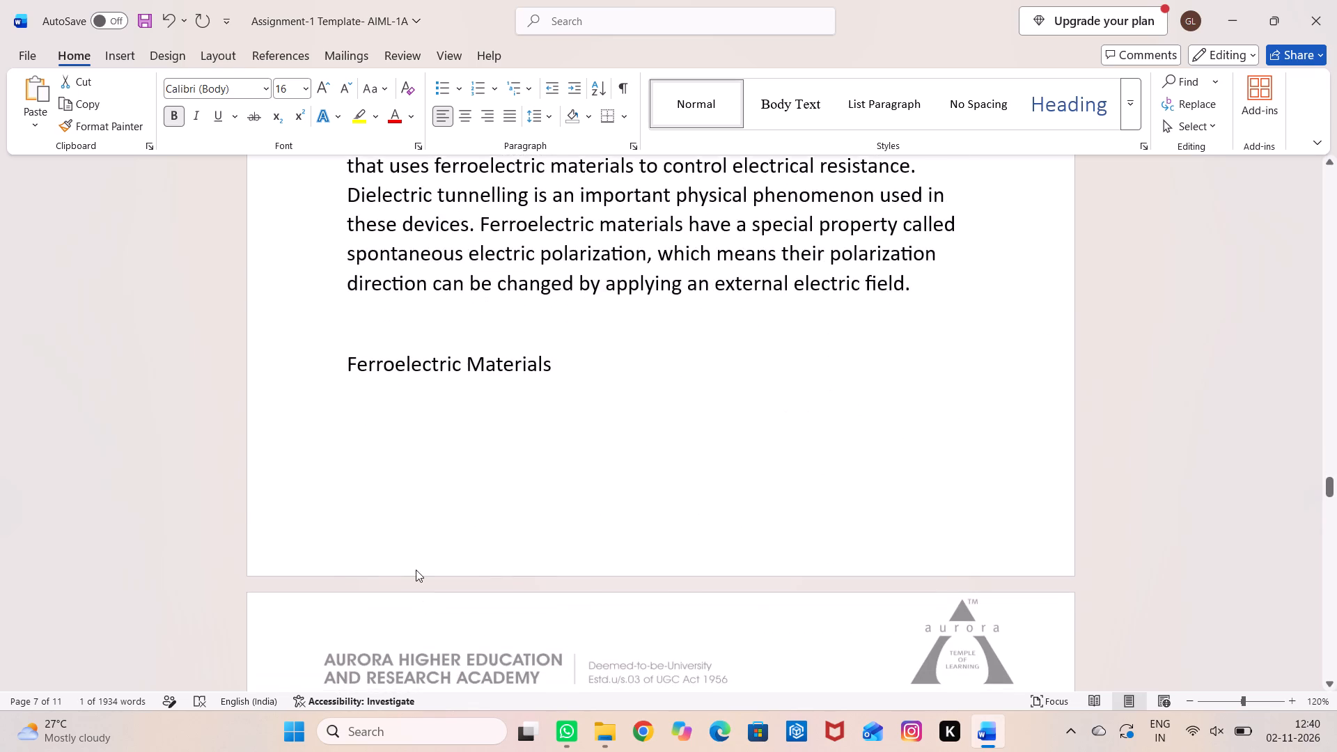
scroll(416, 570, "down", 1)
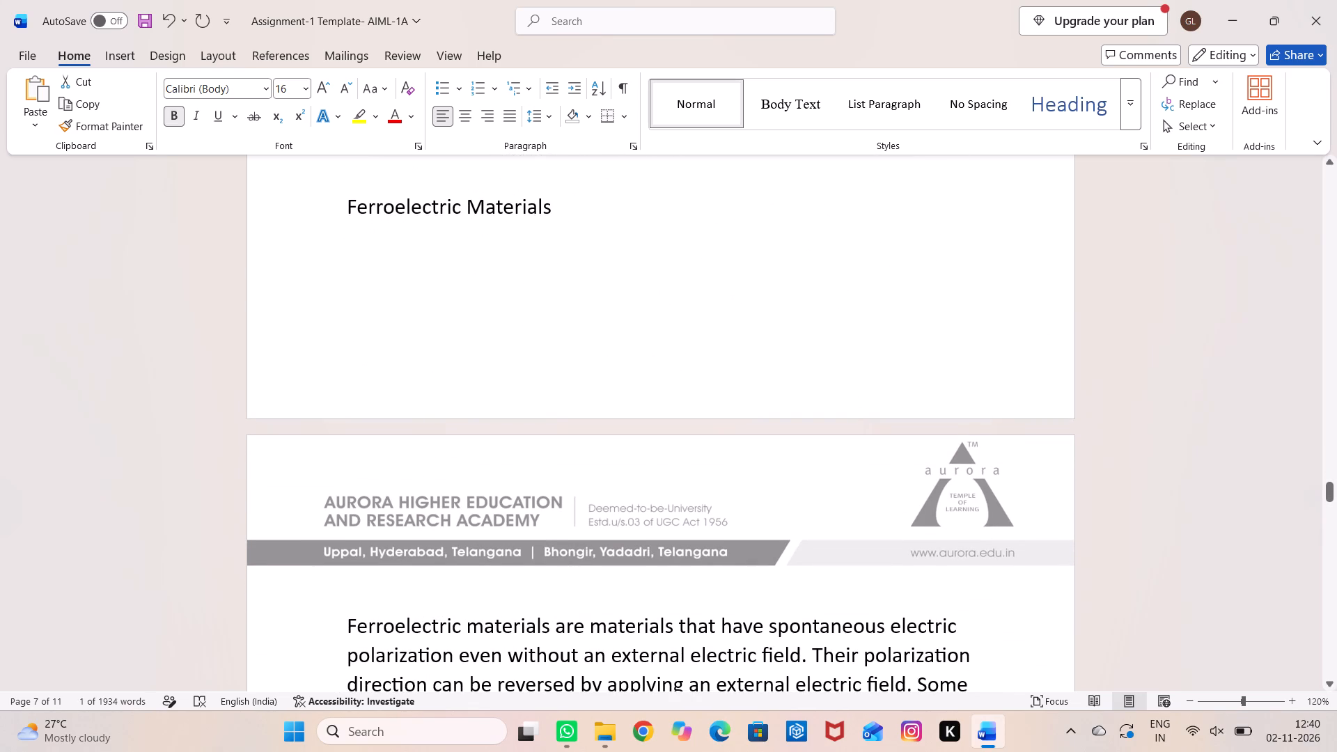
left_click(347, 195)
key("Return")
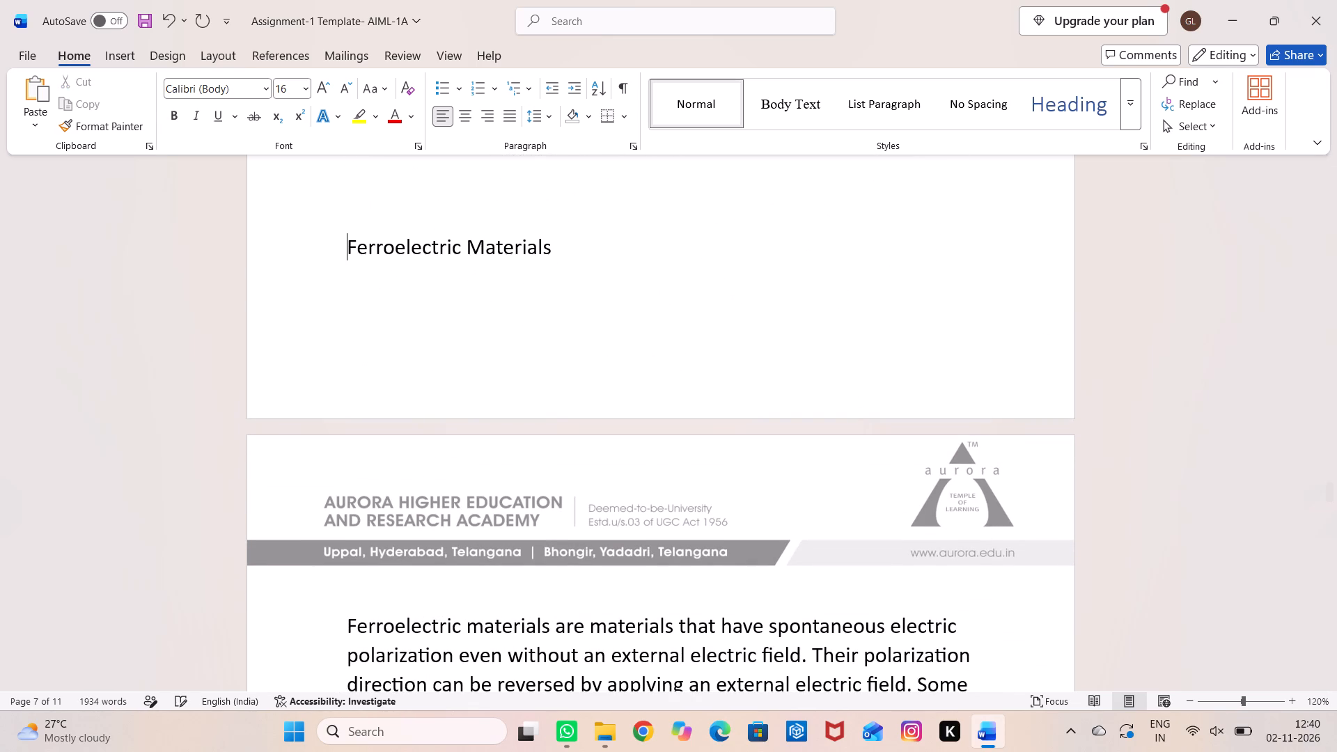
key("Return")
key("Return")
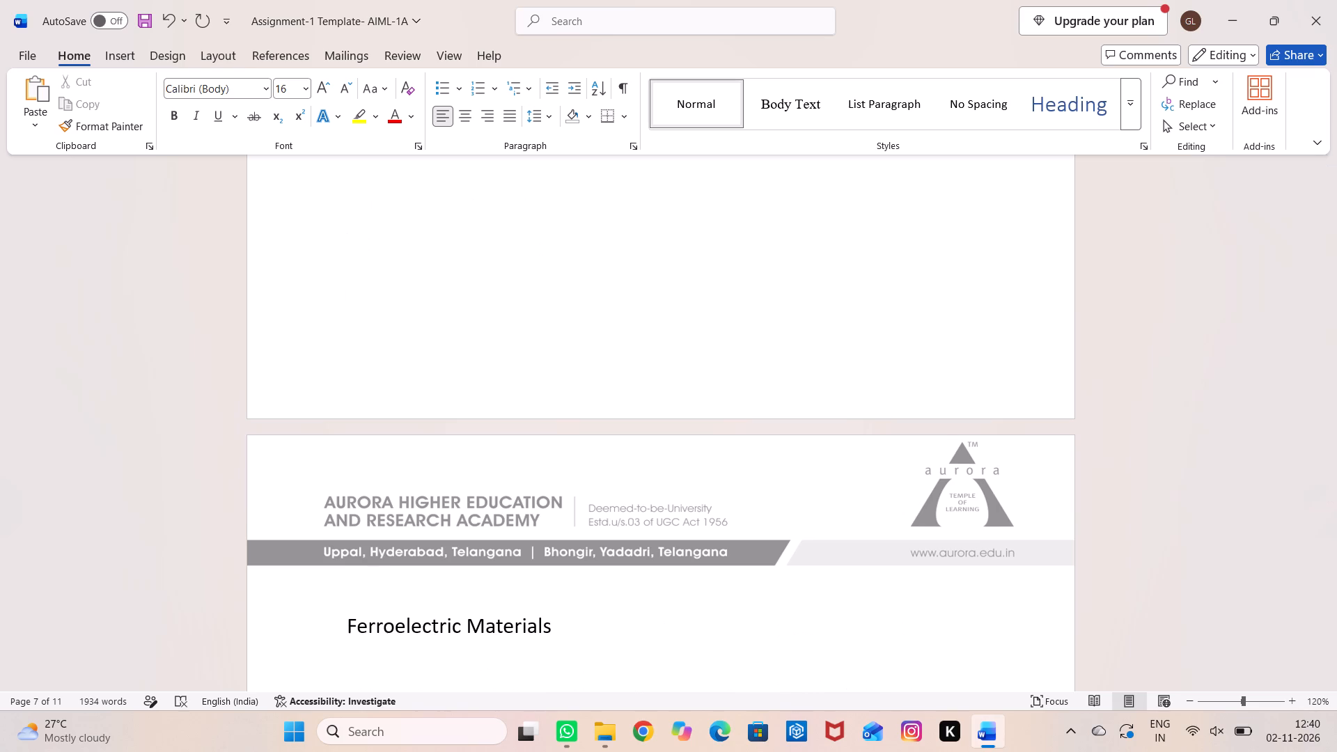
Remove the blank line below the Ferroelectric Materials heading, end the heading with a colon and make it bold.
scroll(347, 195, "down", 1)
left_click(359, 544)
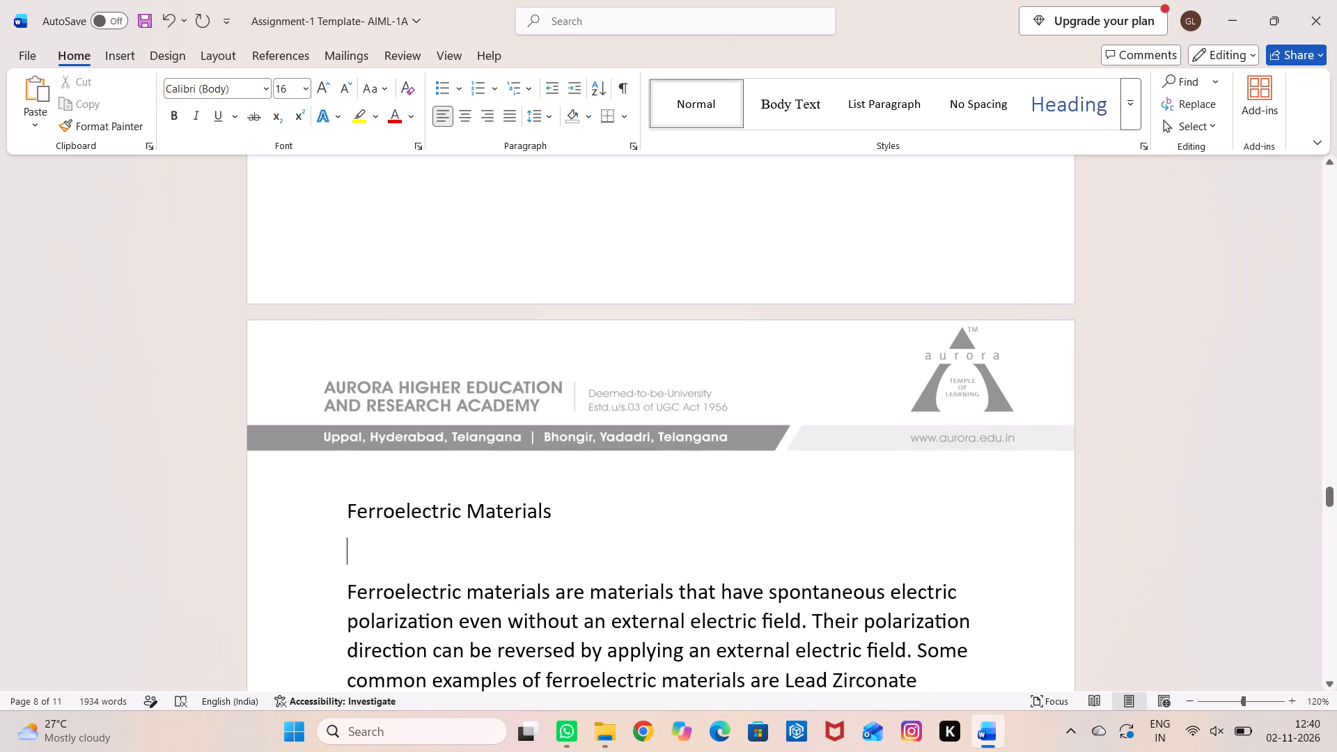
key("BackSpace")
key("shift+colon")
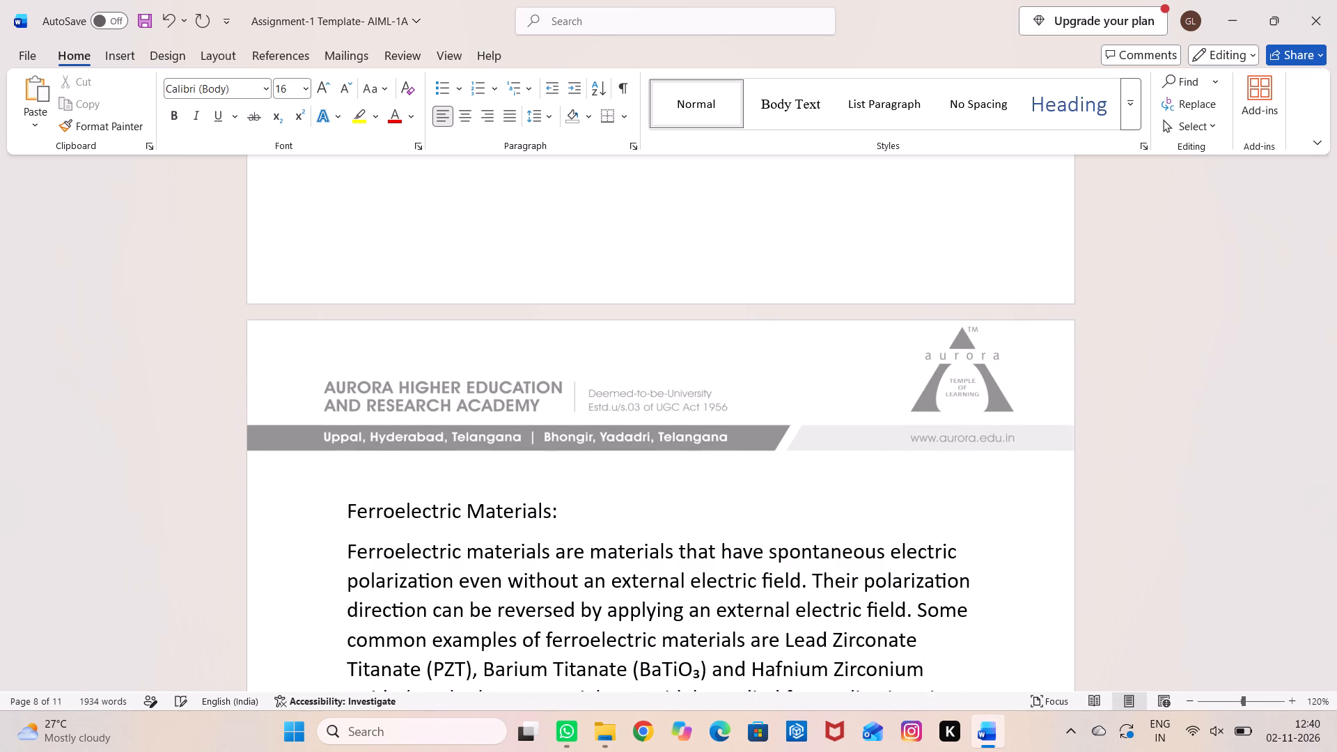
left_click_drag(586, 506, 368, 519)
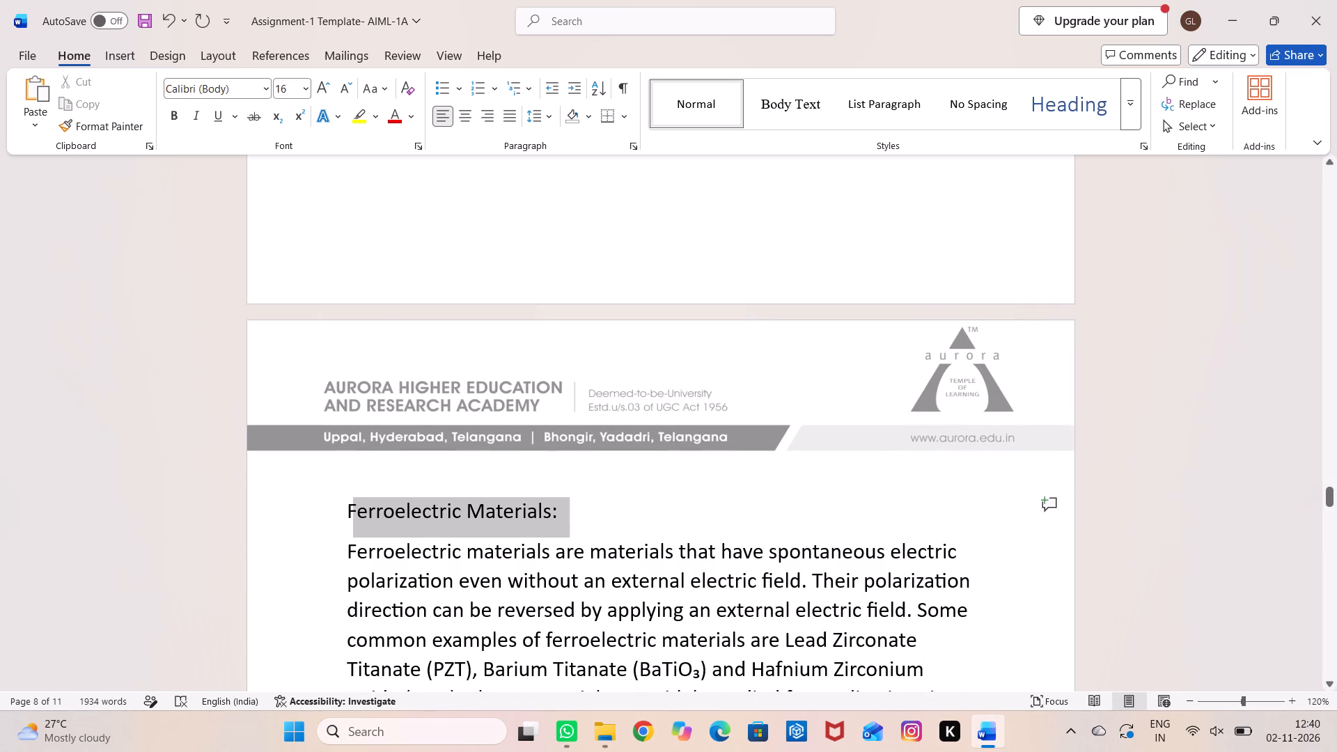
left_click_drag(368, 519, 369, 519)
left_click(377, 499)
Remove the blank line below the Dielectric Tunnelling heading, end the heading with a colon and make it bold.
scroll(386, 559, "down", 3)
left_click(373, 443)
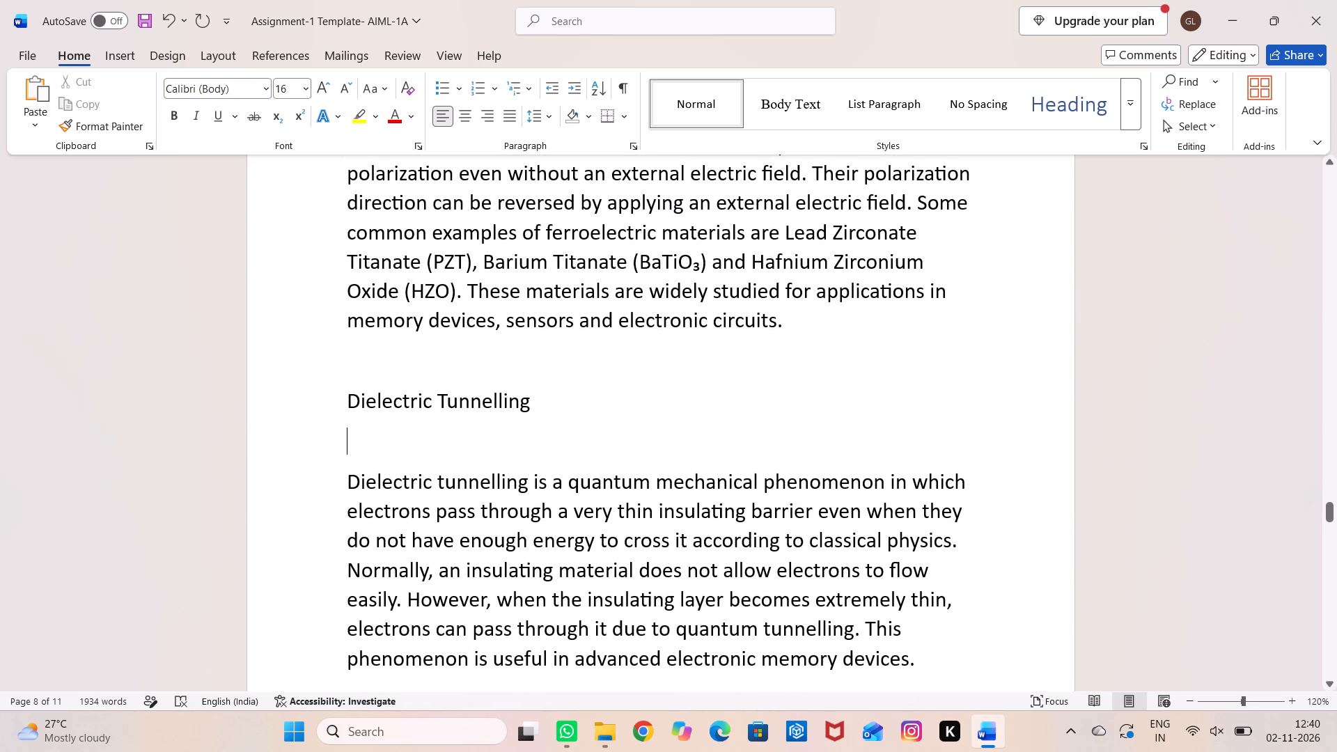
key("BackSpace")
key("shift+colon")
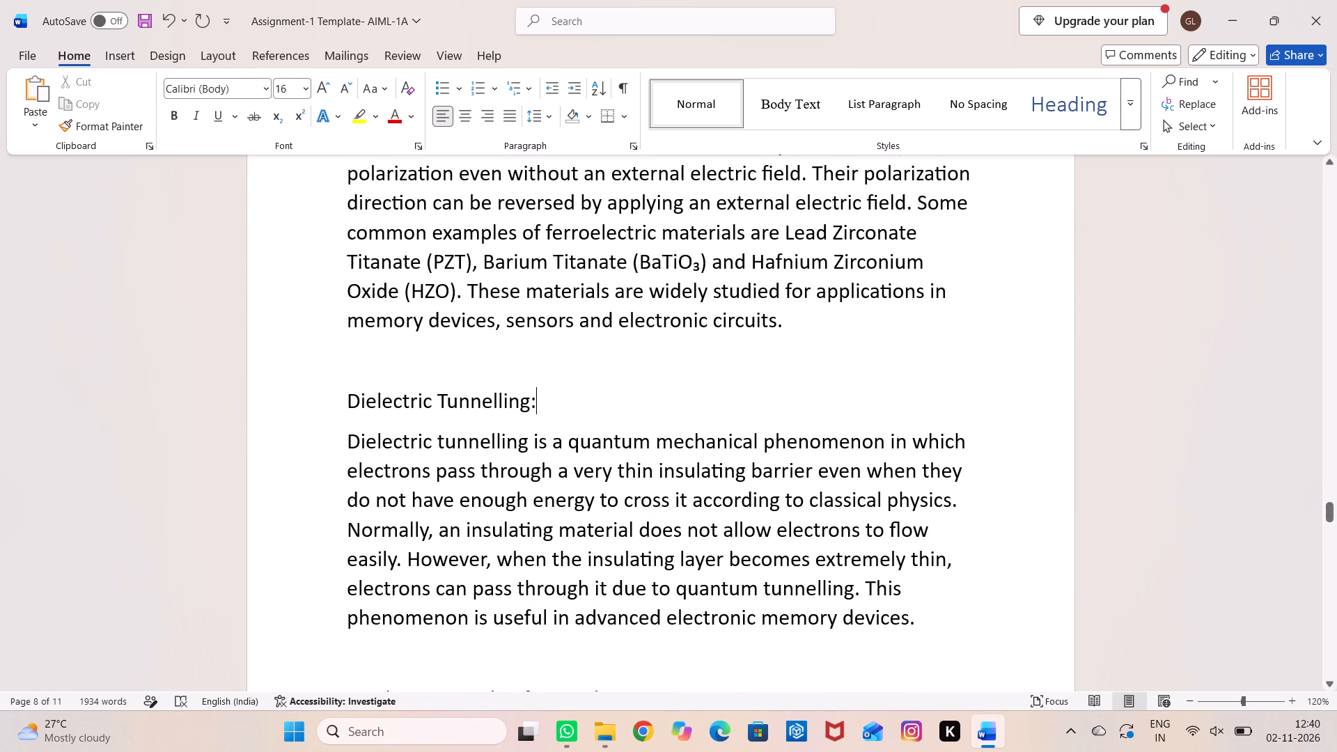
left_click_drag(554, 400, 366, 398)
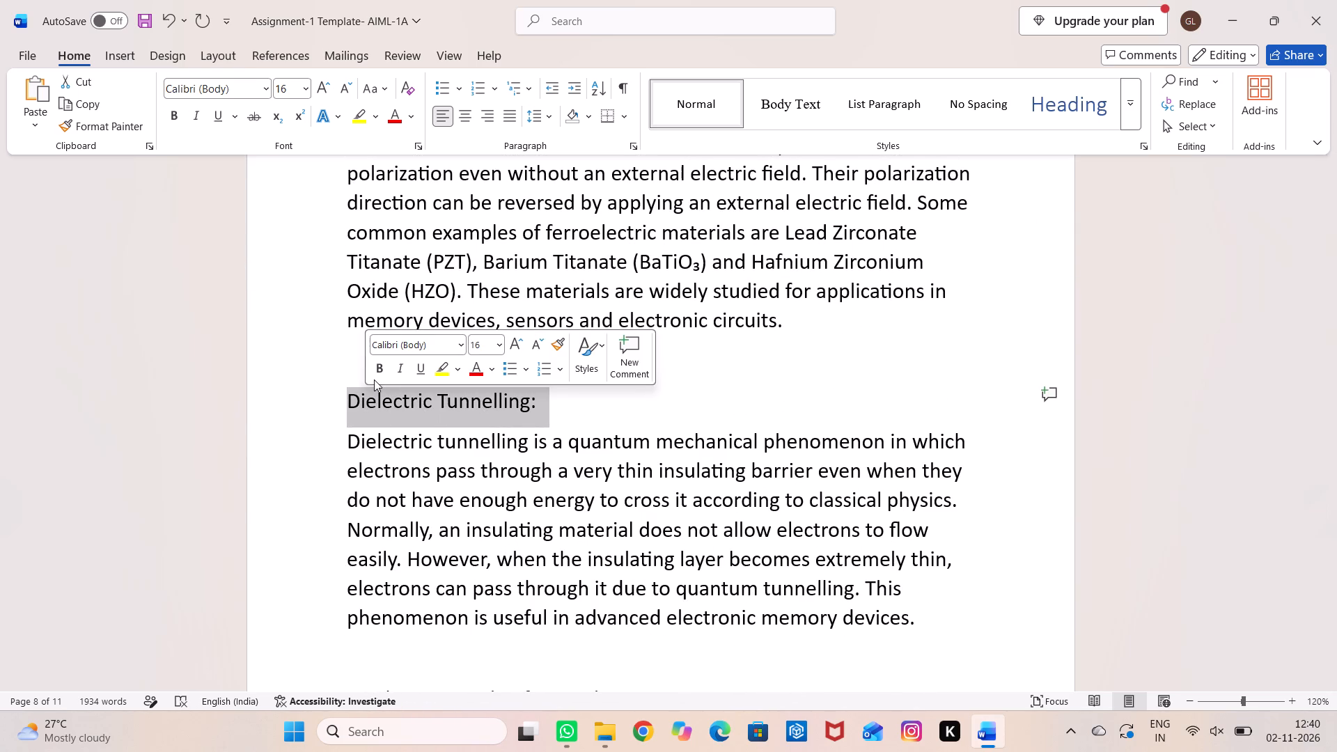
left_click(377, 368)
Remove the blank line below the Working Principle of Ferroelectric Memristors heading, end the heading with a colon and make it bold.
scroll(394, 476, "down", 1)
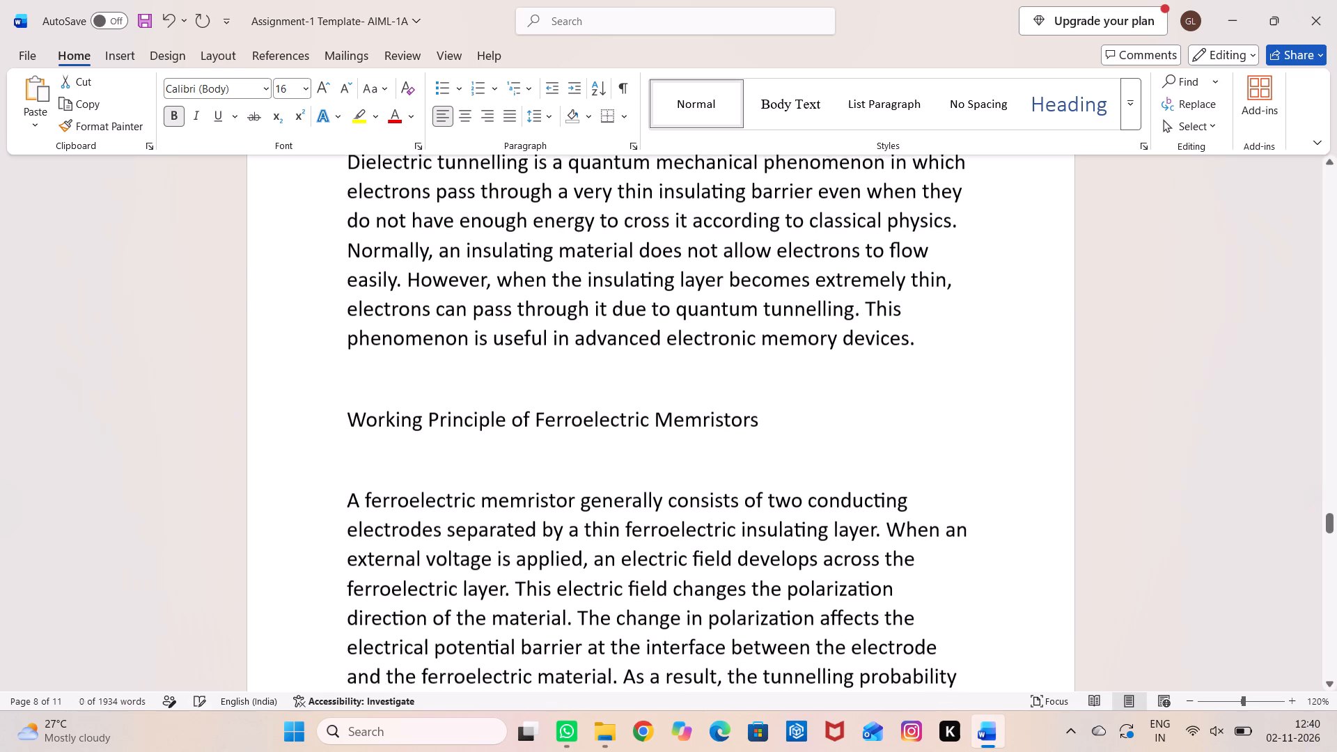
scroll(394, 476, "down", 1)
left_click(376, 451)
key("BackSpace")
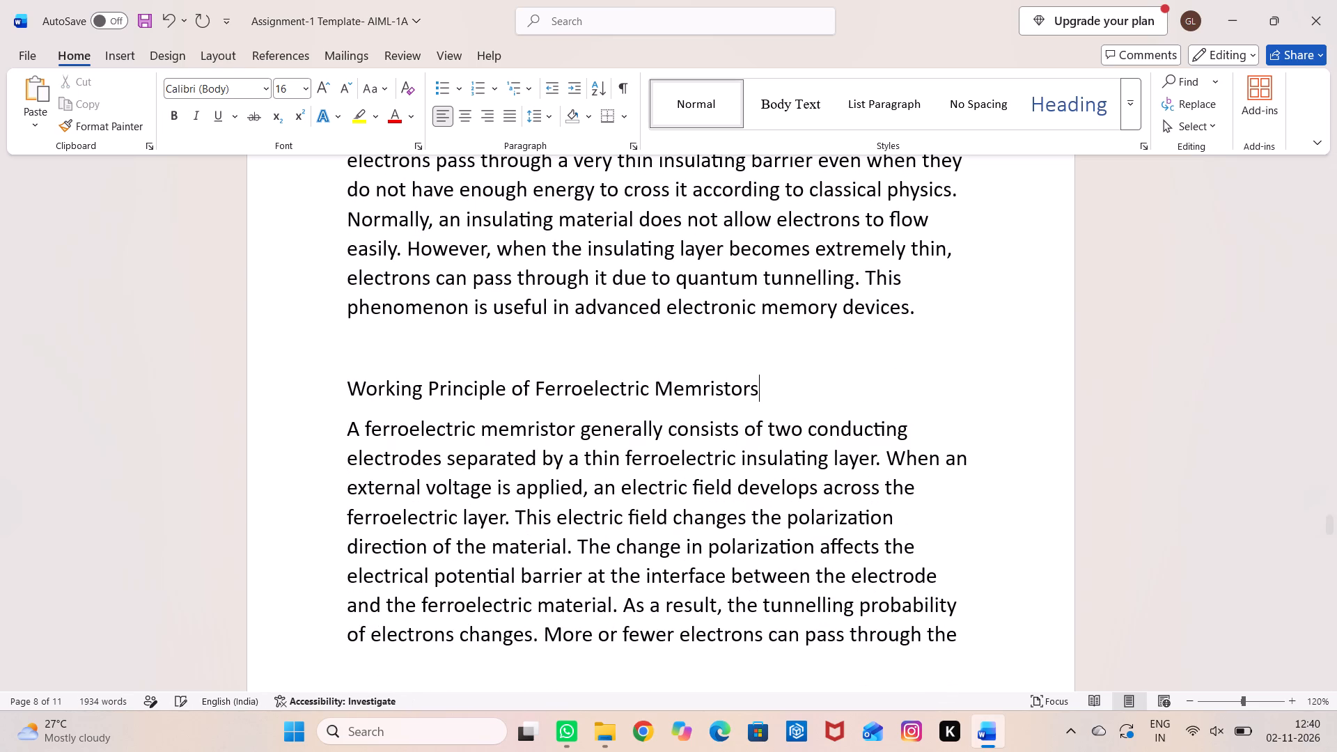
key("shift+colon")
left_click_drag(779, 380, 363, 375)
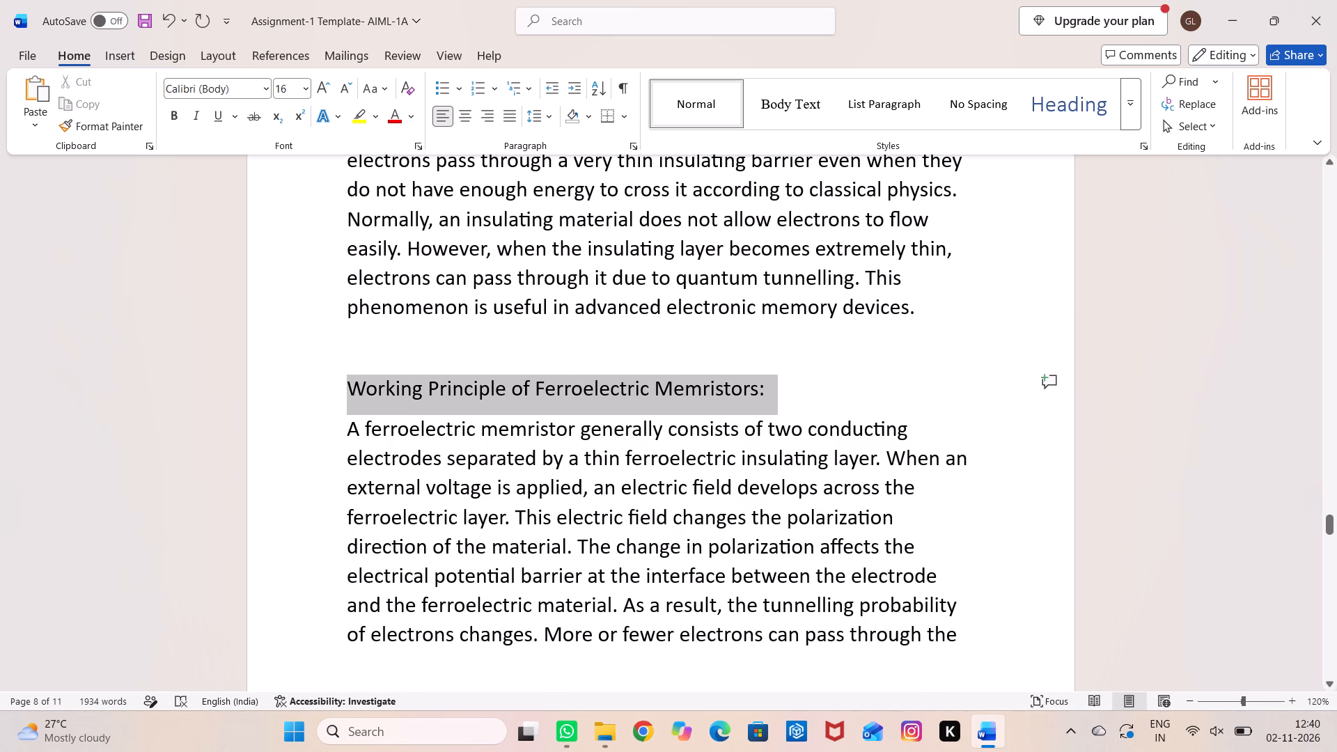
left_click_drag(363, 375, 366, 374)
left_click(377, 334)
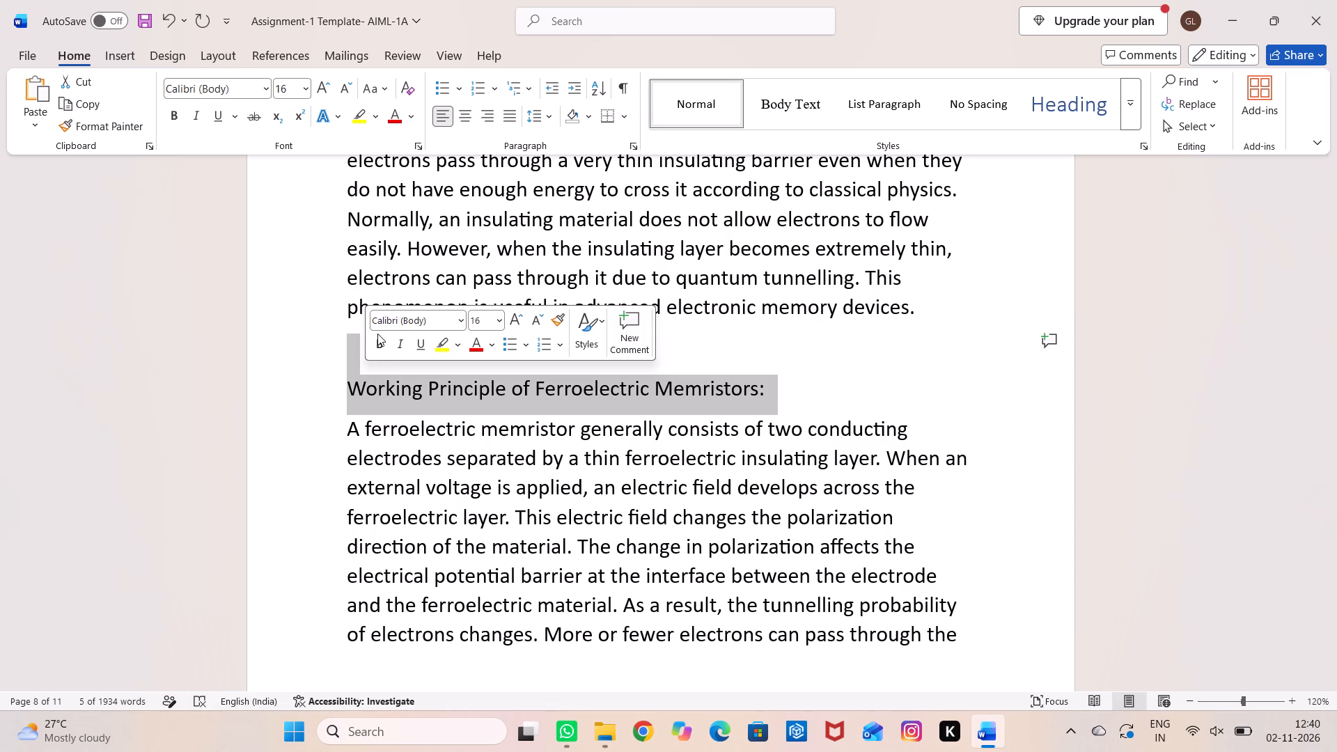
left_click(380, 336)
Remove the blank line below the Resistance States heading, end the heading with a colon and make it bold.
scroll(396, 456, "down", 2)
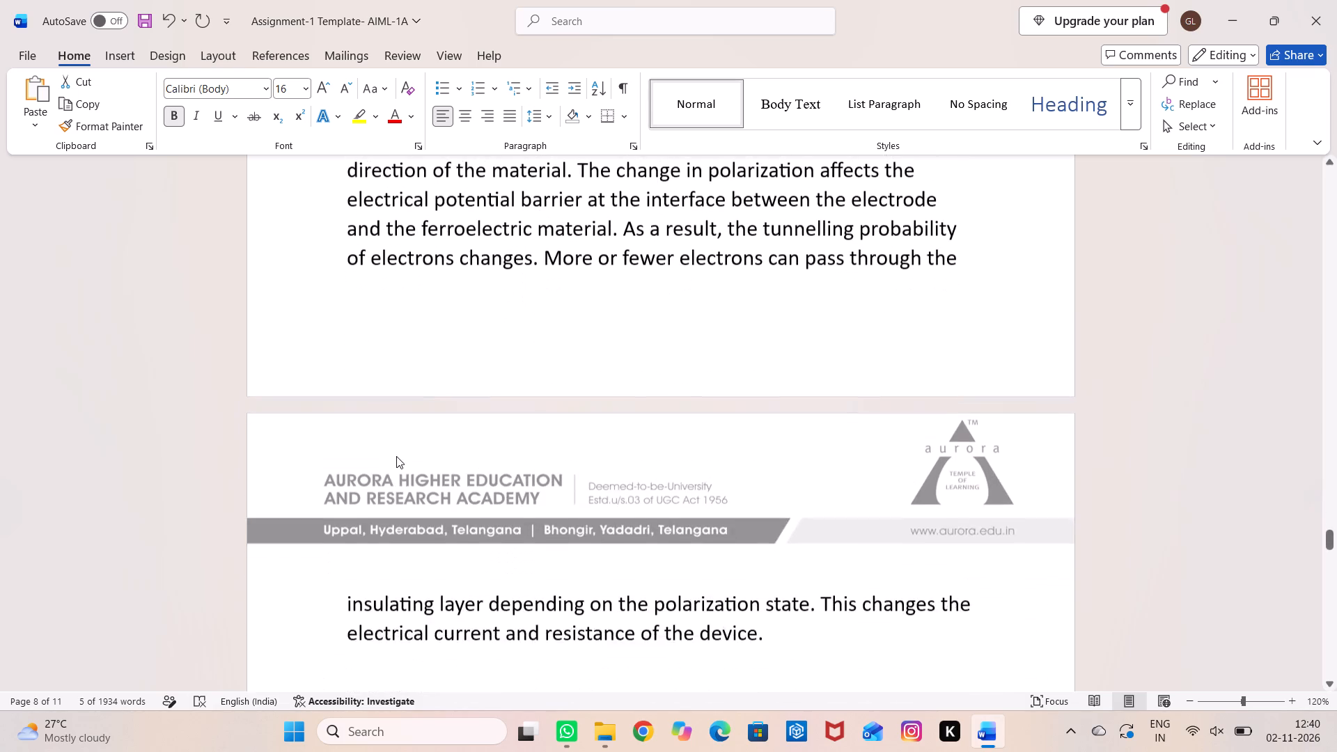
scroll(460, 545, "down", 1)
left_click(442, 602)
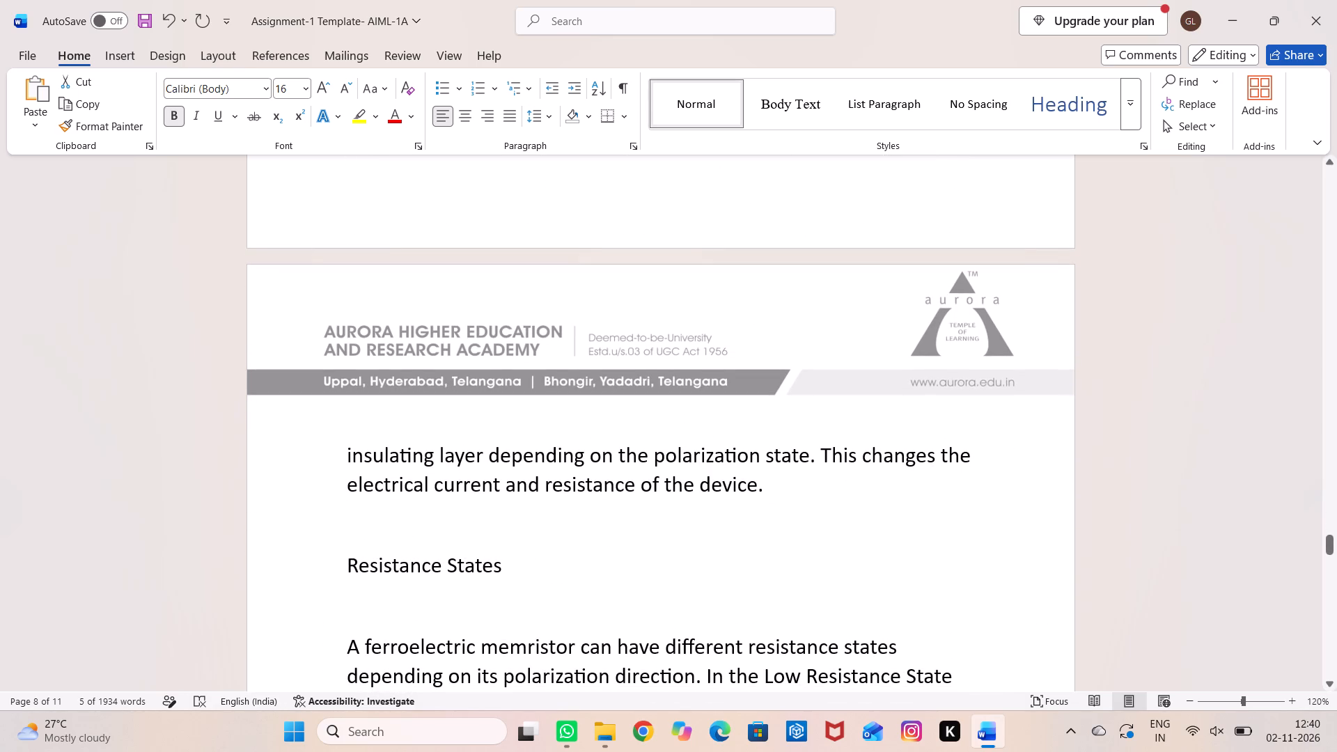
key("BackSpace")
key("shift+colon")
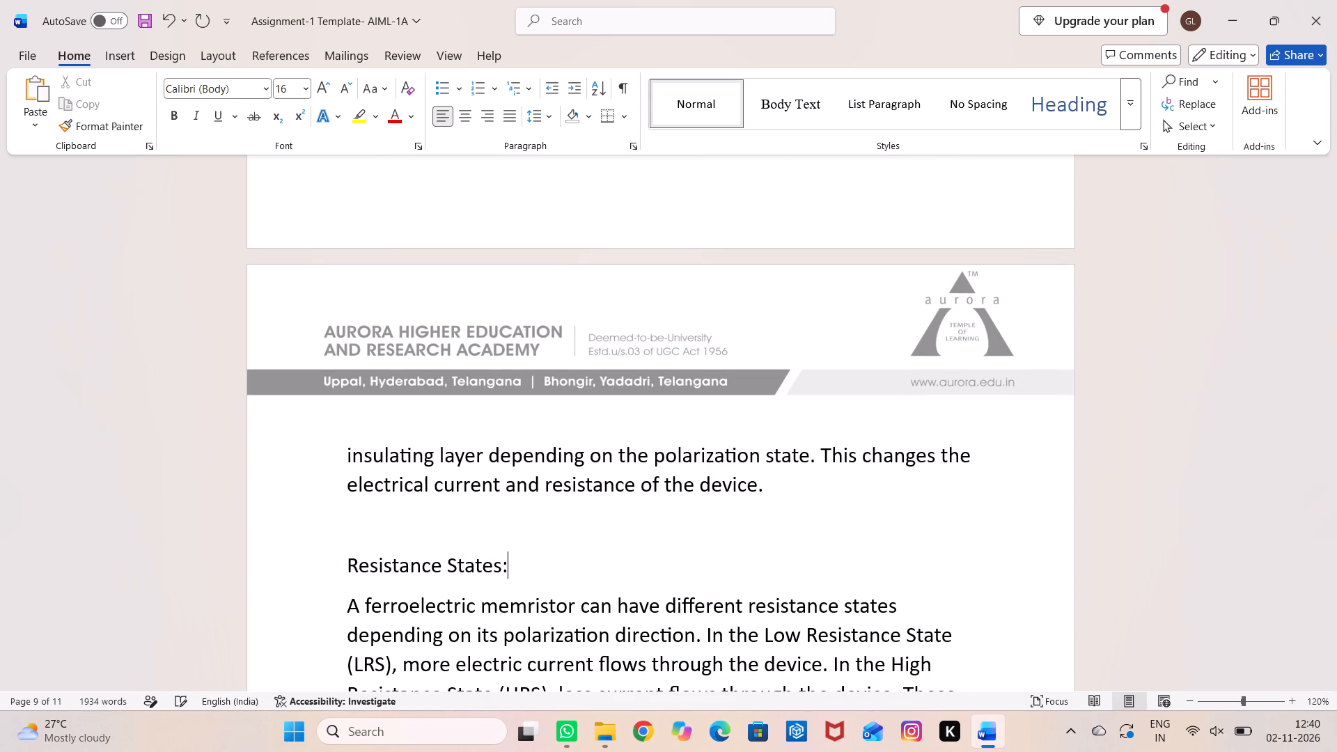
left_click_drag(534, 572, 369, 570)
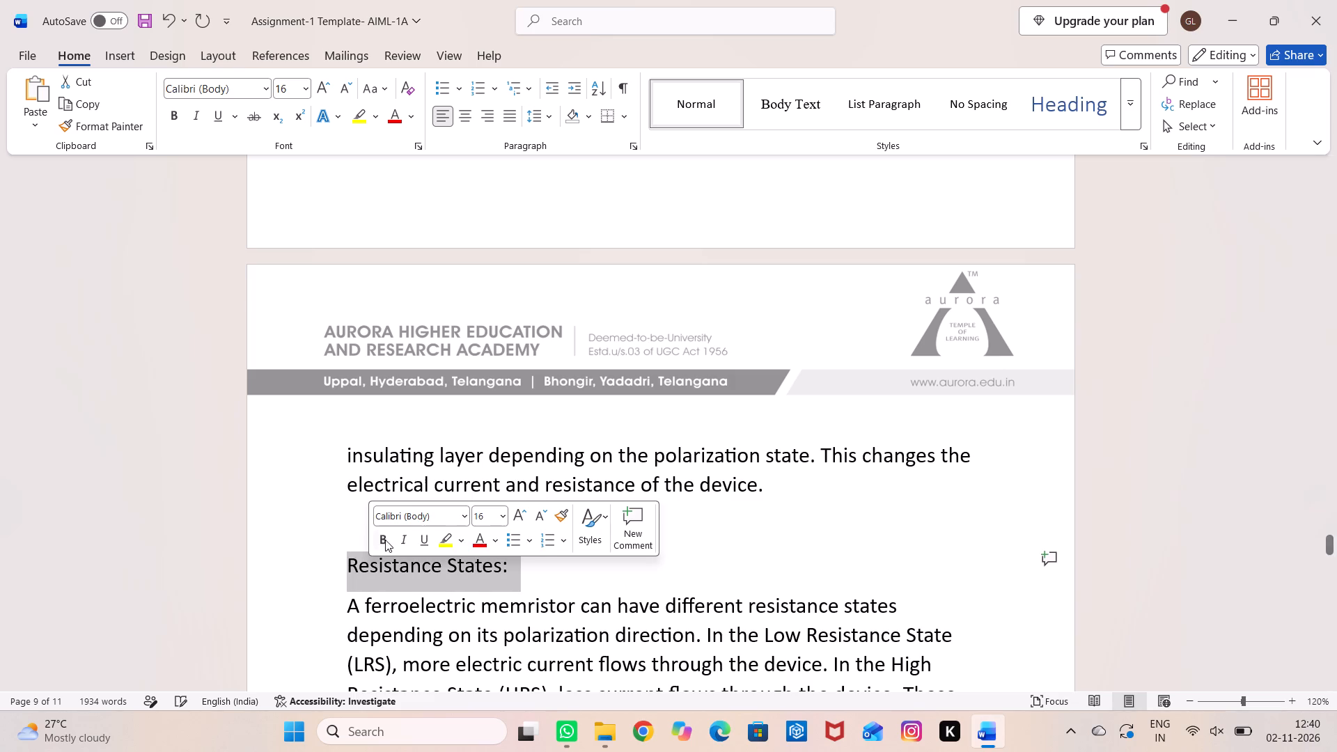
left_click(385, 538)
Remove the blank line below the Advantages of Ferroelectric Memristors heading, end the heading with a colon and make it bold.
scroll(385, 538, "down", 6)
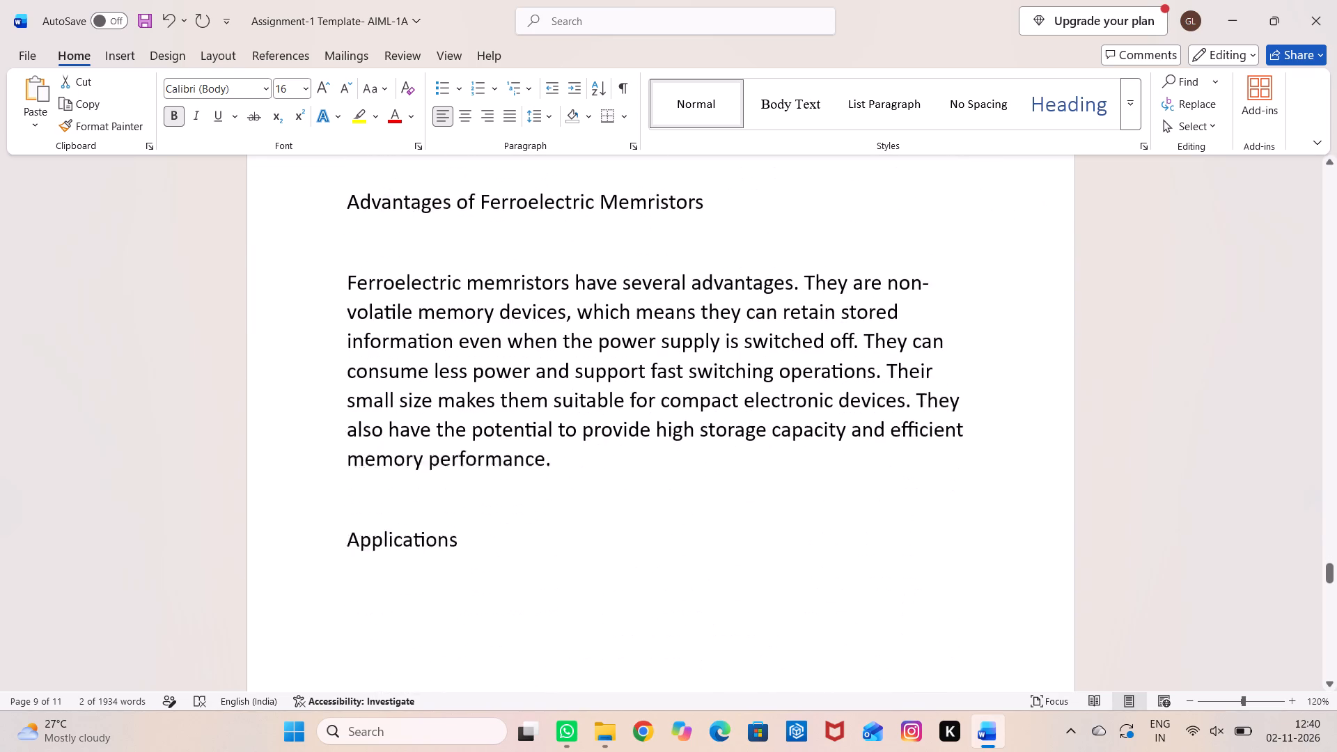
scroll(421, 209, "up", 1)
left_click(409, 230)
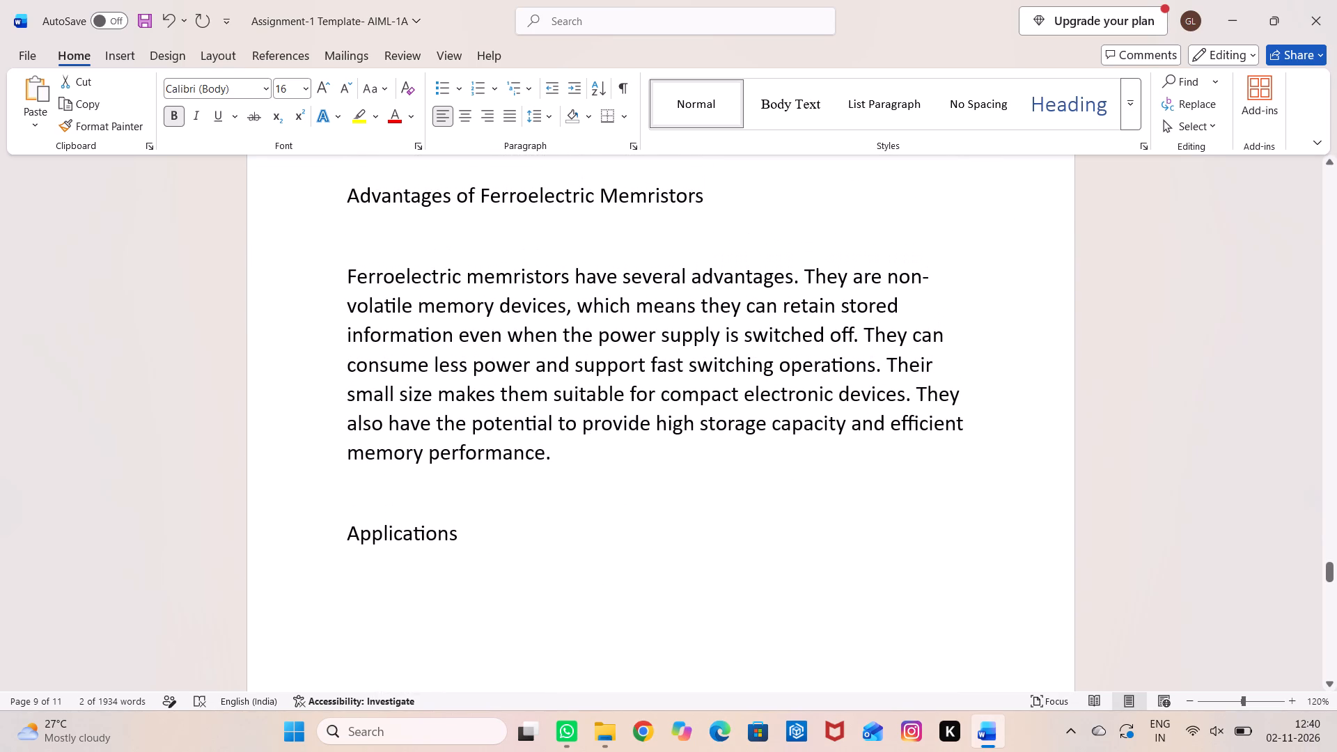
key("BackSpace")
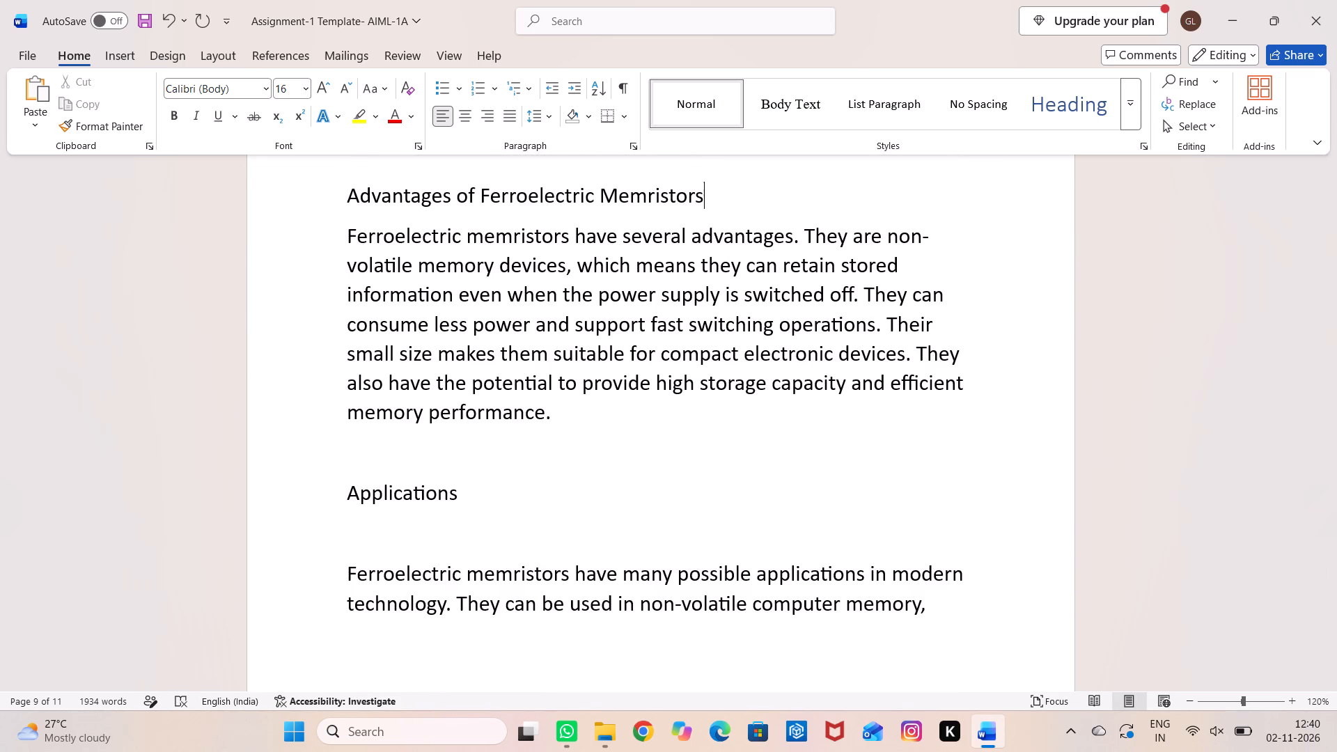
key("shift+colon")
left_click_drag(742, 204, 370, 198)
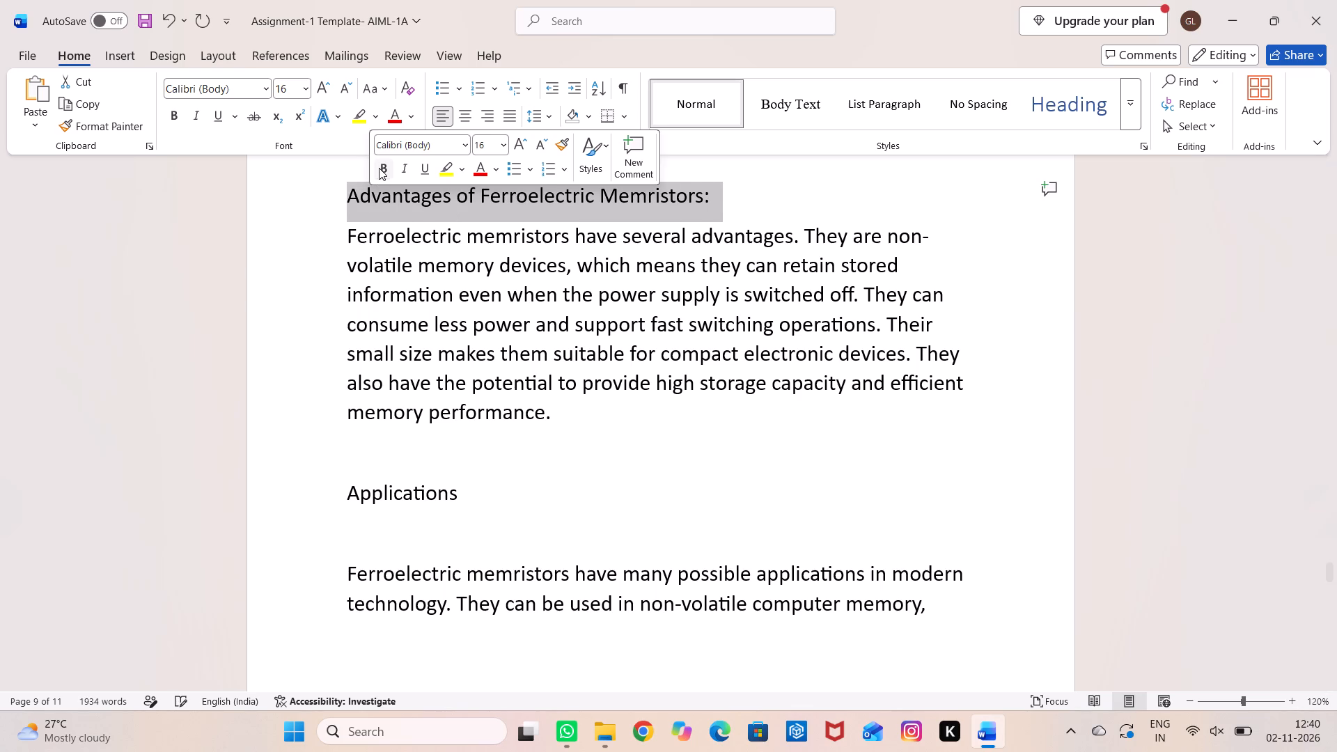
left_click(379, 168)
Remove the blank line below question 3's Applications heading and end the heading with a colon.
left_click(381, 521)
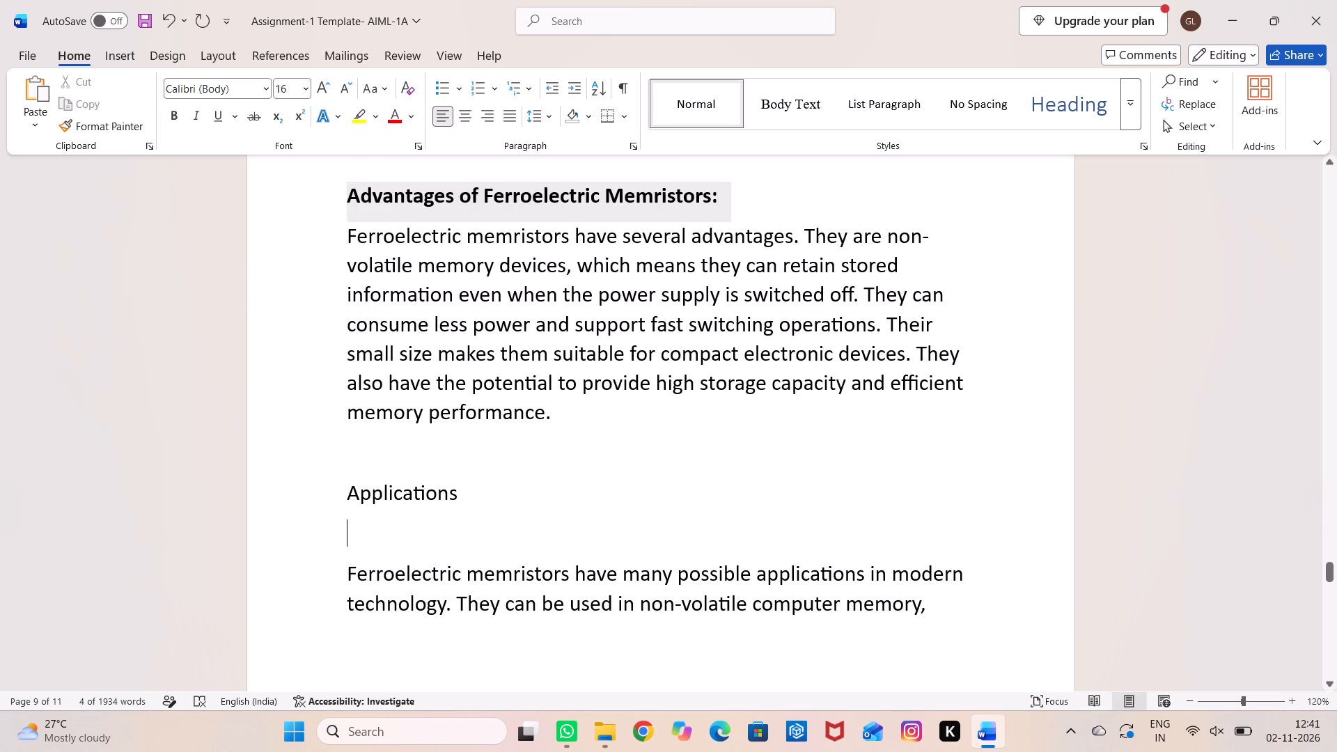
key("BackSpace")
key("shift+colon")
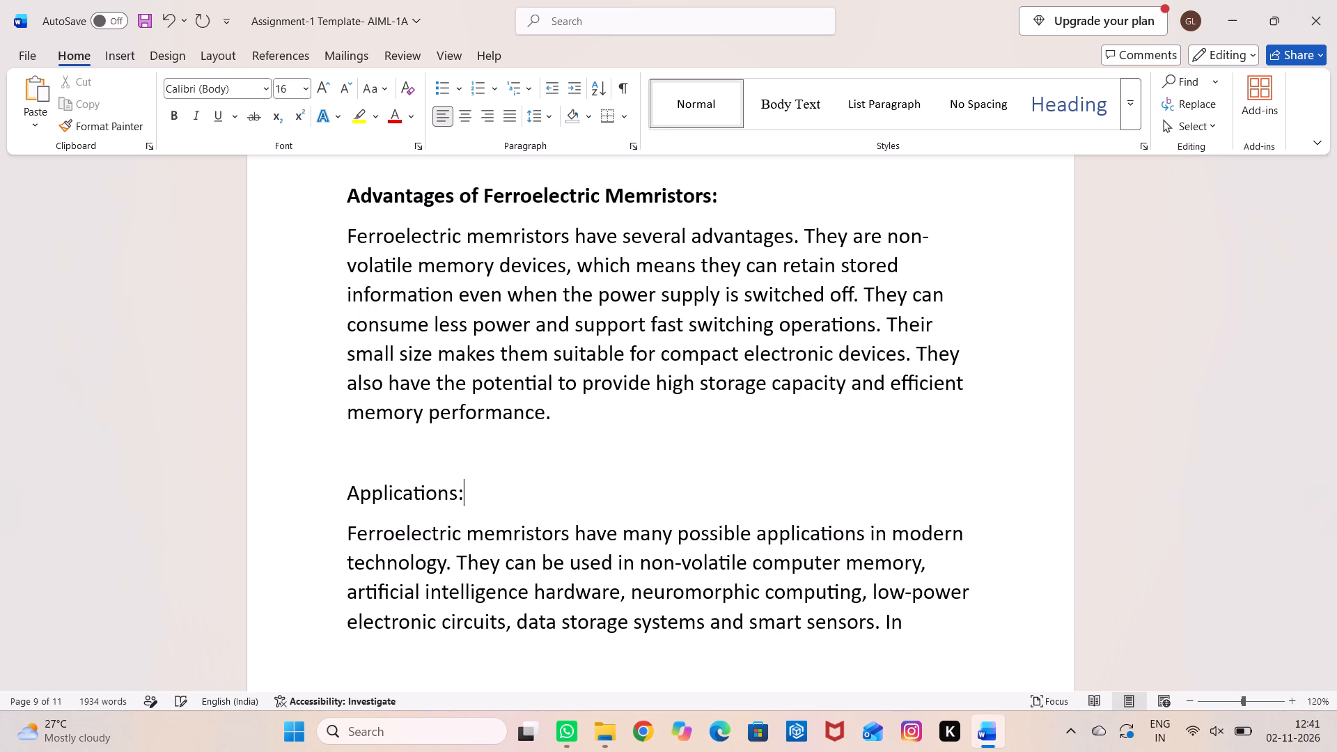
Make question 3's Applications heading bold.
left_click_drag(487, 492, 281, 492)
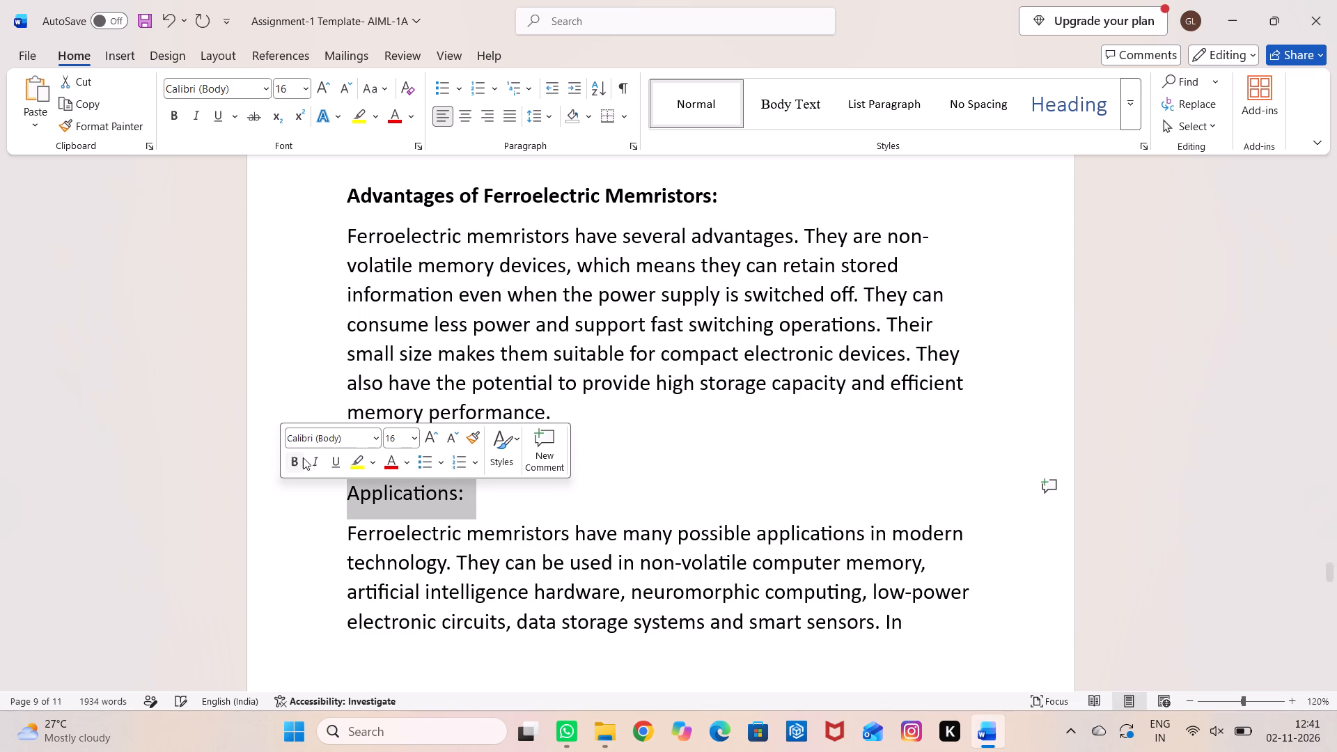
left_click(302, 458)
Remove the blank line below question 3's Challenges heading, end the heading with a colon and make it bold.
scroll(302, 458, "down", 7)
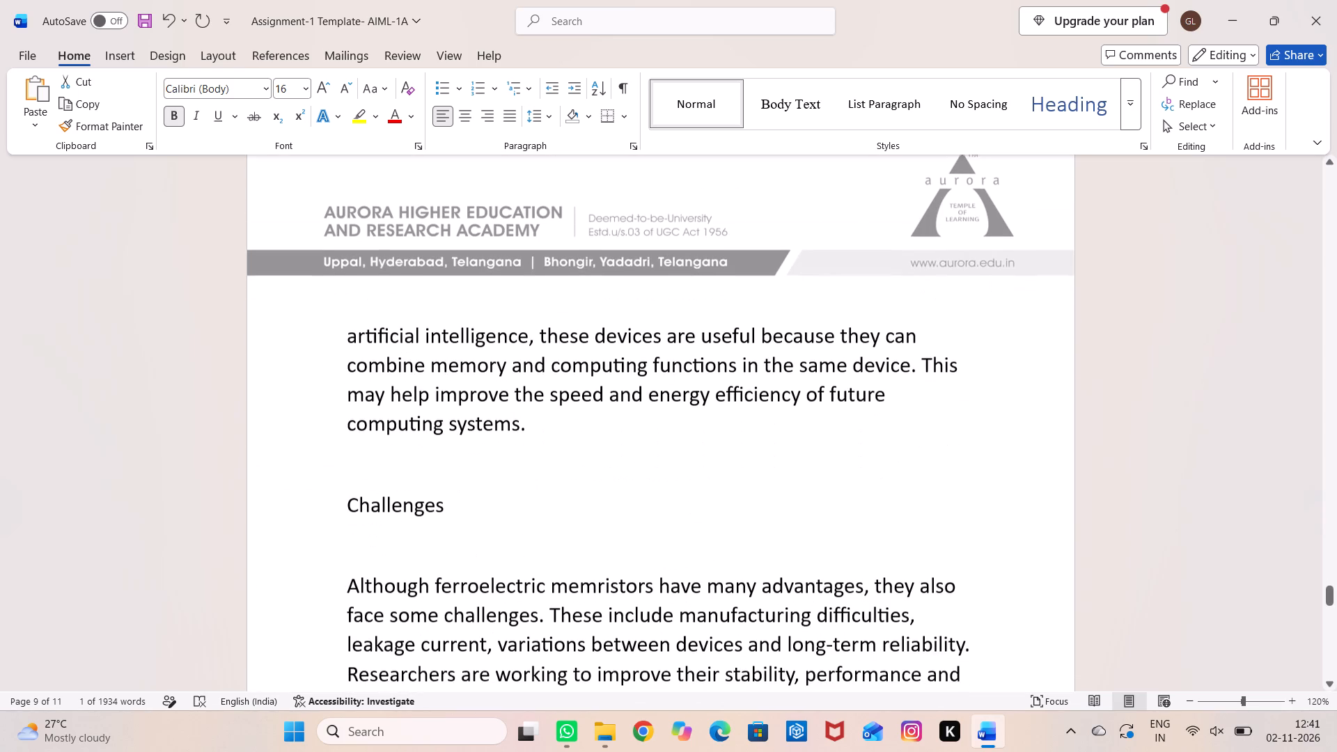
left_click(398, 542)
key("BackSpace")
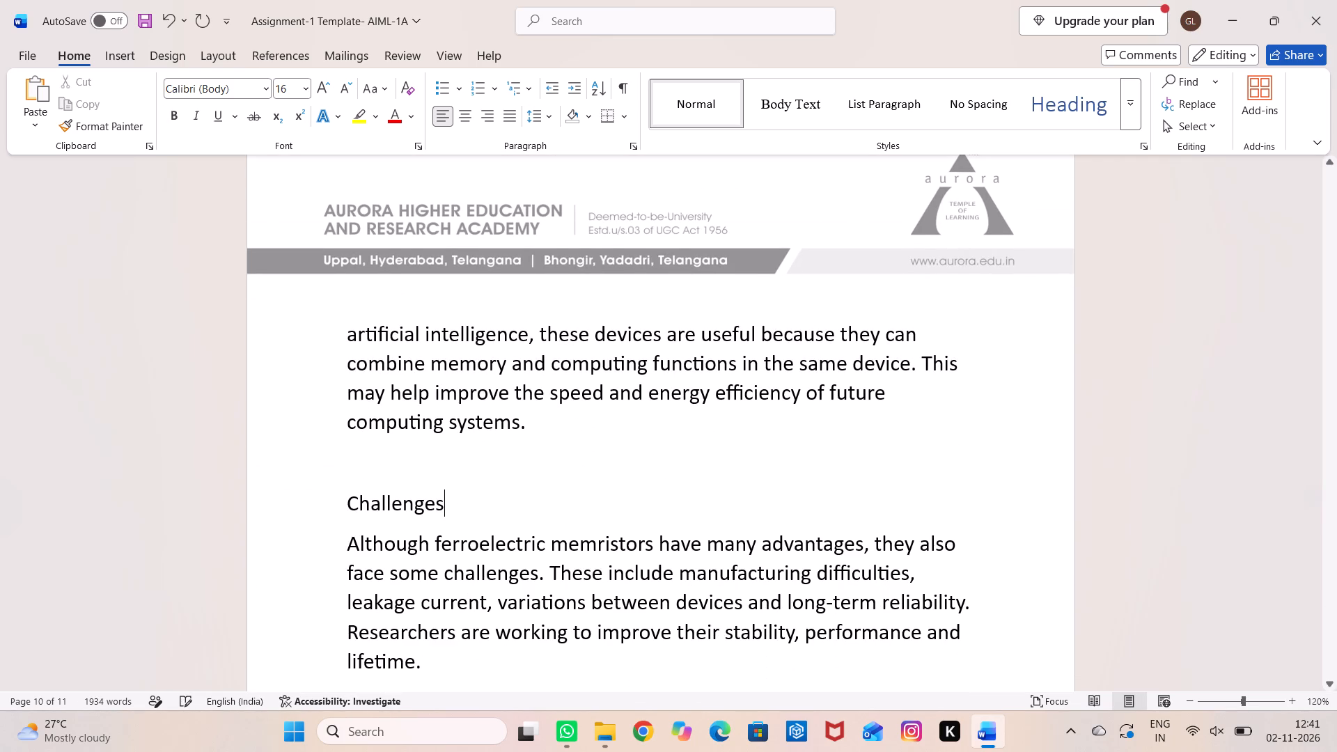
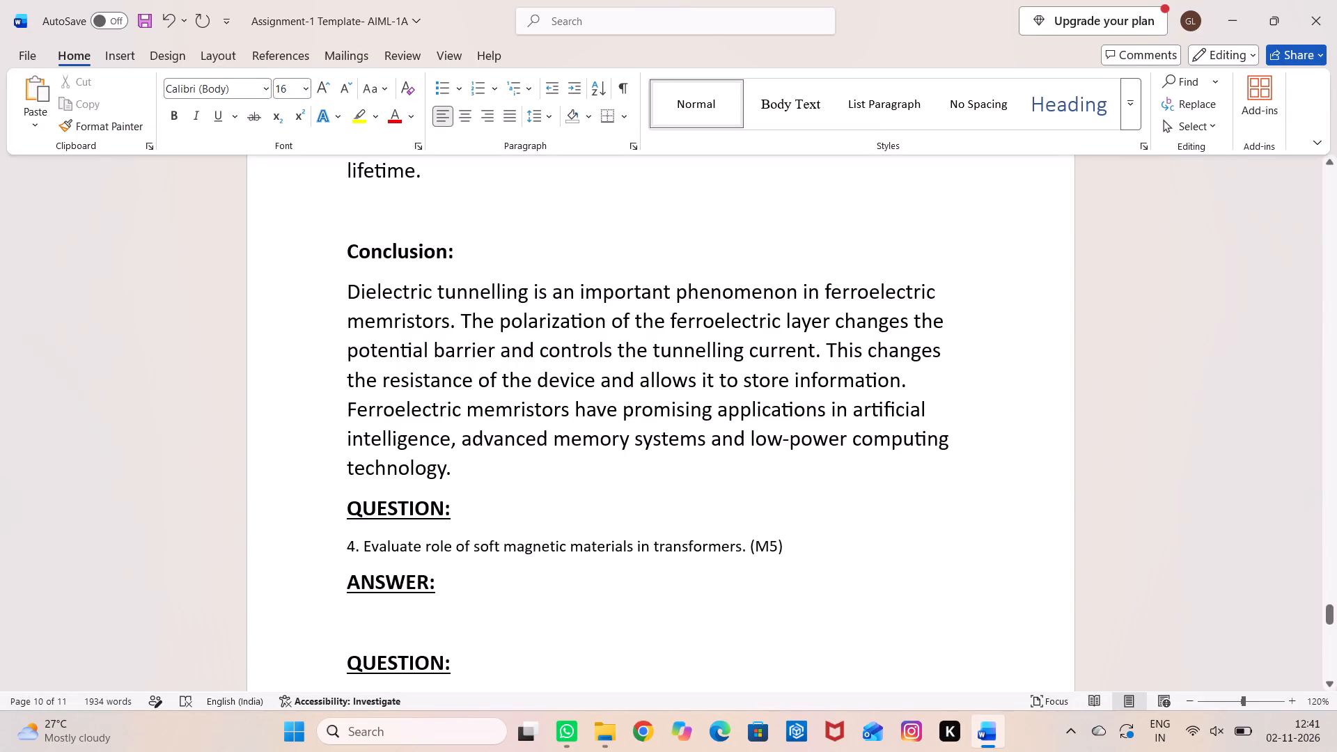
Paste the answer text below question 4's ANSWER heading and delete the repeated question title and blank line above Introduction.
key("ctrl+v")
left_click(431, 613, "ctrl")
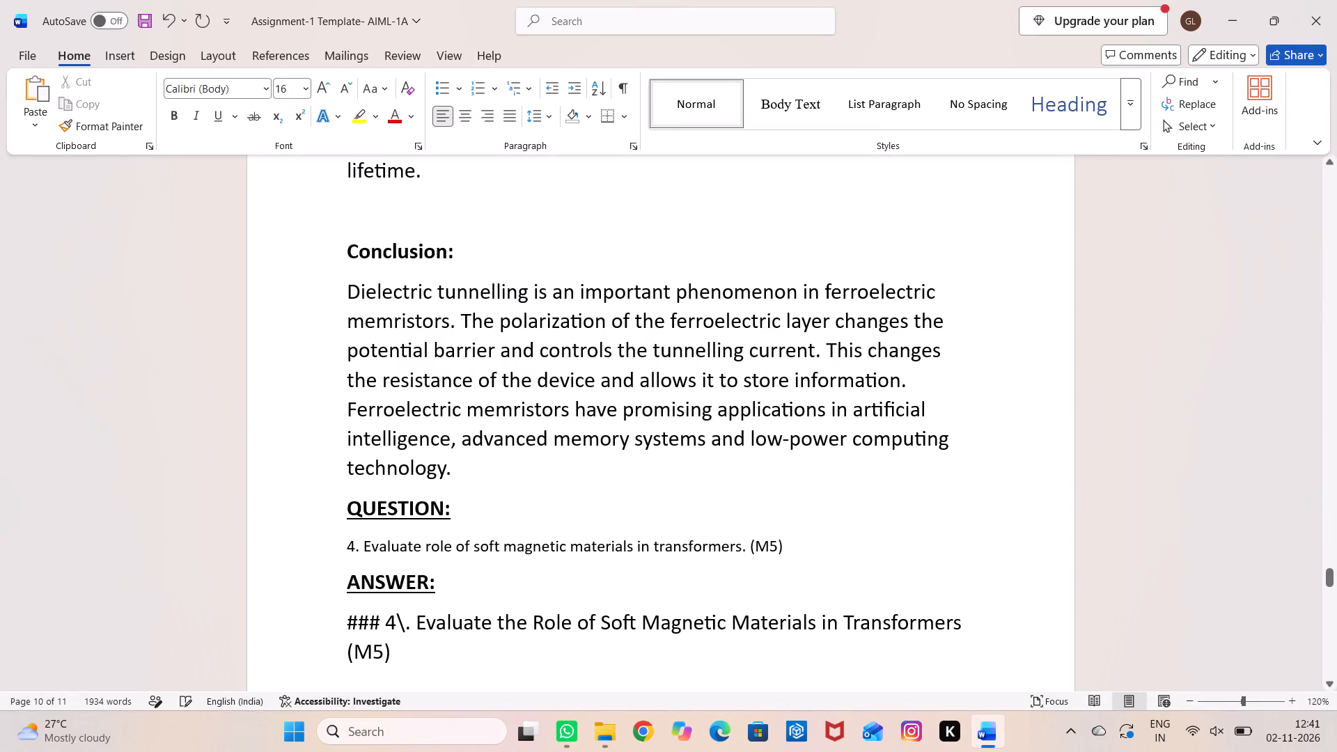
left_click_drag(343, 622, 416, 689)
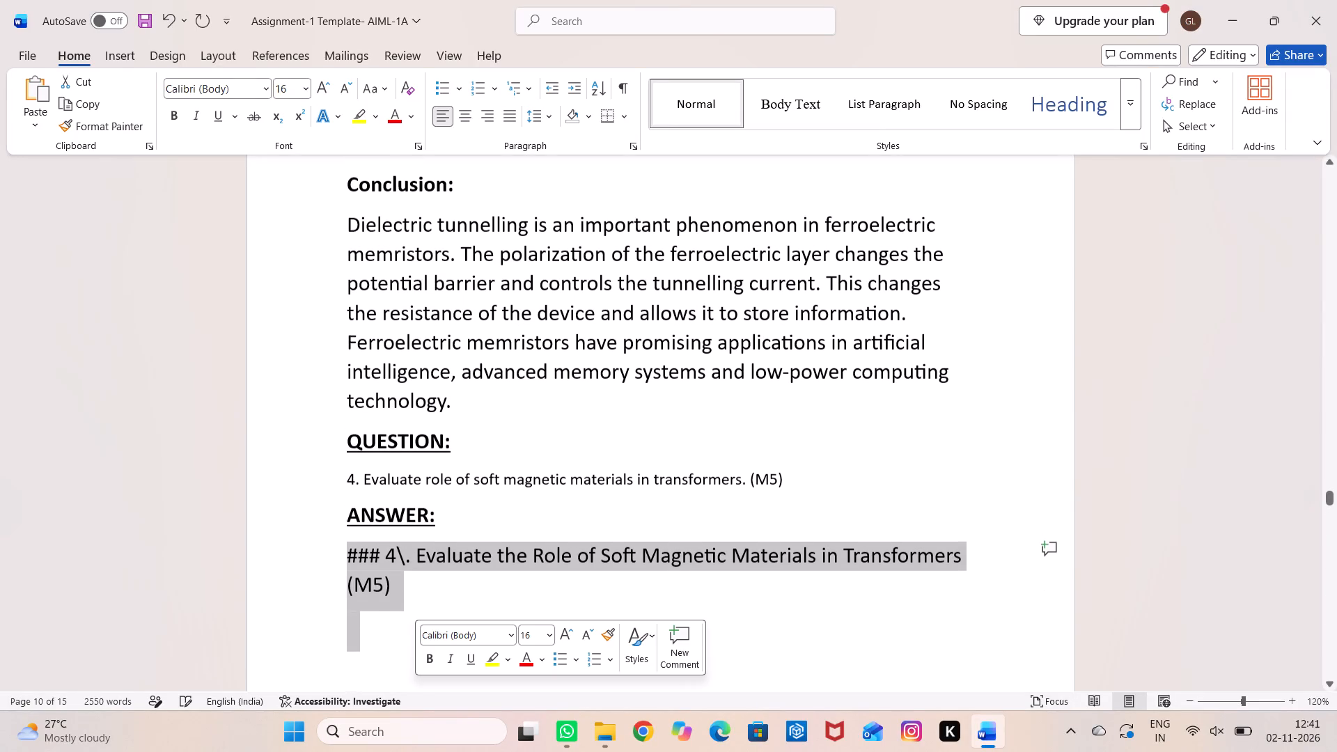
key("BackSpace")
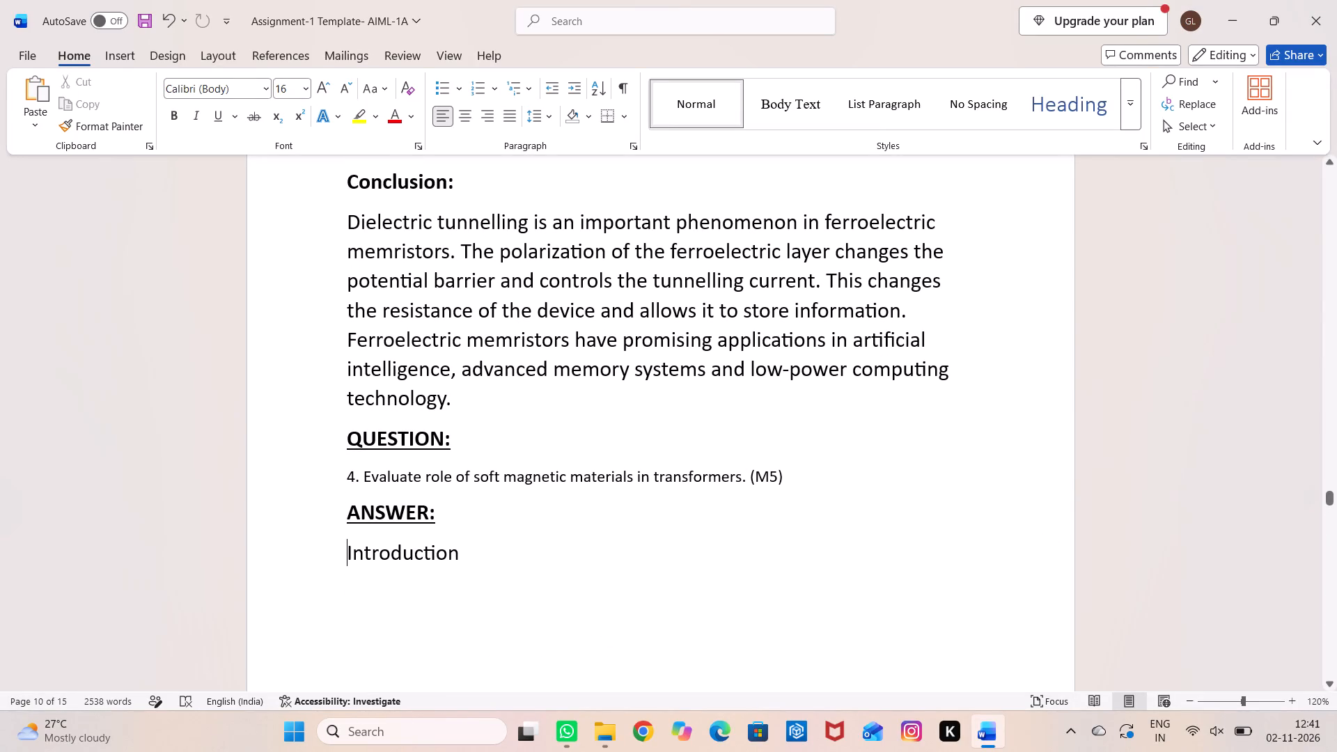
Place the text cursor at the start of the question 4 line, above its ANSWER heading.
scroll(384, 634, "down", 1)
scroll(385, 527, "down", 1)
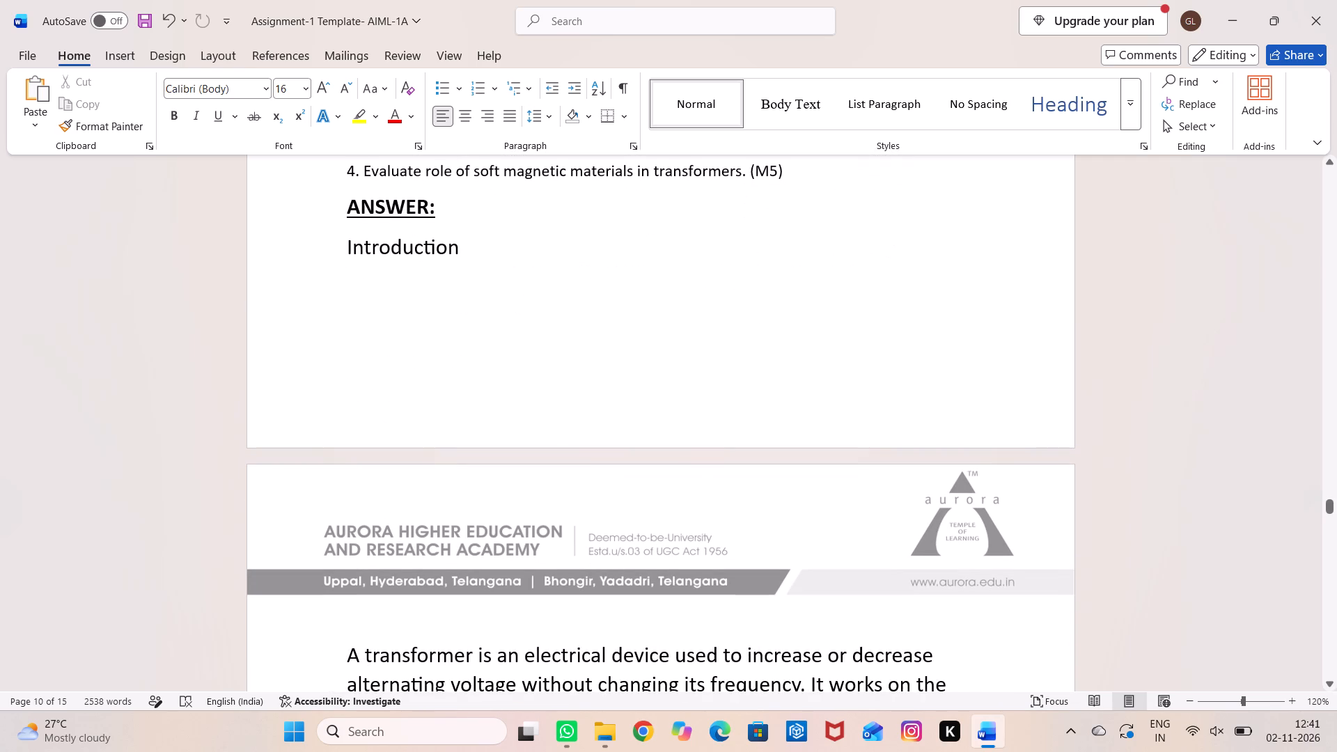
left_click(341, 169)
scroll(341, 169, "up", 1)
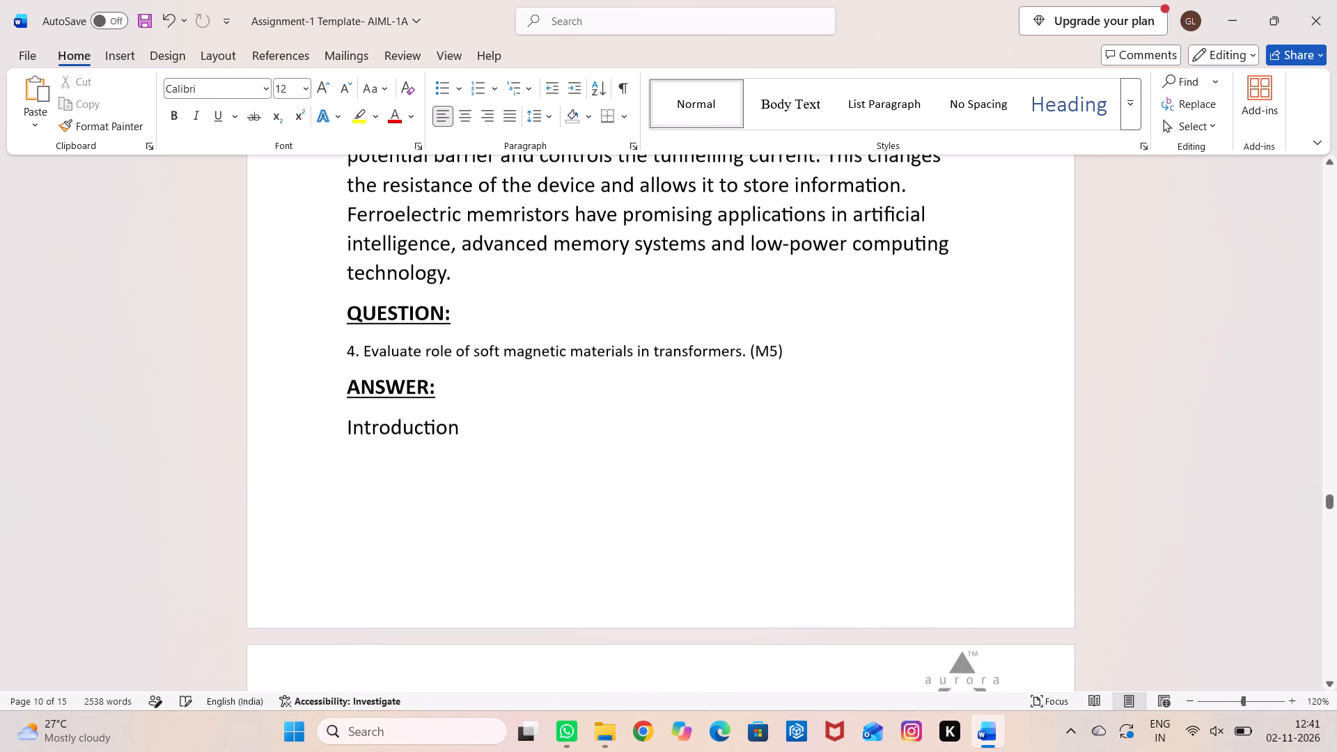
Insert blank lines above question 4's QUESTION heading so that the question starts on a new page.
left_click(341, 320)
key("Return")
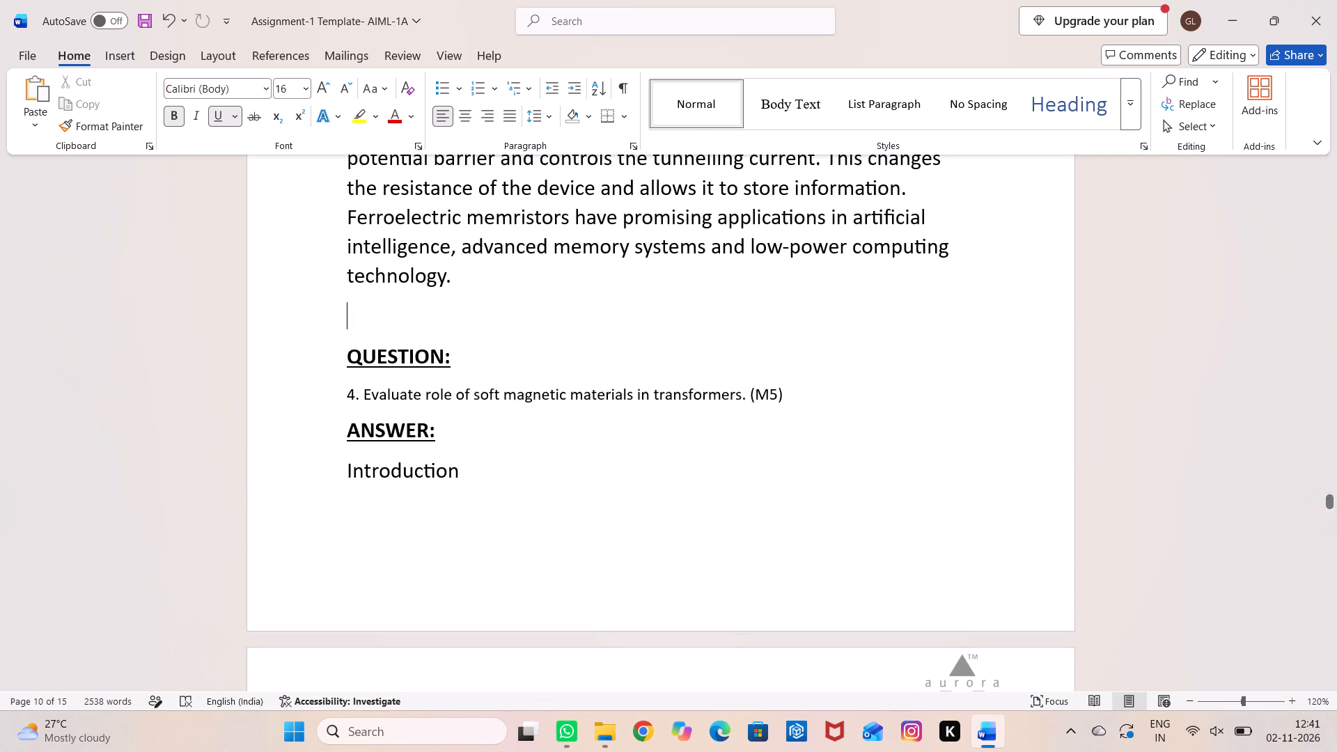
key("Return")
key("Return")
key("Return")
key("Return")
key("Return")
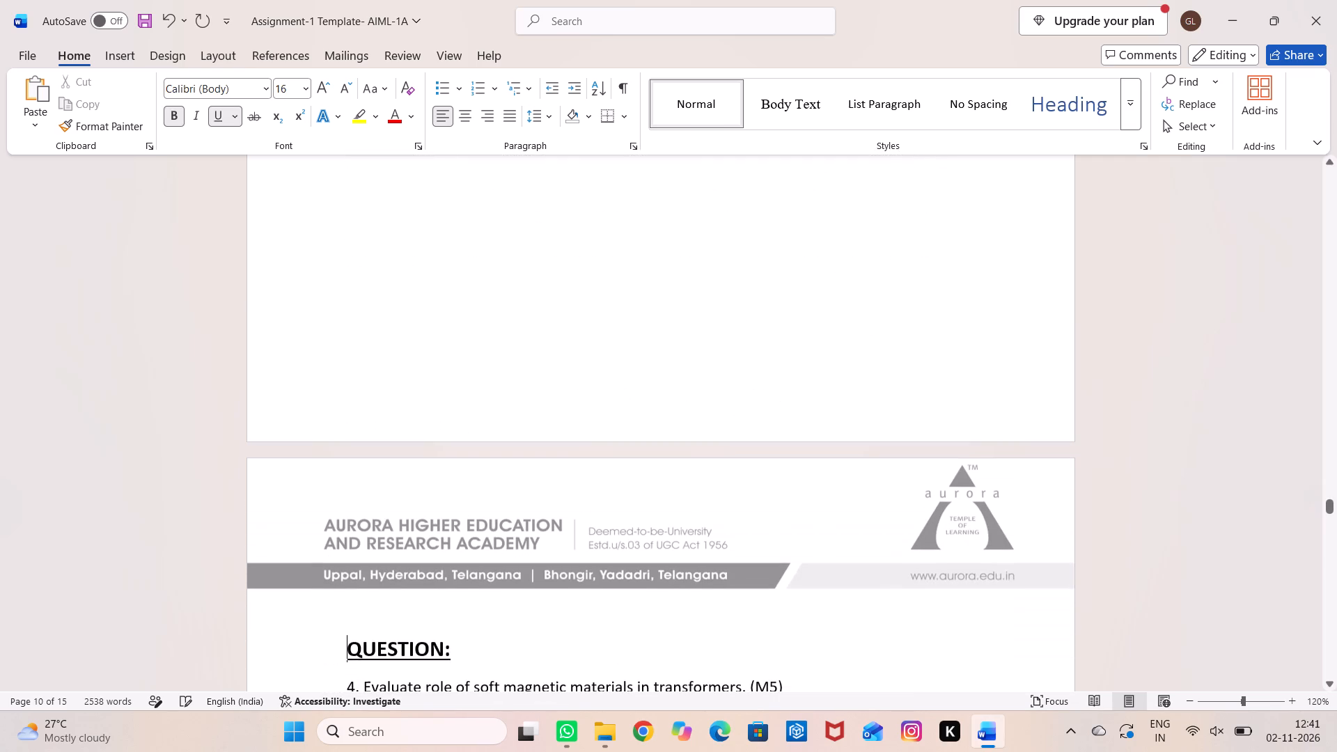
Remove the blank line below question 4's Introduction heading, end the heading with a colon and make it bold.
scroll(391, 288, "down", 1)
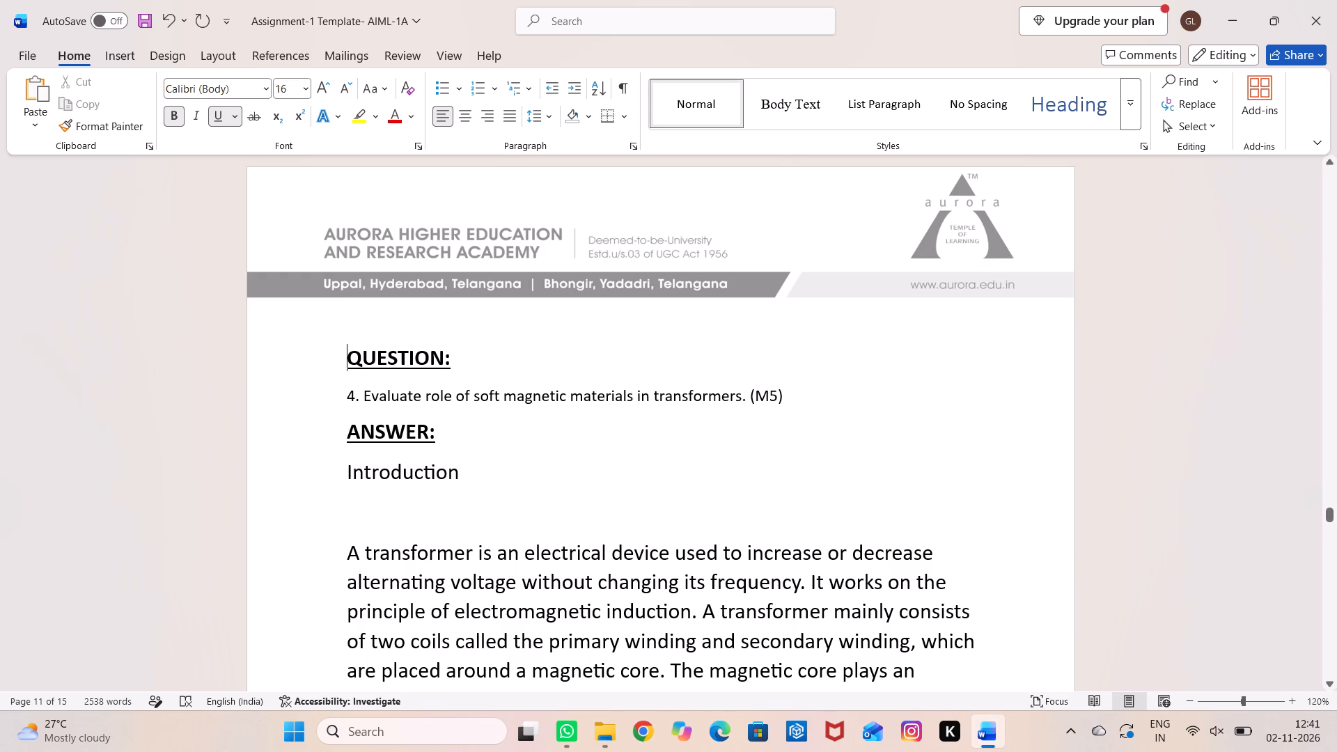
left_click(357, 510)
key("BackSpace")
key("shift+colon")
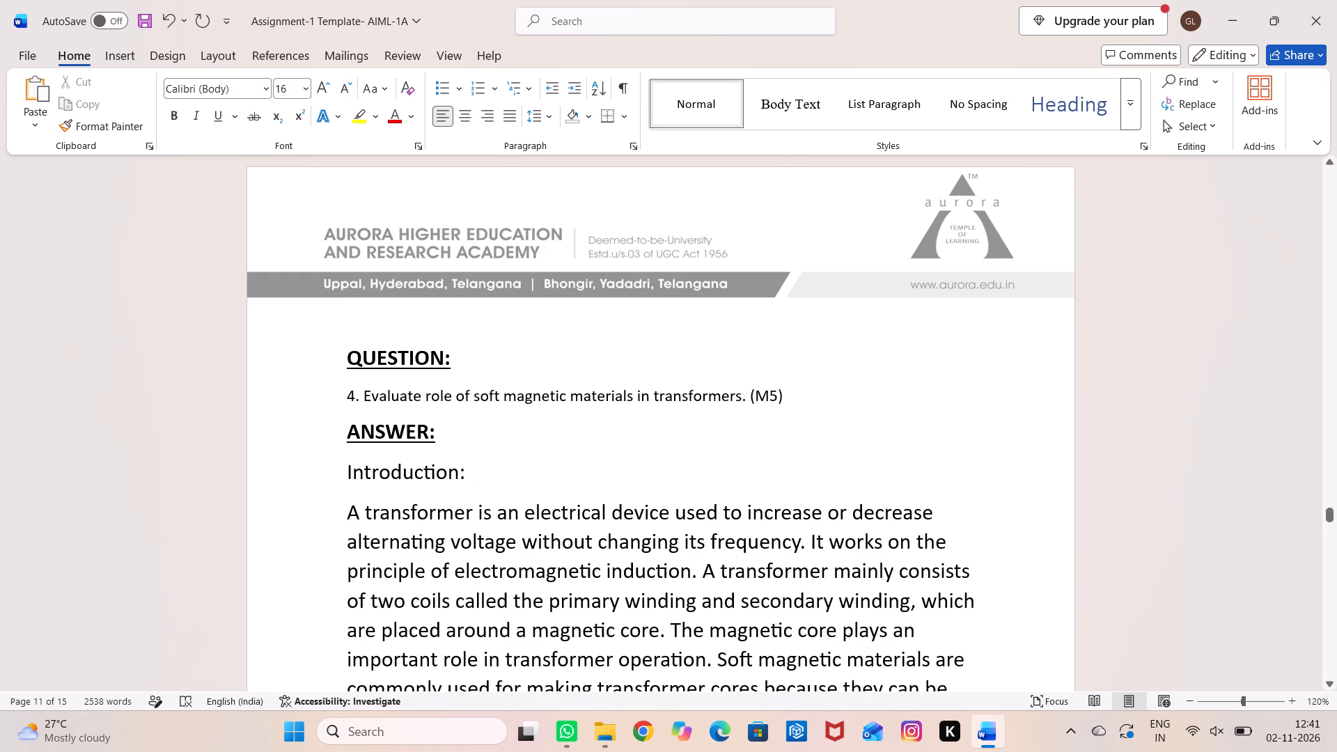
left_click_drag(478, 471, 381, 478)
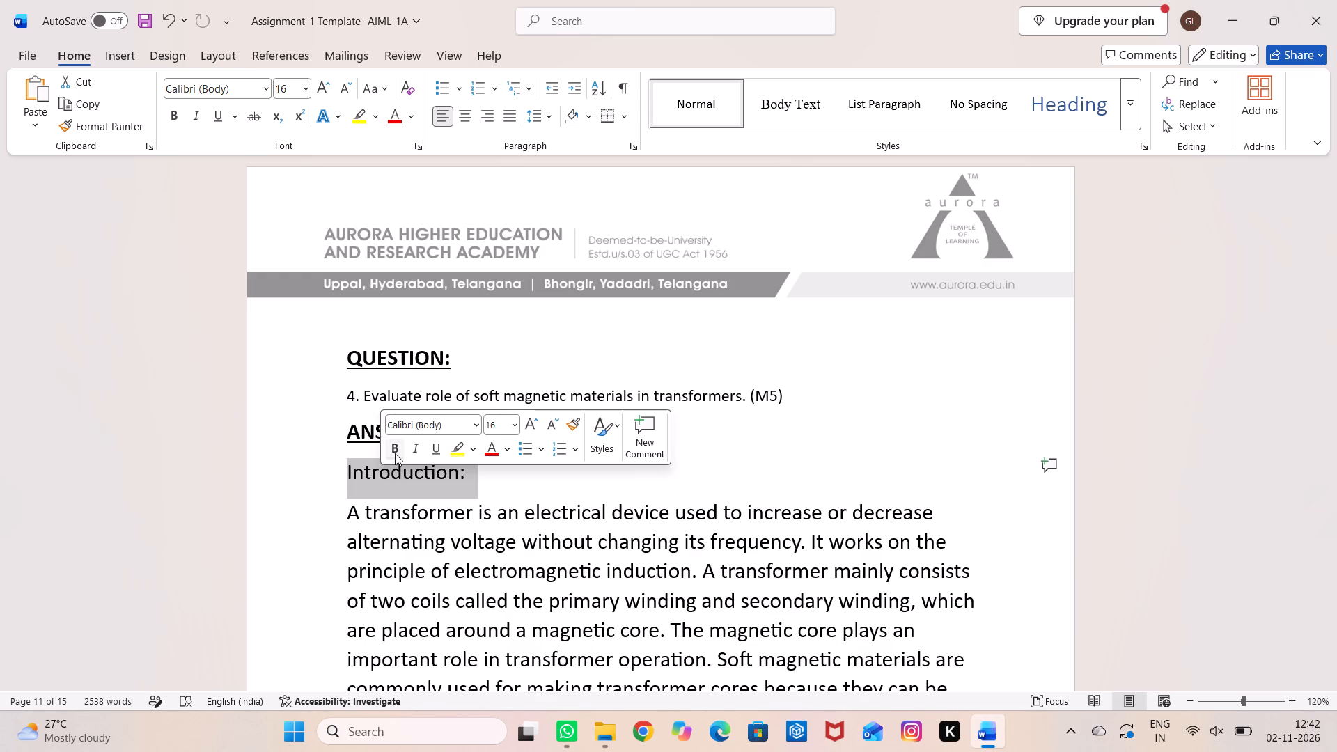
left_click(395, 453)
Remove the blank line below the Soft Magnetic Materials heading, end the heading with a colon and make it bold.
scroll(395, 453, "down", 4)
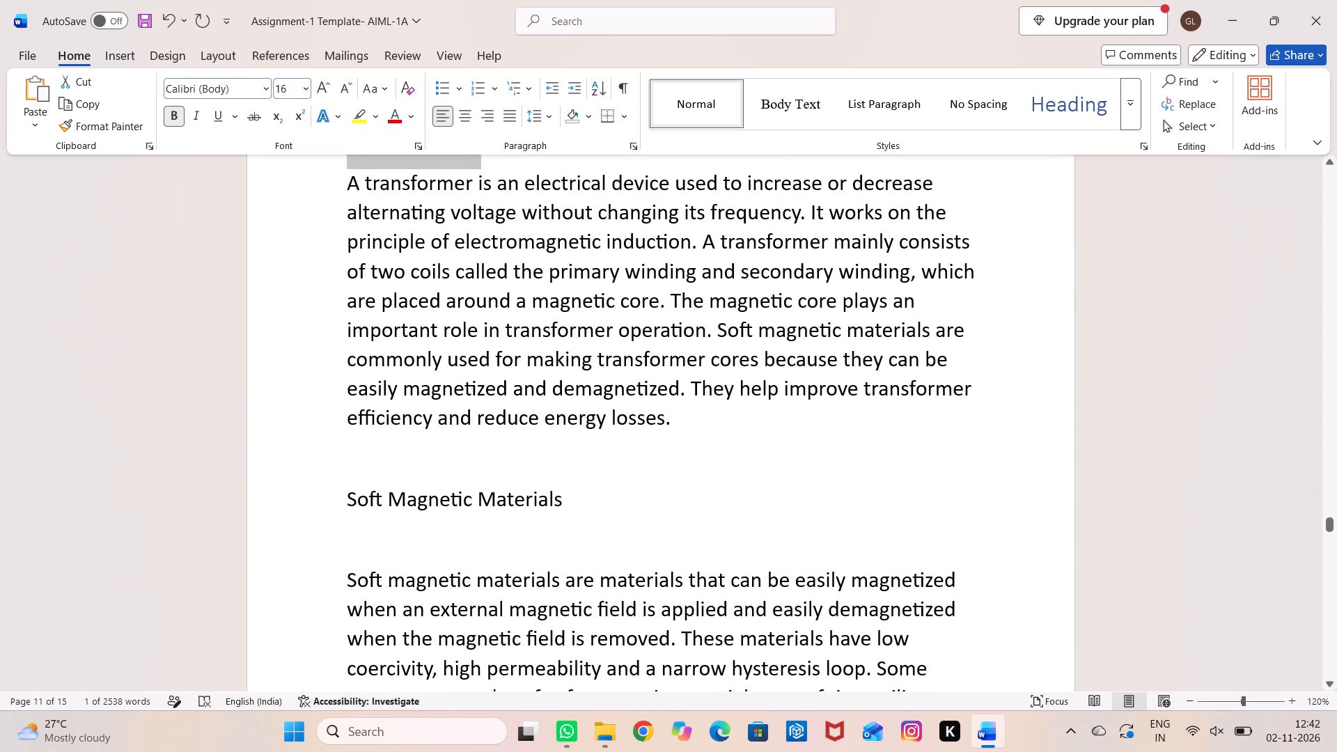
left_click(389, 540)
key("BackSpace")
key("shift+colon")
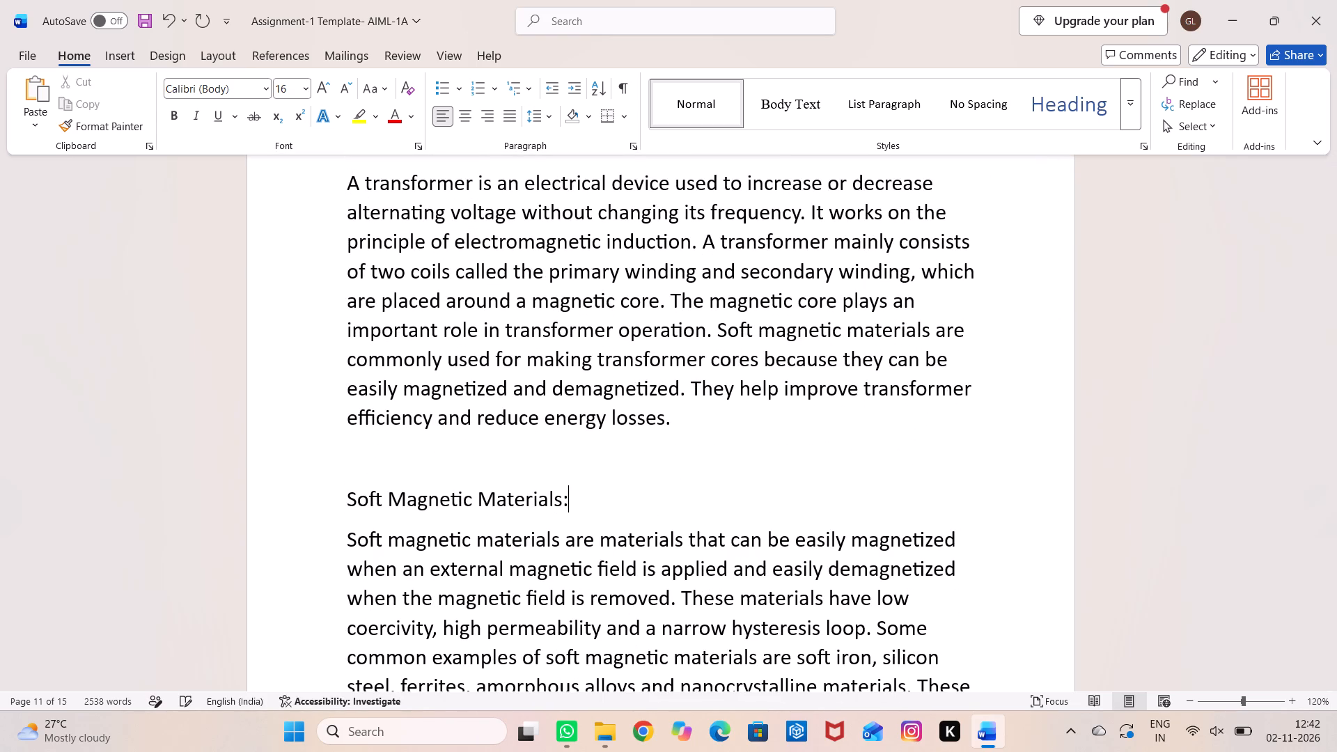
left_click_drag(568, 494, 361, 497)
left_click(371, 467)
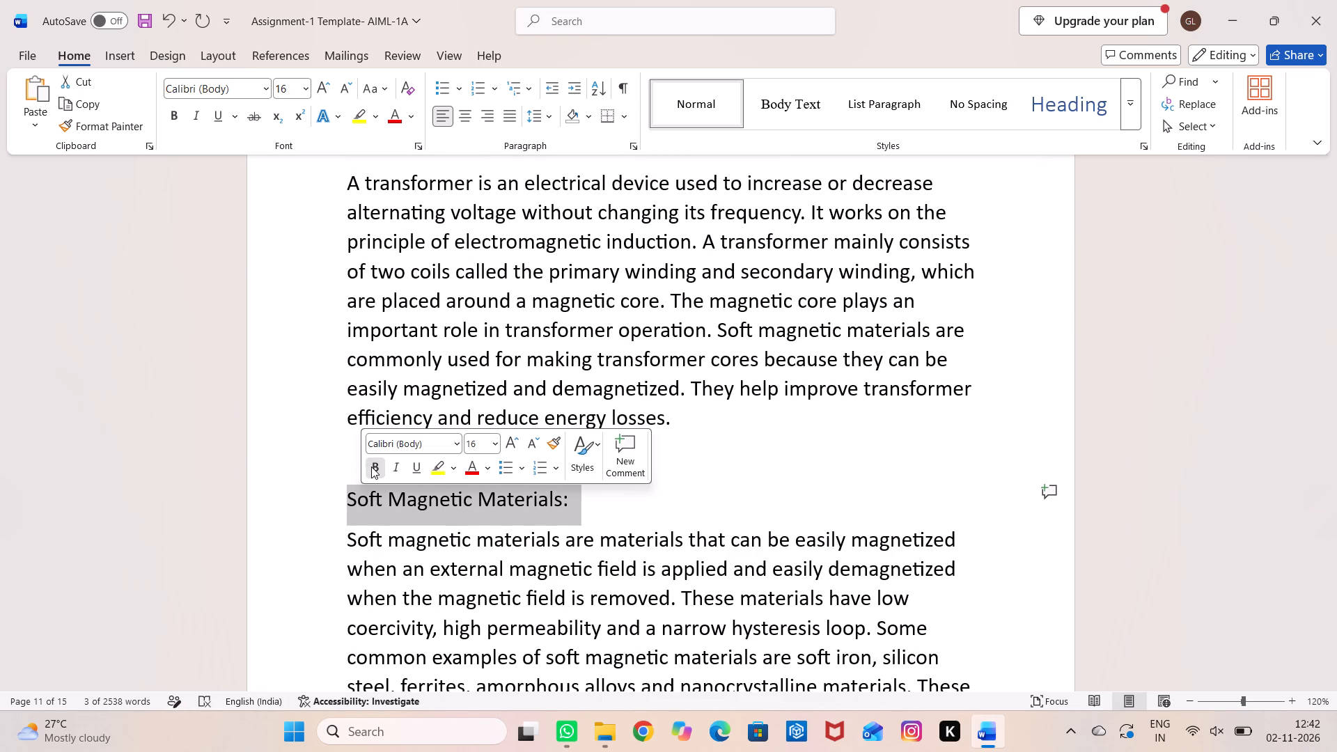
Insert blank lines above the Role of Soft Magnetic Materials in Transformers heading to move it onto the next page.
scroll(371, 467, "down", 7)
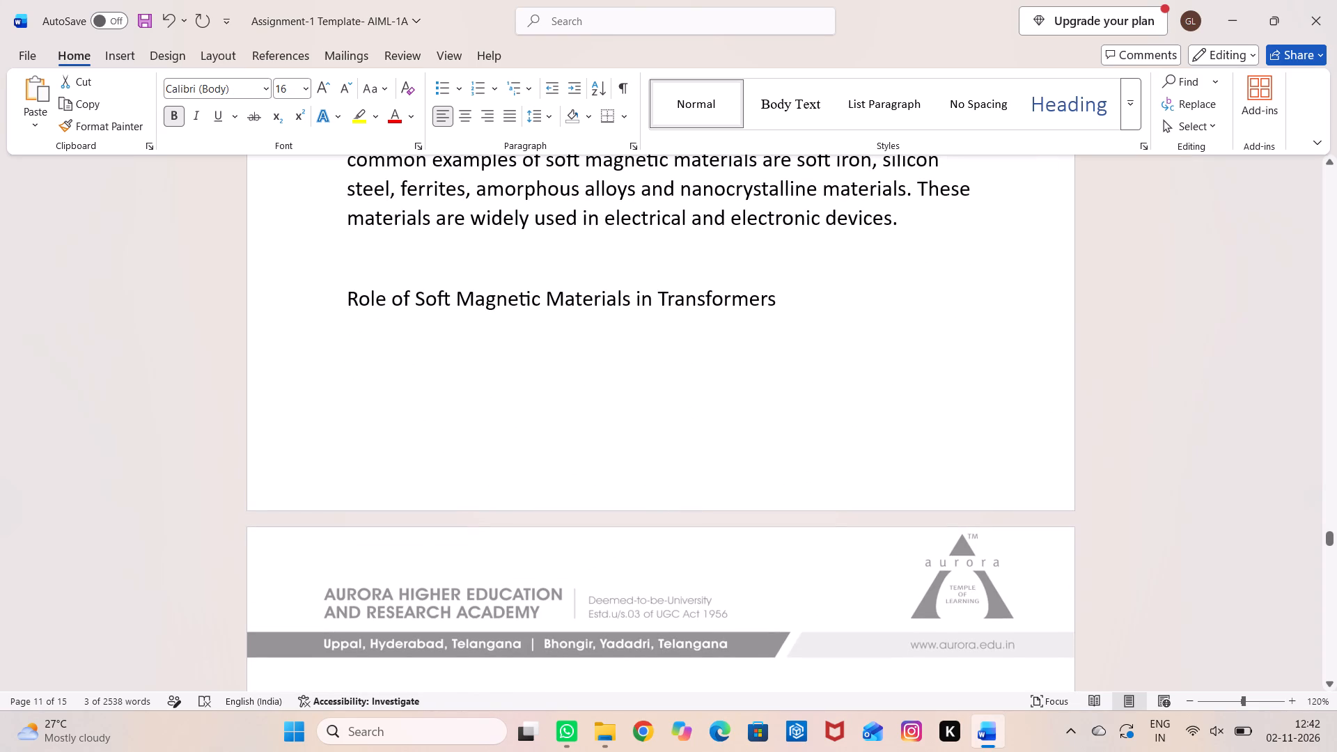
scroll(359, 319, "up", 1)
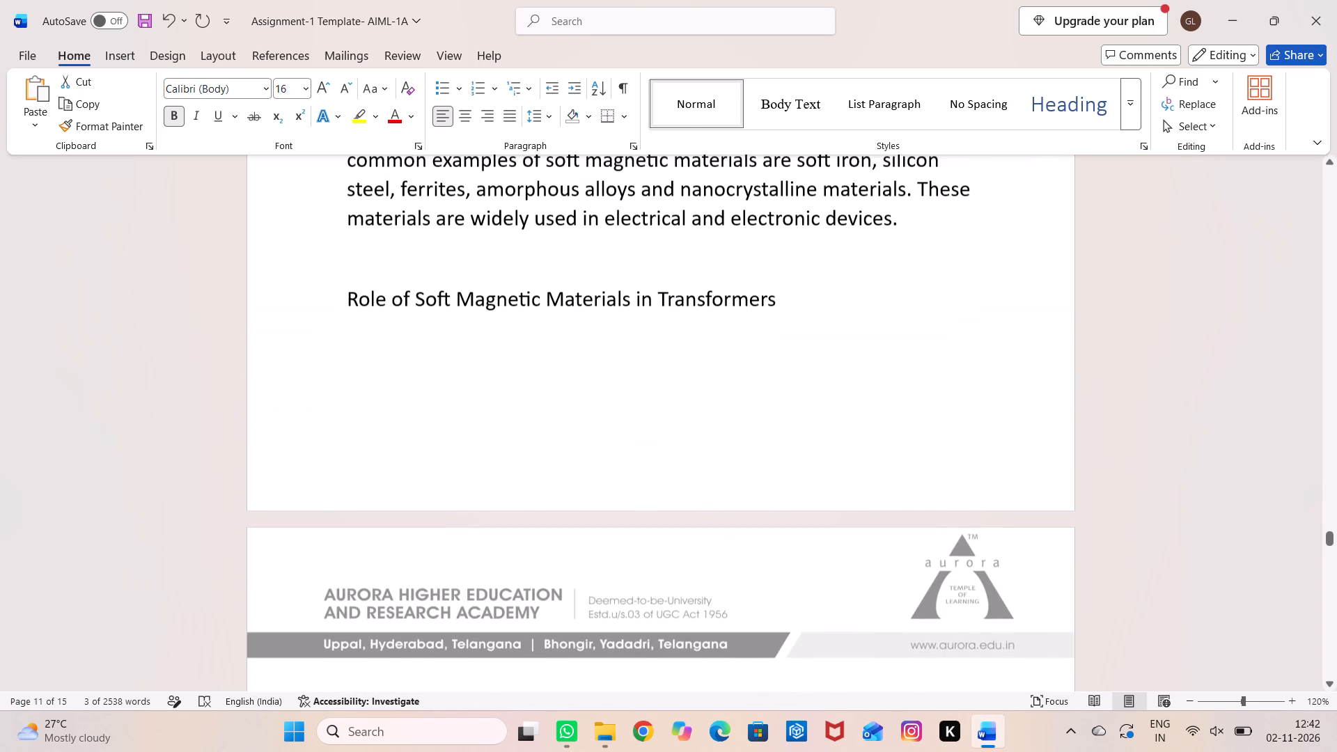
scroll(359, 319, "up", 1)
left_click(339, 297)
key("Return")
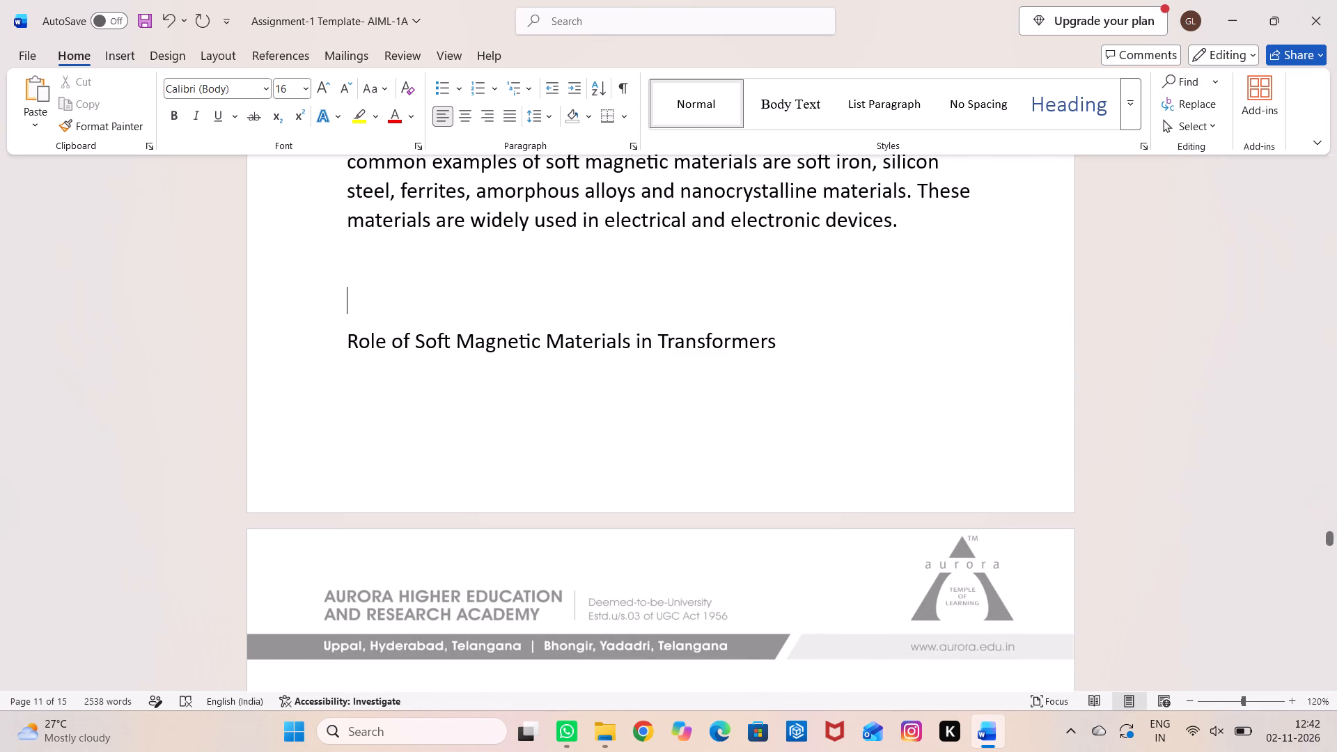
key("Return")
key("Return")
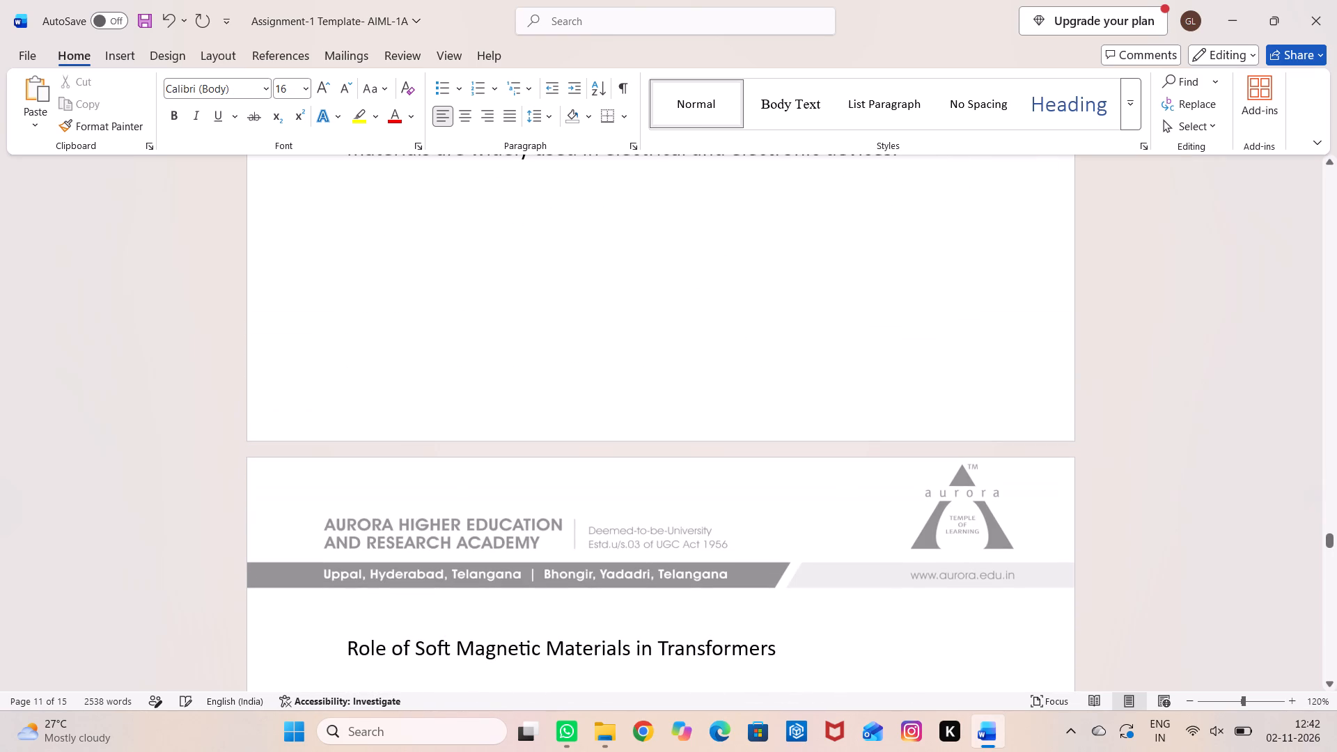
Remove the blank line below the Role of Soft Magnetic Materials in Transformers heading, end the heading with a colon and make it bold.
scroll(389, 390, "down", 2)
scroll(389, 285, "up", 1)
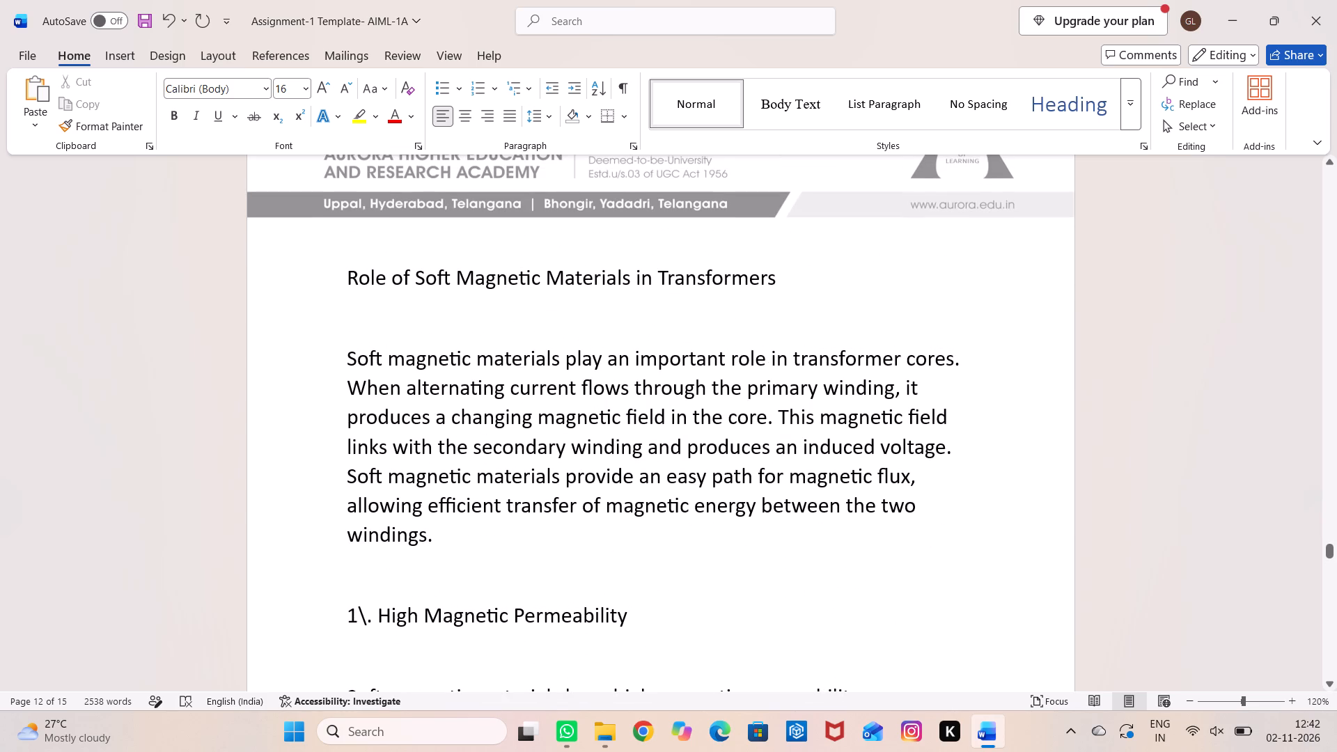
left_click(366, 318)
key("BackSpace")
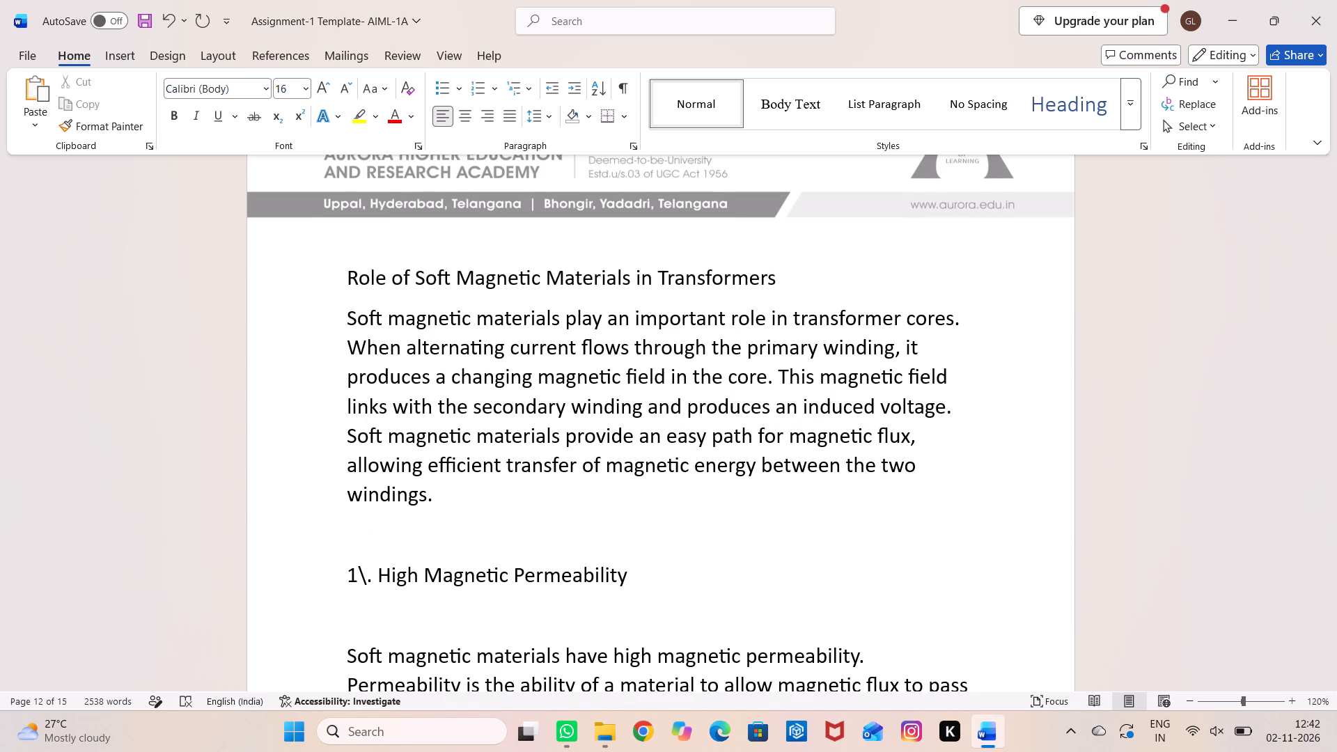
key("shift+colon")
left_click_drag(795, 280, 382, 269)
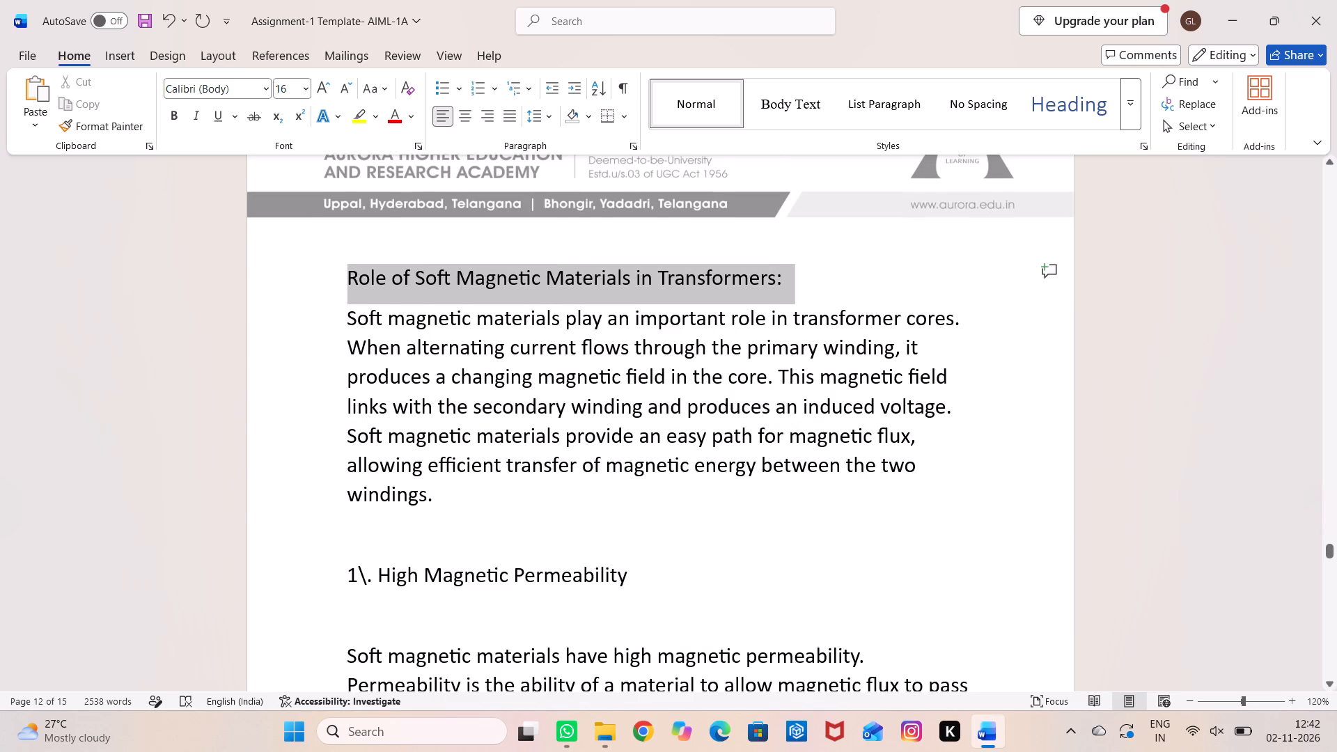
left_click_drag(382, 269, 383, 269)
left_click(396, 238)
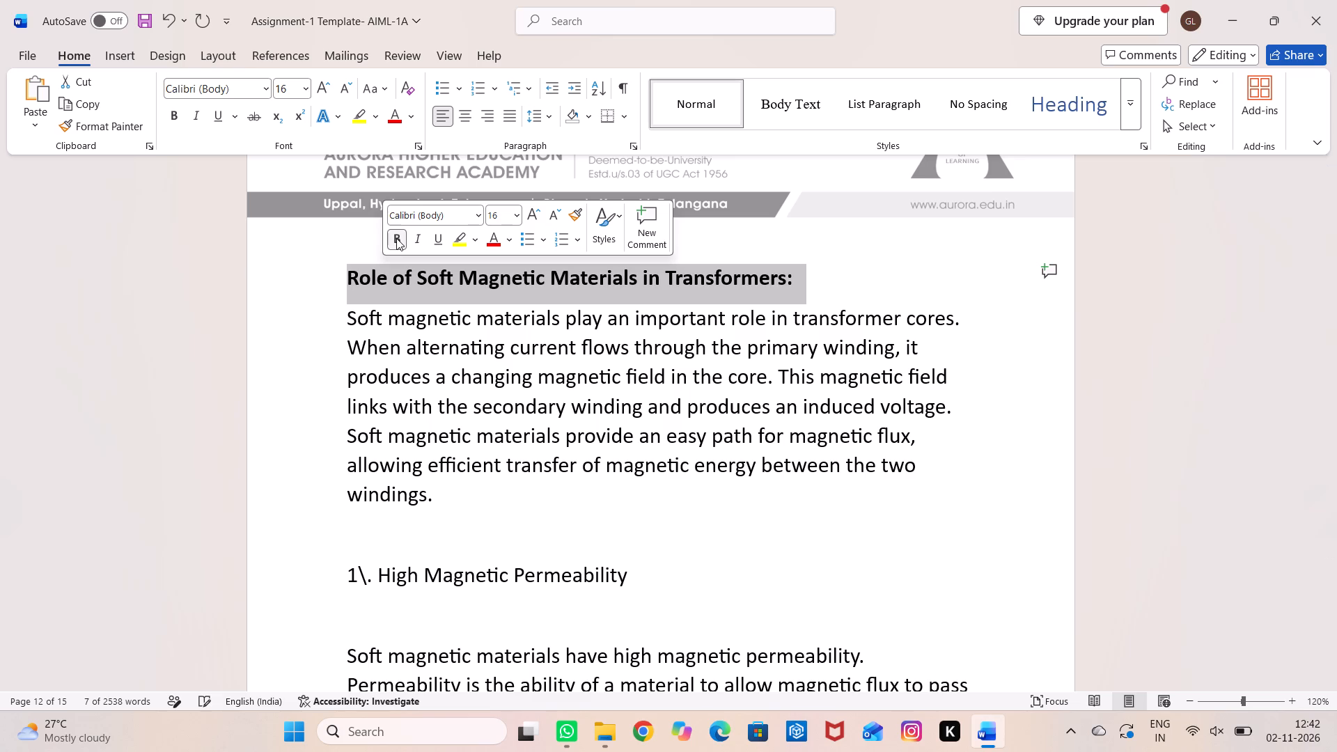
Change the High Magnetic Permeability subheading's numbering to 1) and remove the blank line below it.
left_click_drag(373, 579, 360, 576)
key("shift+parenright")
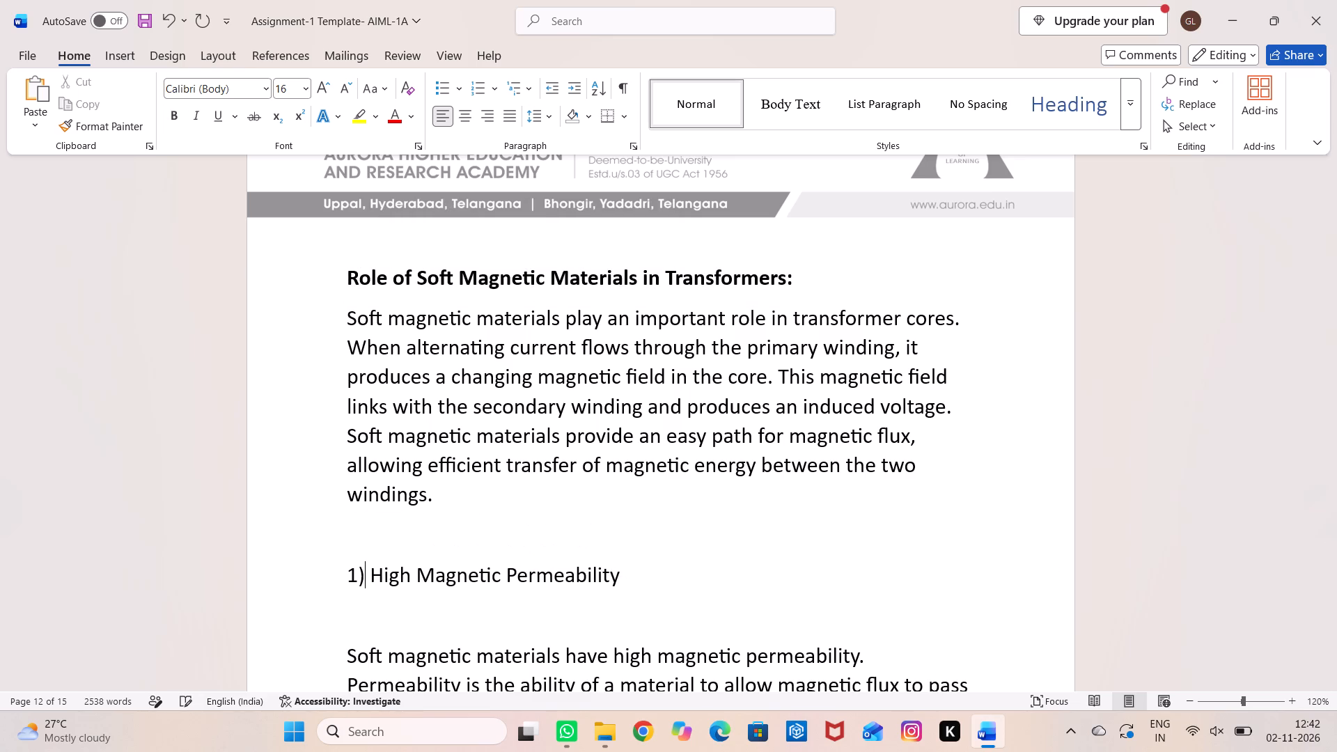
left_click(370, 621)
key("BackSpace")
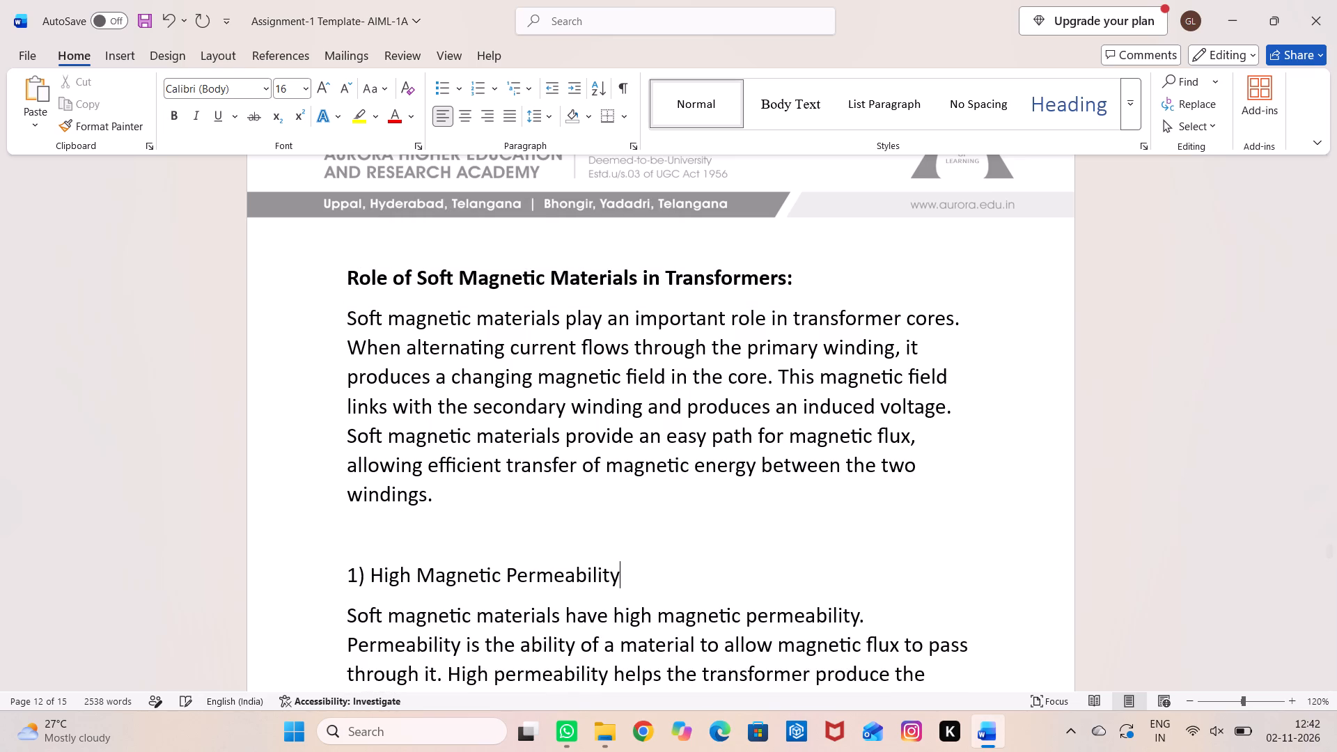
Change the Low Hysteresis Loss subheading's numbering to 2) and remove the blank line below it.
scroll(370, 621, "down", 1)
left_click_drag(372, 491, 360, 491)
key("shift+parenright")
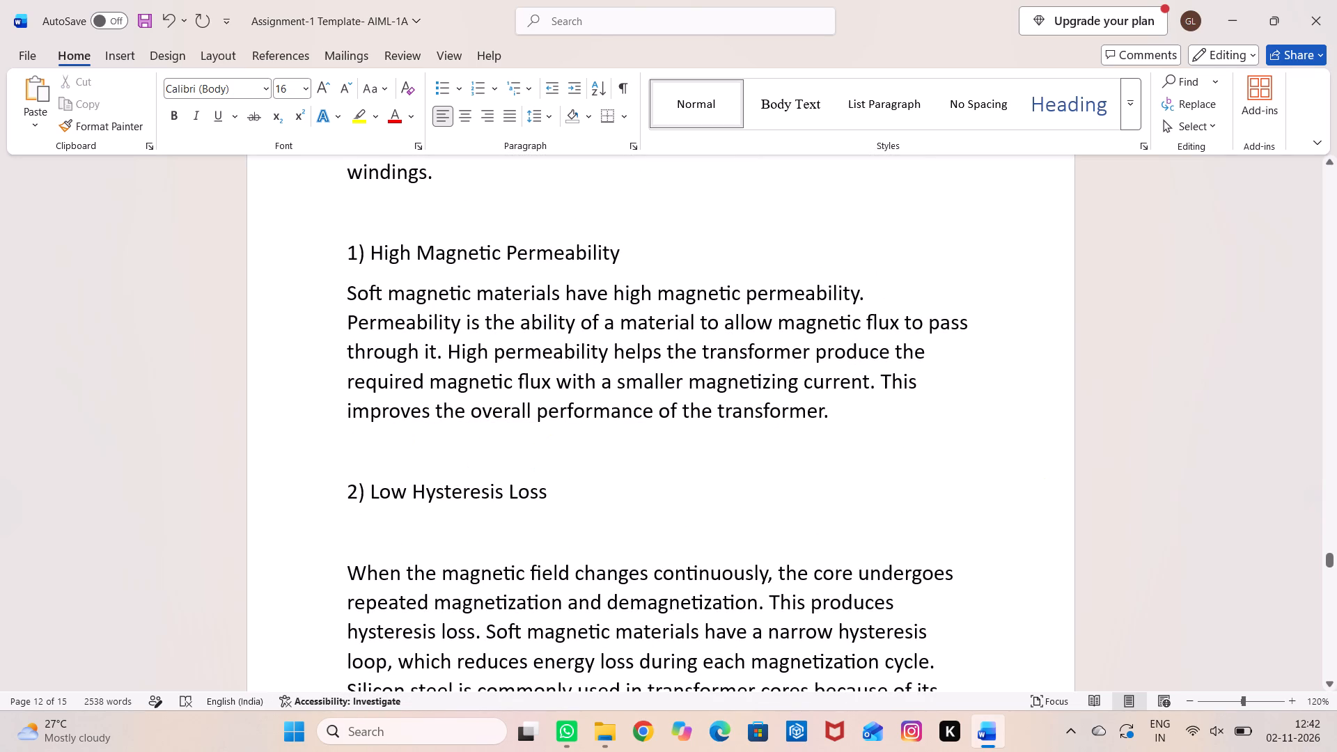
left_click_drag(368, 534, 451, 537)
key("BackSpace")
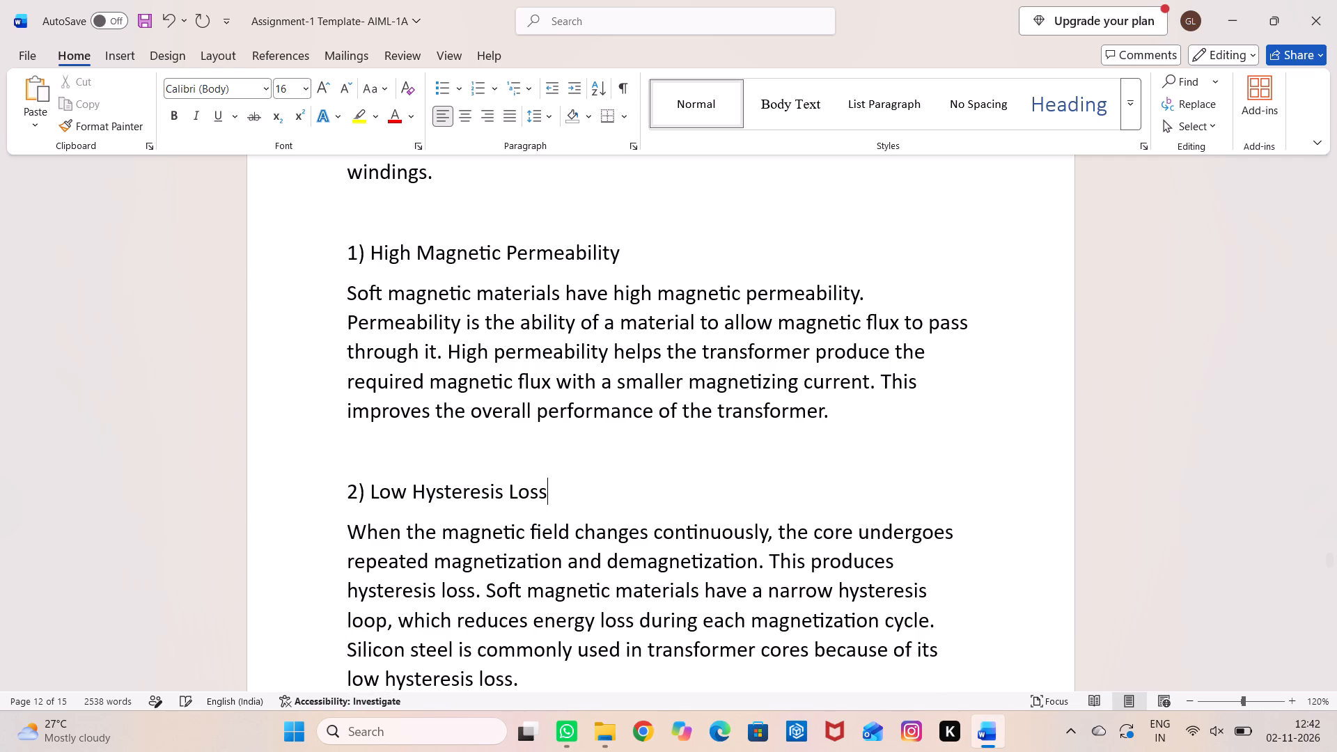
Insert blank lines above the Low Eddy Current Loss subheading to move it onto the next page.
scroll(451, 537, "down", 2)
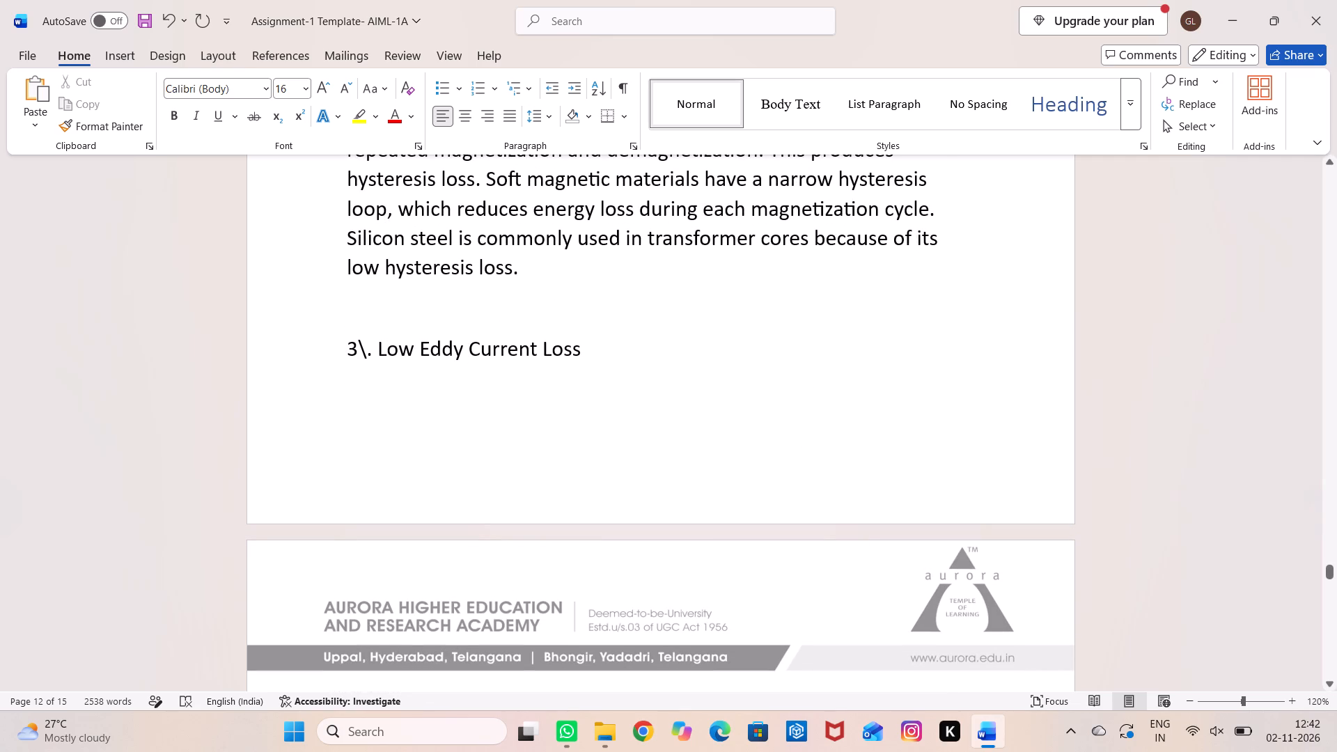
left_click(346, 350)
key("Return")
key("Return")
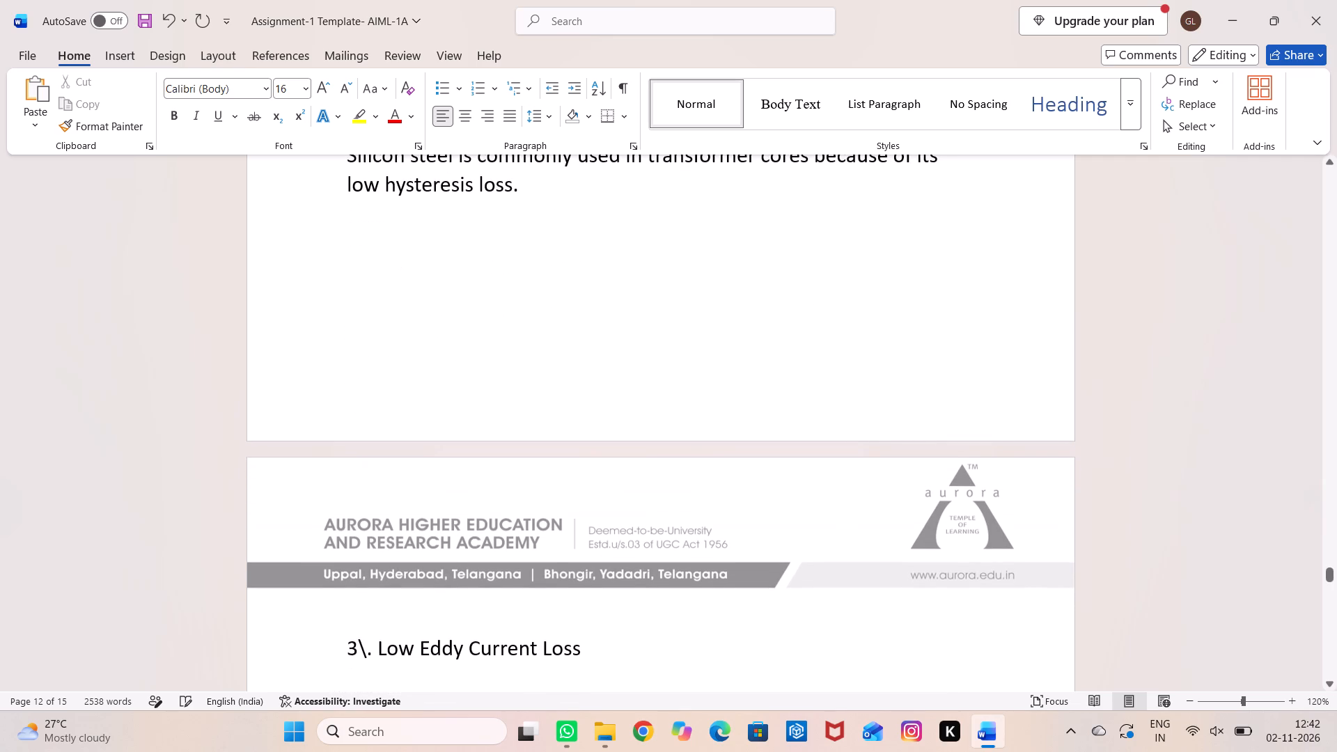
Remove the blank line below the Low Eddy Current Loss subheading and change its numbering to 3).
scroll(389, 365, "down", 1)
left_click(361, 410)
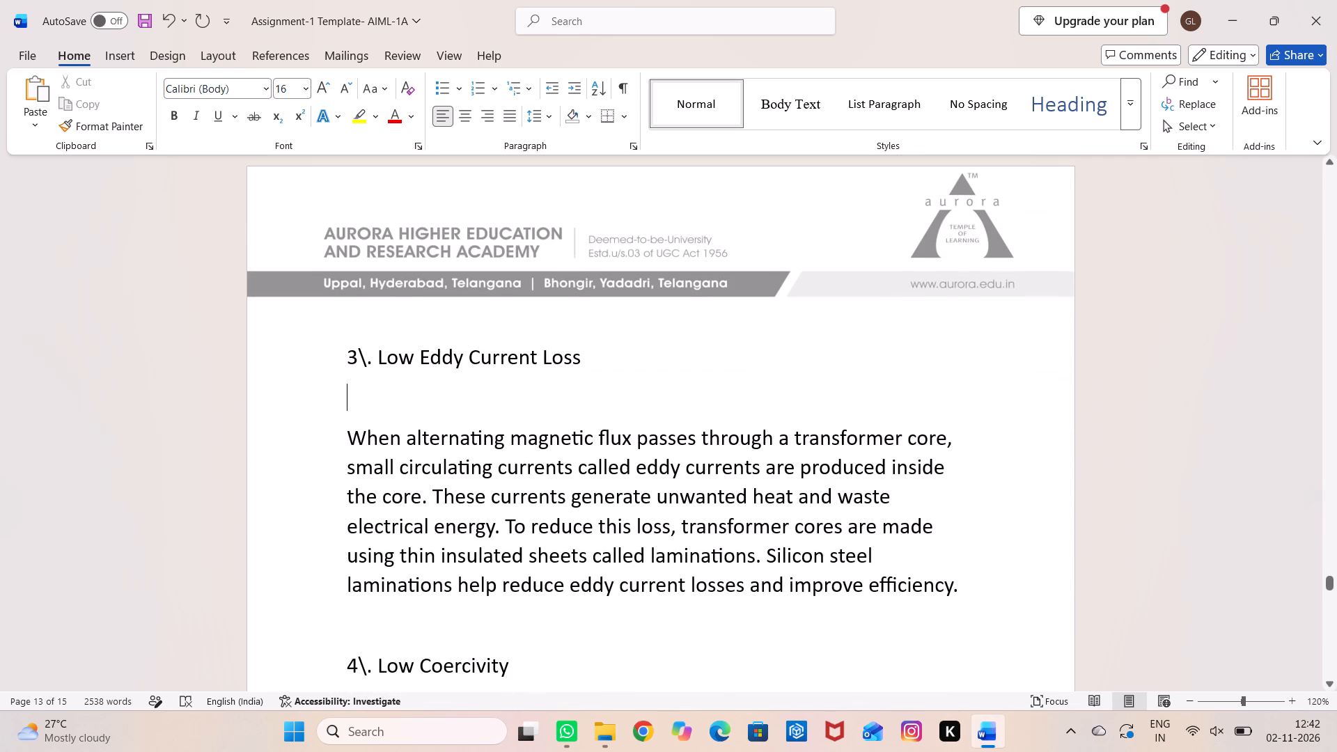
key("BackSpace")
left_click_drag(370, 357, 360, 357)
key("shift+parenright")
Remove the blank line below the Low Coercivity subheading and change its numbering to 4).
scroll(360, 357, "down", 1)
left_click(368, 528)
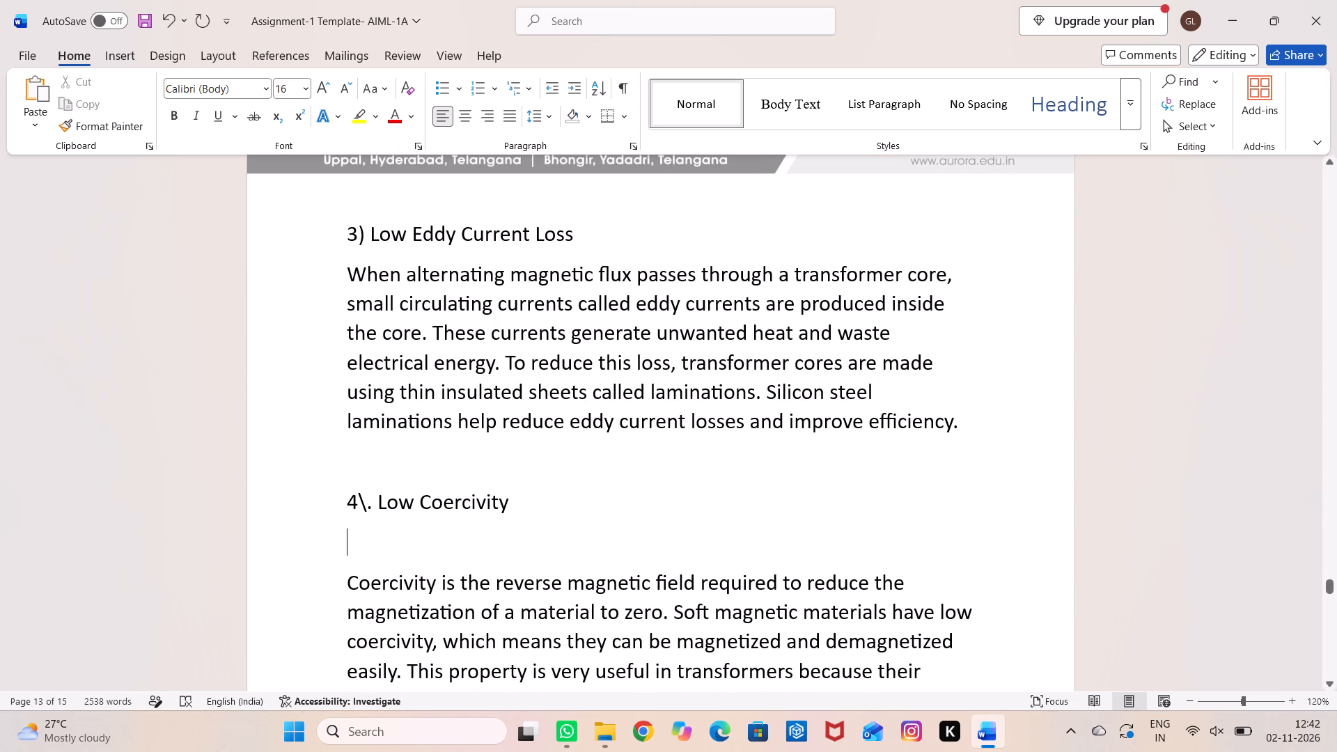
key("BackSpace")
left_click_drag(373, 502, 362, 505)
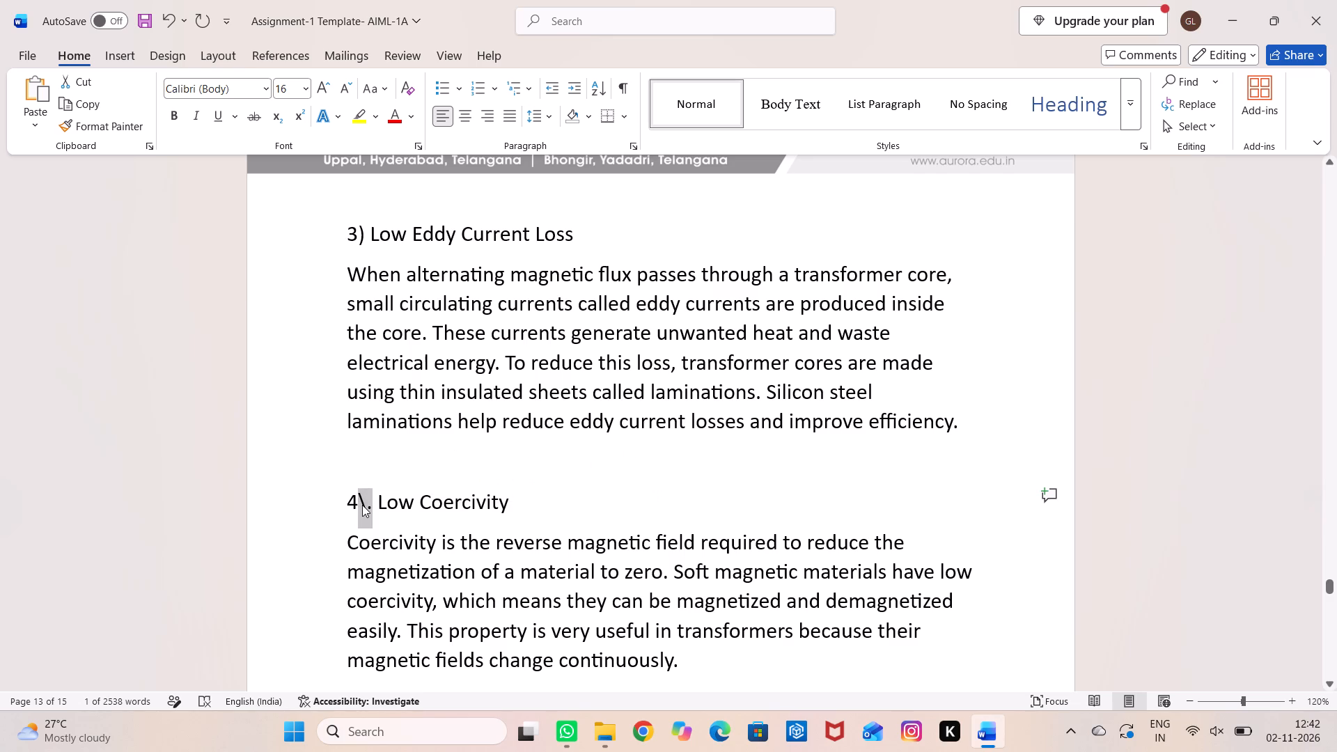
key("shift+parenright")
Remove the blank line below the High Efficiency and Less Heating subheading and change its numbering to 5).
scroll(362, 505, "down", 2)
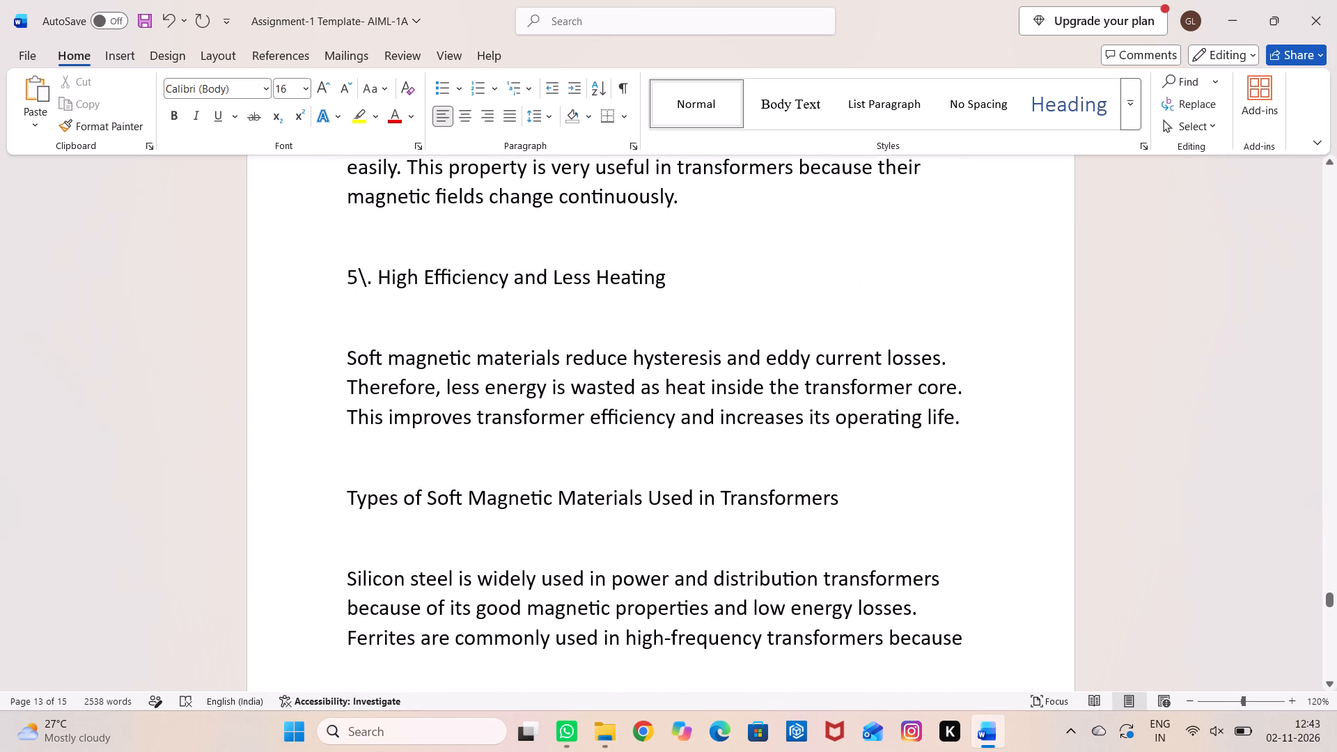
left_click(370, 332)
key("BackSpace")
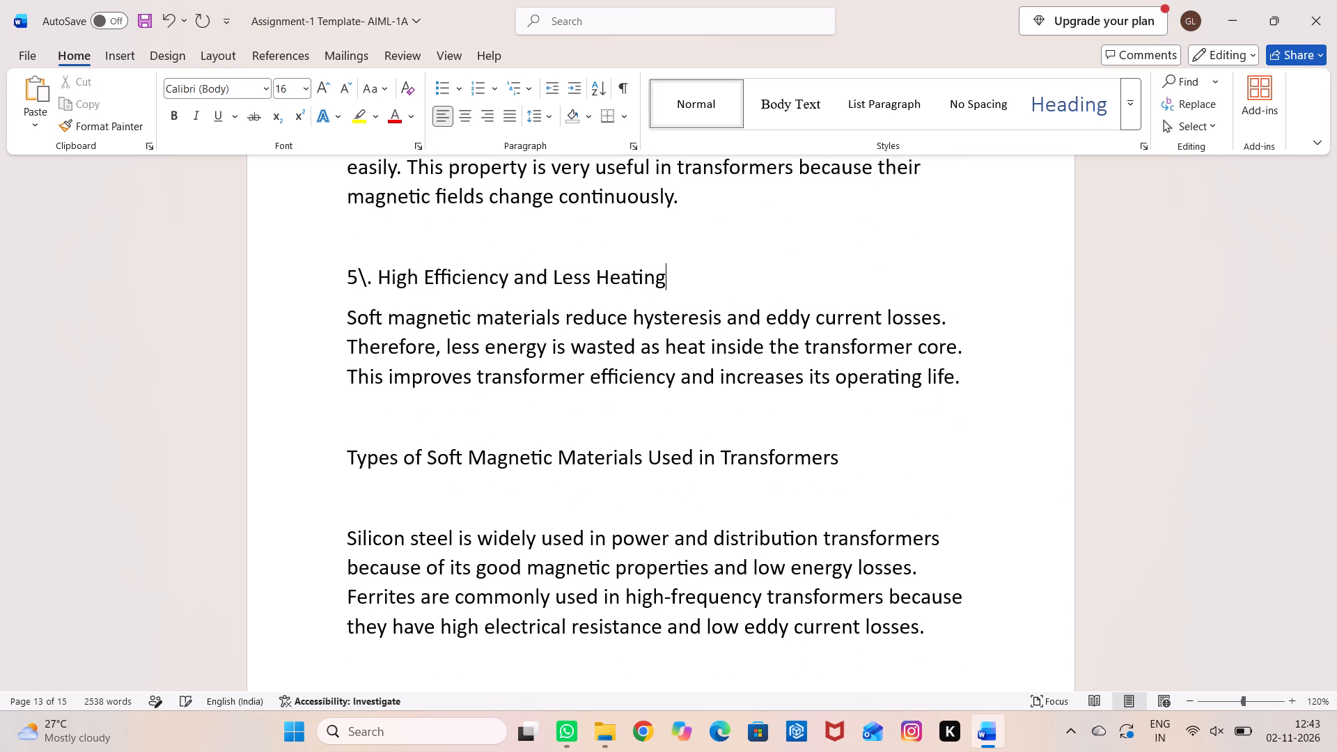
key("shift+parenright")
key("BackSpace")
left_click_drag(375, 276, 360, 276)
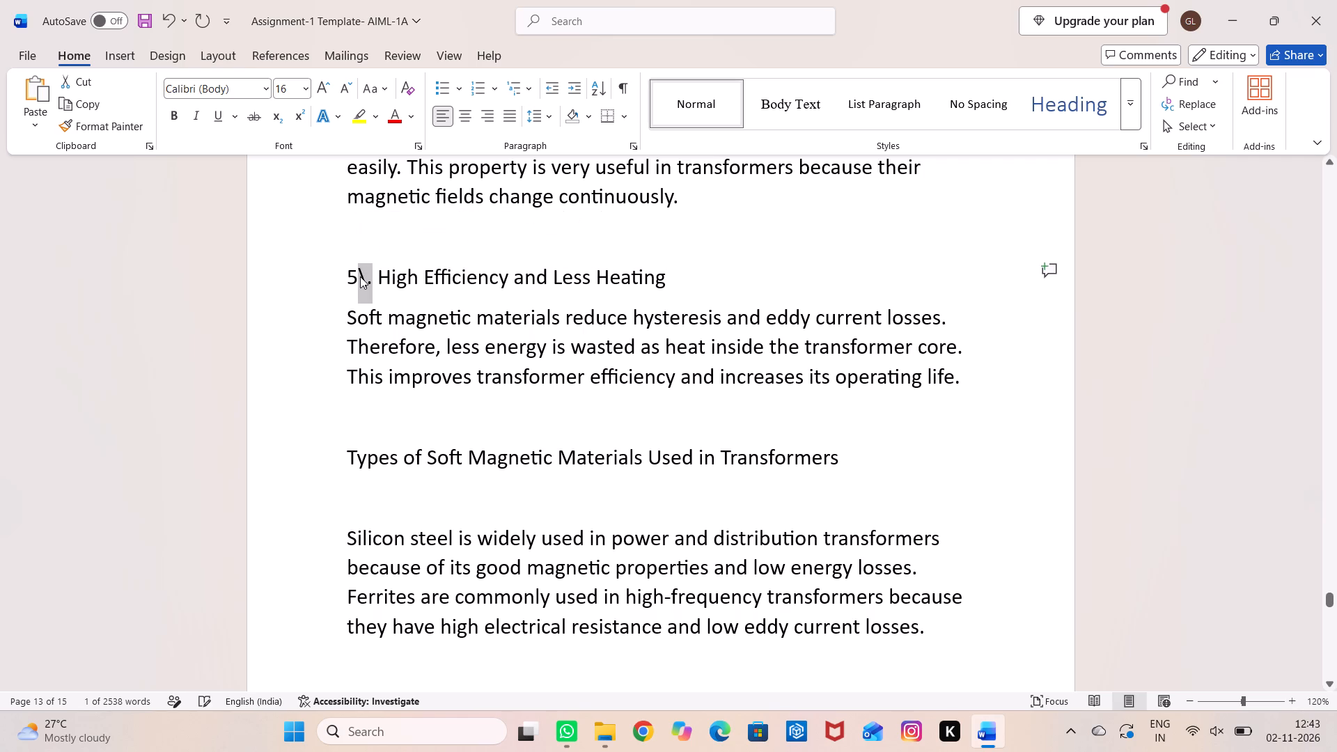
key("shift+parenright")
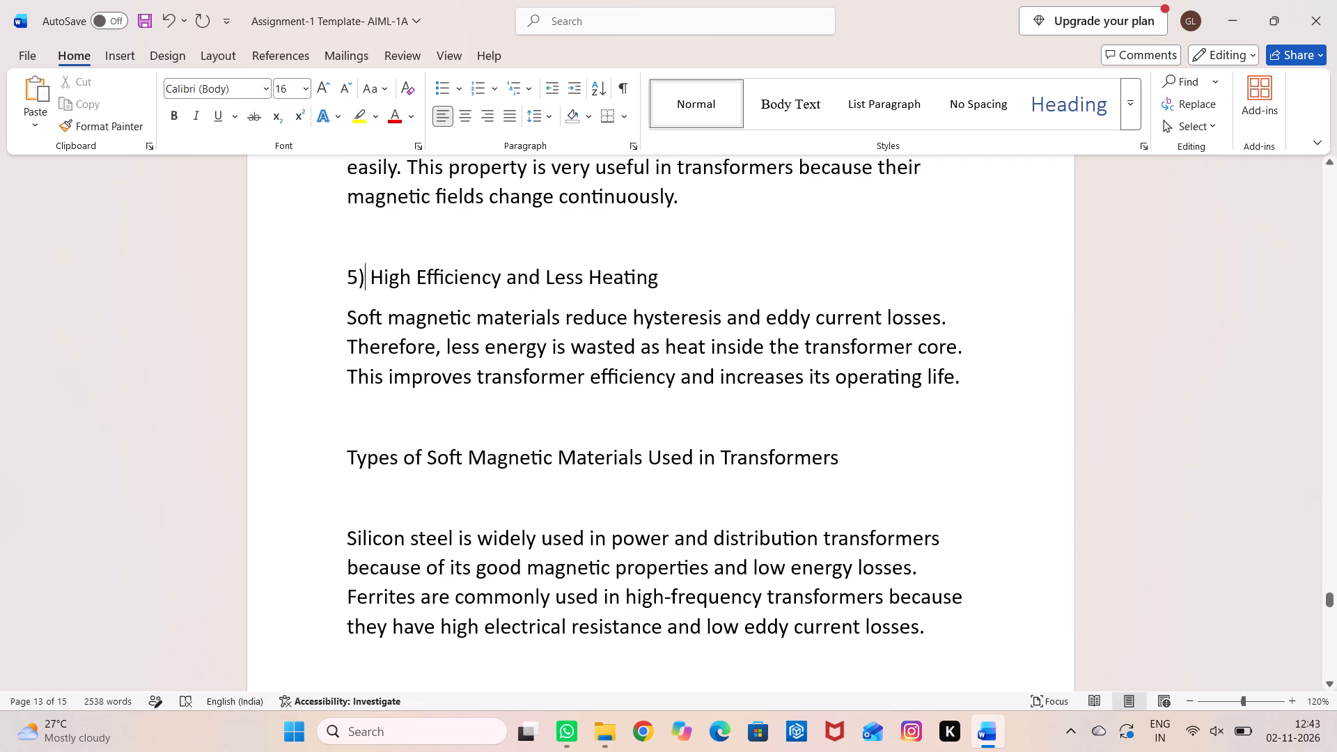
Remove the blank line below the Types of Soft Magnetic Materials Used in Transformers subheading, end it with a colon and make it bold.
scroll(407, 458, "down", 1)
left_click(375, 375)
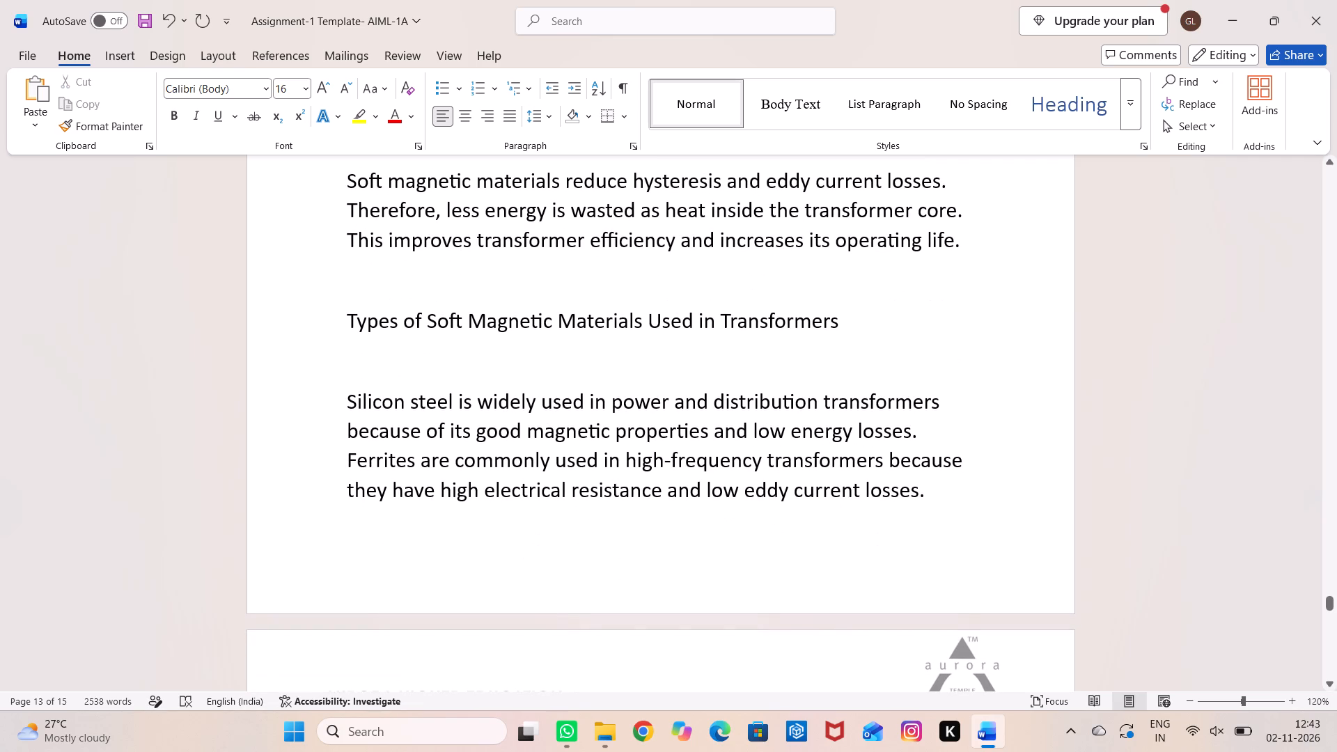
key("BackSpace")
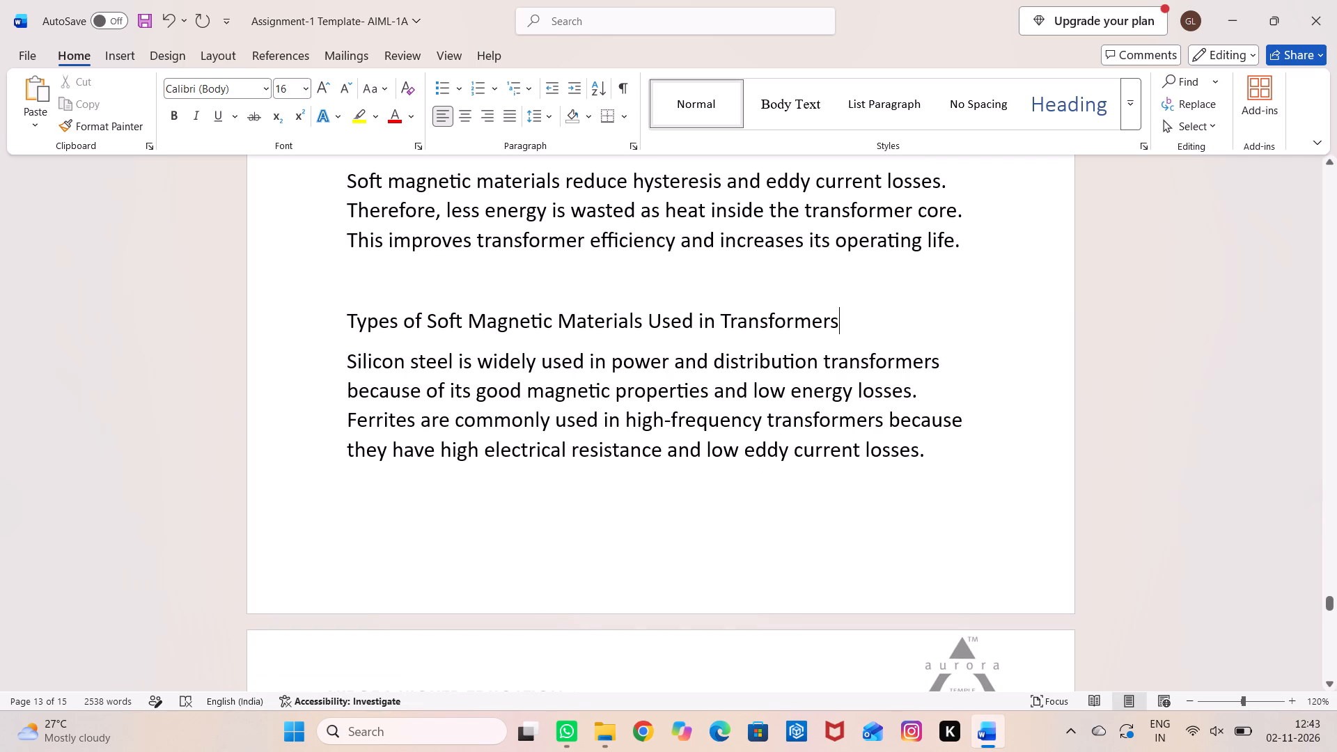
key("shift+colon")
left_click_drag(868, 317, 727, 328)
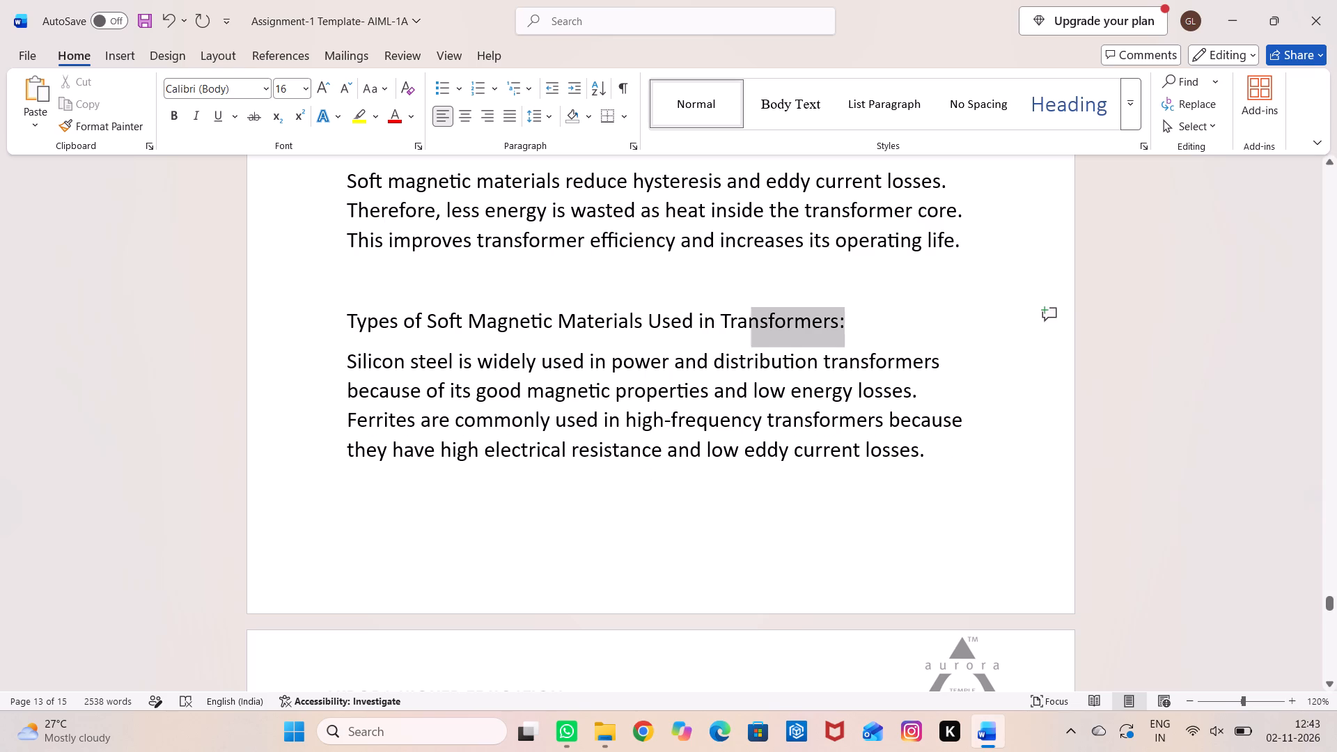
left_click_drag(727, 328, 347, 317)
left_click(355, 285)
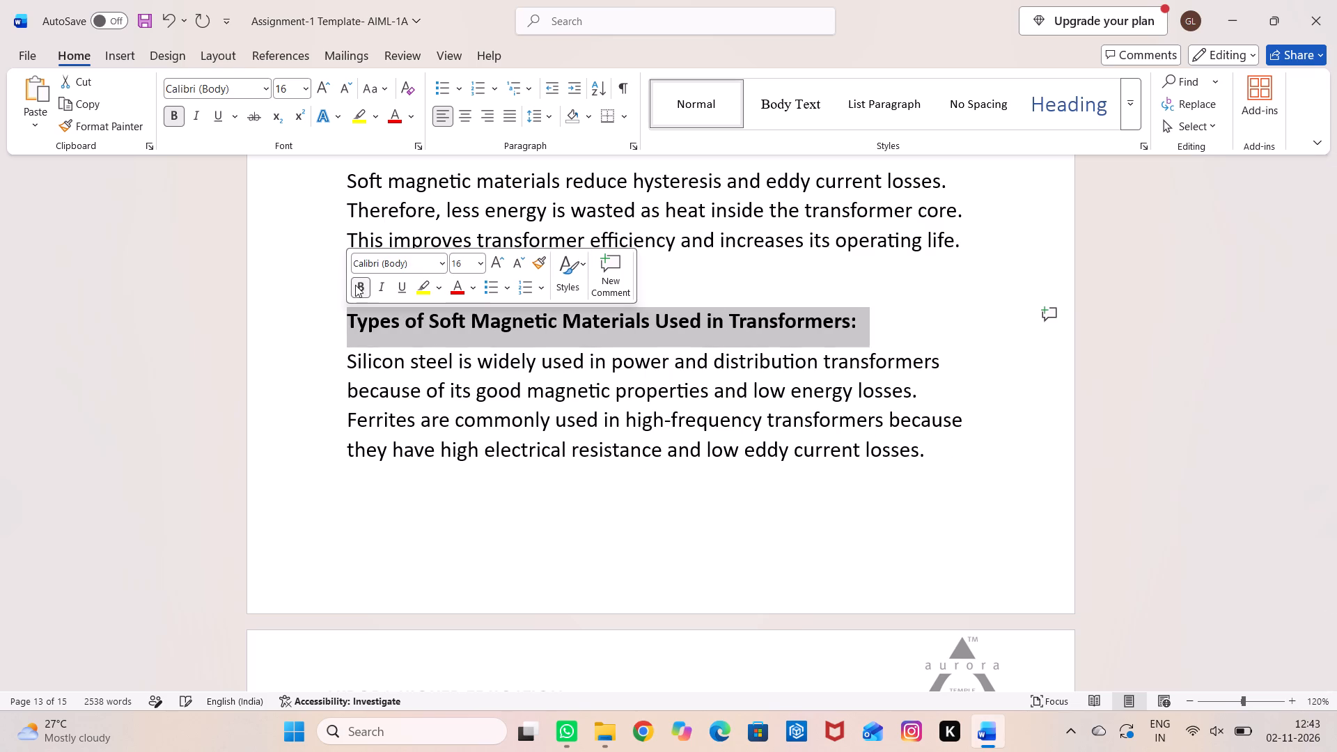
Remove the blank line below the Applications subheading of the soft magnetic materials answer, end it with a colon and make it bold.
scroll(405, 533, "down", 1)
left_click(441, 398)
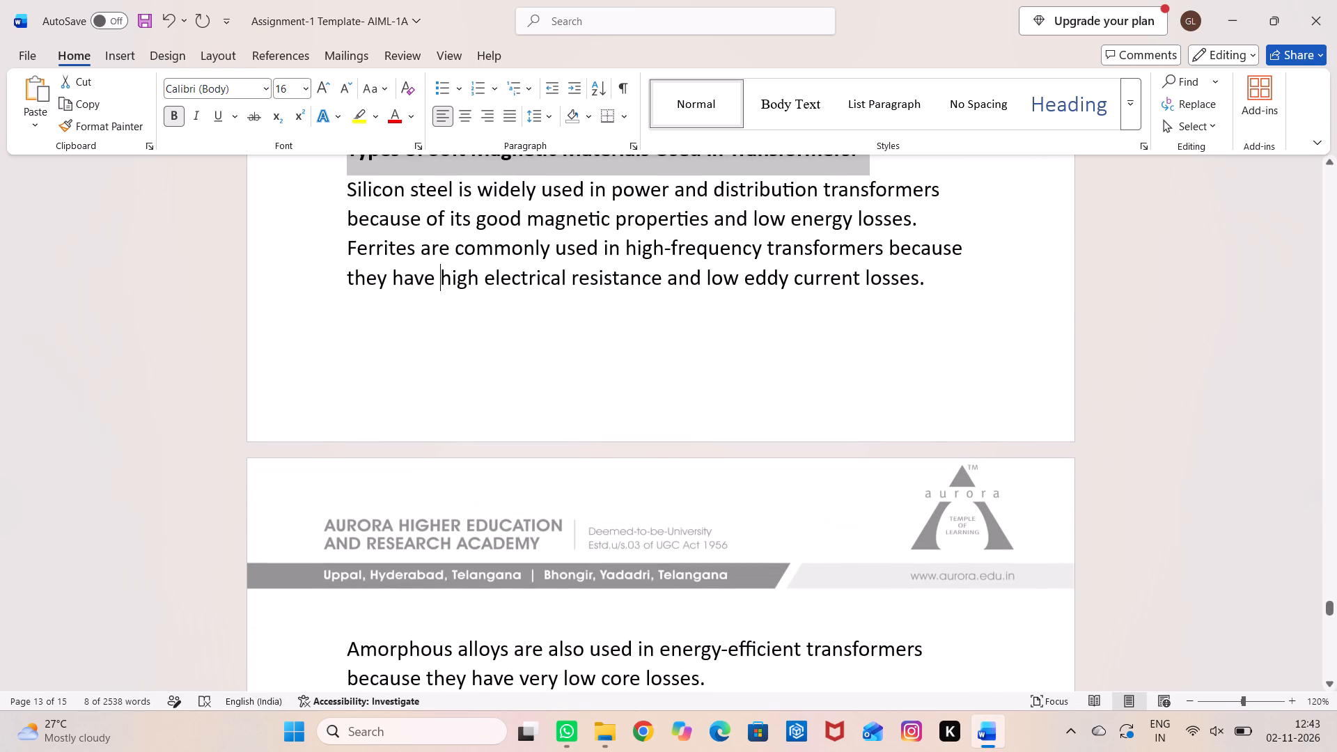
scroll(441, 398, "down", 3)
left_click(441, 395)
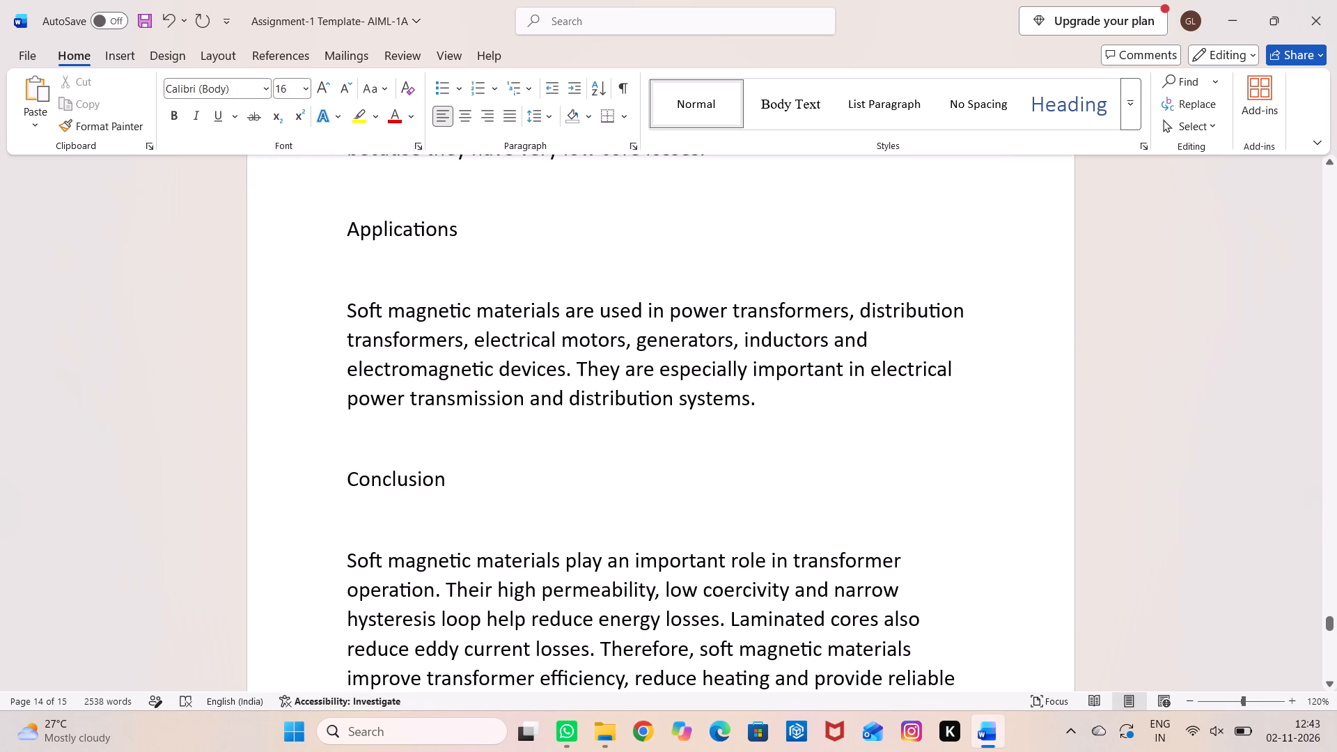
left_click(384, 290)
key("BackSpace")
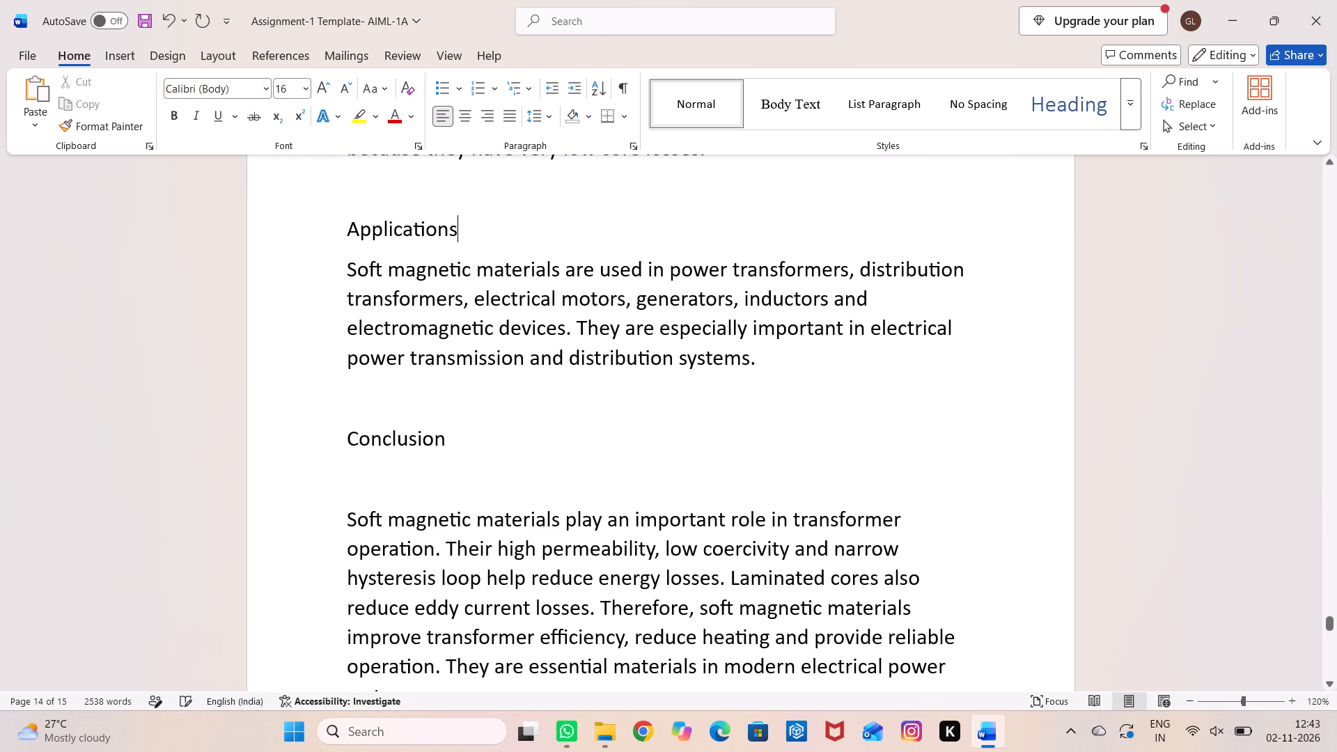
key("shift+colon")
left_click_drag(478, 238, 372, 236)
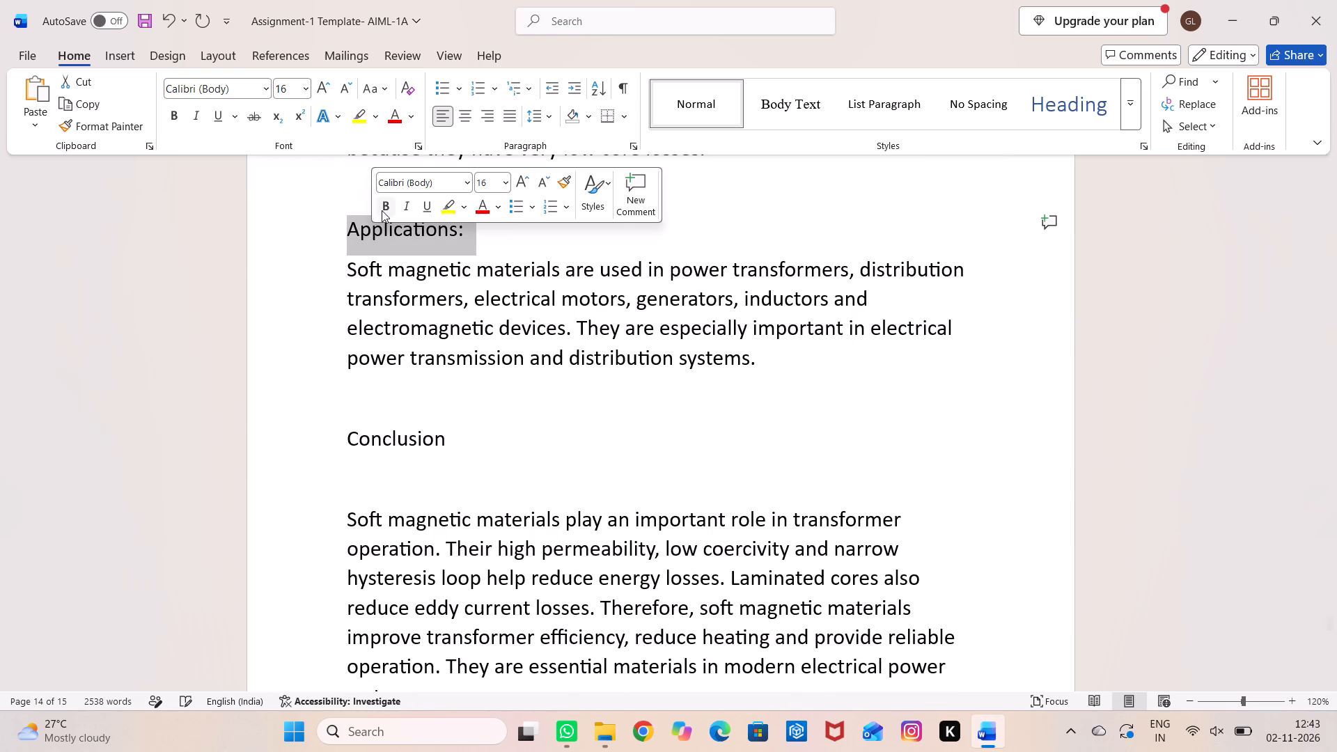
left_click(382, 210)
Remove the blank line below the Conclusion subheading of the soft magnetic materials answer, make it bold and end it with a colon.
left_click(357, 461)
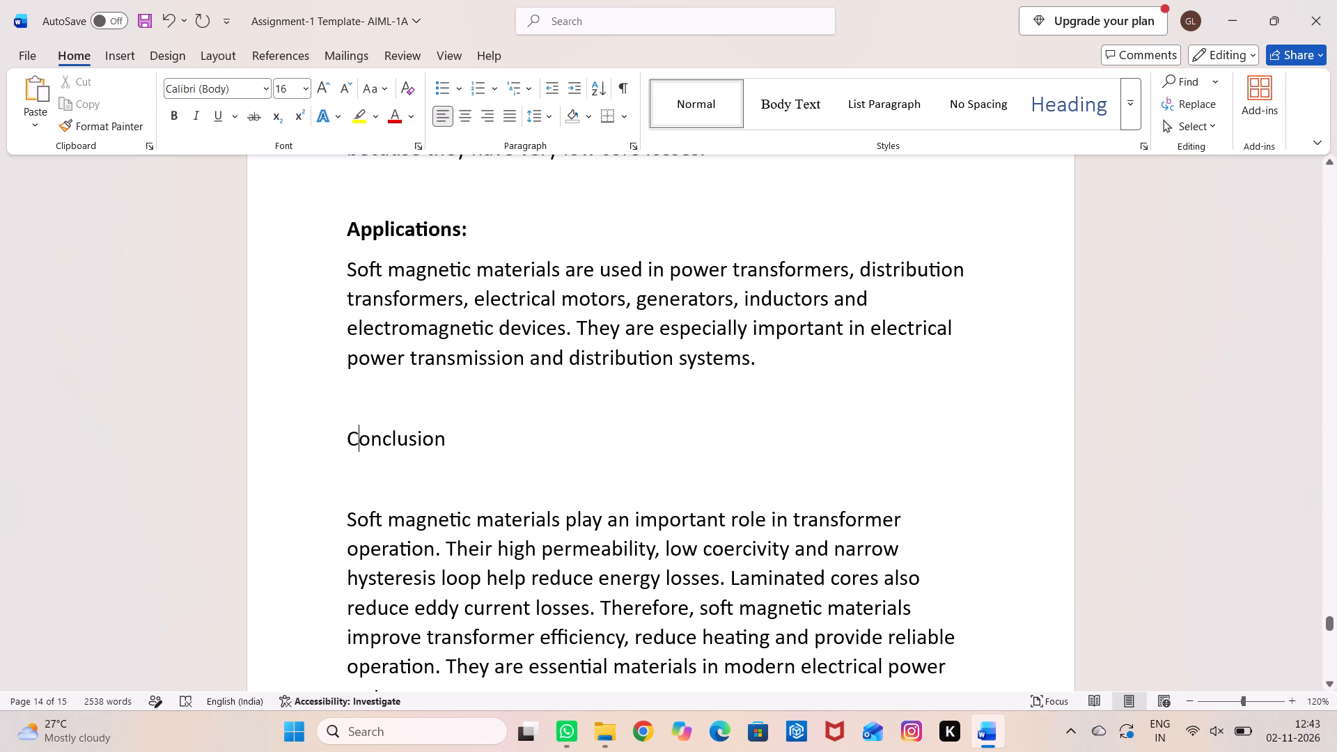
left_click(376, 480)
key("BackSpace")
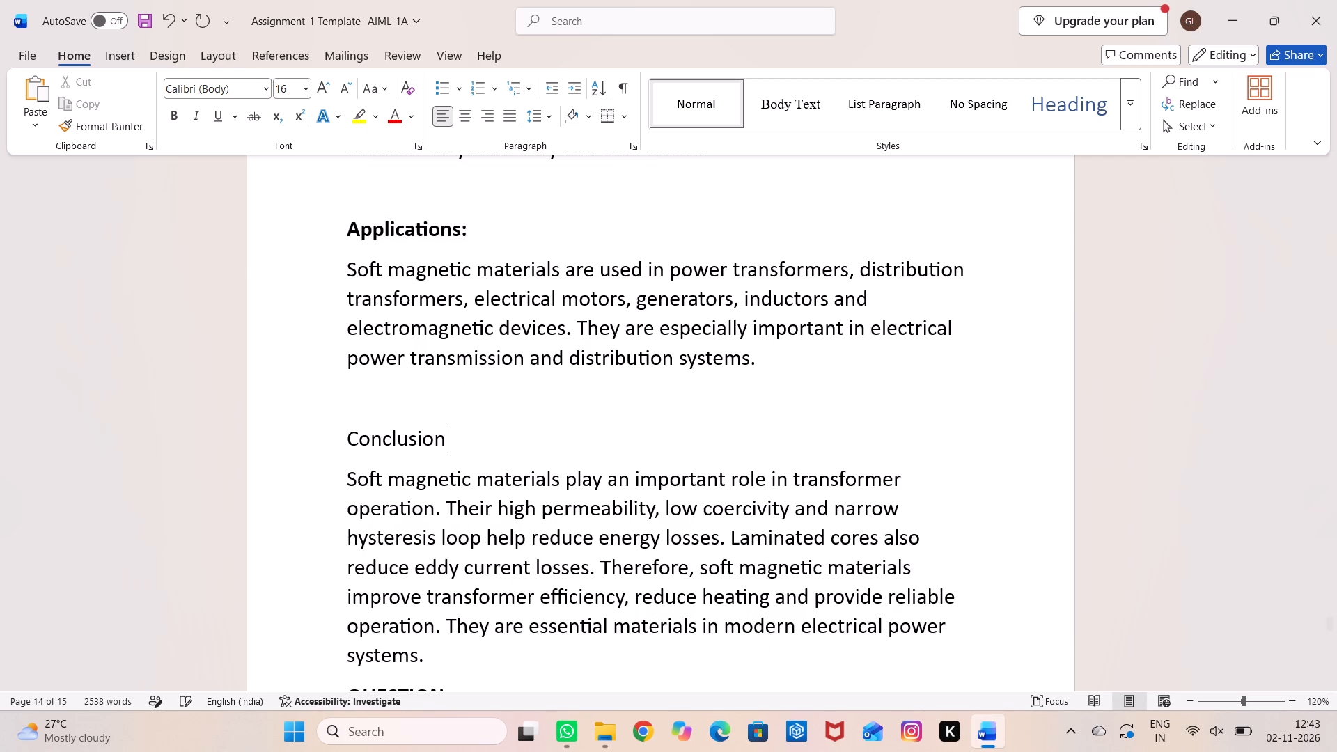
left_click_drag(467, 434, 359, 437)
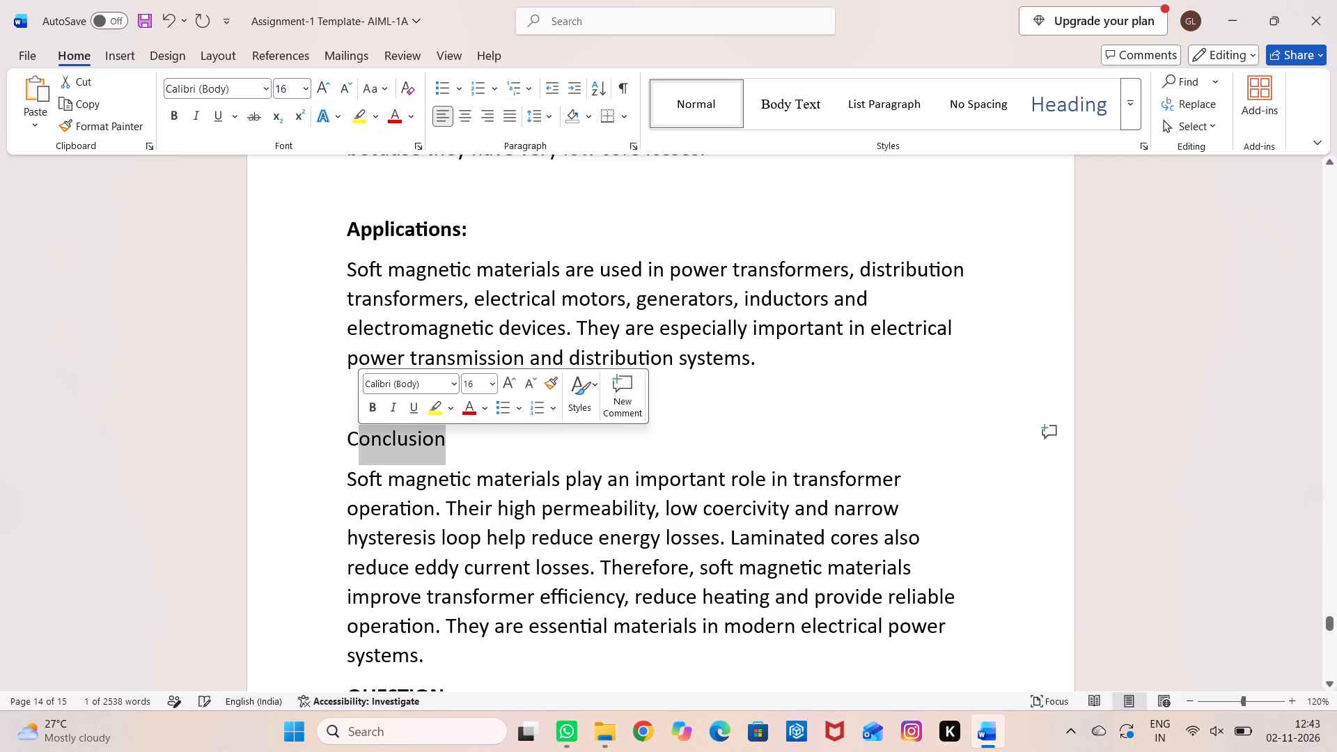
left_click(467, 445)
left_click_drag(467, 445, 357, 438)
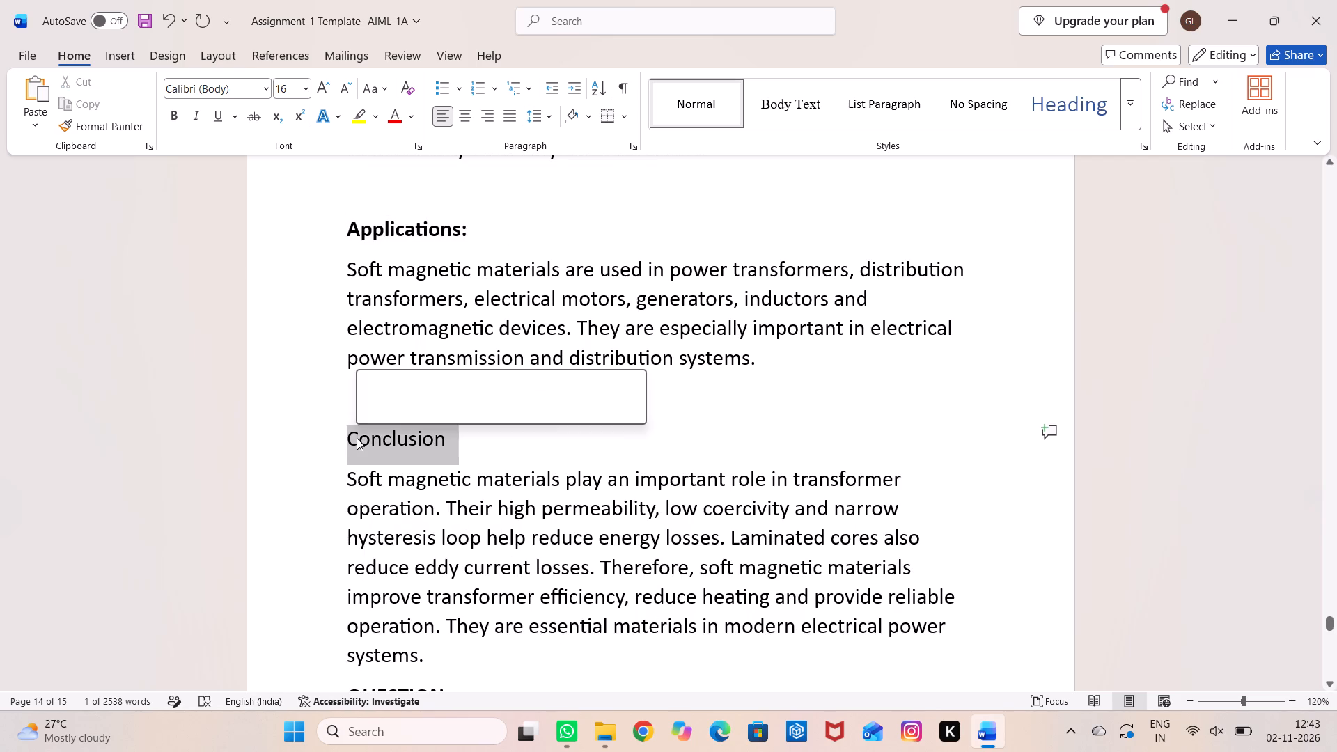
left_click(367, 412)
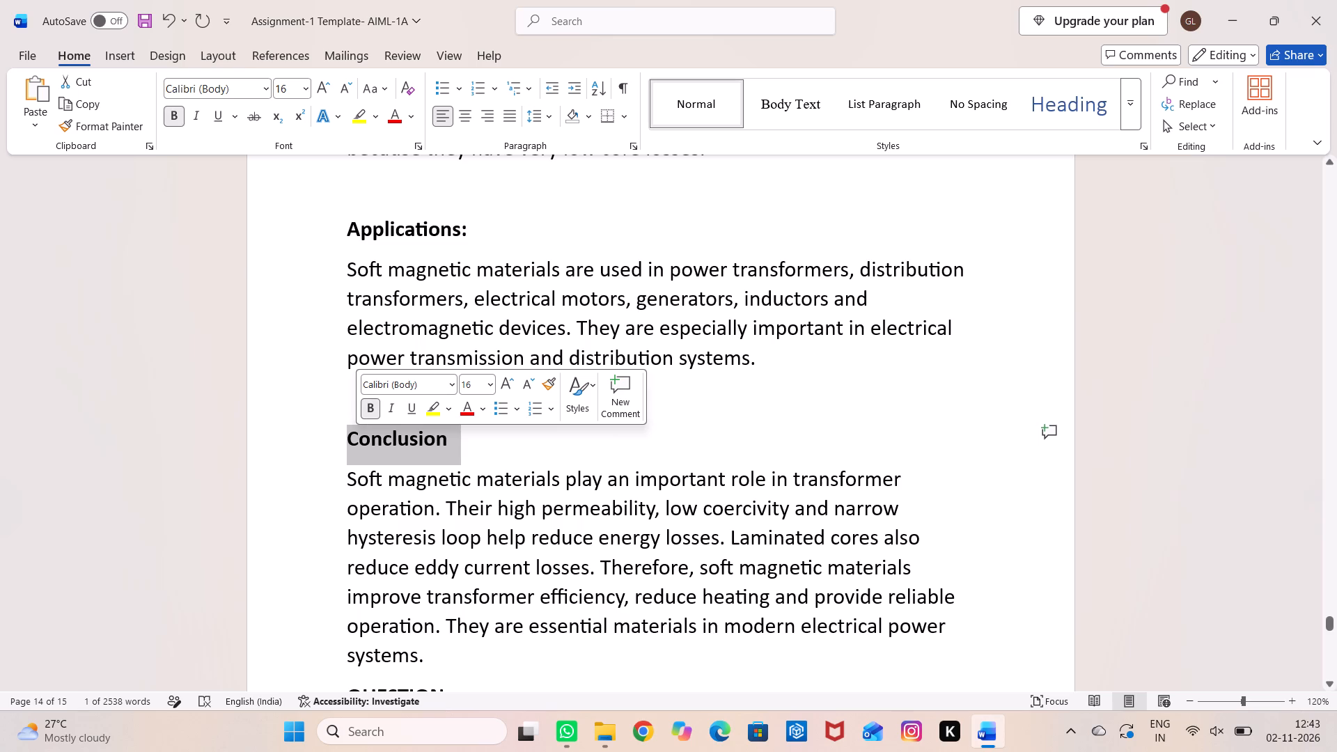
left_click(327, 423)
left_click(446, 439)
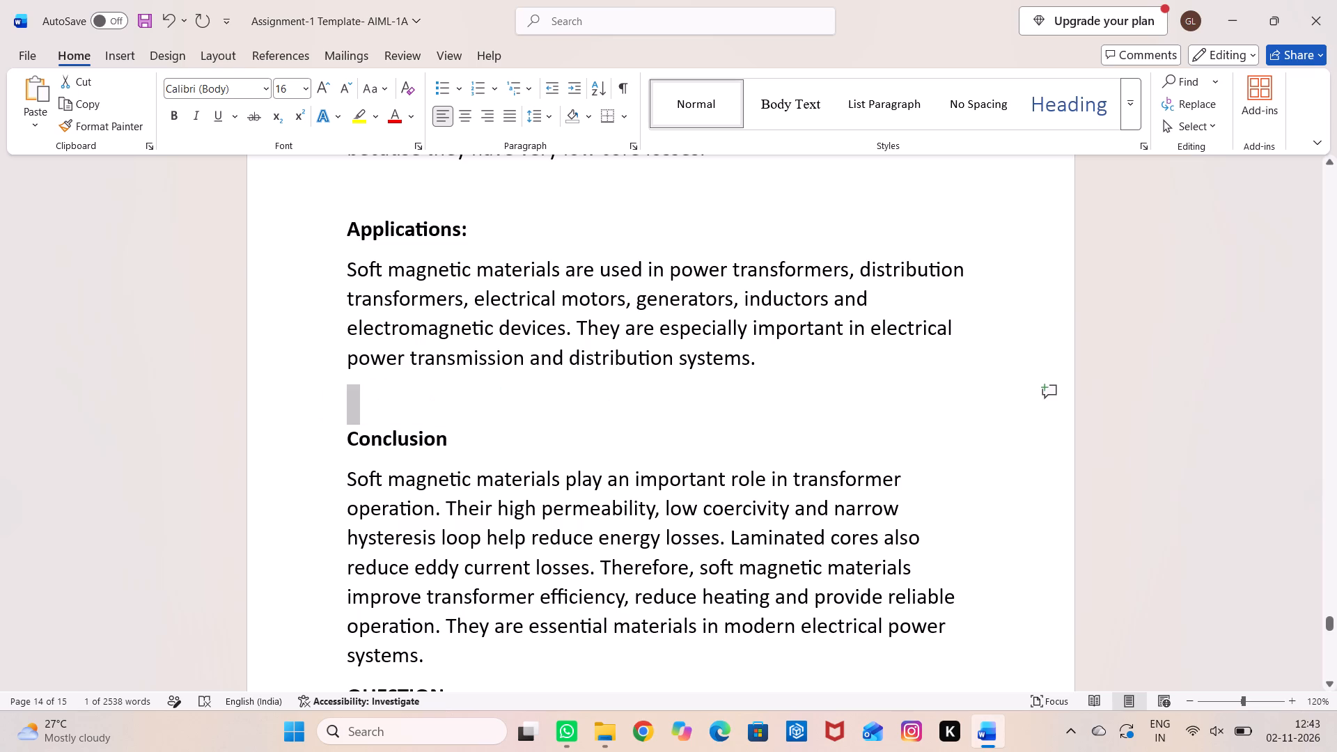
key("shift+colon")
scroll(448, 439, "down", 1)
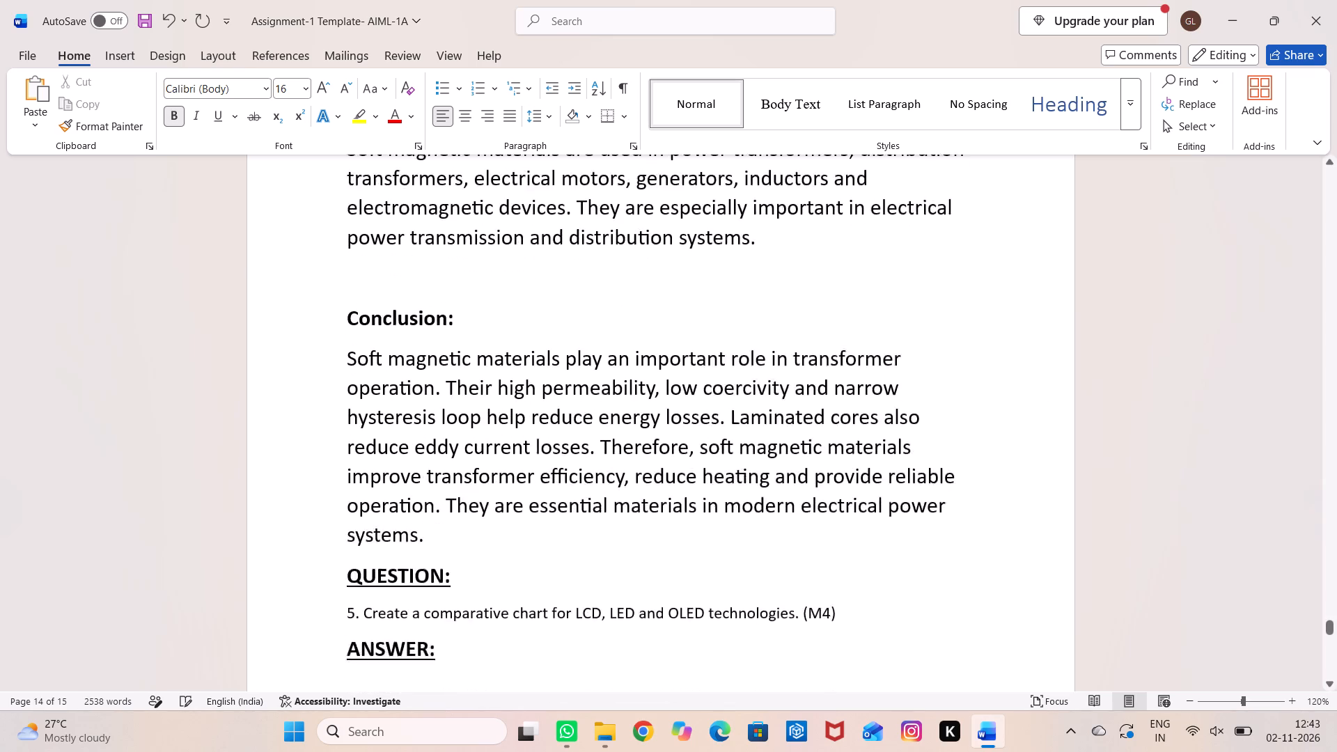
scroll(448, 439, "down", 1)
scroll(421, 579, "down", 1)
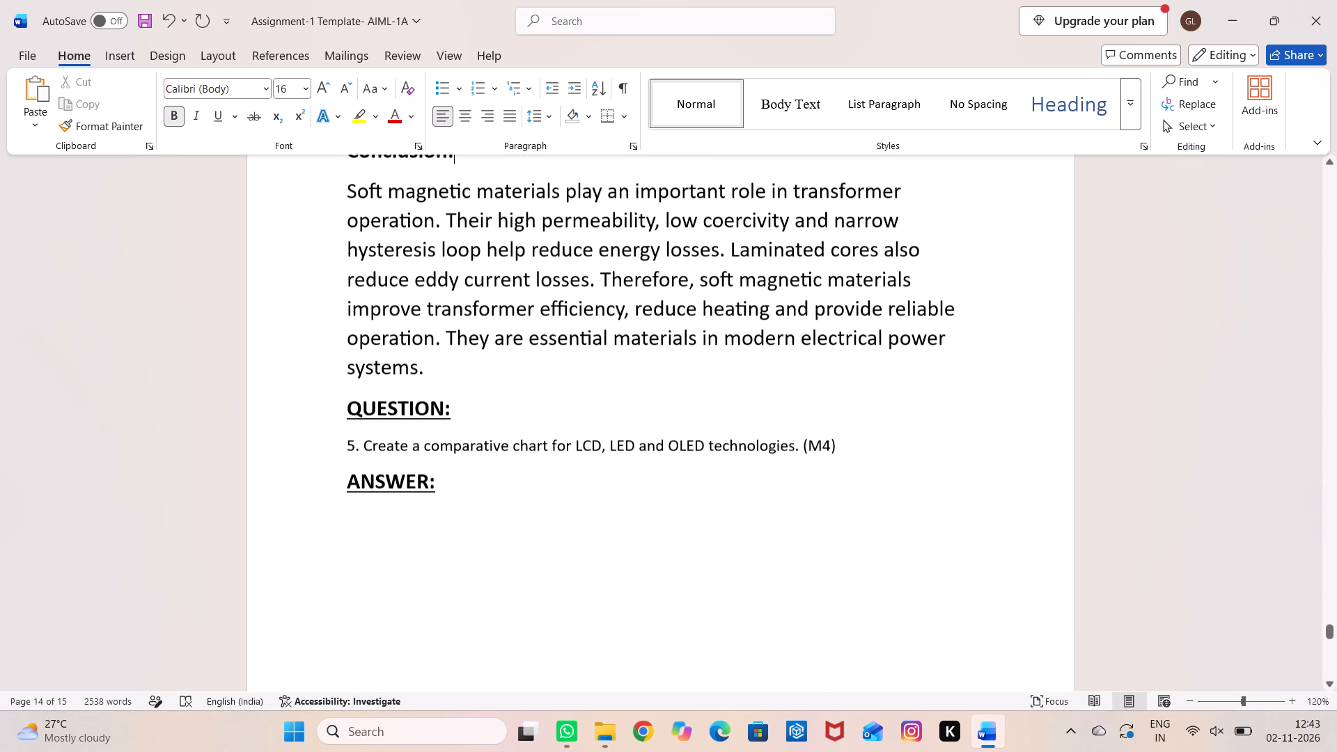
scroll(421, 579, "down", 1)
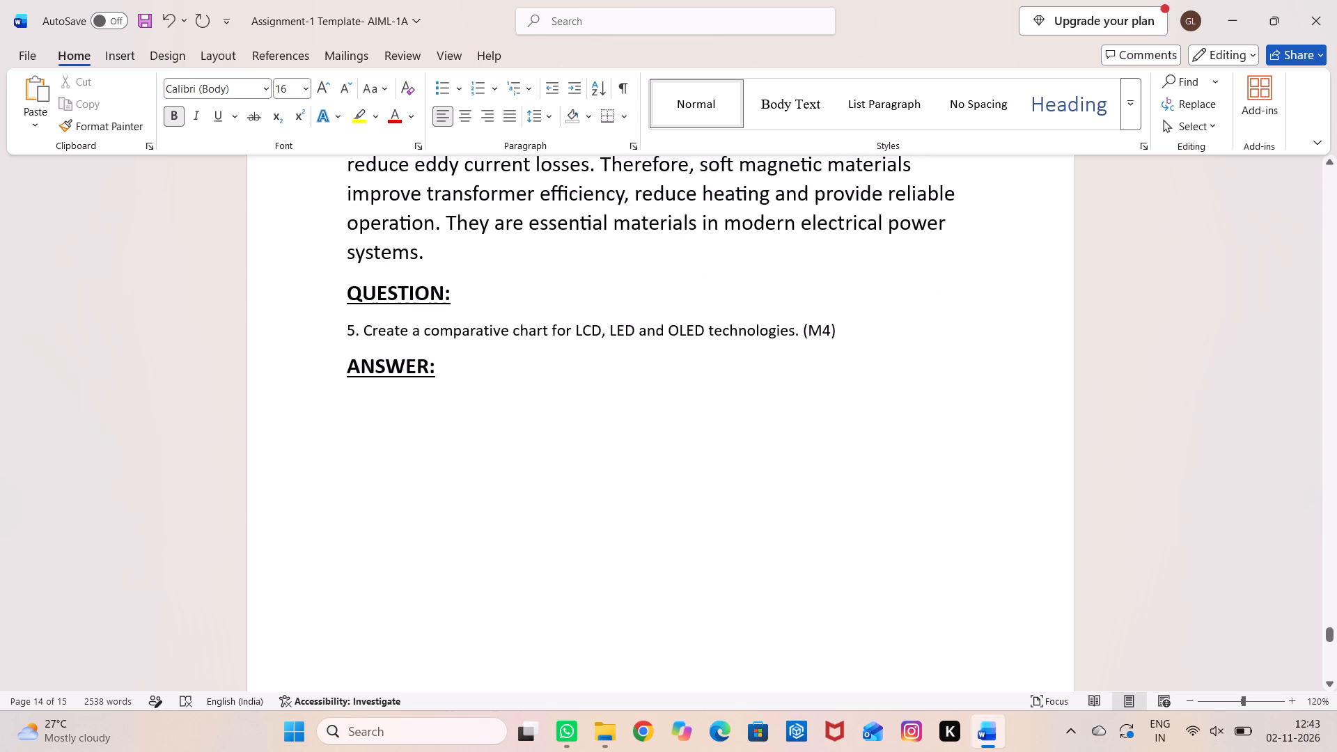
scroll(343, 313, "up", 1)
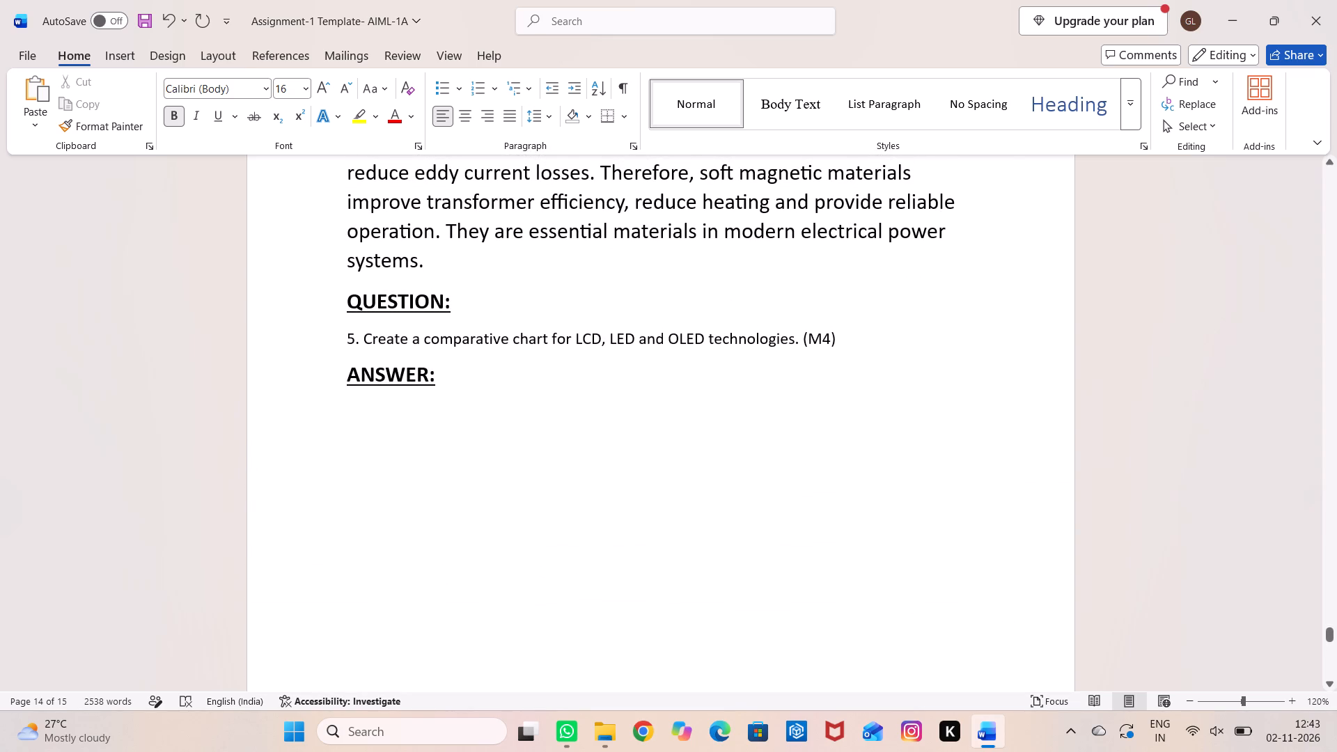
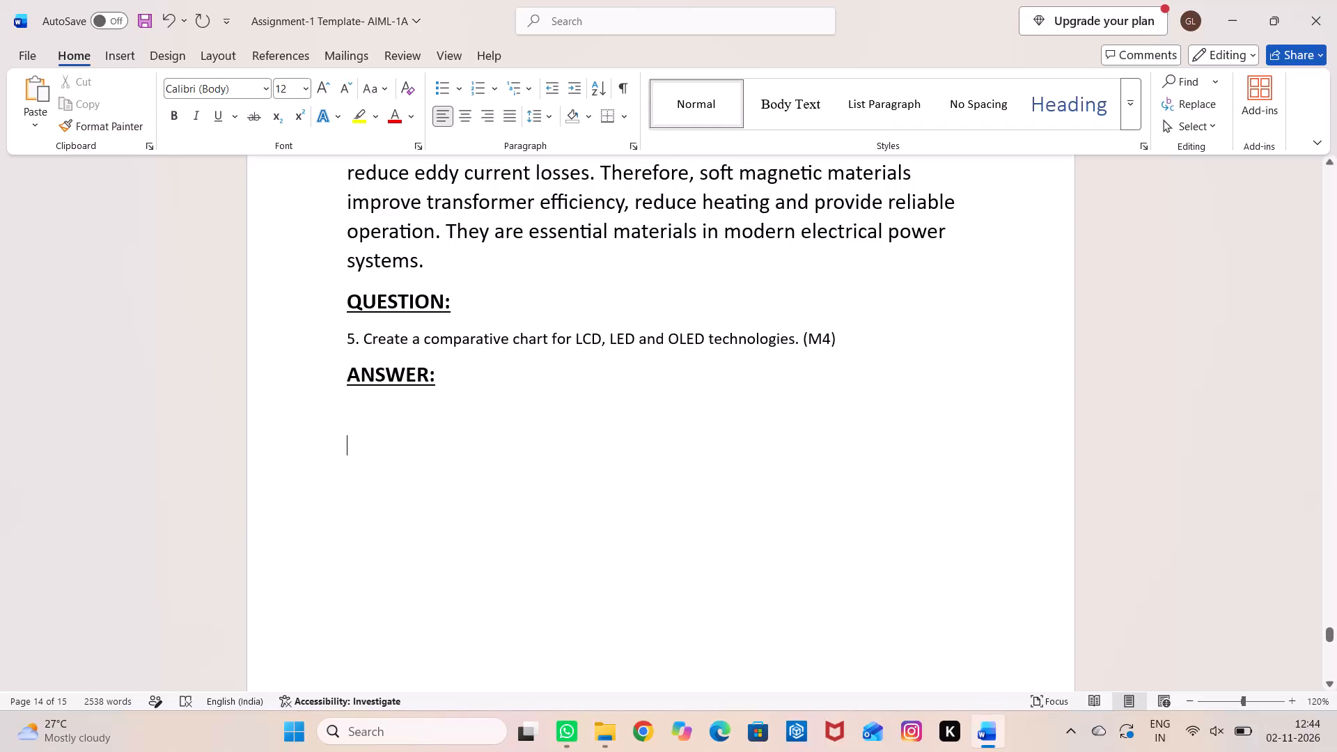
Paste the copied LCD, LED and OLED answer text below the ANSWER heading of question 5.
left_click(353, 411)
key("ctrl+v")
Delete the pasted ### title line repeating question 5, along with the blank line above Introduction.
scroll(353, 411, "up", 3)
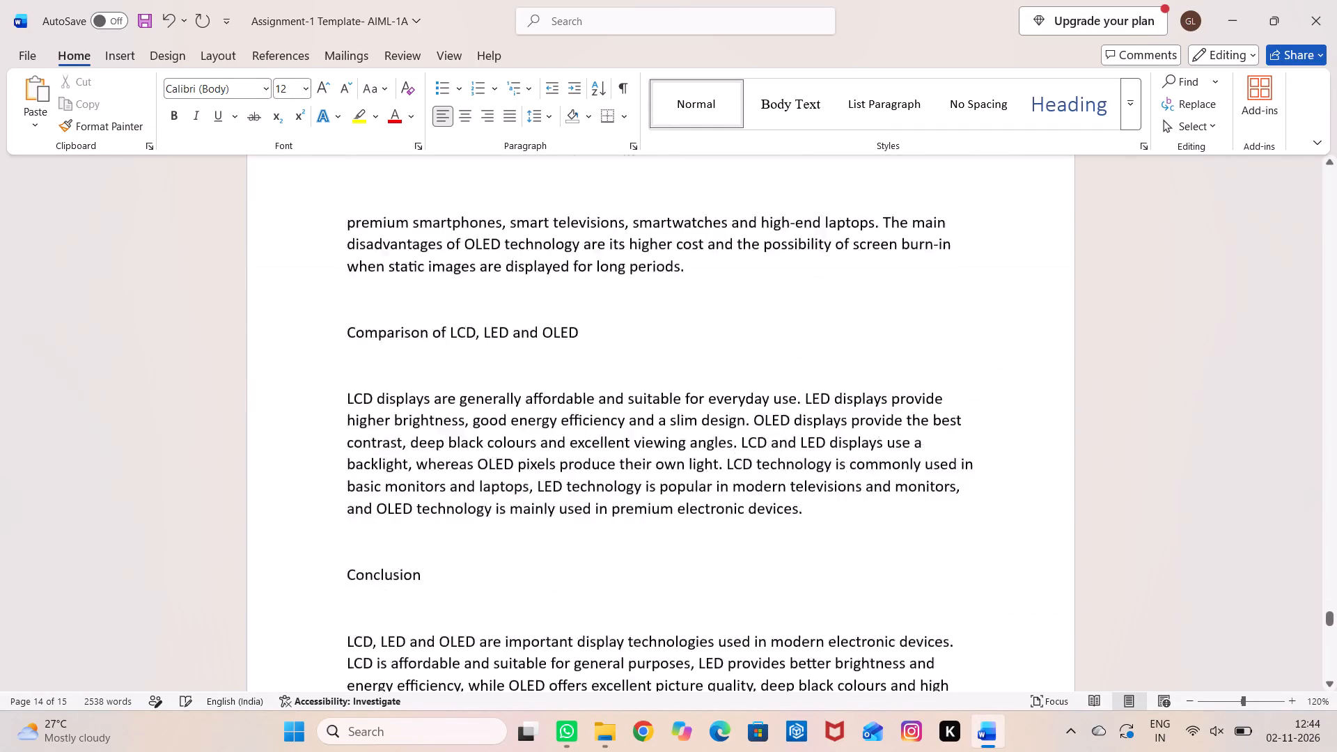
scroll(353, 411, "up", 7)
scroll(353, 411, "right", 1)
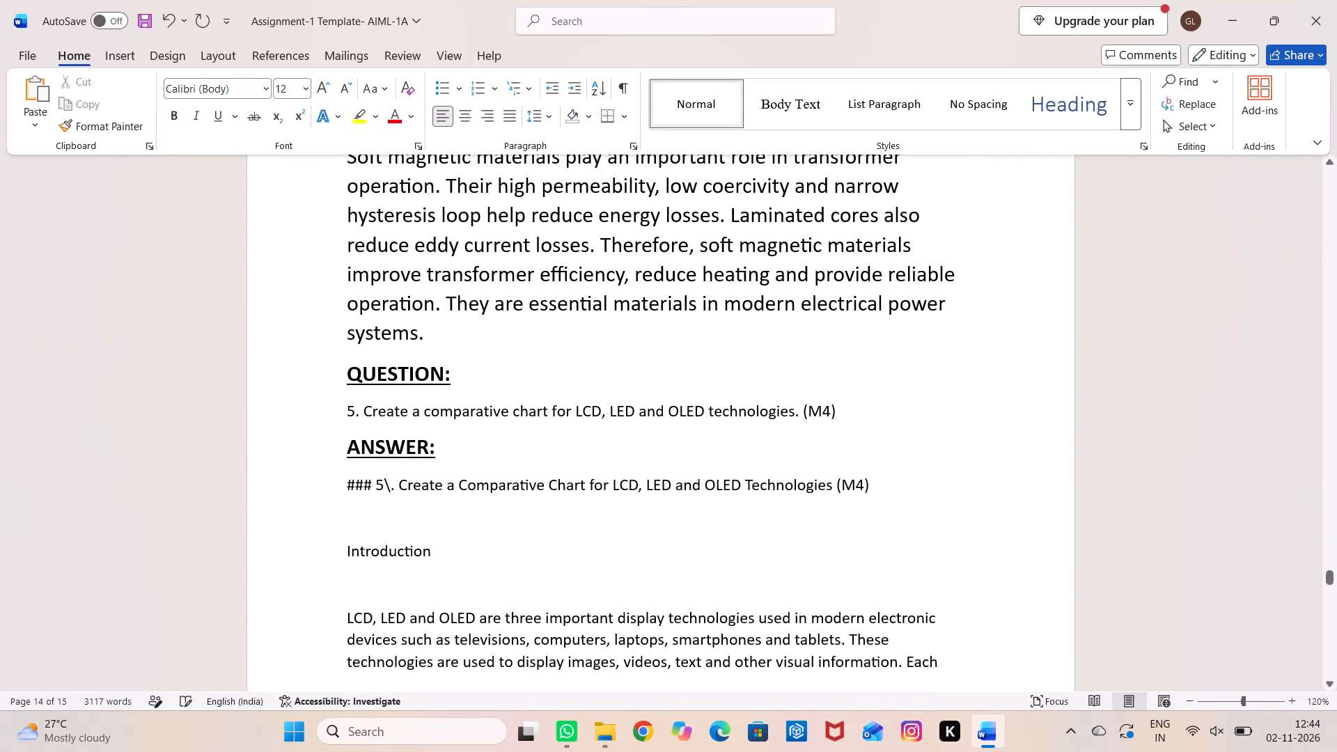
left_click_drag(343, 487, 632, 483)
left_click_drag(632, 483, 957, 515)
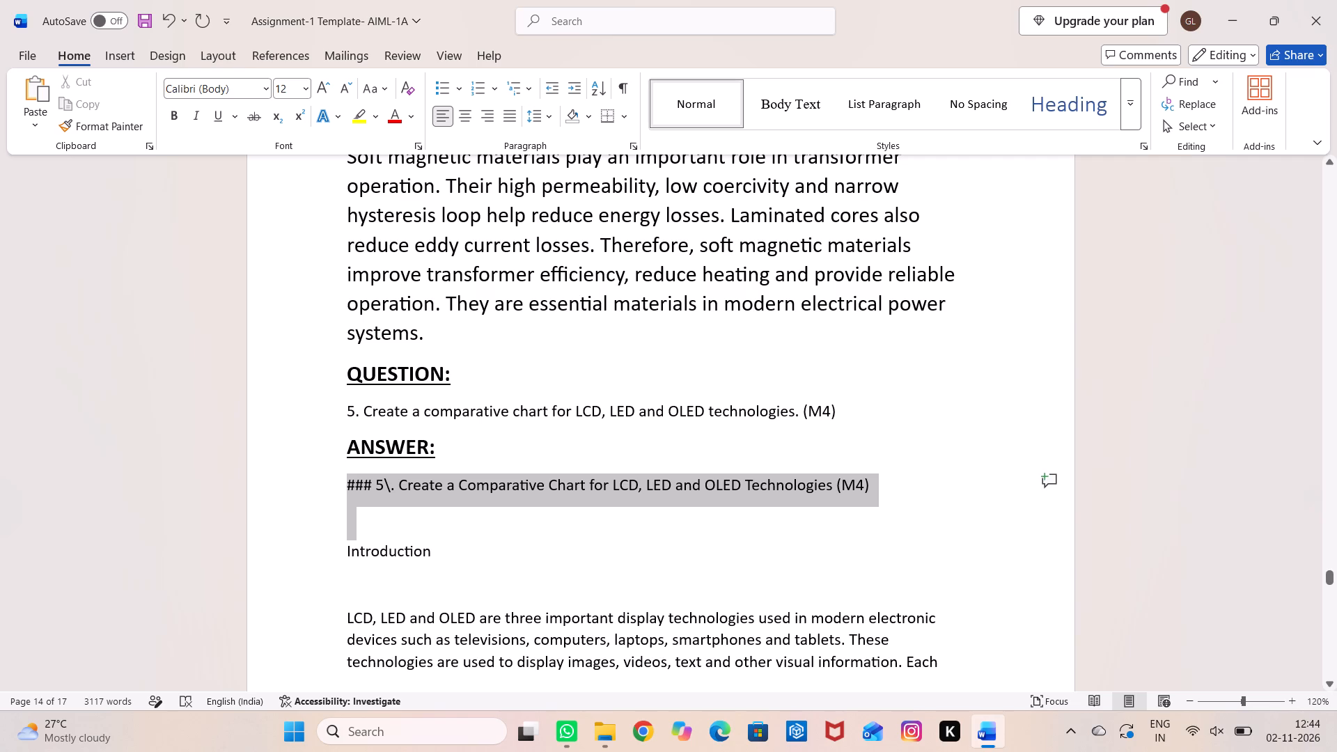
left_click_drag(957, 515, 979, 515)
key("BackSpace")
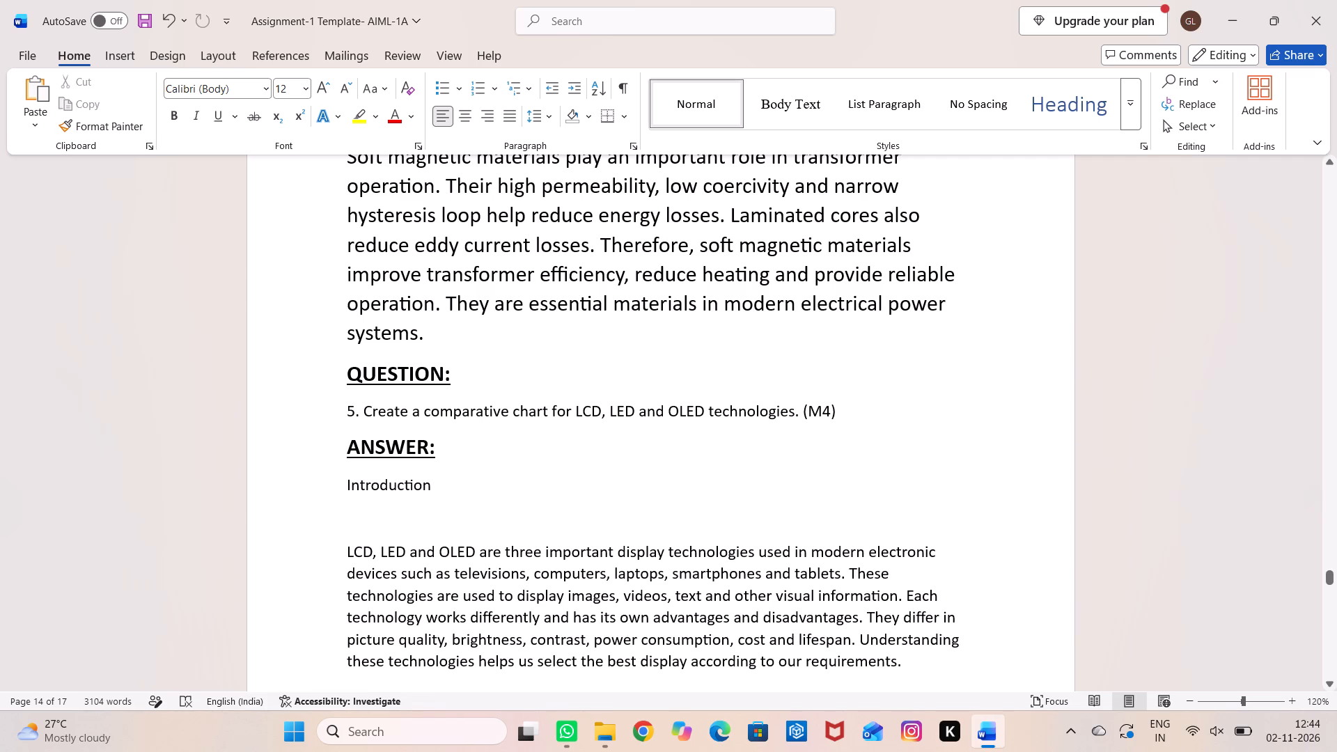
Remove the blank line below the Introduction subheading of the question 5 answer, make it bold and end it with a colon.
left_click(396, 524)
key("BackSpace")
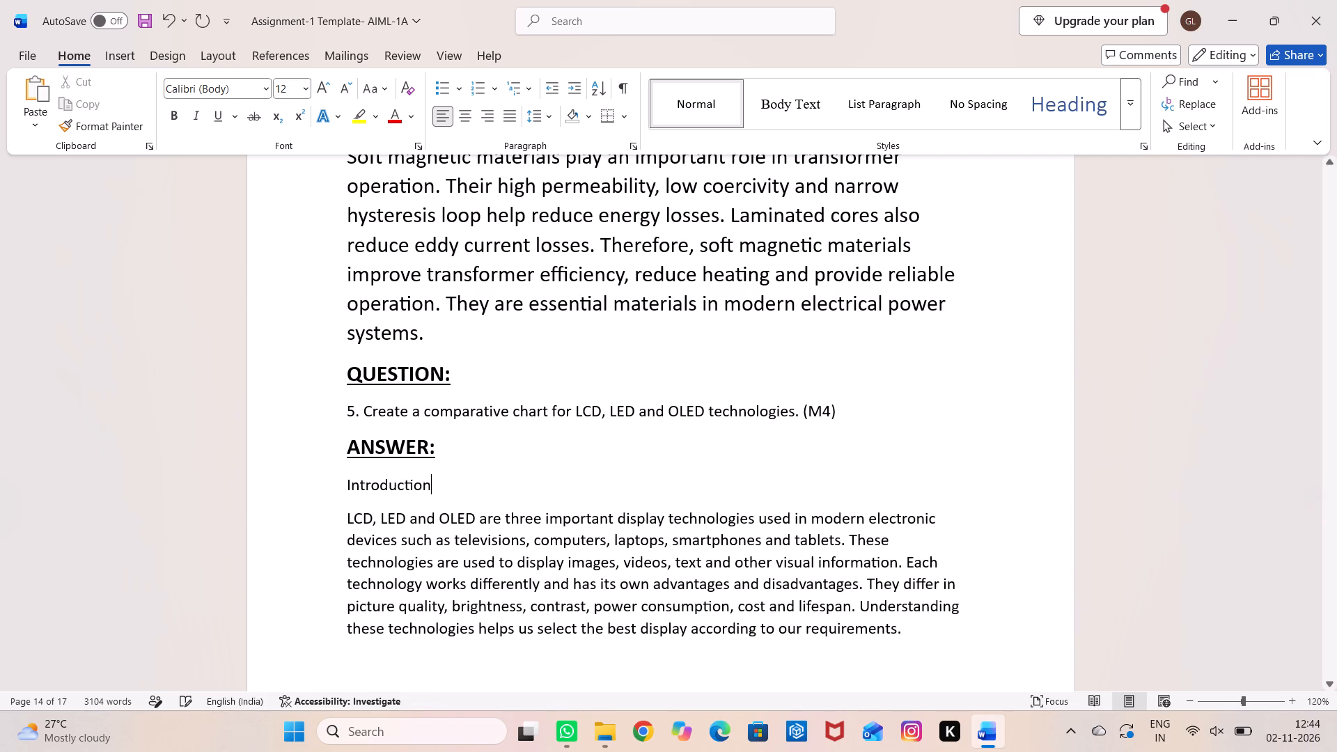
left_click_drag(443, 489, 352, 473)
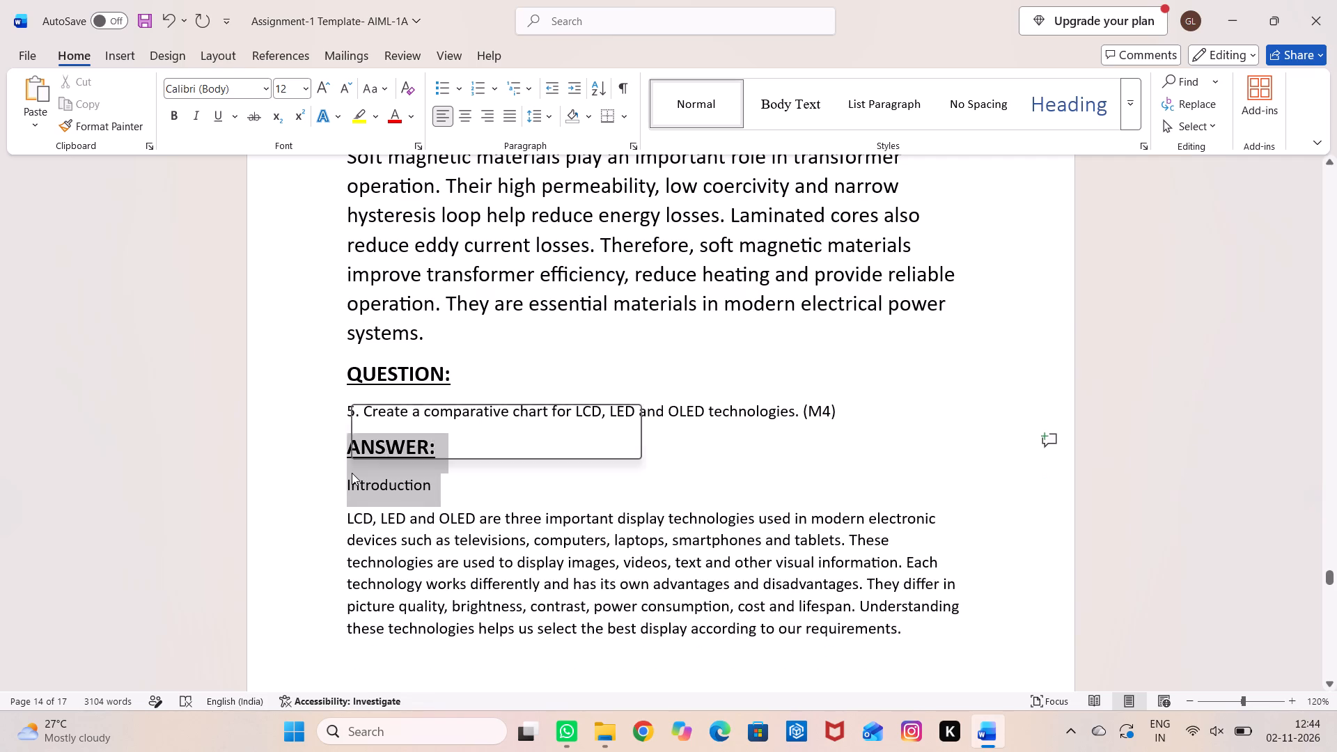
left_click(369, 448)
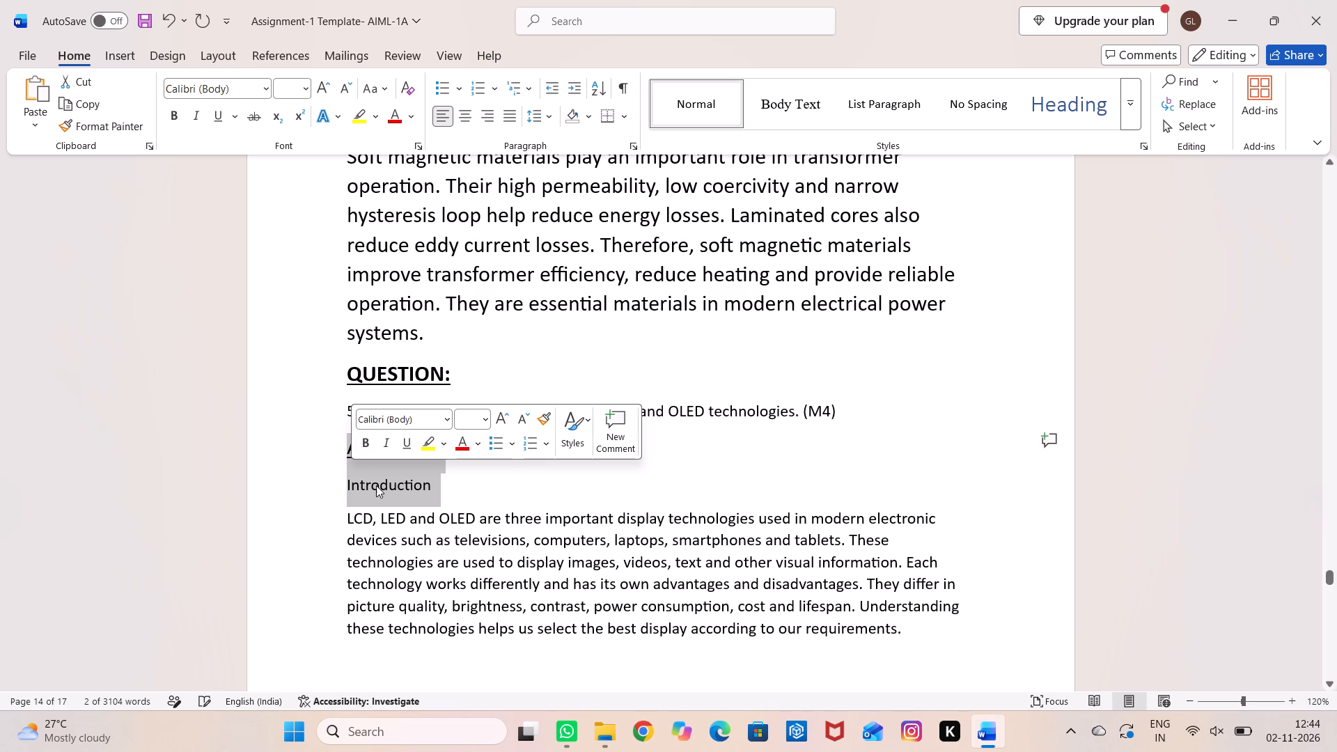
left_click(361, 448)
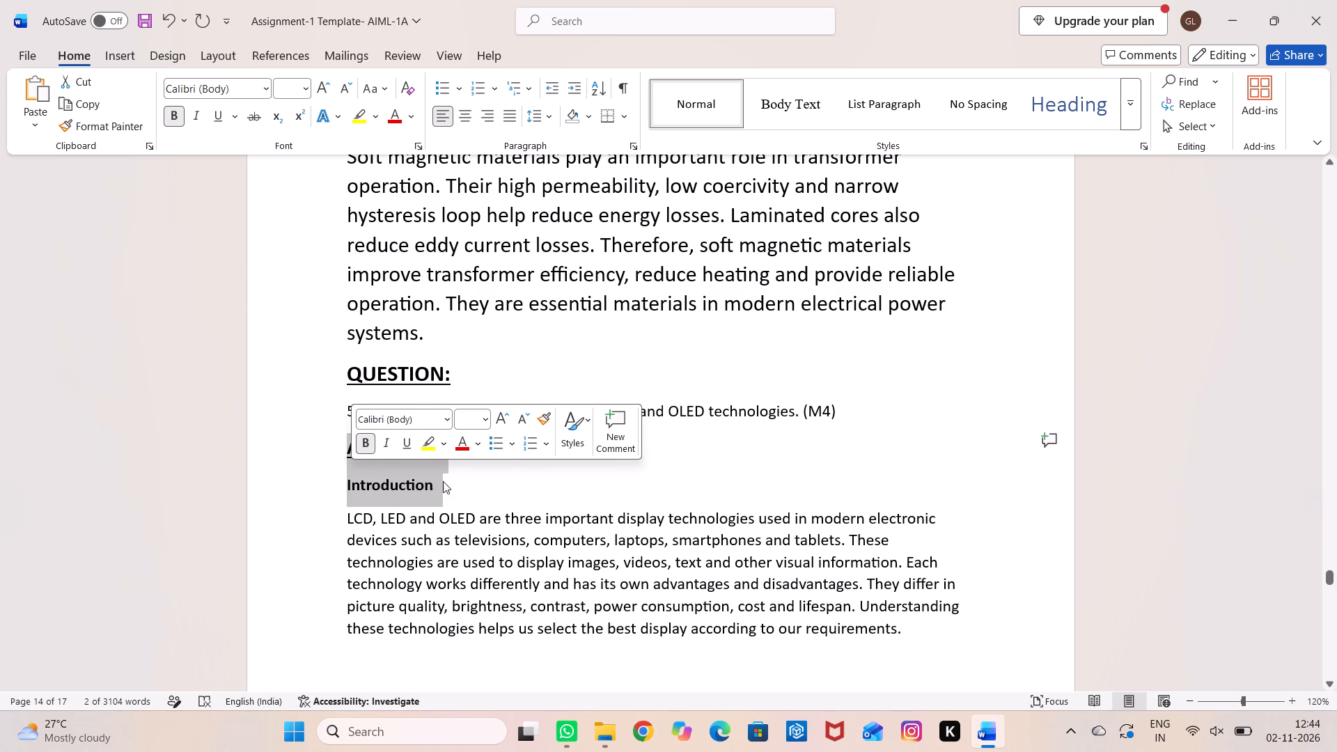
left_click(440, 479)
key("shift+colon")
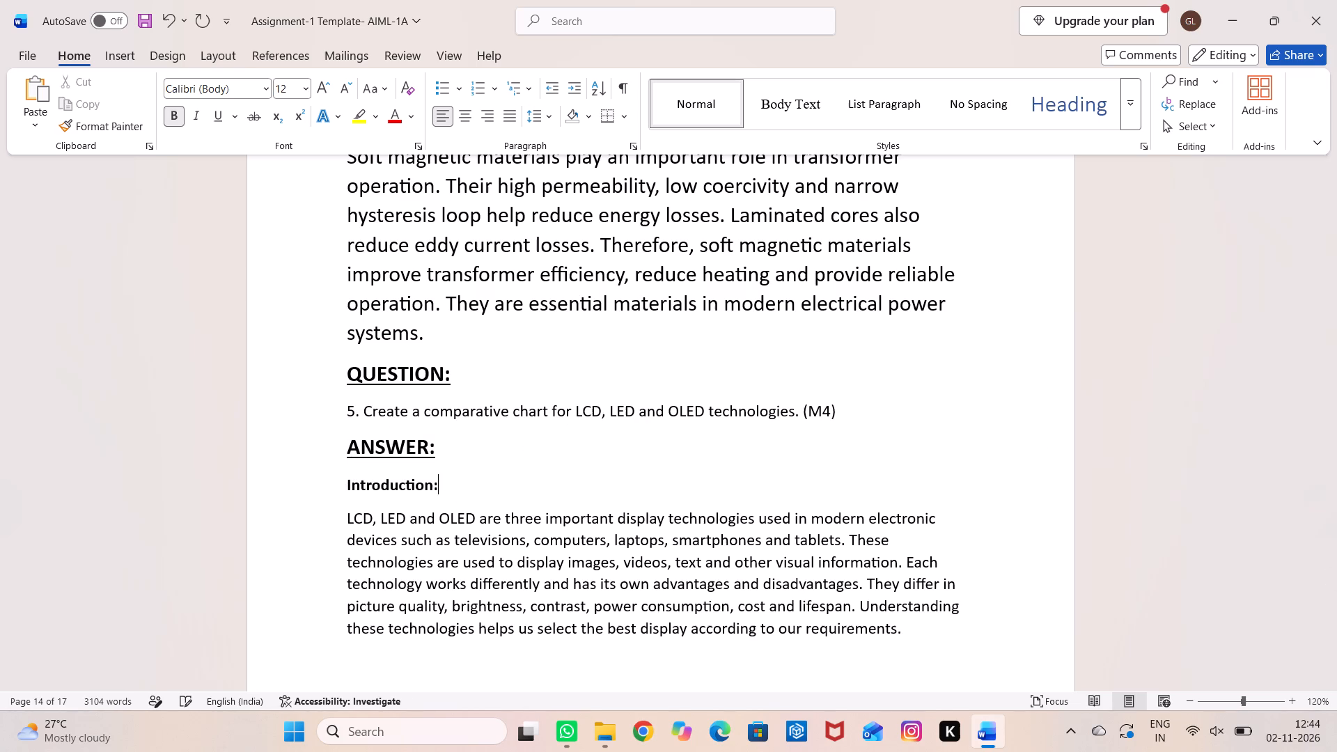
Remove the blank line below the LCD Technology subheading, end it with a colon and make it bold.
scroll(447, 478, "down", 2)
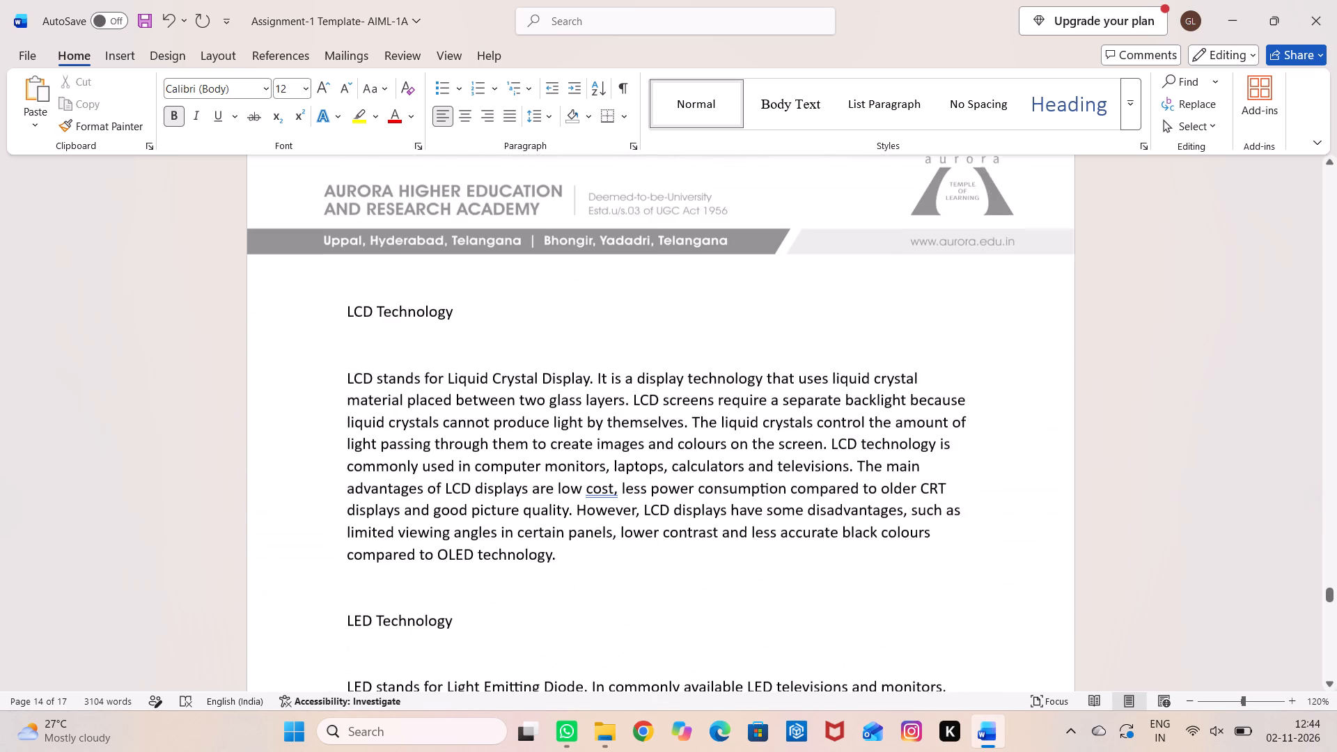
scroll(451, 464, "down", 1)
left_click(374, 334)
key("BackSpace")
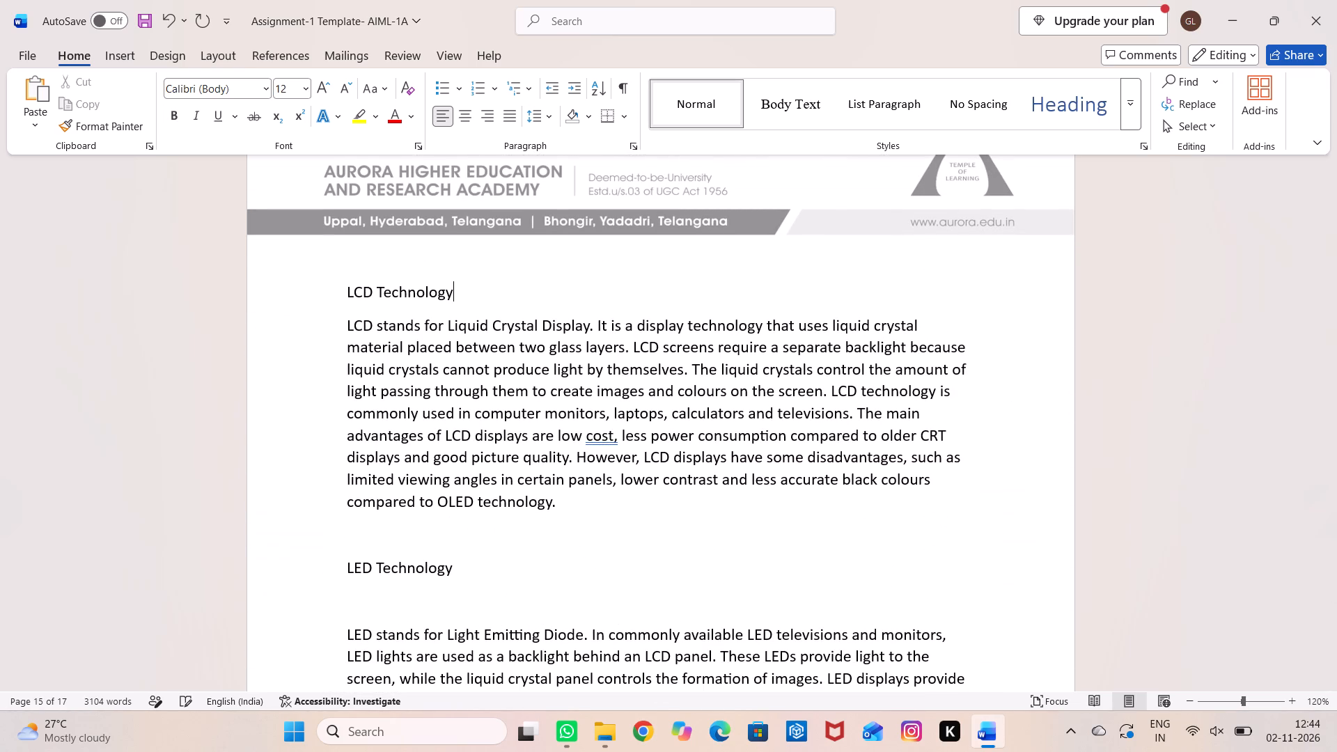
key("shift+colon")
left_click_drag(464, 289, 349, 295)
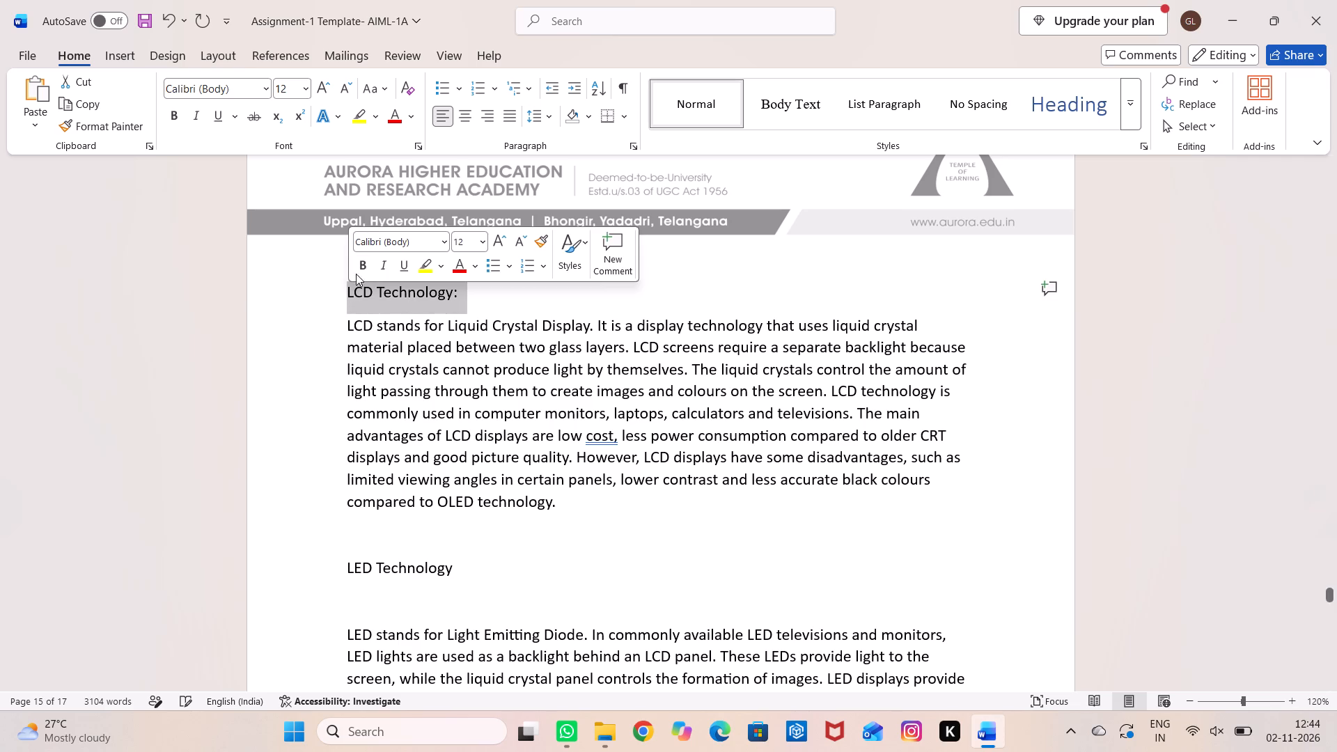
left_click(361, 266)
Remove the blank line below the LED Technology subheading, end it with a colon and make it bold.
left_click(367, 598)
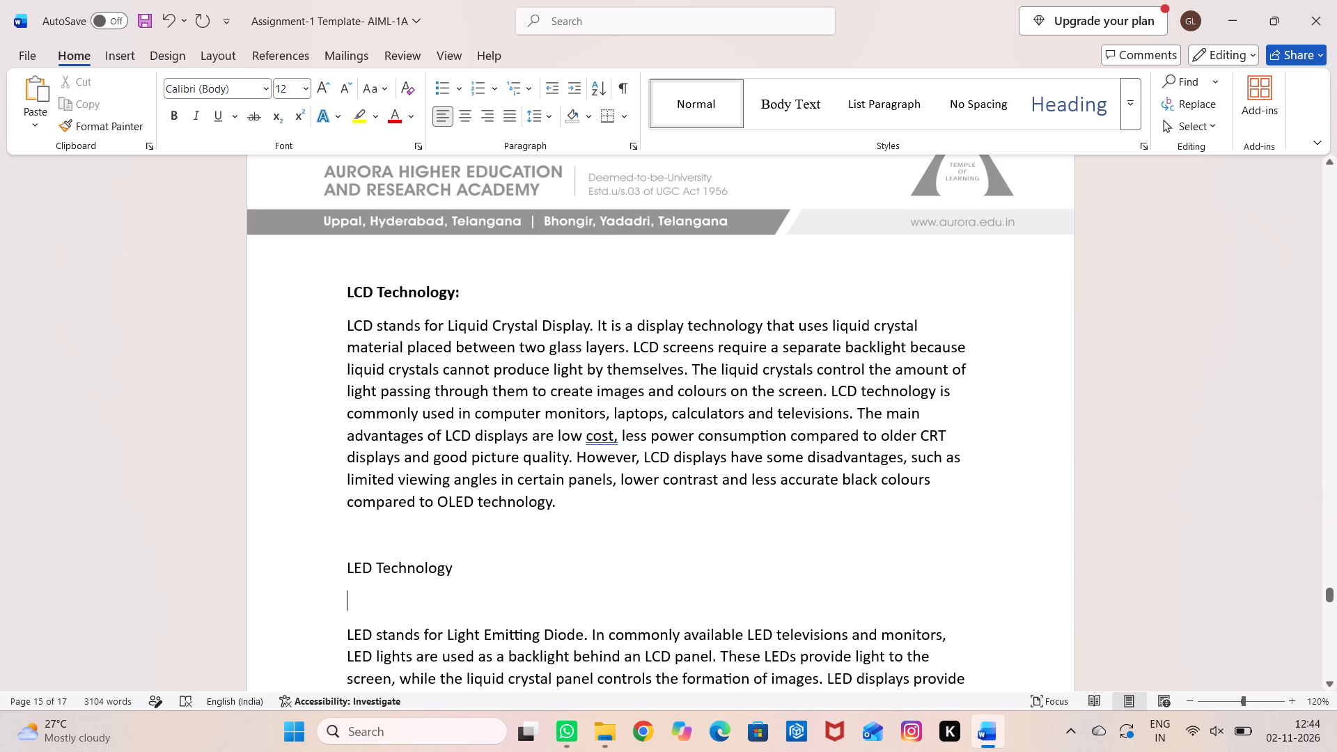
key("BackSpace")
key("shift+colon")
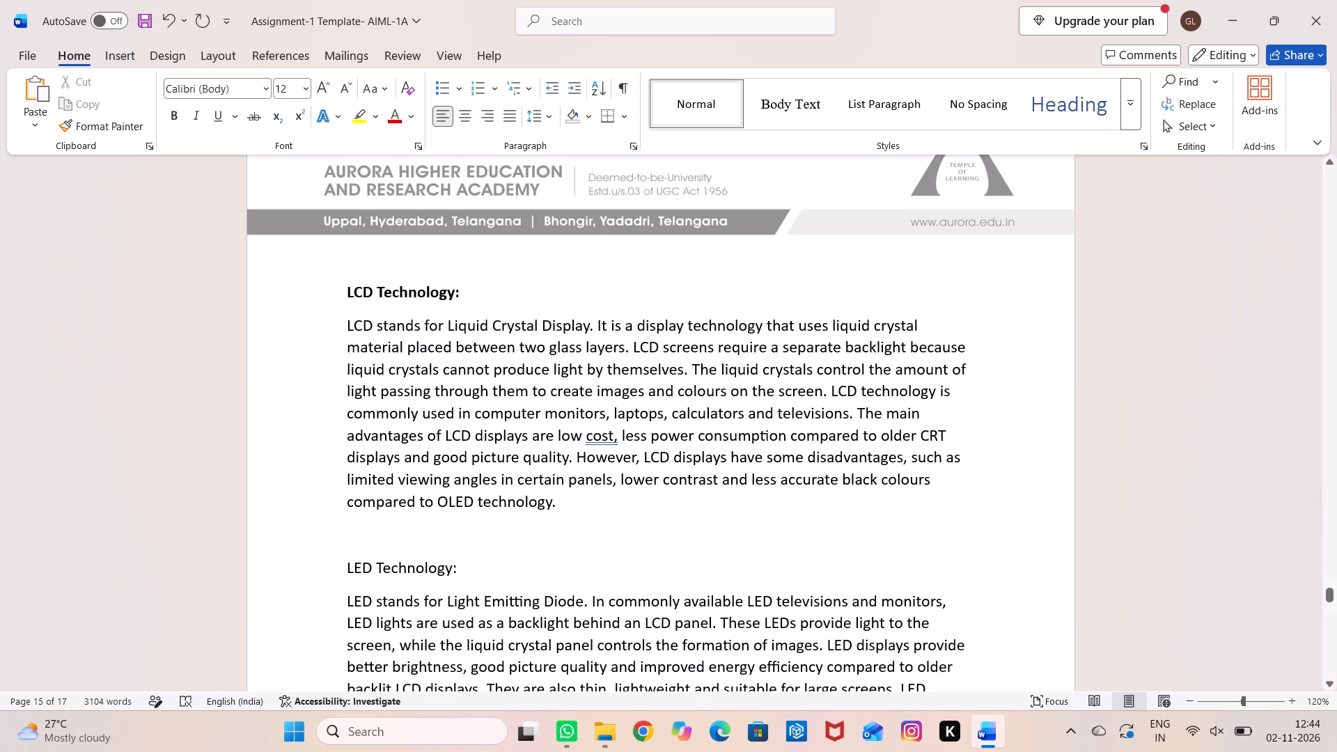
left_click_drag(471, 575, 345, 560)
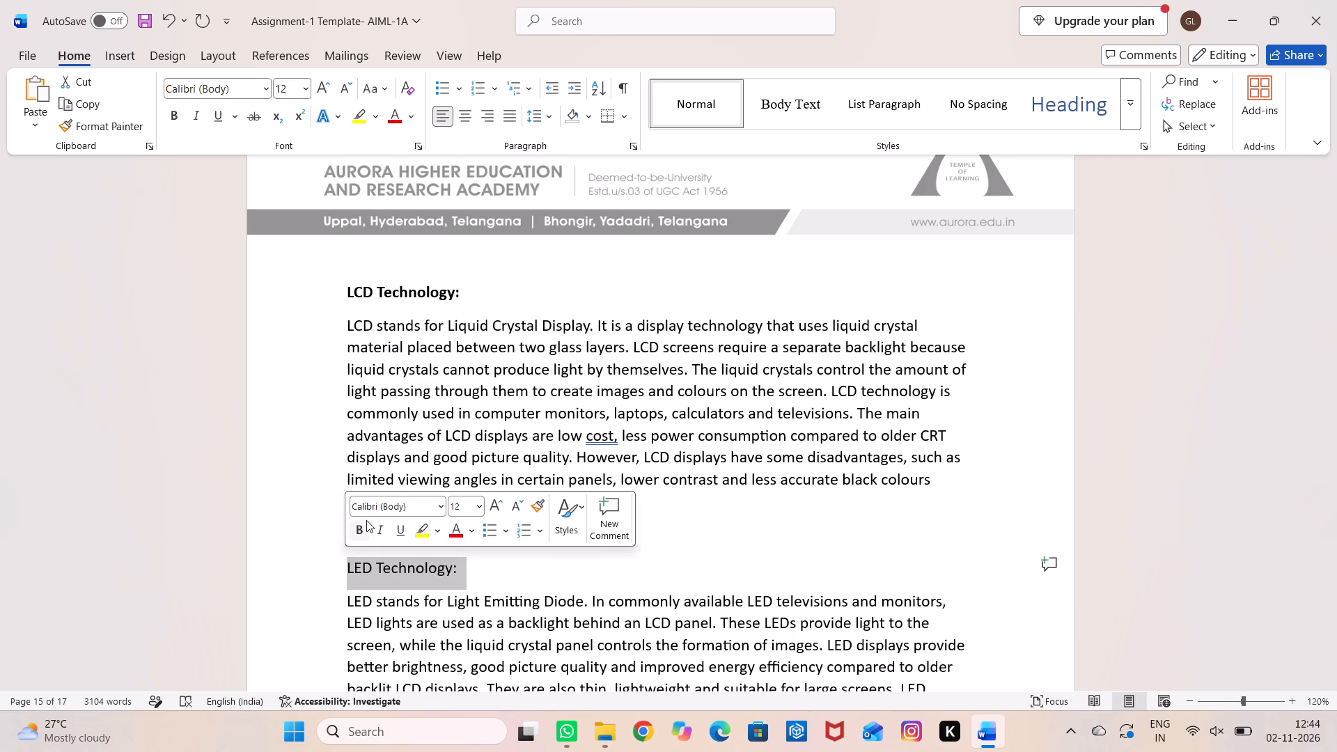
left_click(366, 520)
Remove the blank line below the OLED Technology subheading, end it with a colon and make it bold.
scroll(423, 636, "down", 3)
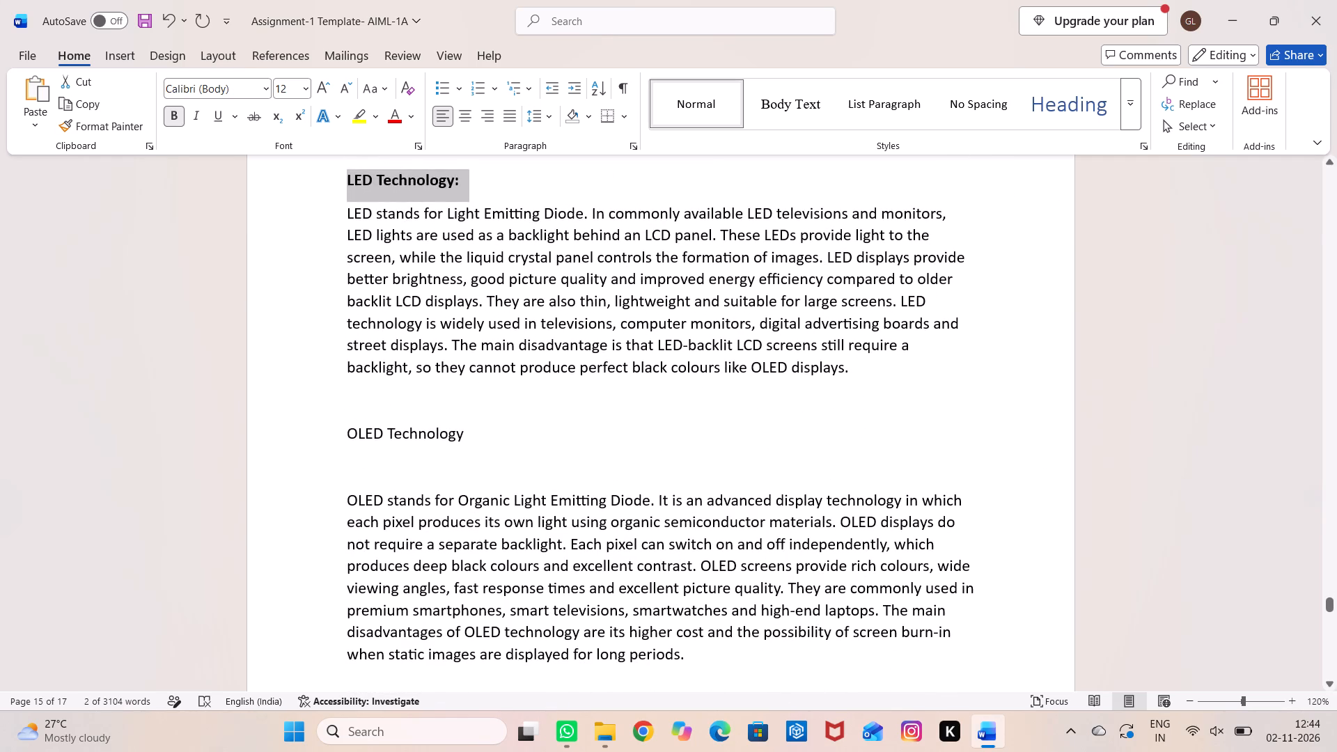
left_click(369, 478)
key("BackSpace")
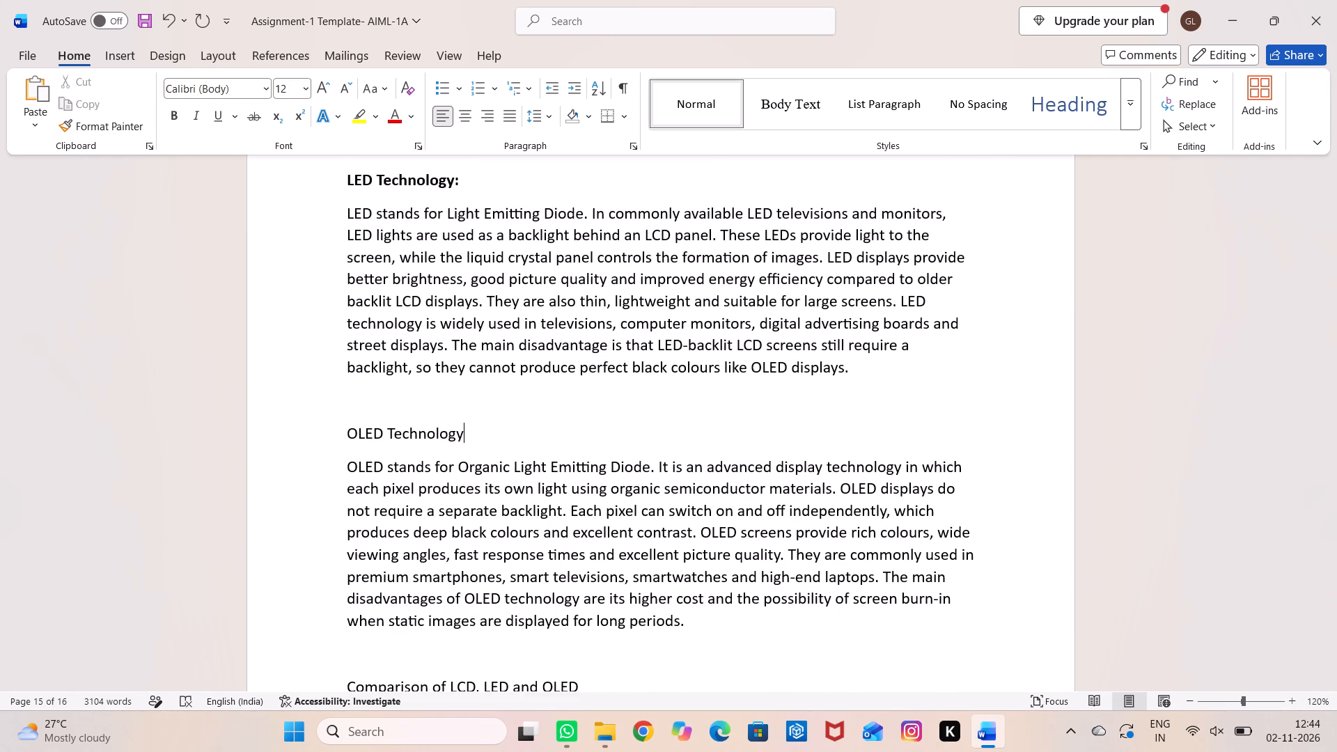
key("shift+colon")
left_click_drag(480, 432, 345, 429)
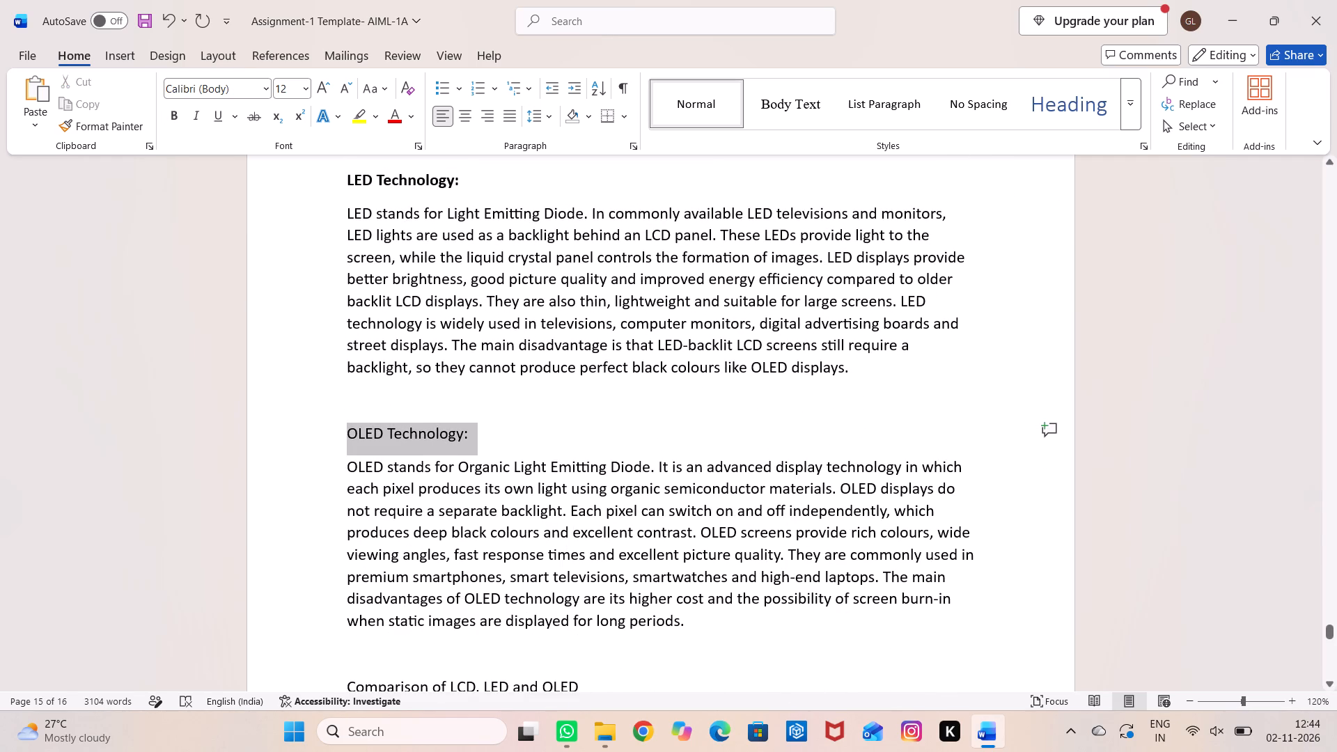
left_click_drag(345, 429, 347, 428)
left_click(361, 400)
Remove the blank line below the Comparison of LCD, LED and OLED subheading, make it bold and end it with a colon.
scroll(373, 432, "down", 1)
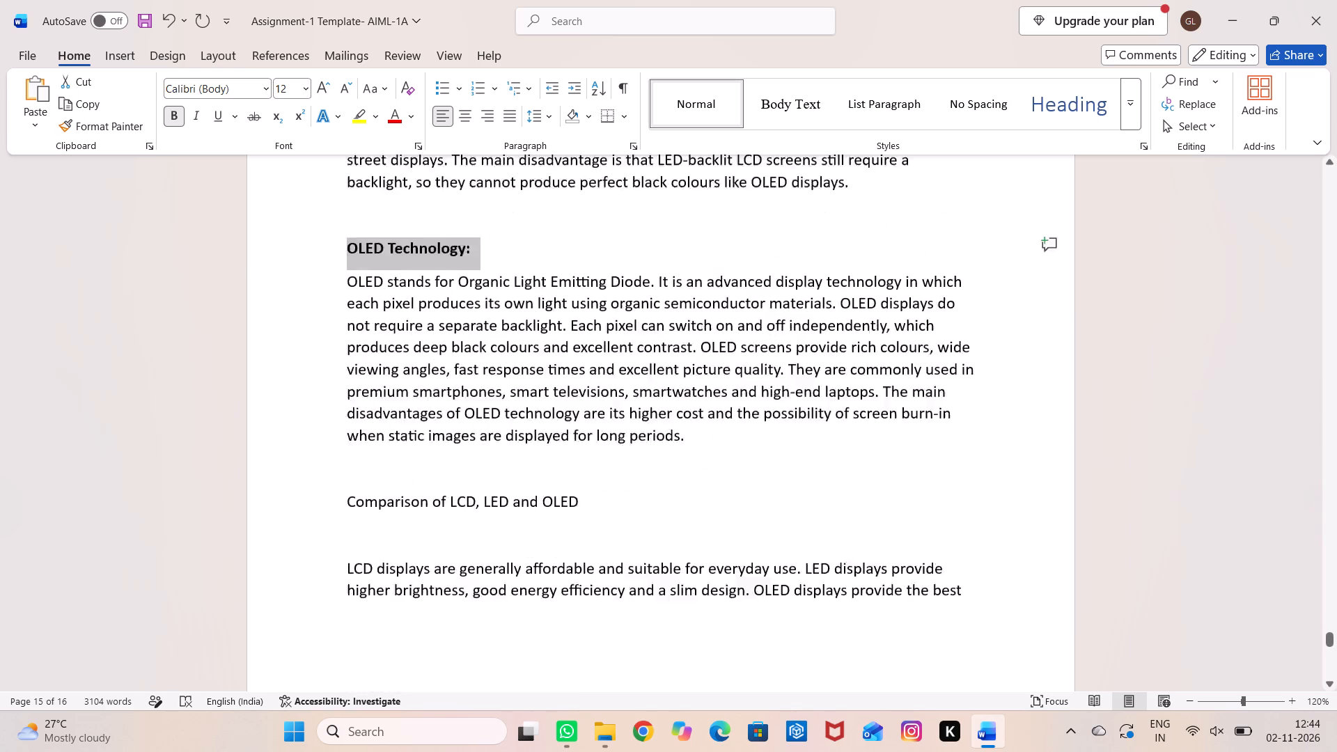
scroll(373, 432, "down", 1)
left_click(361, 427)
key("BackSpace")
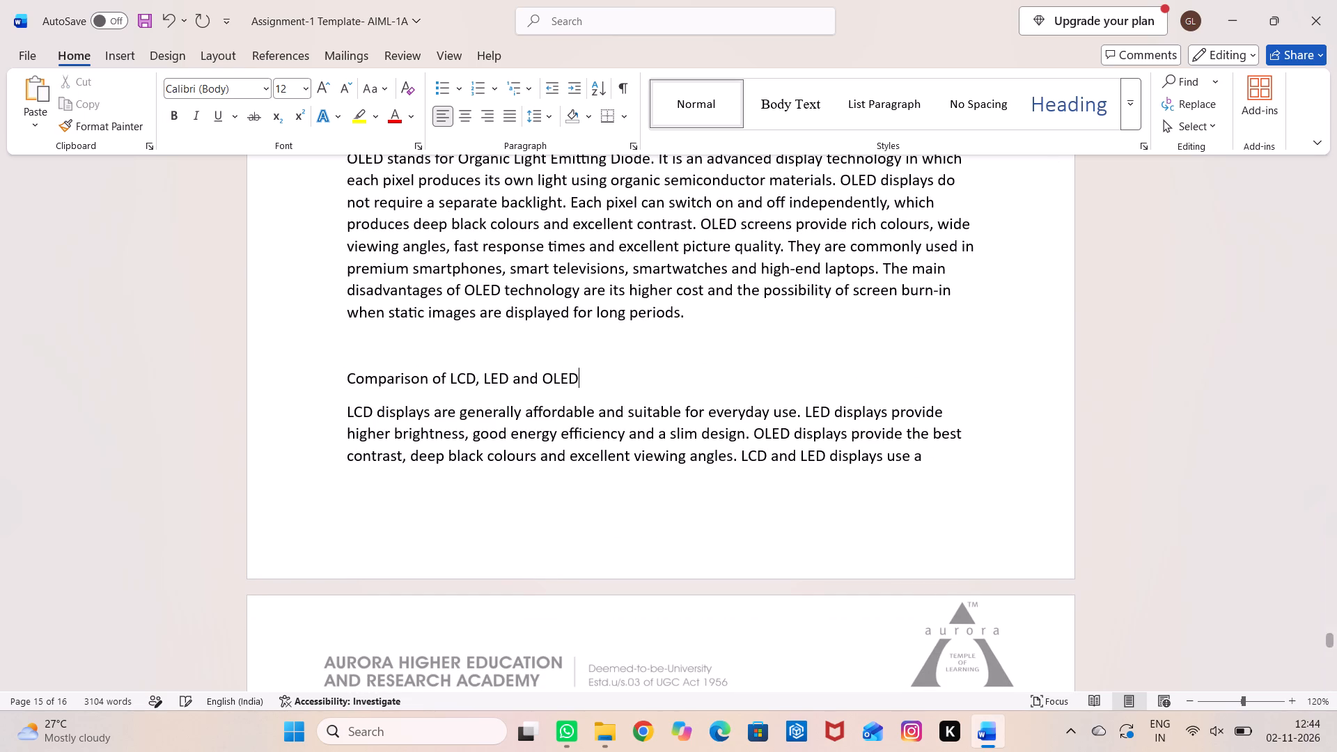
left_click_drag(623, 389, 377, 372)
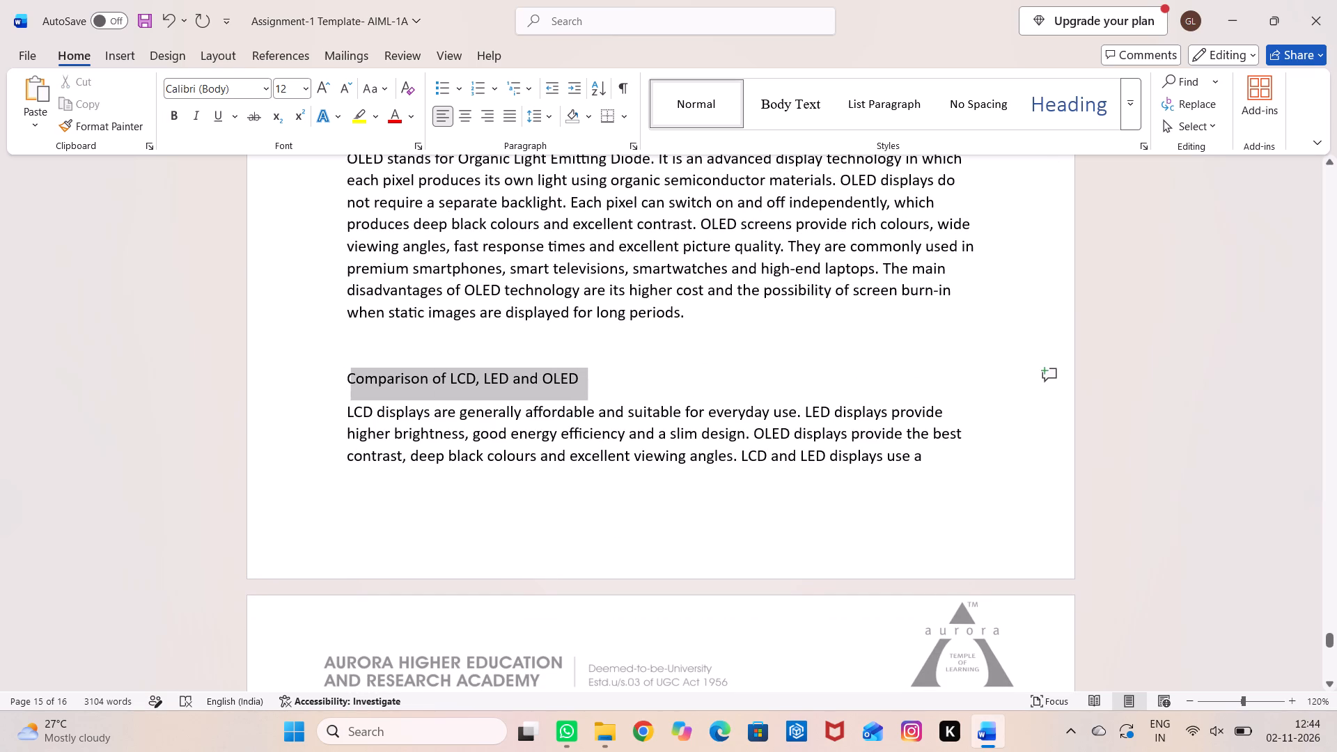
left_click_drag(377, 372, 358, 371)
left_click(367, 347)
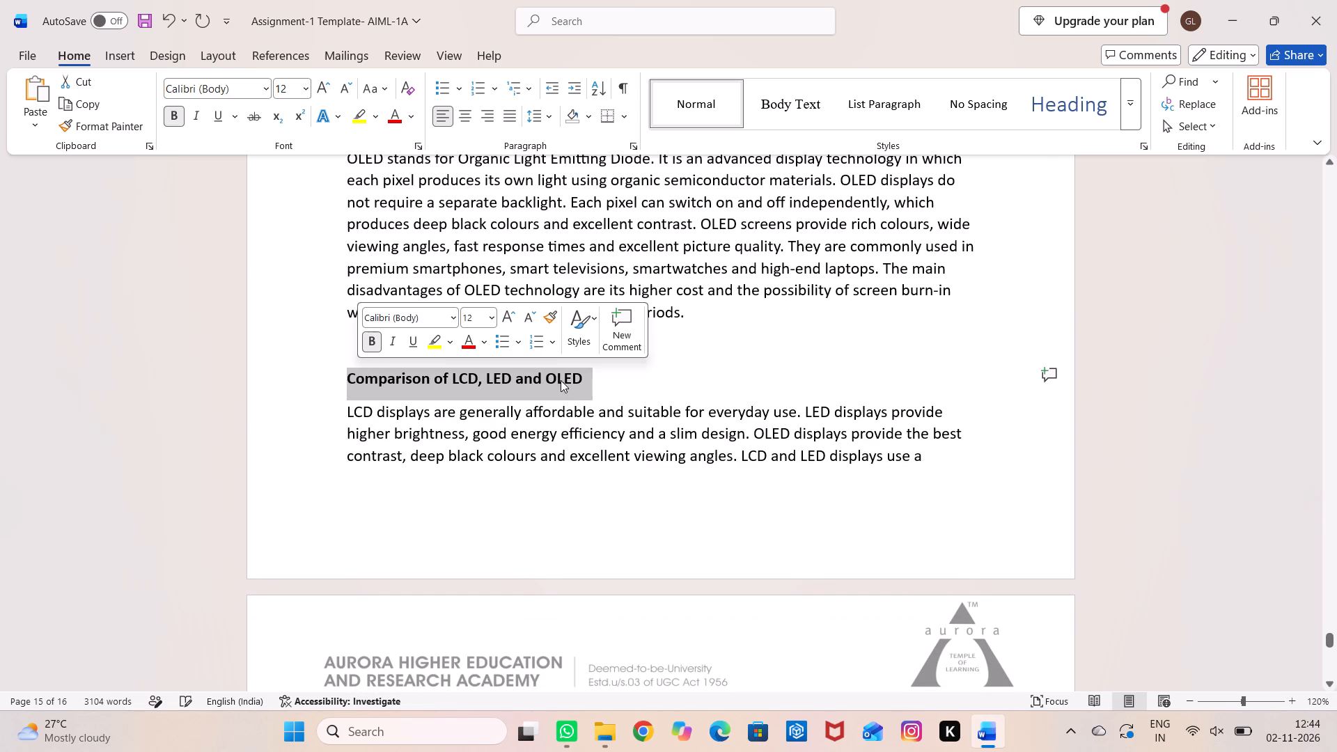
left_click_drag(577, 376, 591, 377)
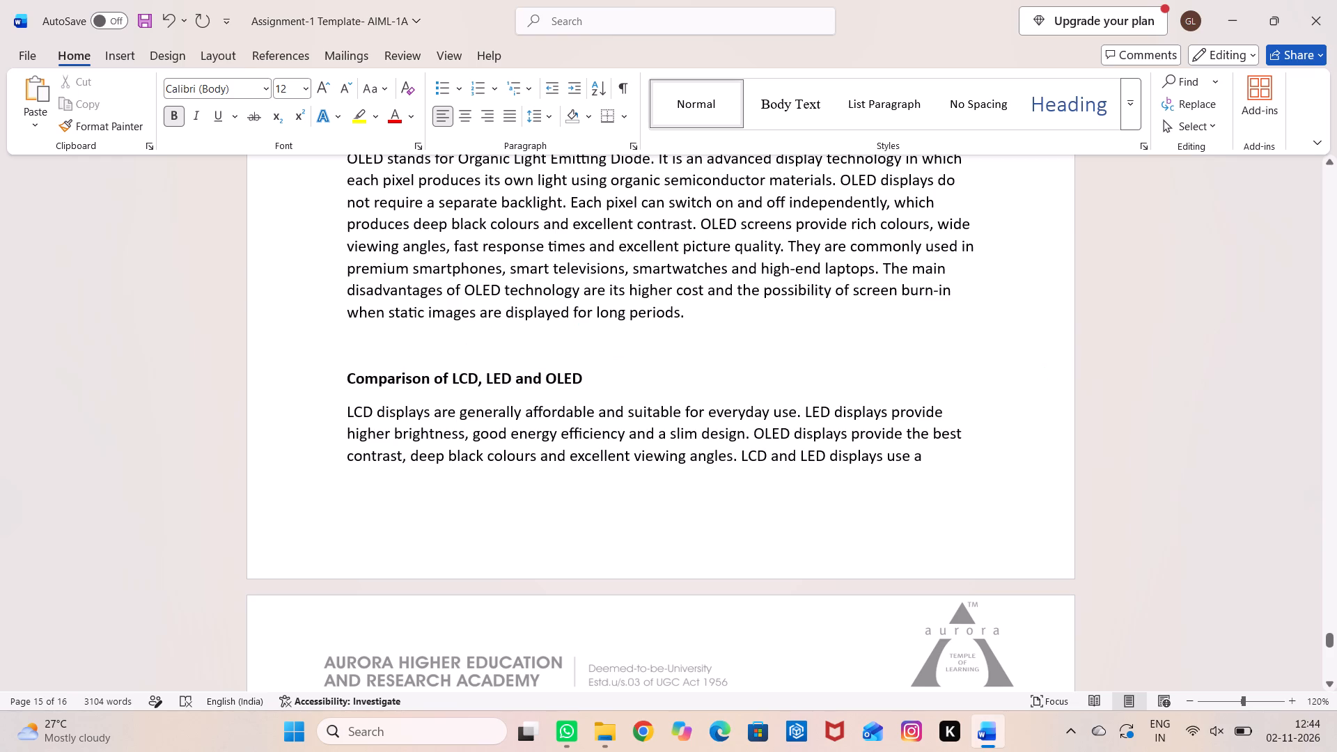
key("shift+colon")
Remove the blank line below the Conclusion subheading of the display technologies answer, end it with a colon and make it bold.
scroll(591, 377, "down", 1)
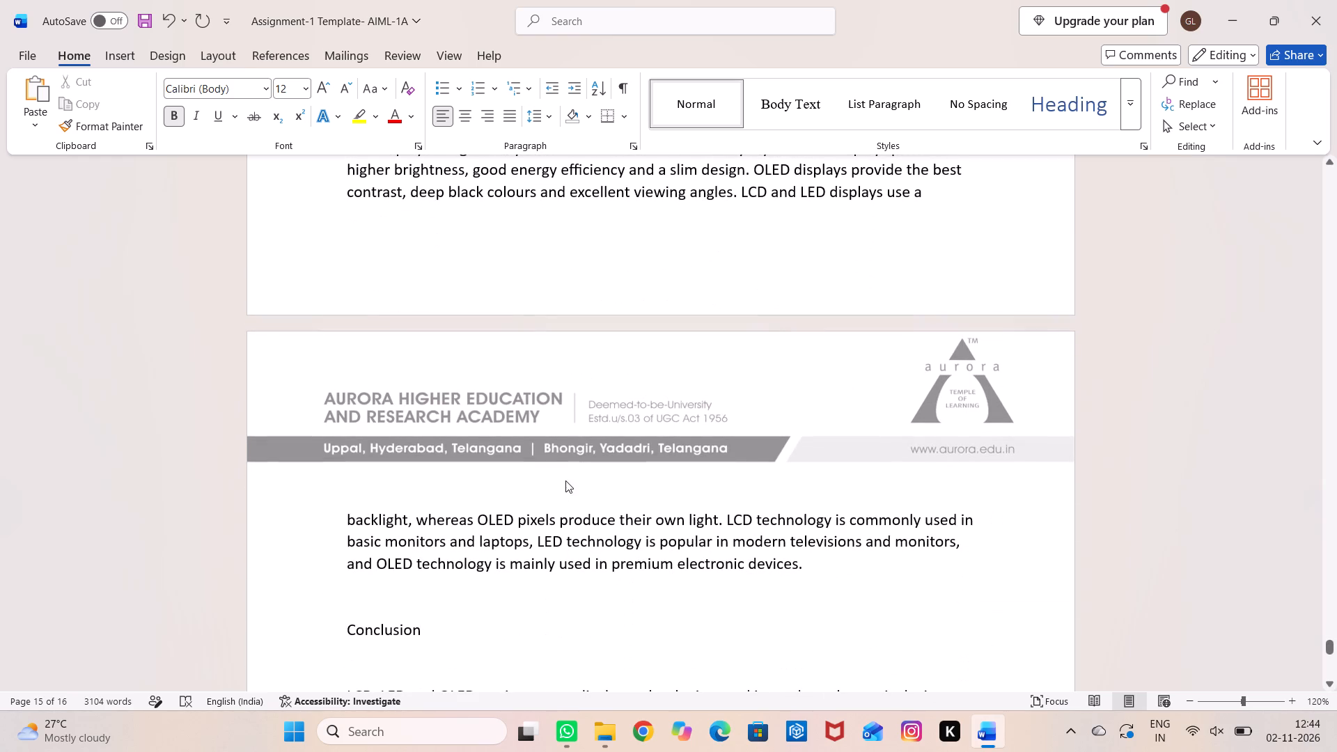
scroll(496, 627, "down", 1)
left_click(361, 459)
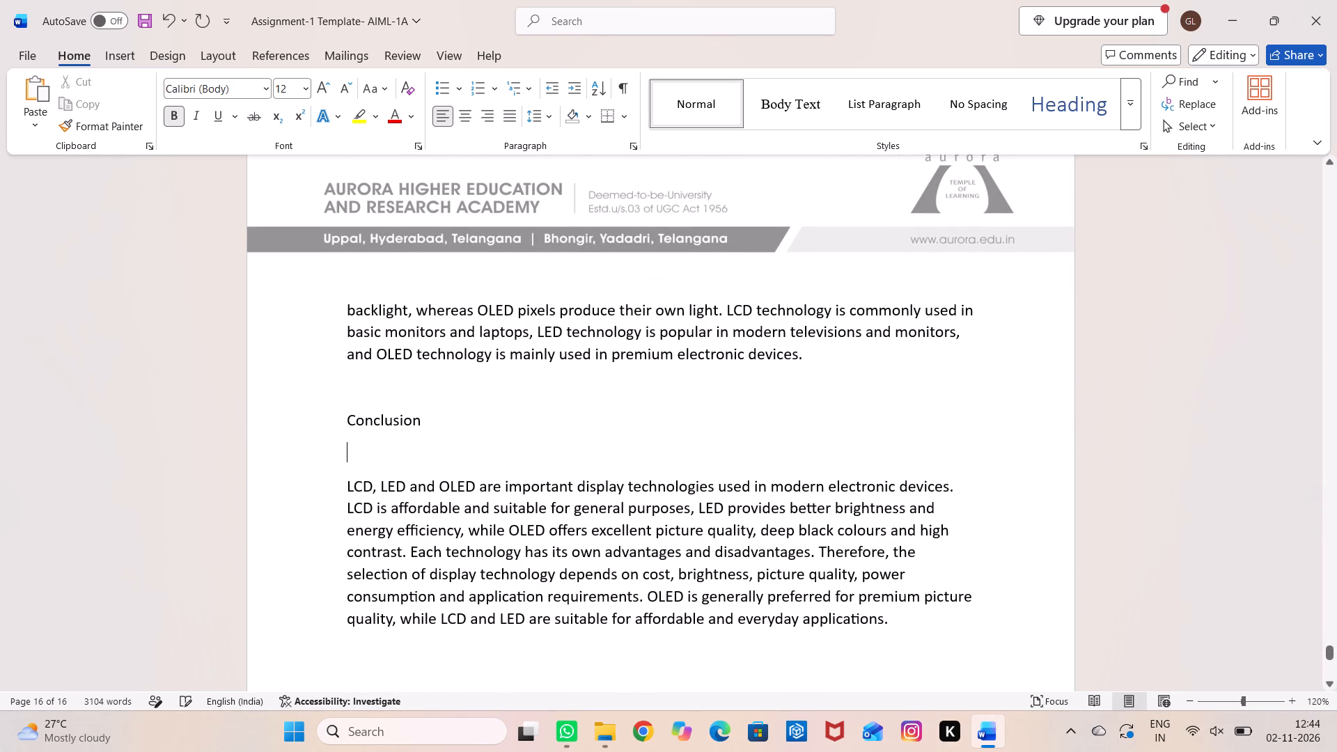
key("BackSpace")
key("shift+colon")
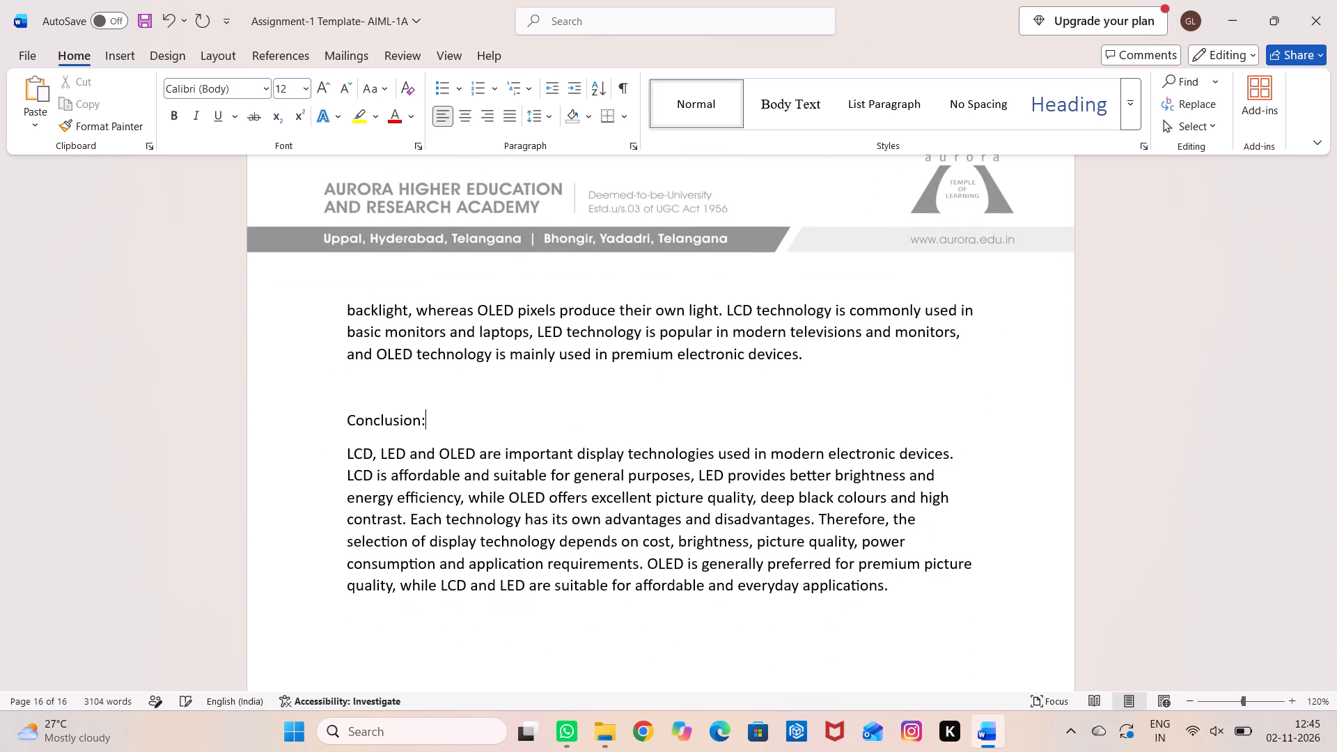
left_click_drag(430, 422, 402, 418)
left_click_drag(402, 418, 329, 412)
left_click(337, 390)
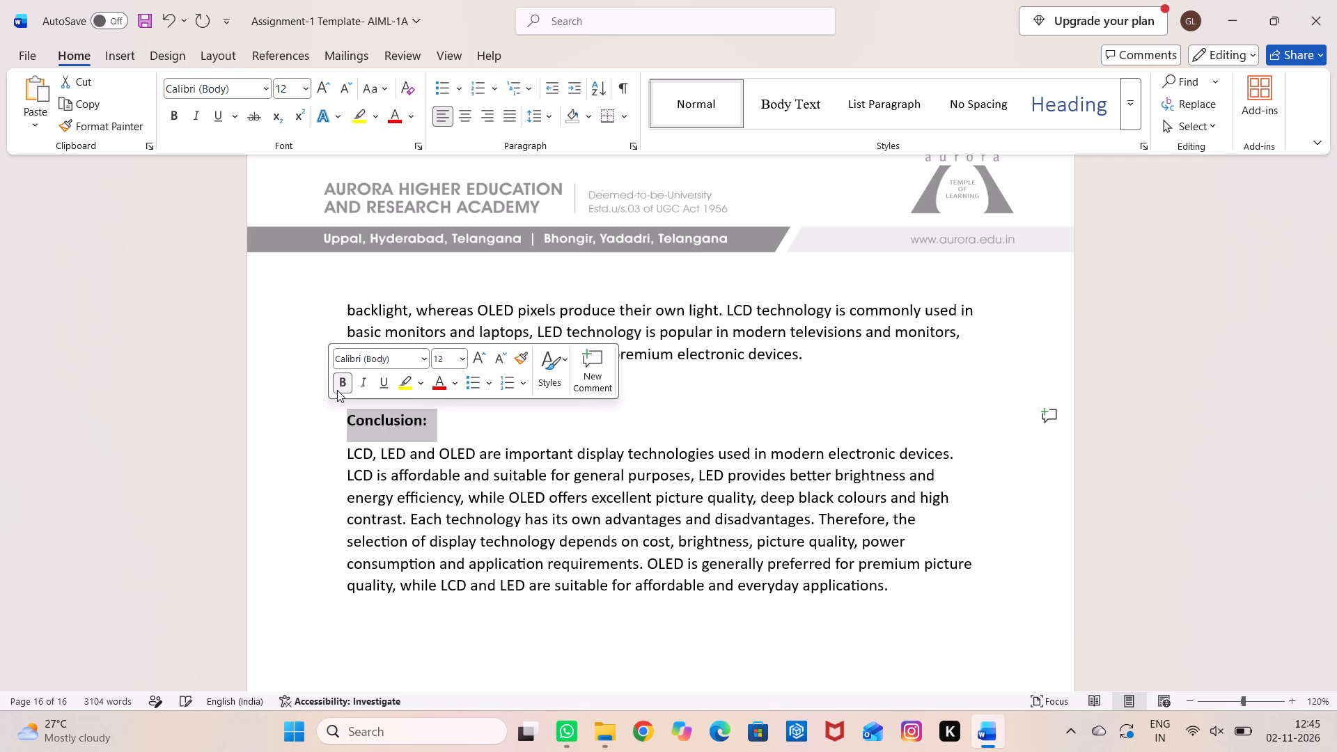
Set the whole soft magnetic materials answer to question 4, from its Introduction subheading to its last paragraph, to font size 12.
scroll(322, 337, "up", 10)
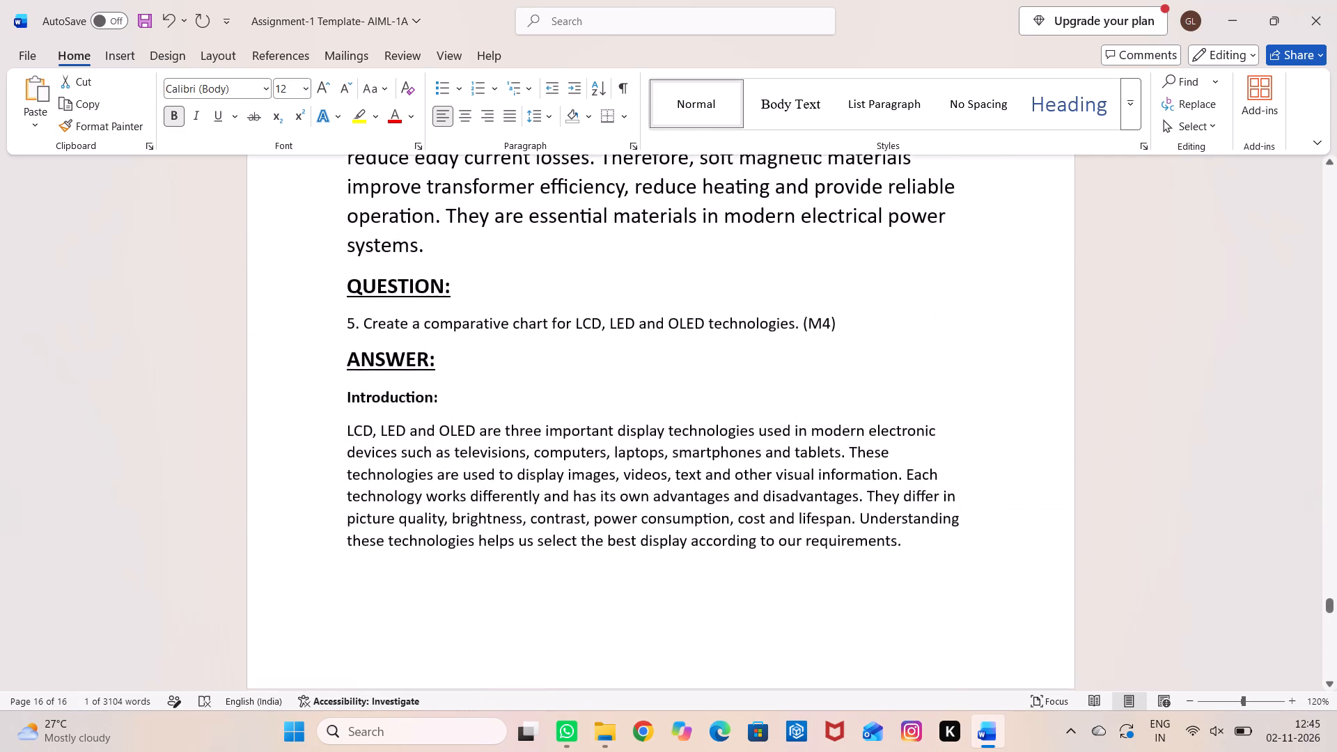
scroll(322, 337, "up", 1)
left_click_drag(435, 361, 320, 161)
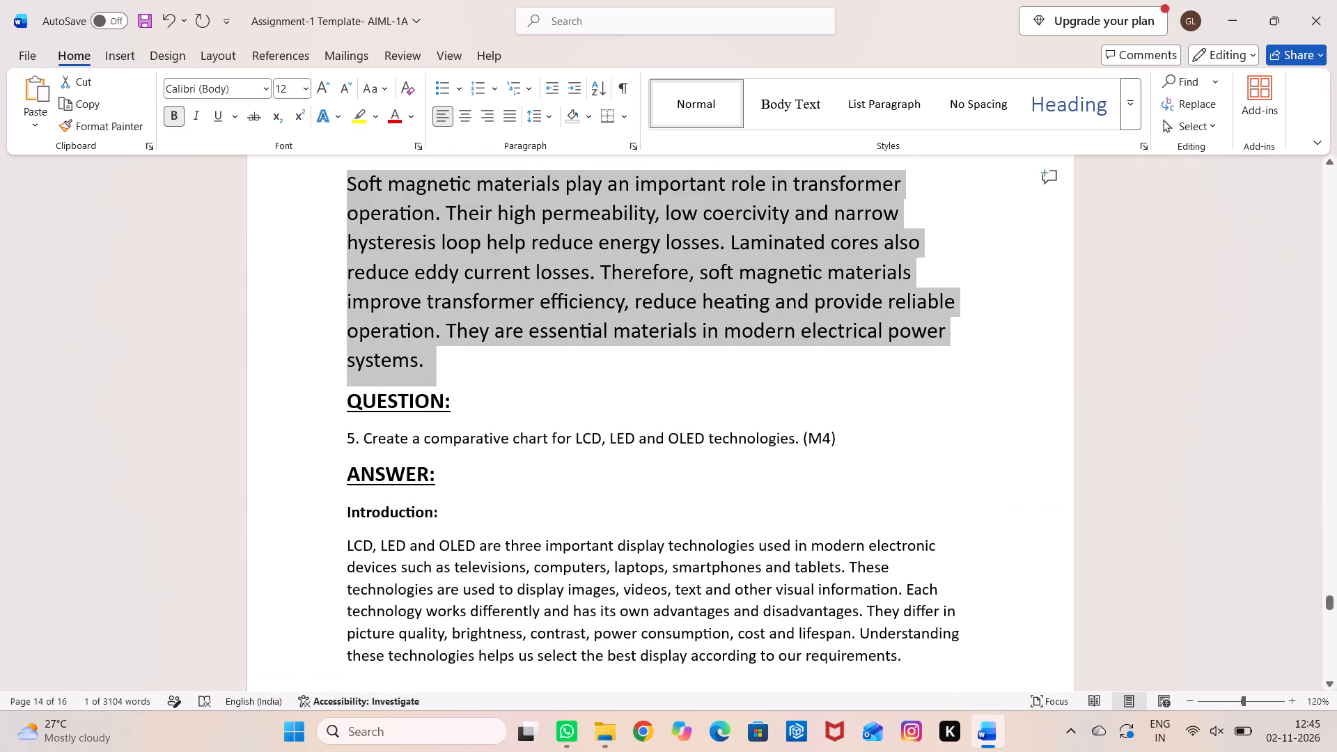
left_click_drag(320, 161, 324, 132)
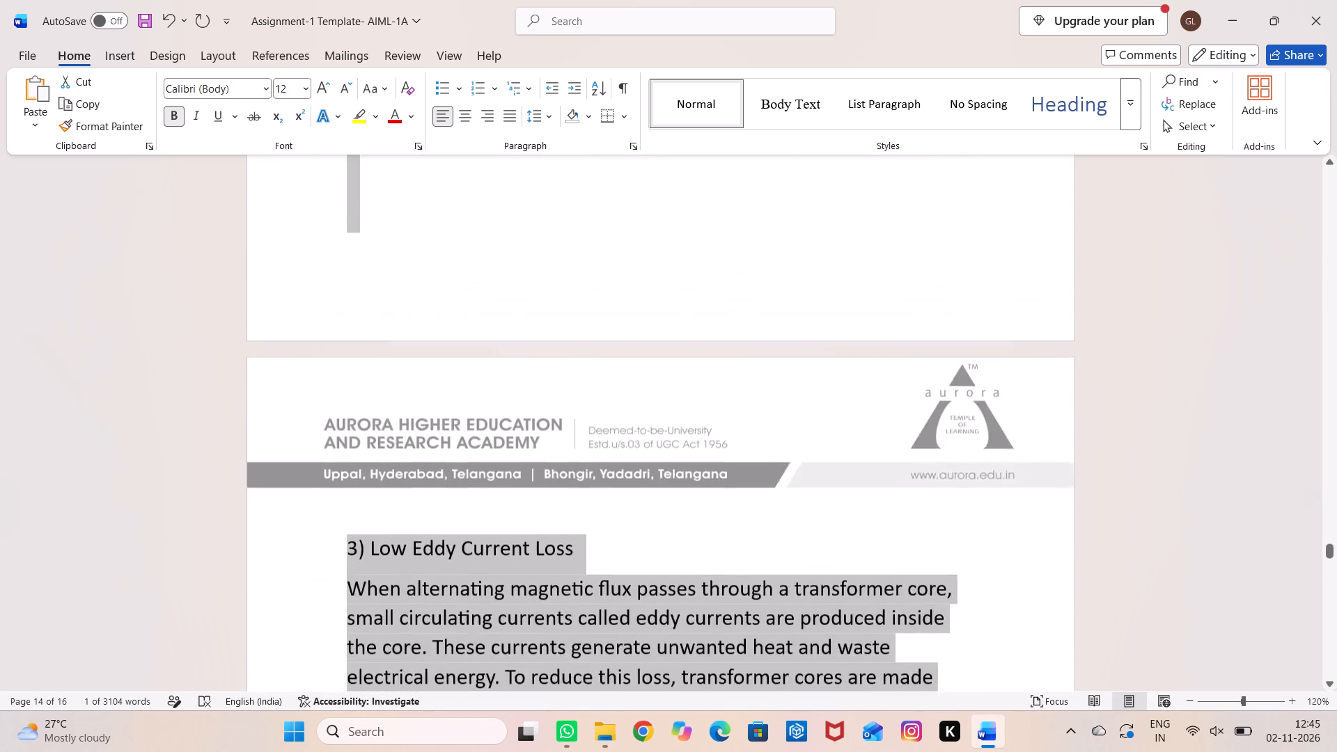
left_click_drag(324, 132, 322, 233)
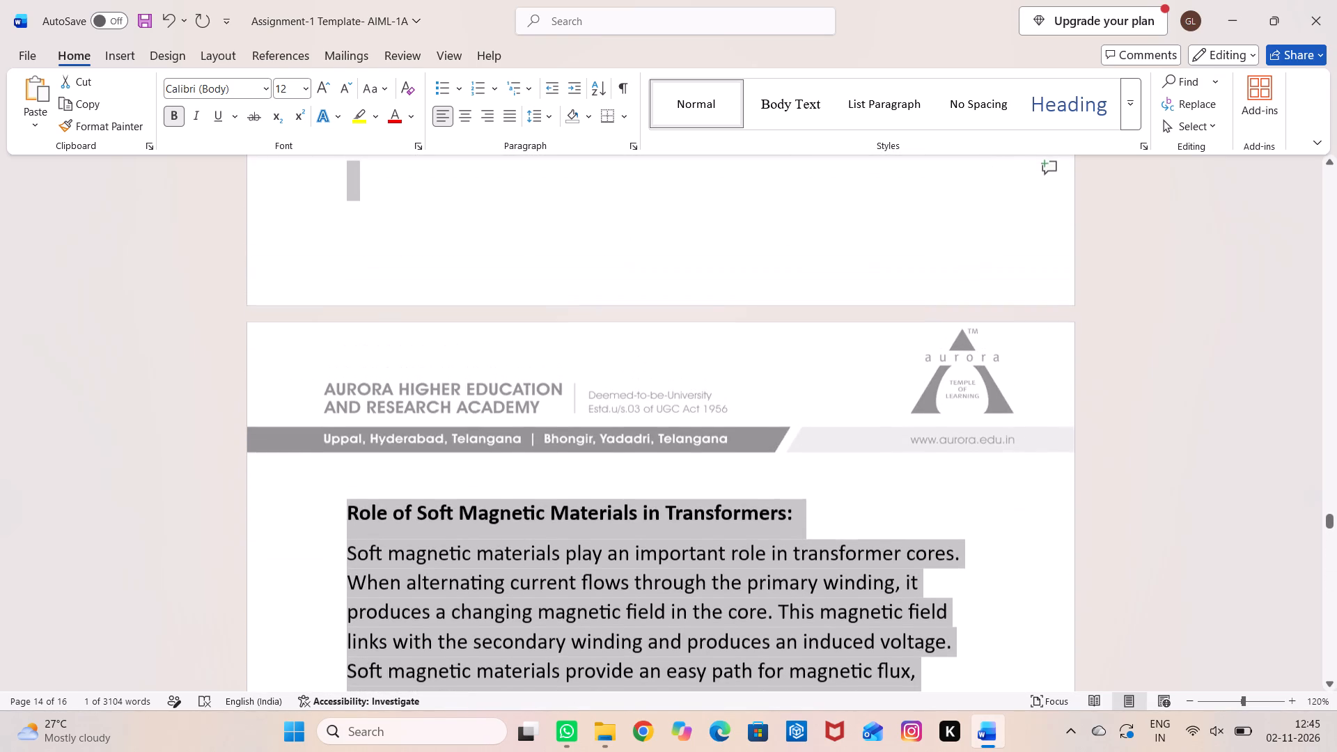
left_click_drag(322, 233, 336, 230)
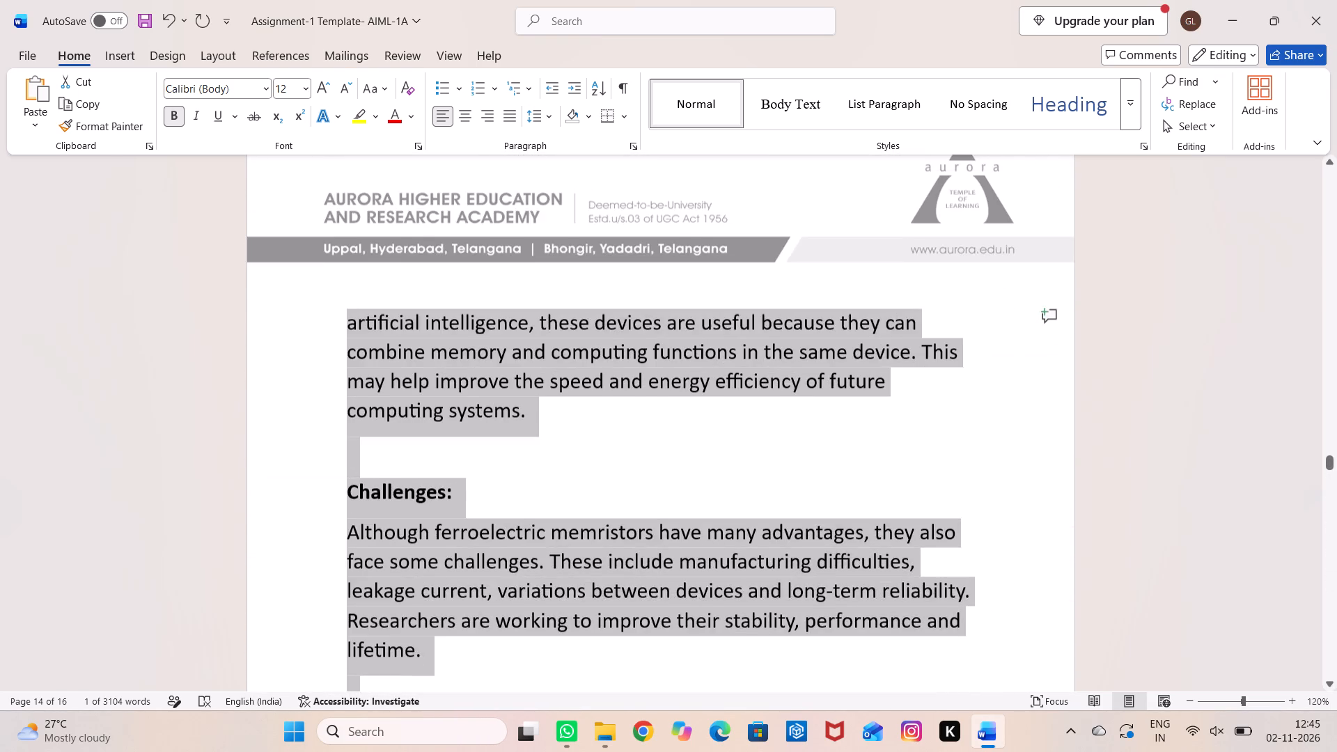
left_click_drag(336, 230, 377, 698)
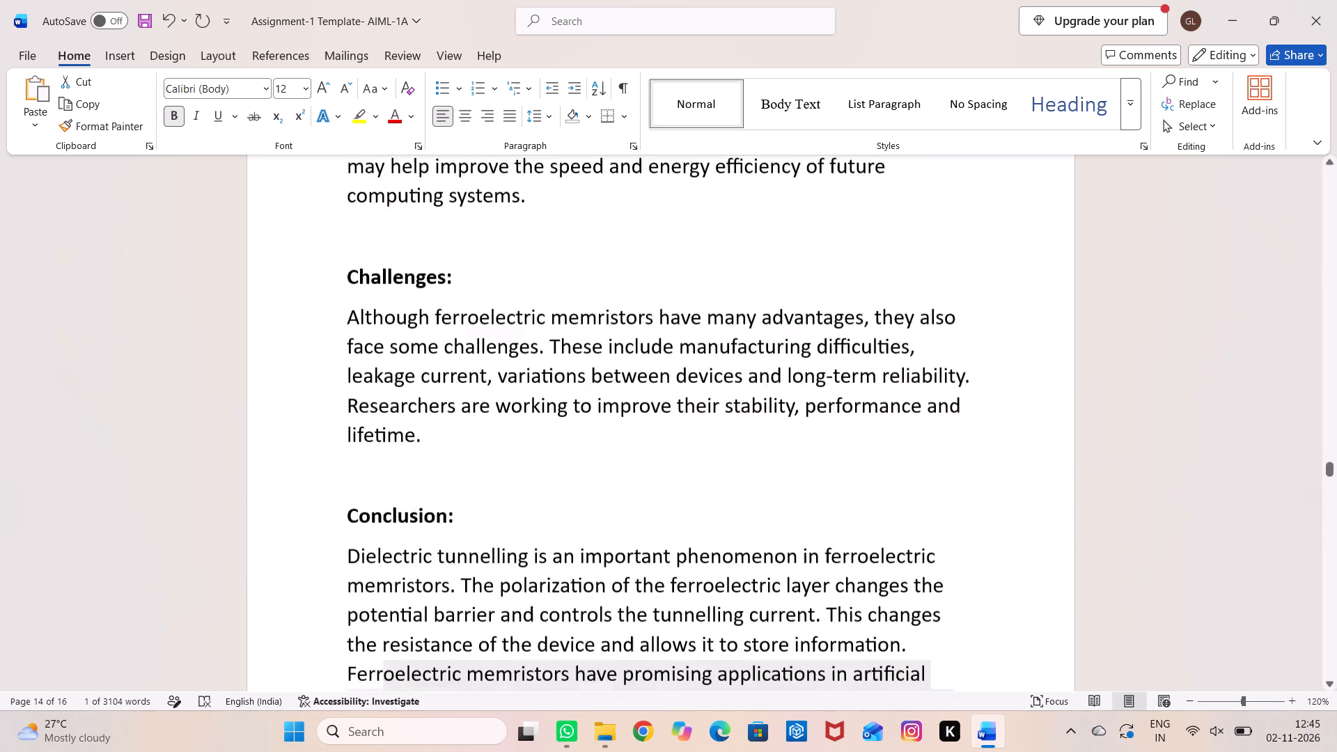
left_click_drag(377, 698, 386, 690)
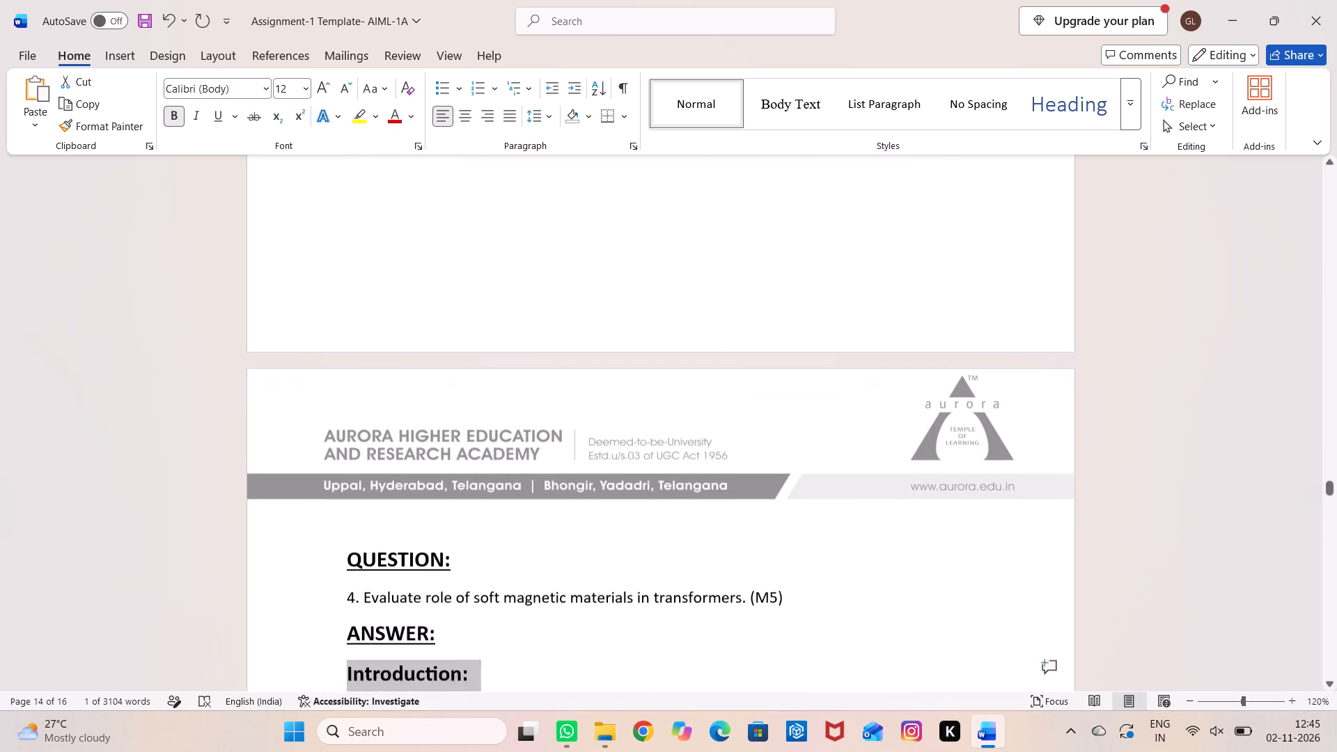
left_click_drag(386, 690, 338, 627)
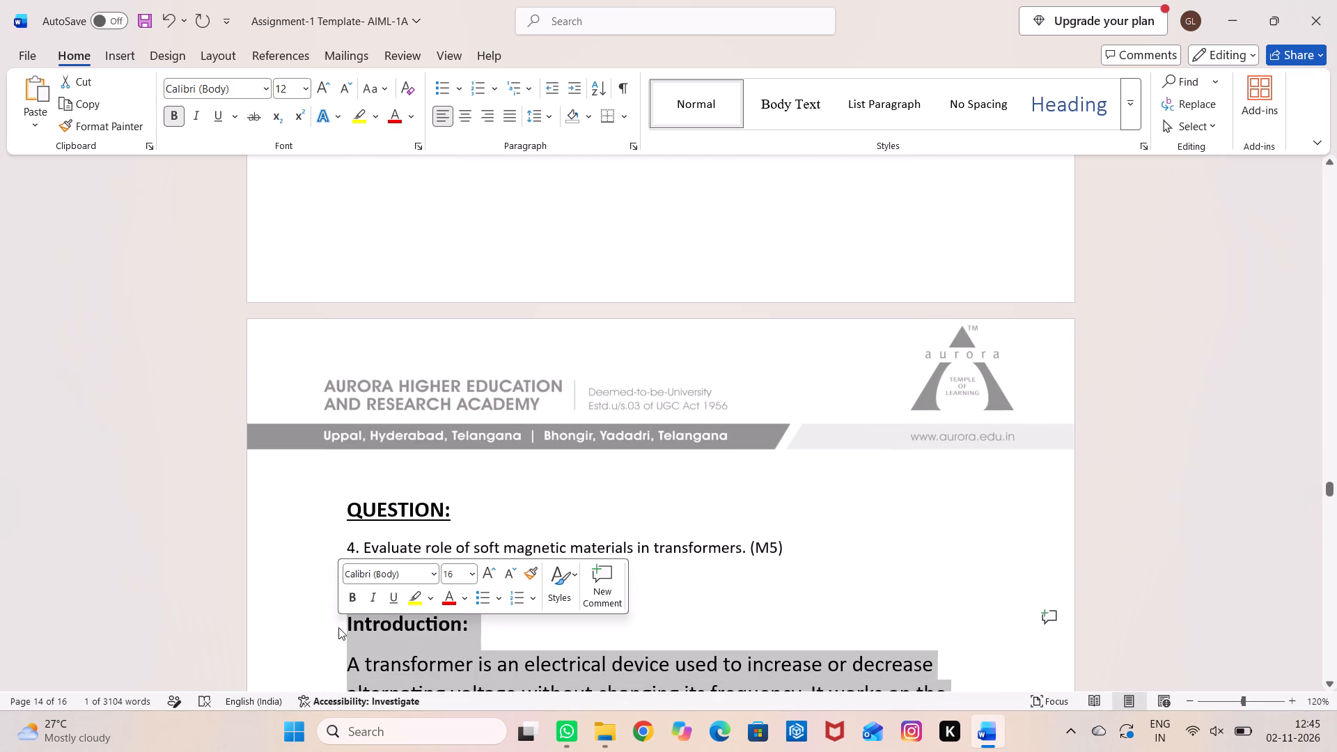
left_click(453, 571)
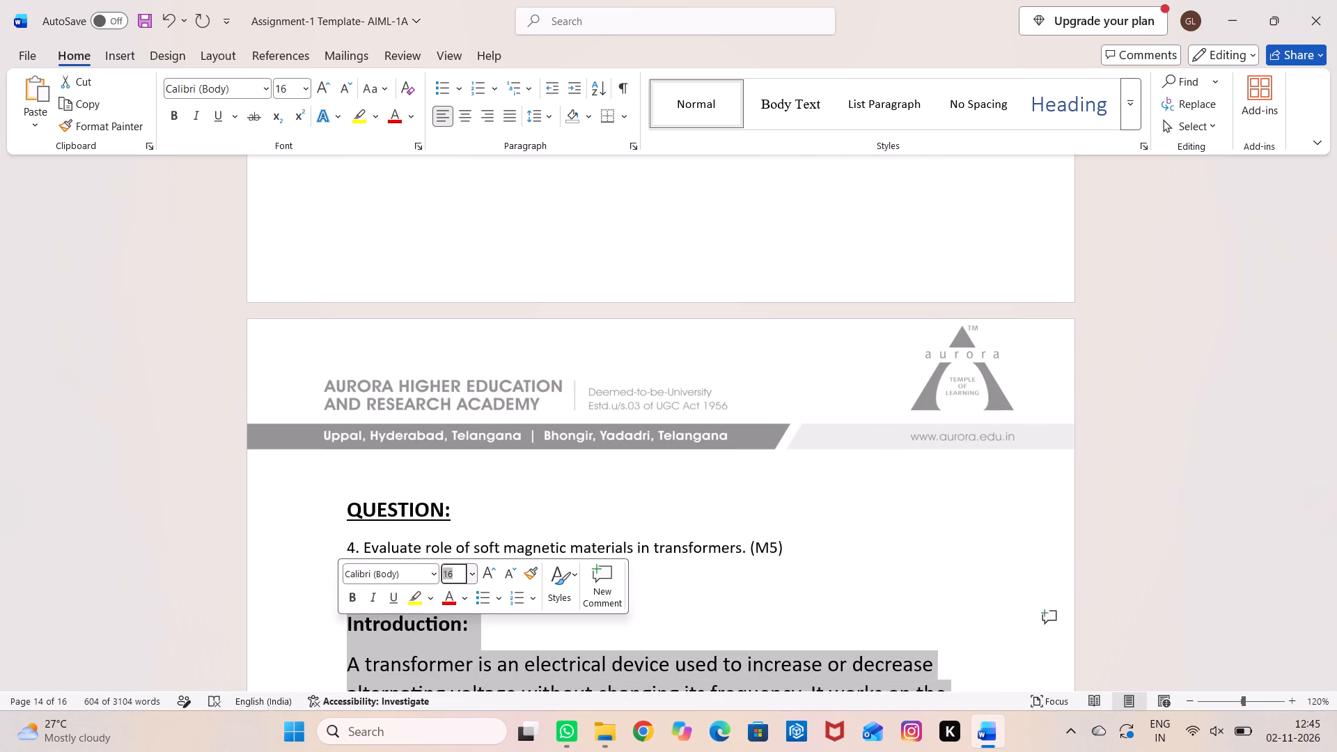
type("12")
left_click(559, 246)
Set the whole ferroelectric memristors answer to question 3, from its Introduction subheading through its conclusion, to font size 12.
scroll(538, 243, "up", 3)
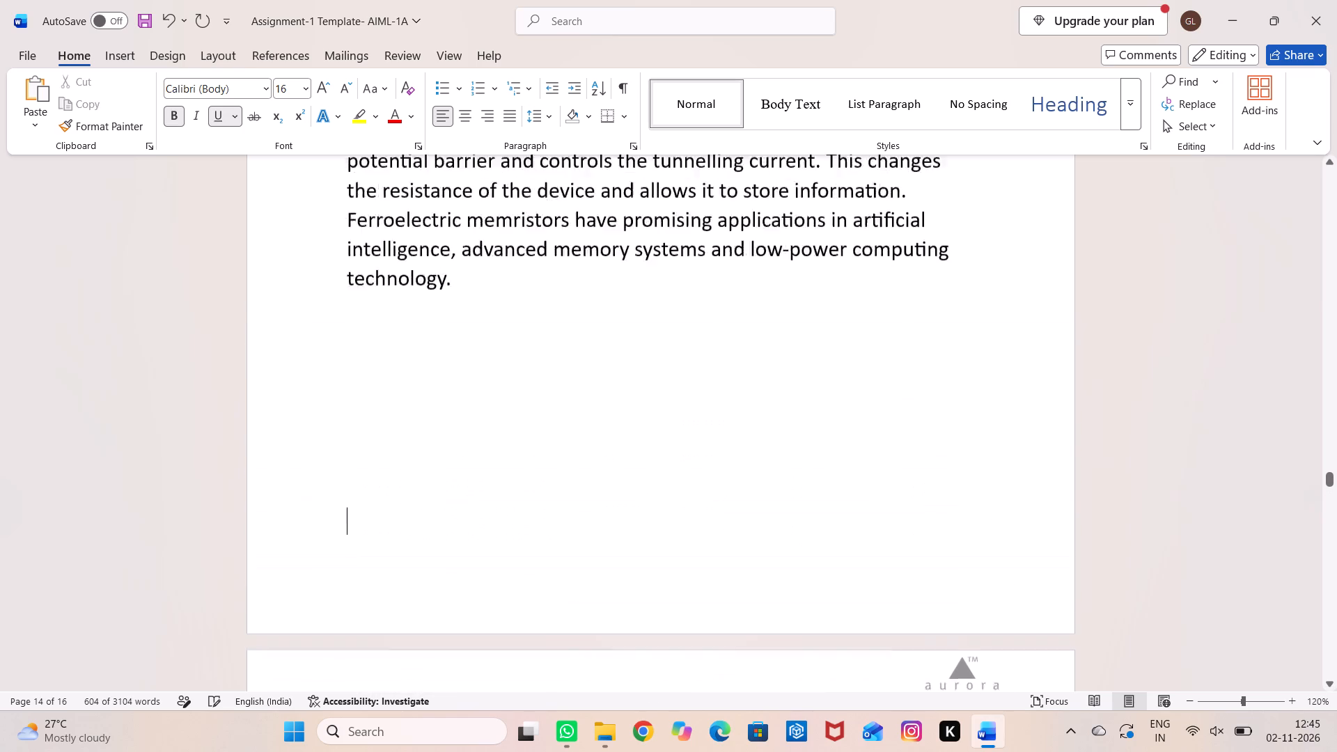
scroll(538, 243, "up", 1)
left_click_drag(485, 358, 384, 39)
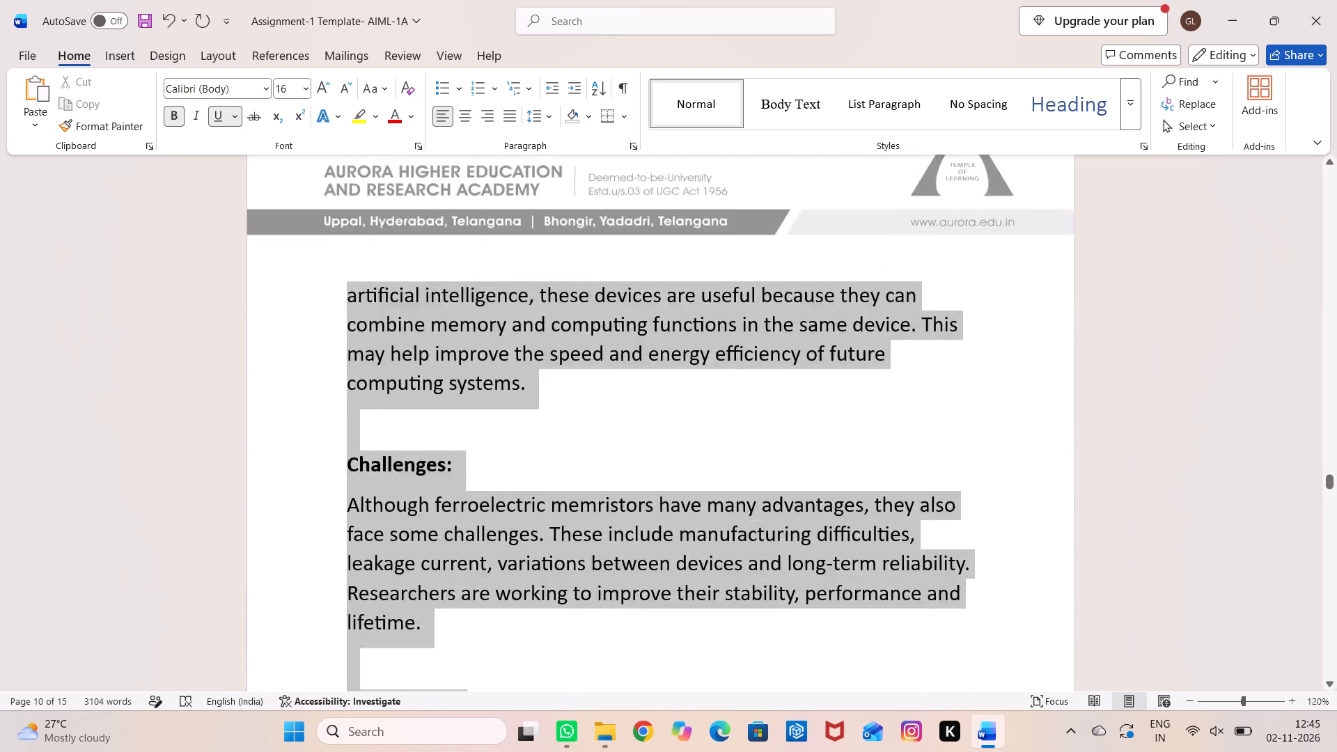
left_click_drag(384, 39, 331, 169)
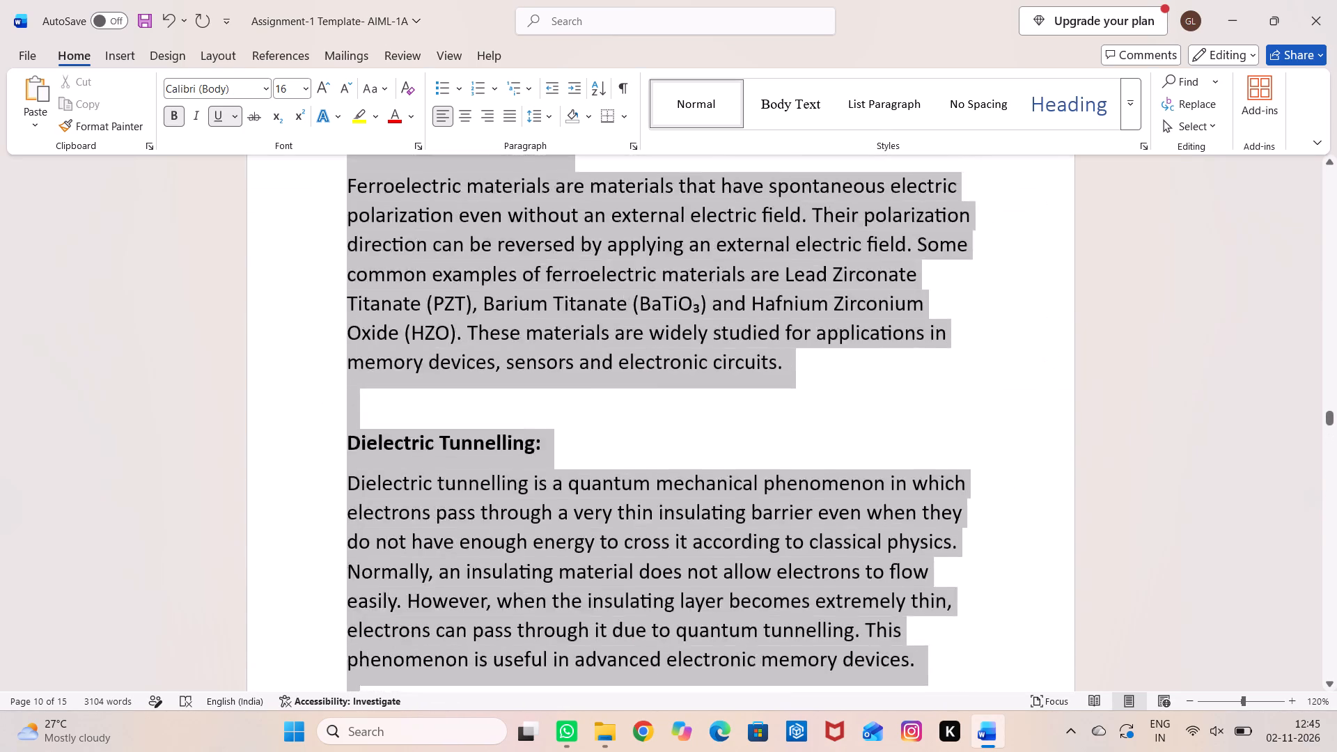
left_click_drag(331, 169, 338, 375)
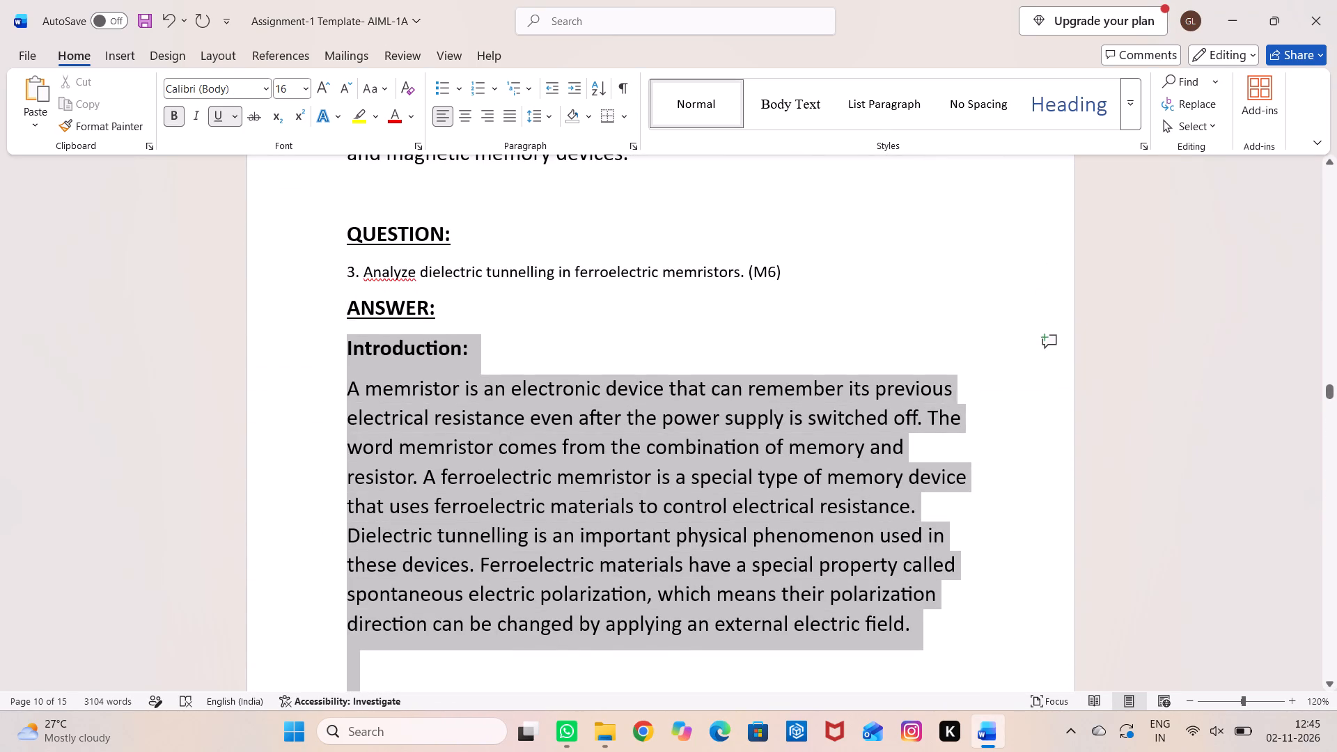
left_click_drag(338, 375, 337, 347)
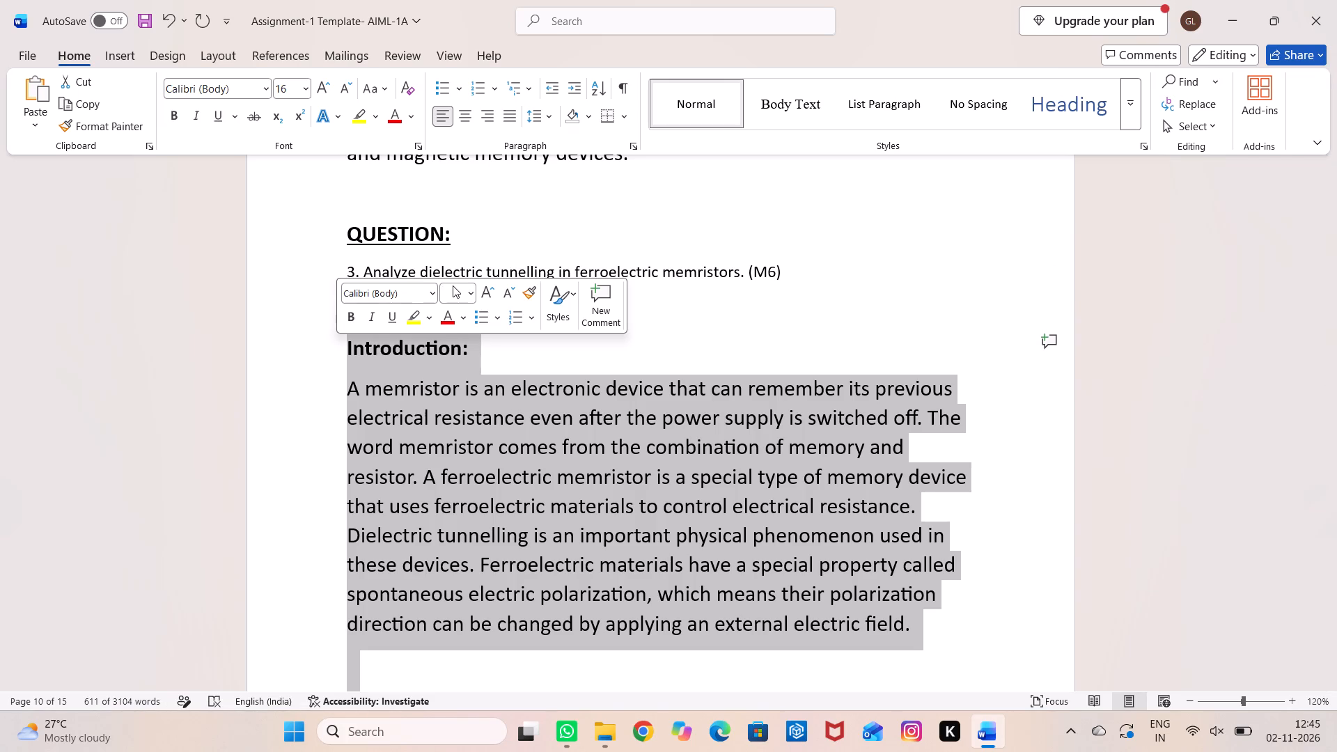
left_click(453, 285)
left_click(451, 295)
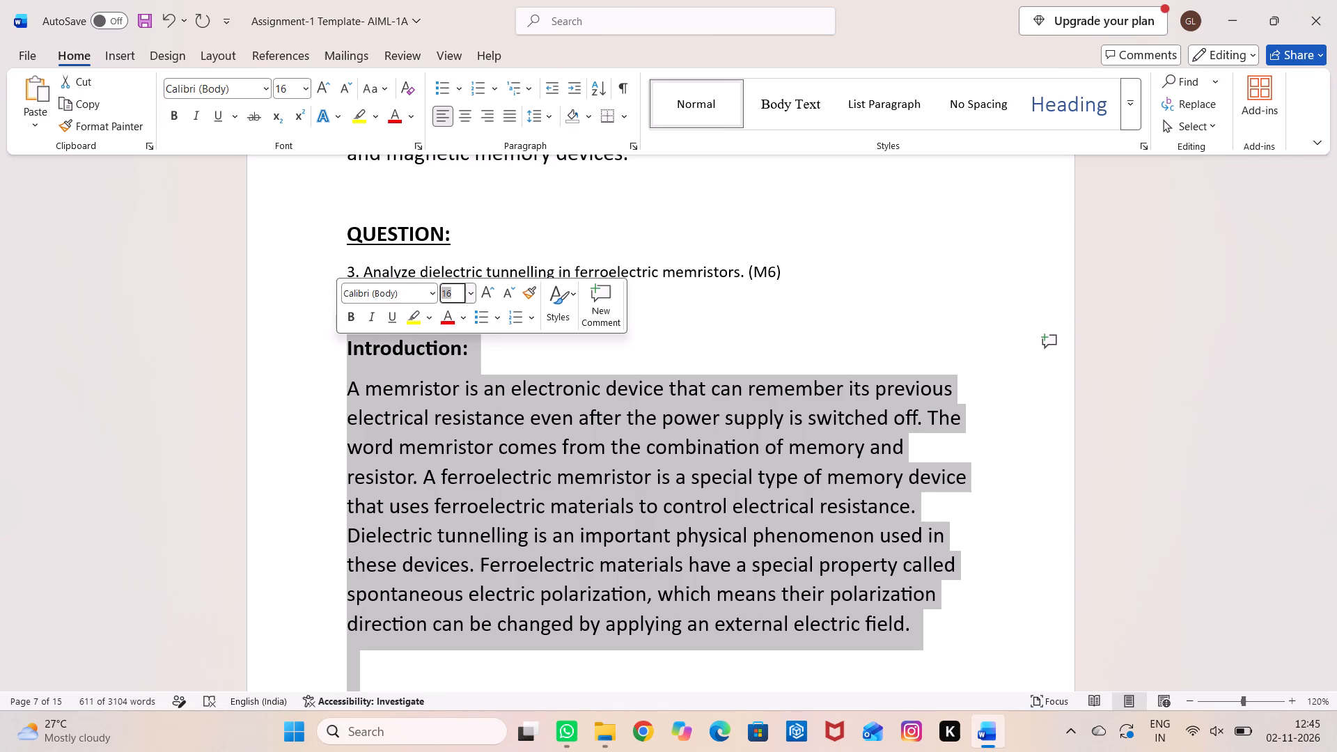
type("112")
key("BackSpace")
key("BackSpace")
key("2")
left_click(518, 224)
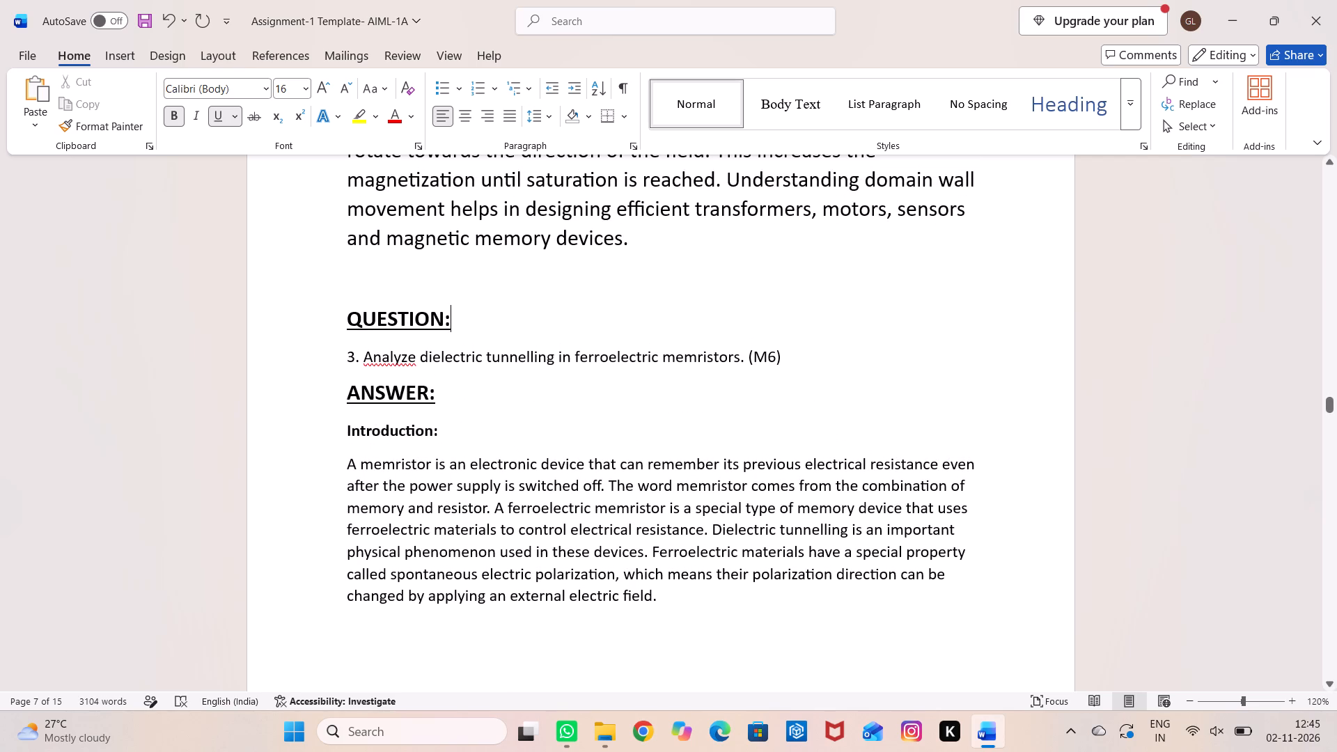
Set the whole domain wall movement answer to question 2, from its Introduction subheading through its conclusion, to font size 12.
left_click_drag(632, 251, 473, 159)
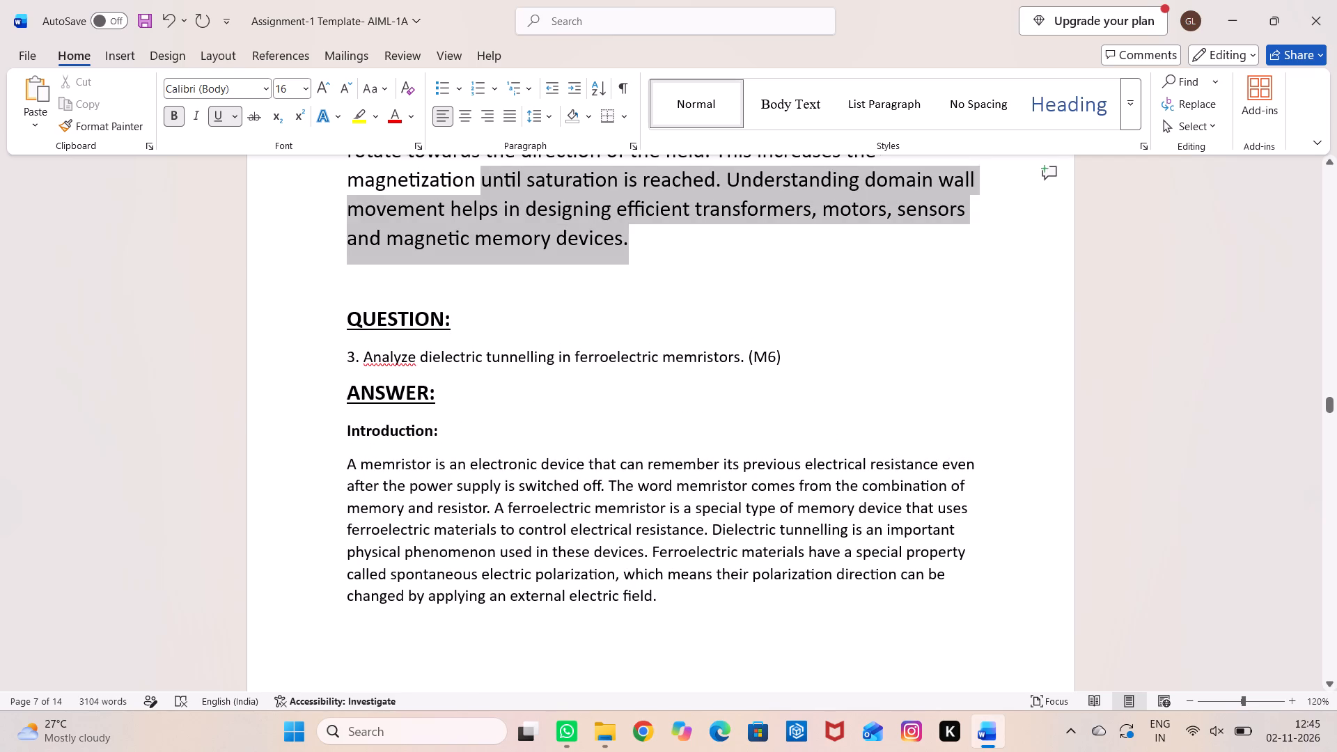
left_click_drag(473, 159, 428, 27)
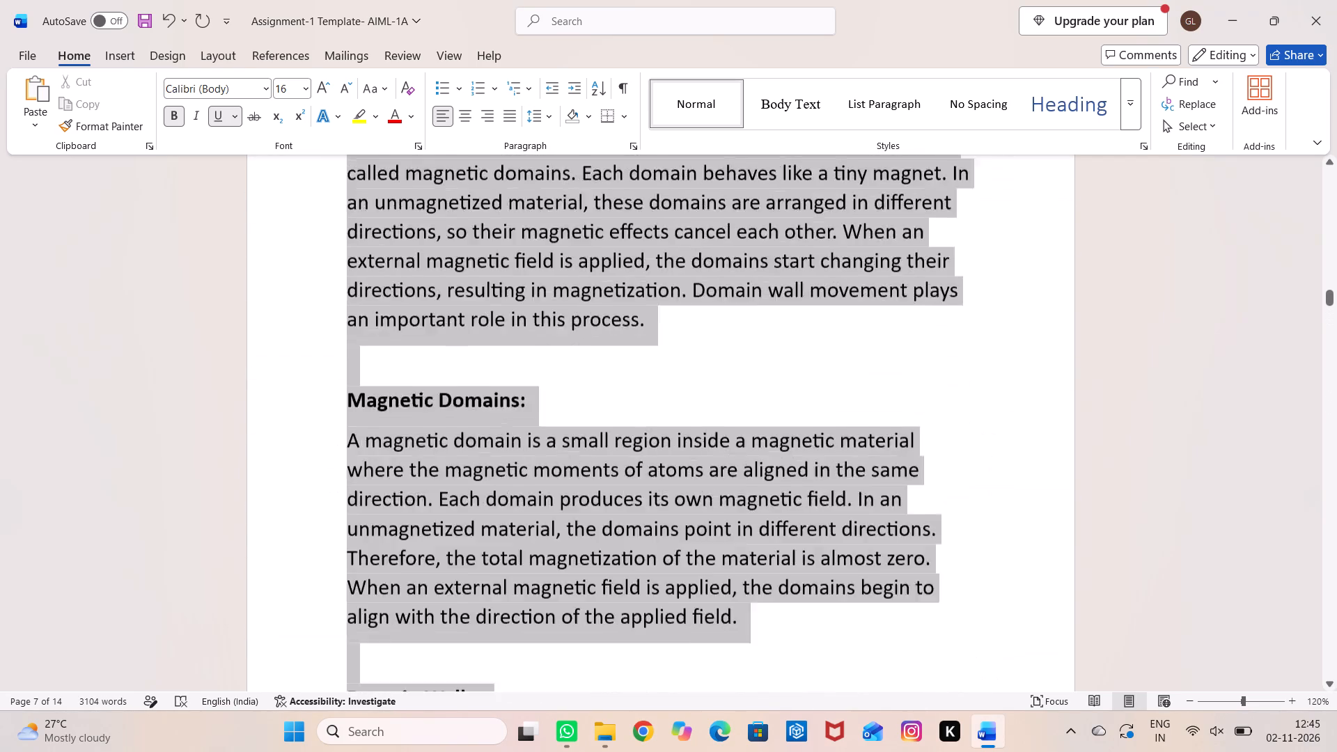
left_click_drag(428, 27, 327, 487)
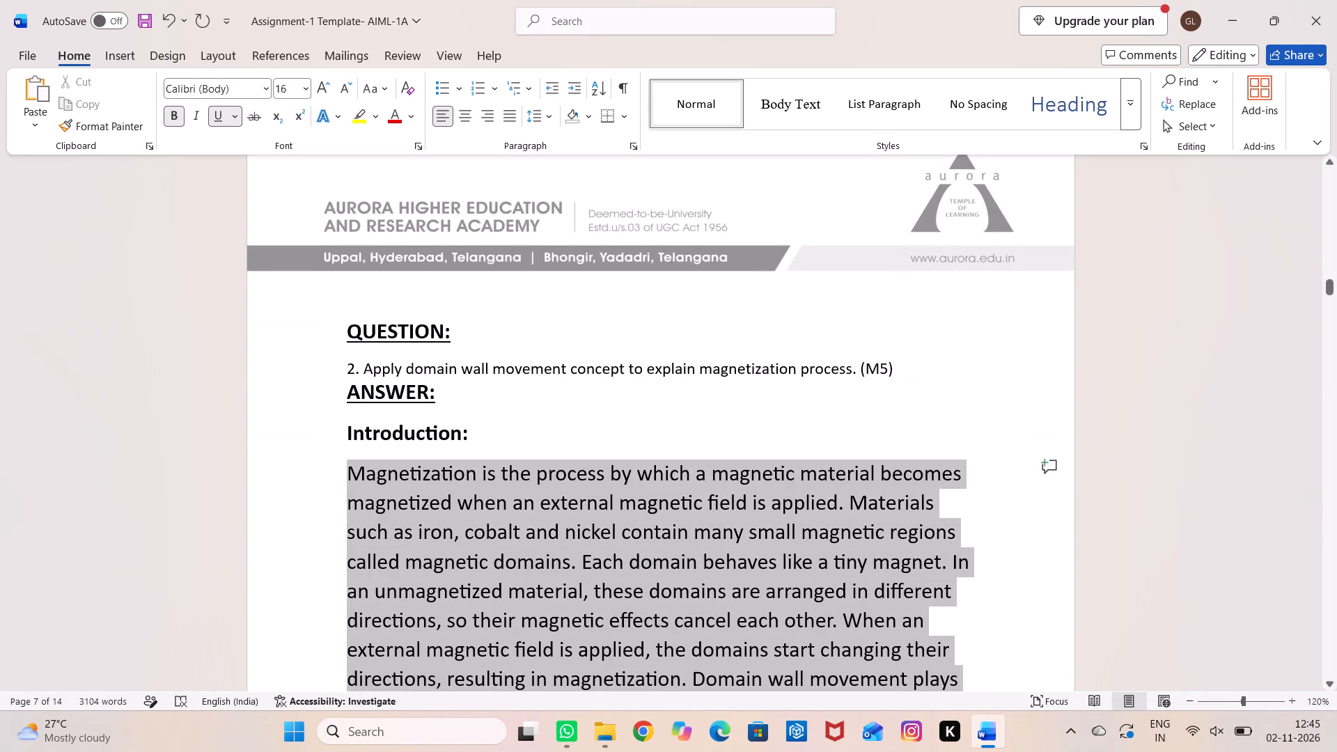
left_click_drag(327, 487, 331, 432)
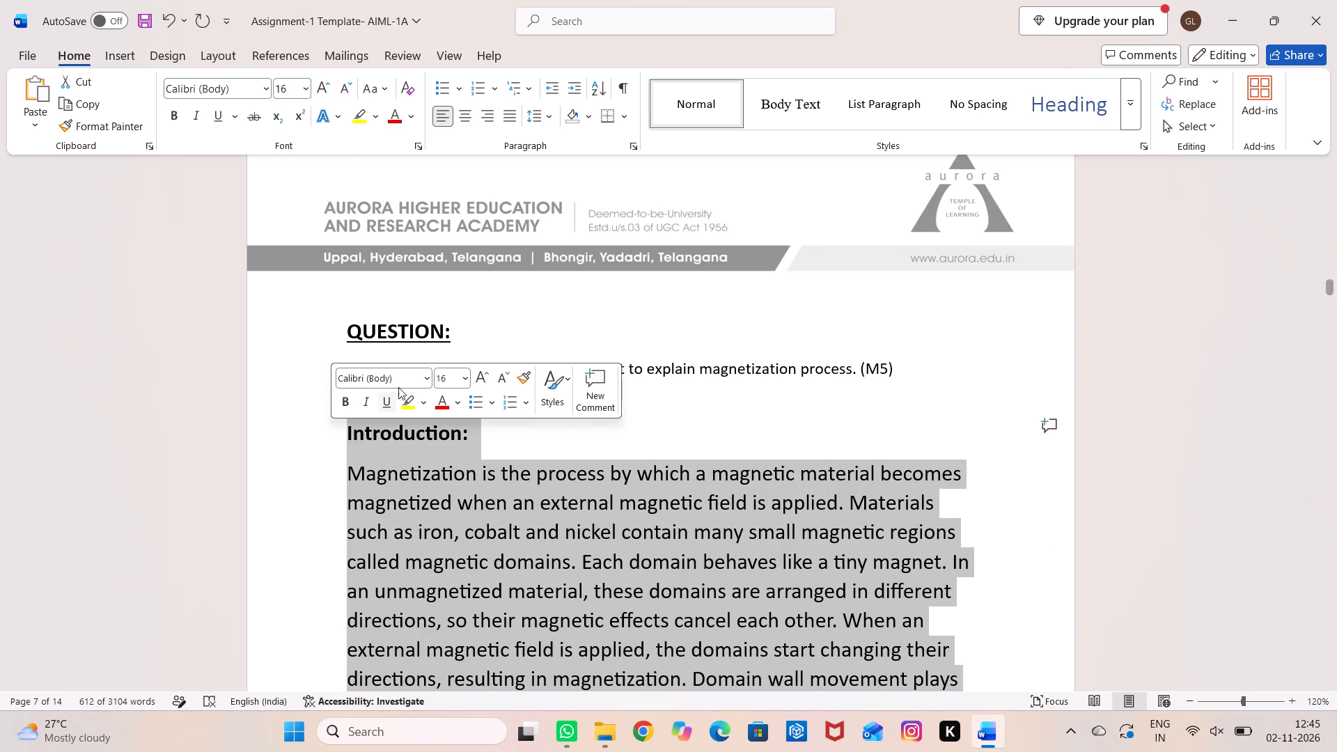
left_click(449, 375)
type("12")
Review the text size and formatting of the LED performance answer, from the question table to its conclusion.
scroll(449, 375, "up", 3)
scroll(476, 270, "up", 4)
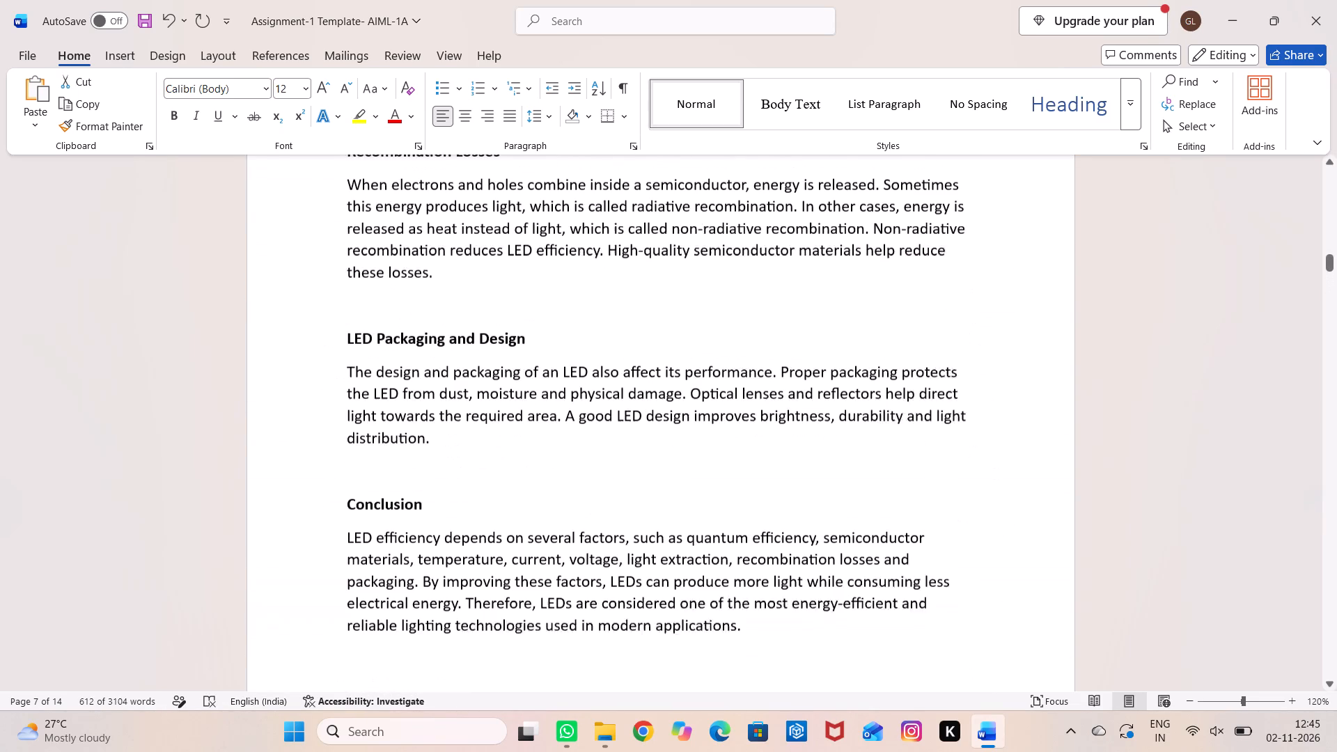
scroll(632, 510, "up", 5)
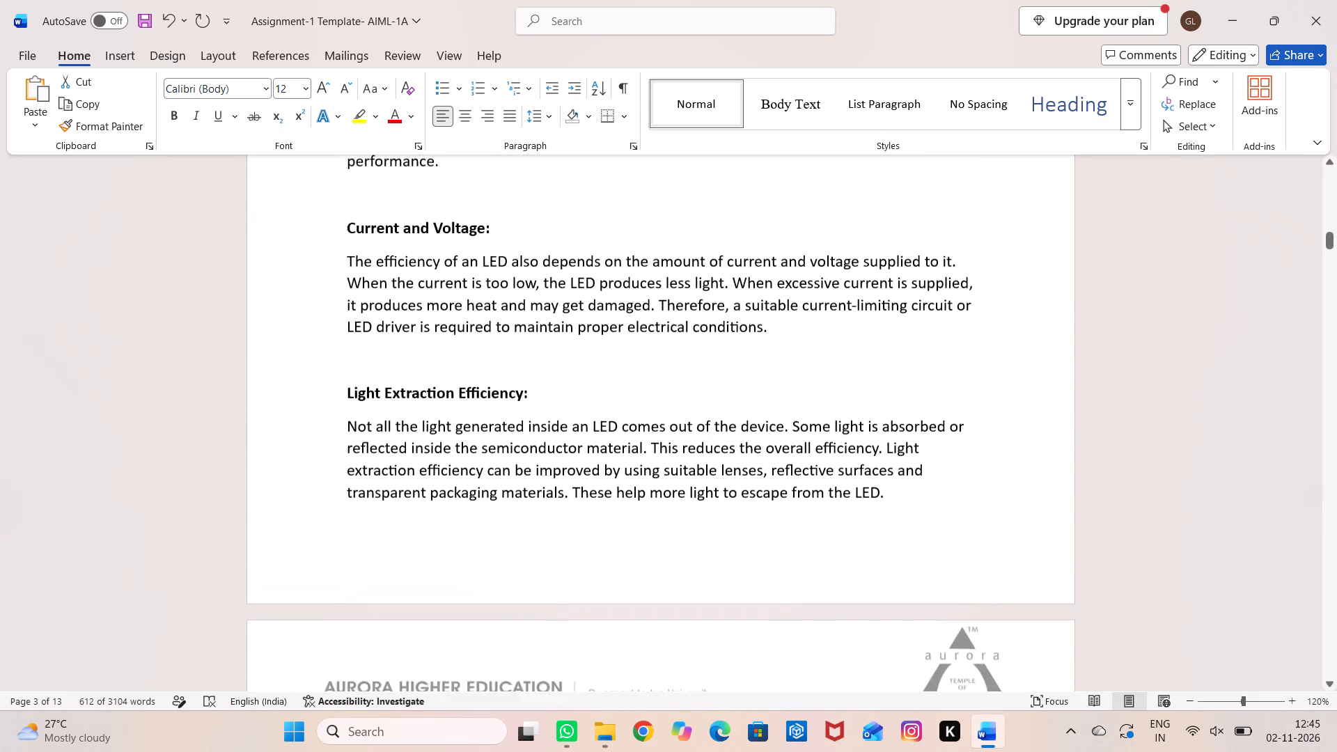
scroll(632, 510, "up", 7)
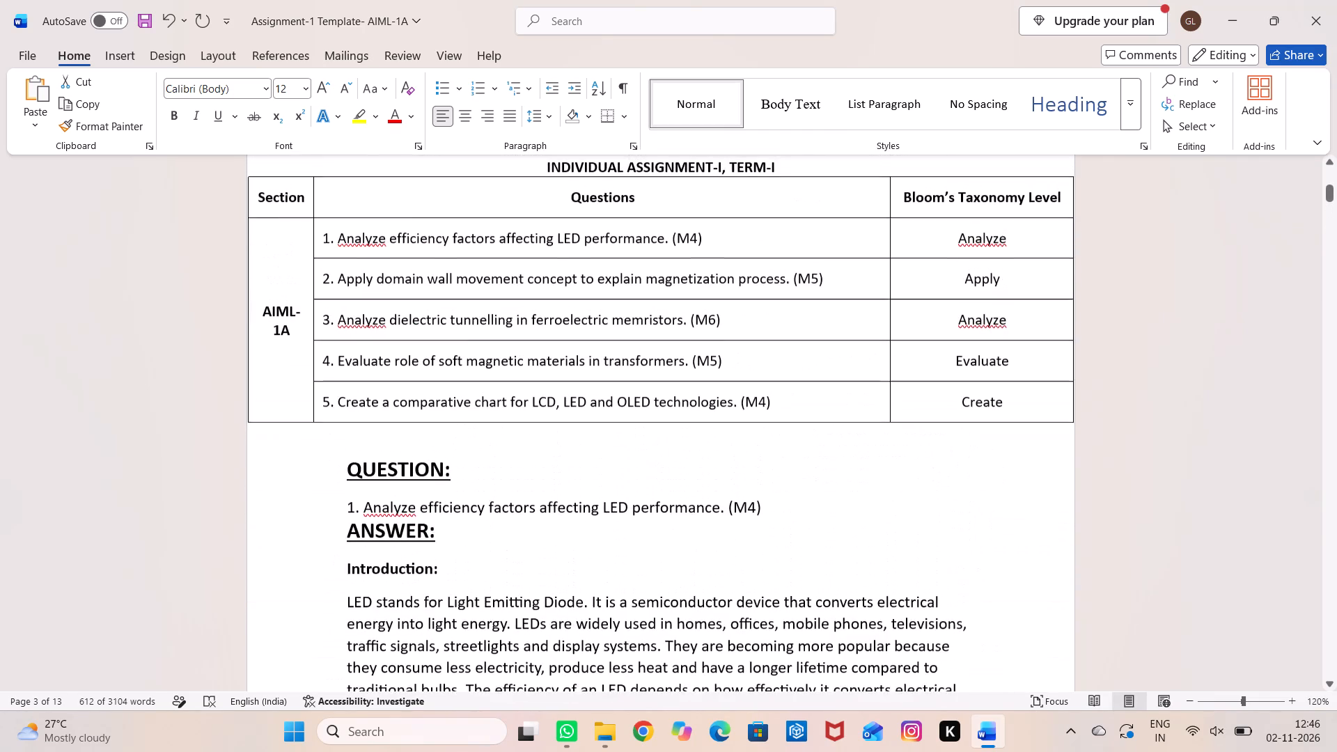
scroll(581, 561, "down", 5)
scroll(484, 691, "down", 1)
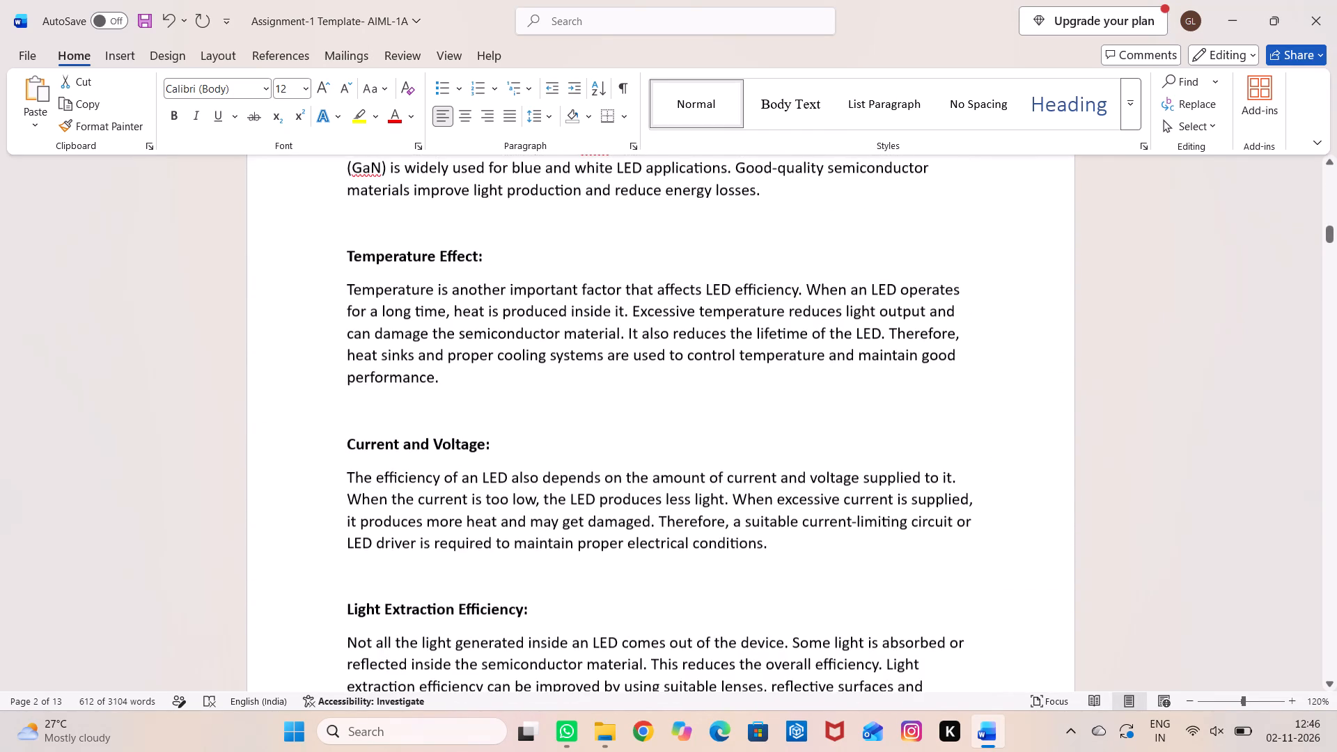
scroll(494, 574, "down", 3)
scroll(449, 494, "down", 1)
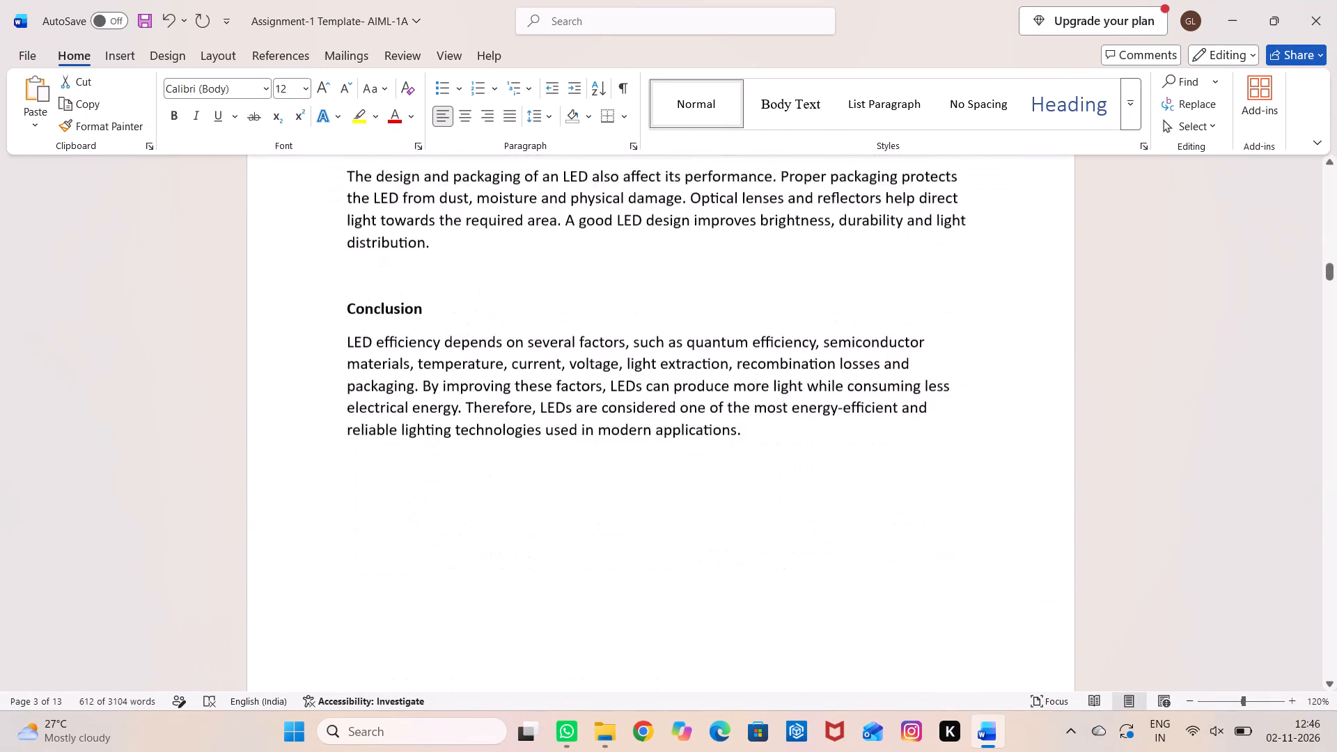
scroll(449, 494, "down", 2)
scroll(354, 608, "down", 1)
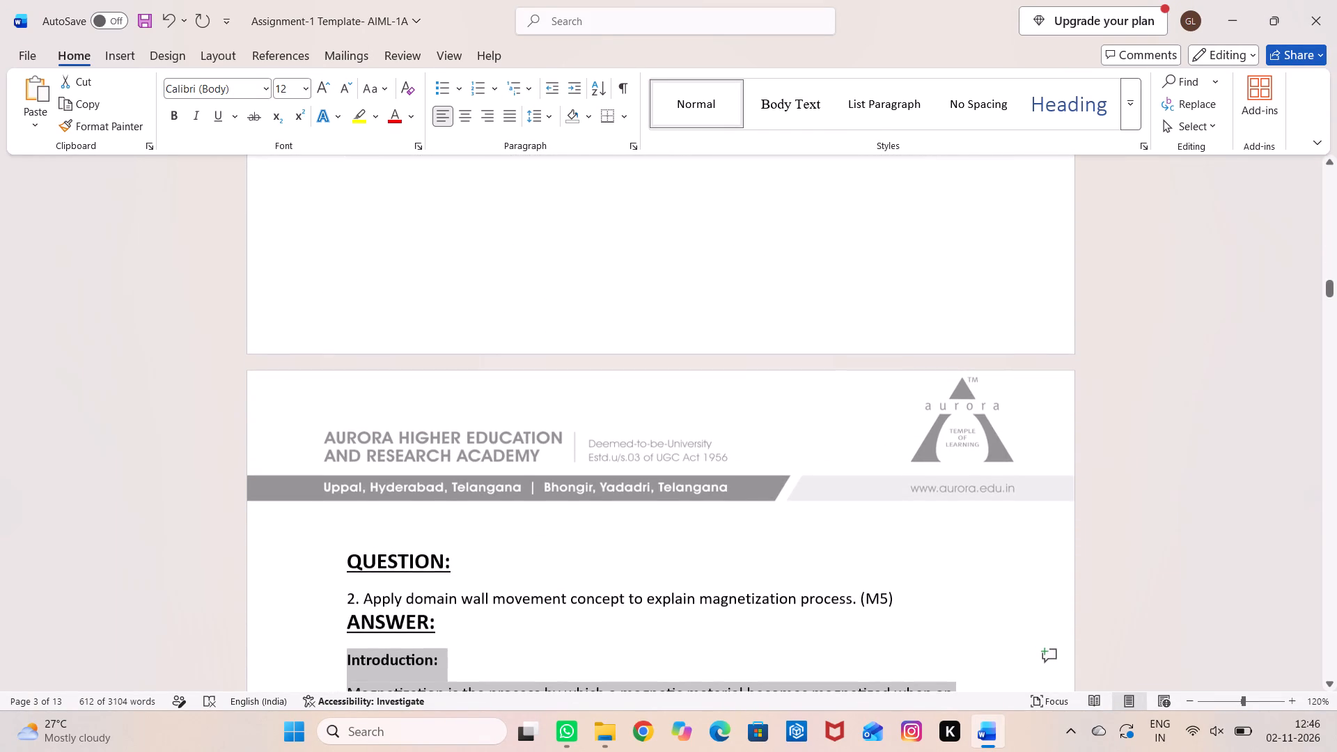
Delete the surplus blank lines between the LED performance answer's conclusion and the QUESTION heading of question 2.
left_click(330, 552)
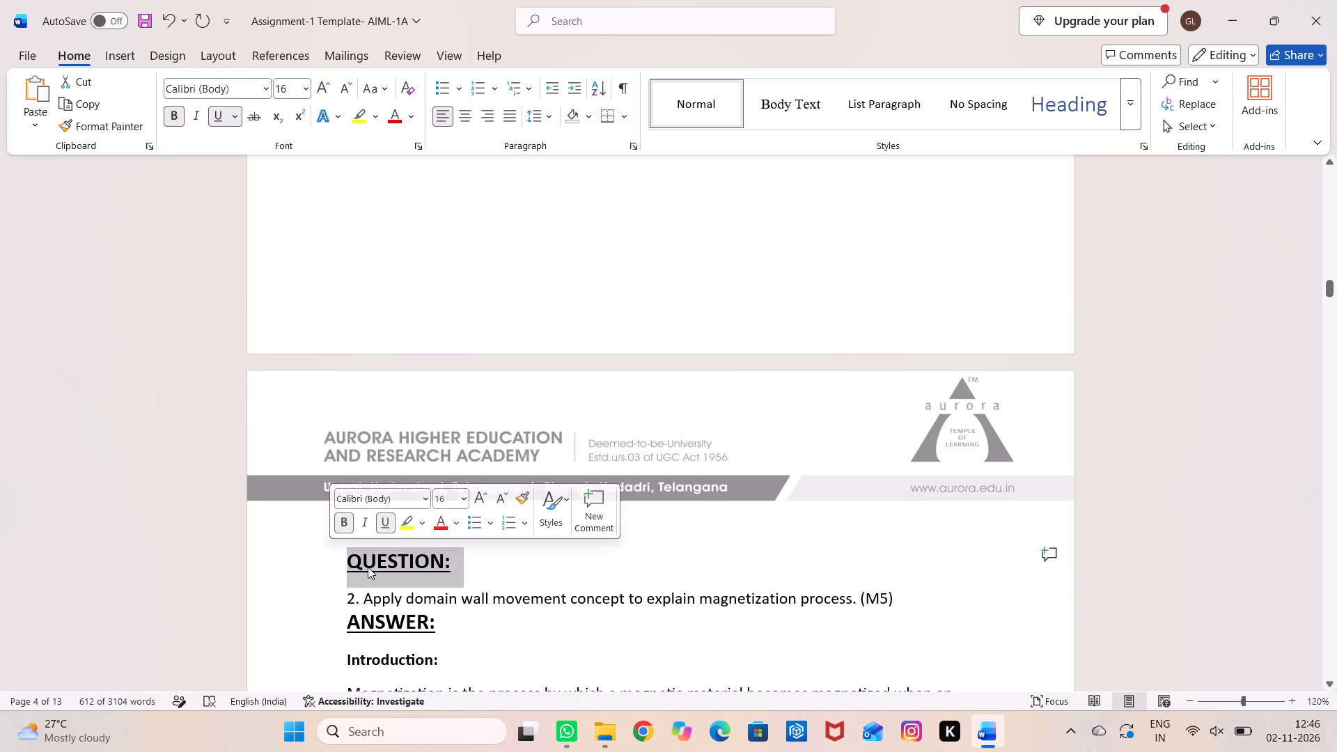
left_click(336, 574)
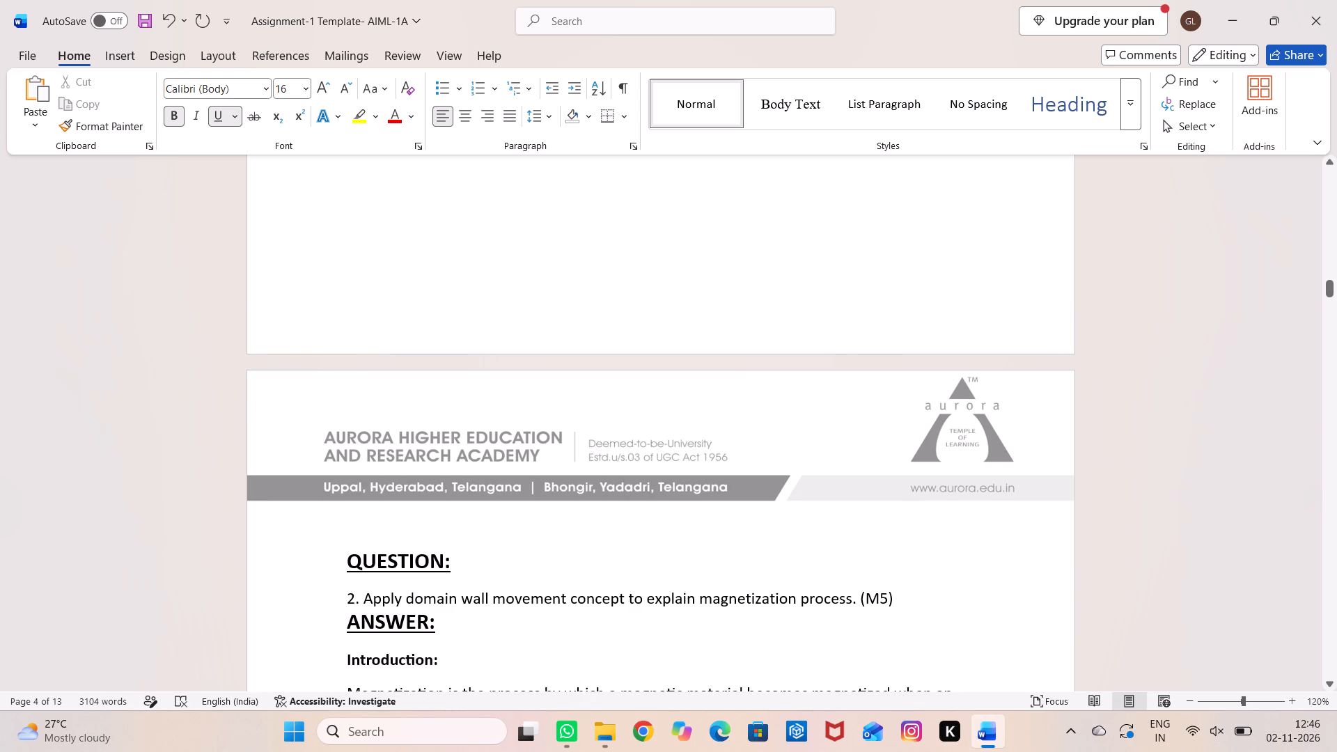
left_click_drag(357, 340, 324, 603)
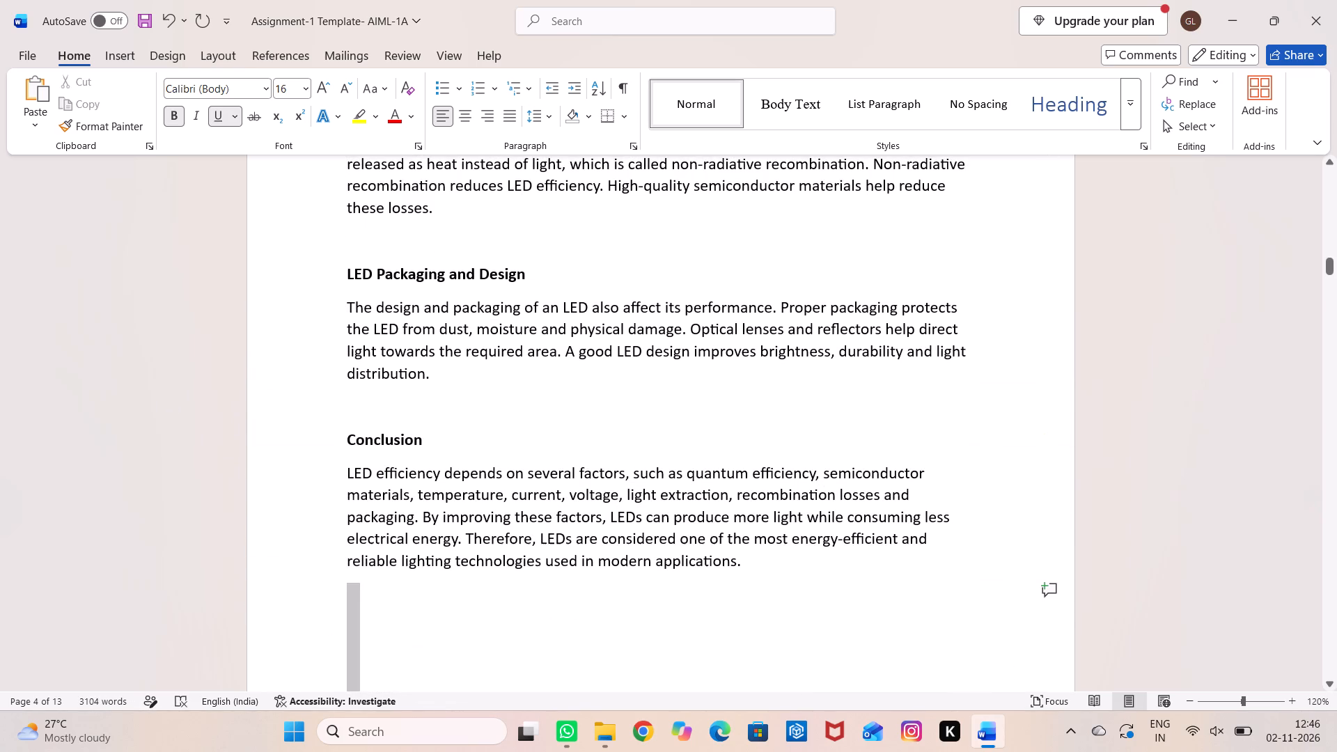
left_click_drag(324, 603, 321, 607)
key("BackSpace")
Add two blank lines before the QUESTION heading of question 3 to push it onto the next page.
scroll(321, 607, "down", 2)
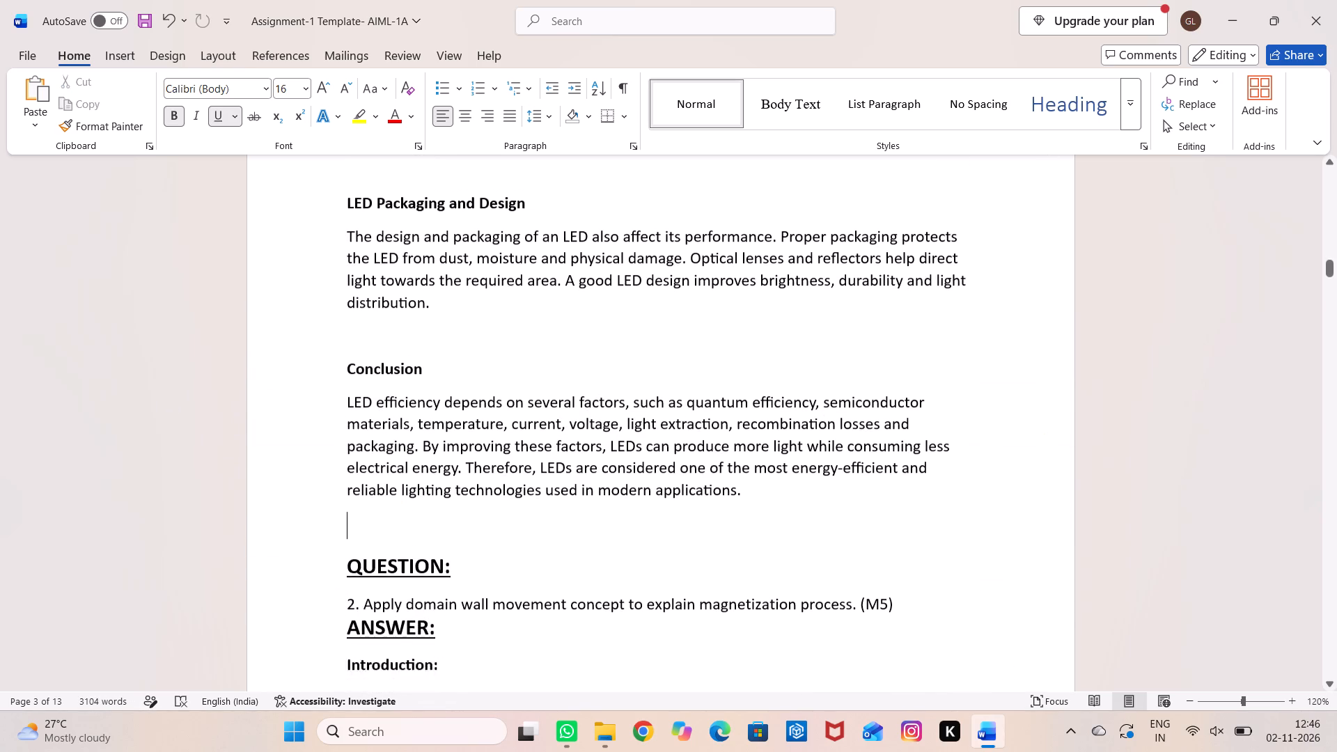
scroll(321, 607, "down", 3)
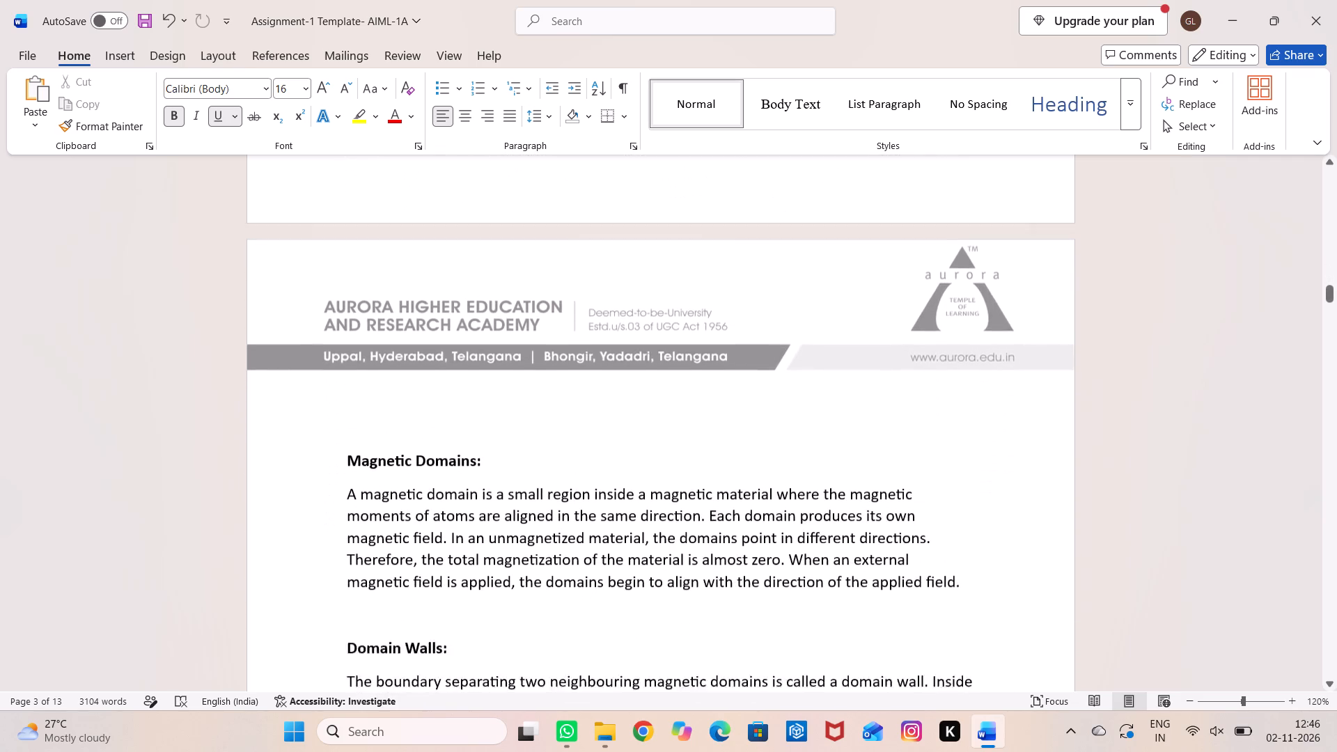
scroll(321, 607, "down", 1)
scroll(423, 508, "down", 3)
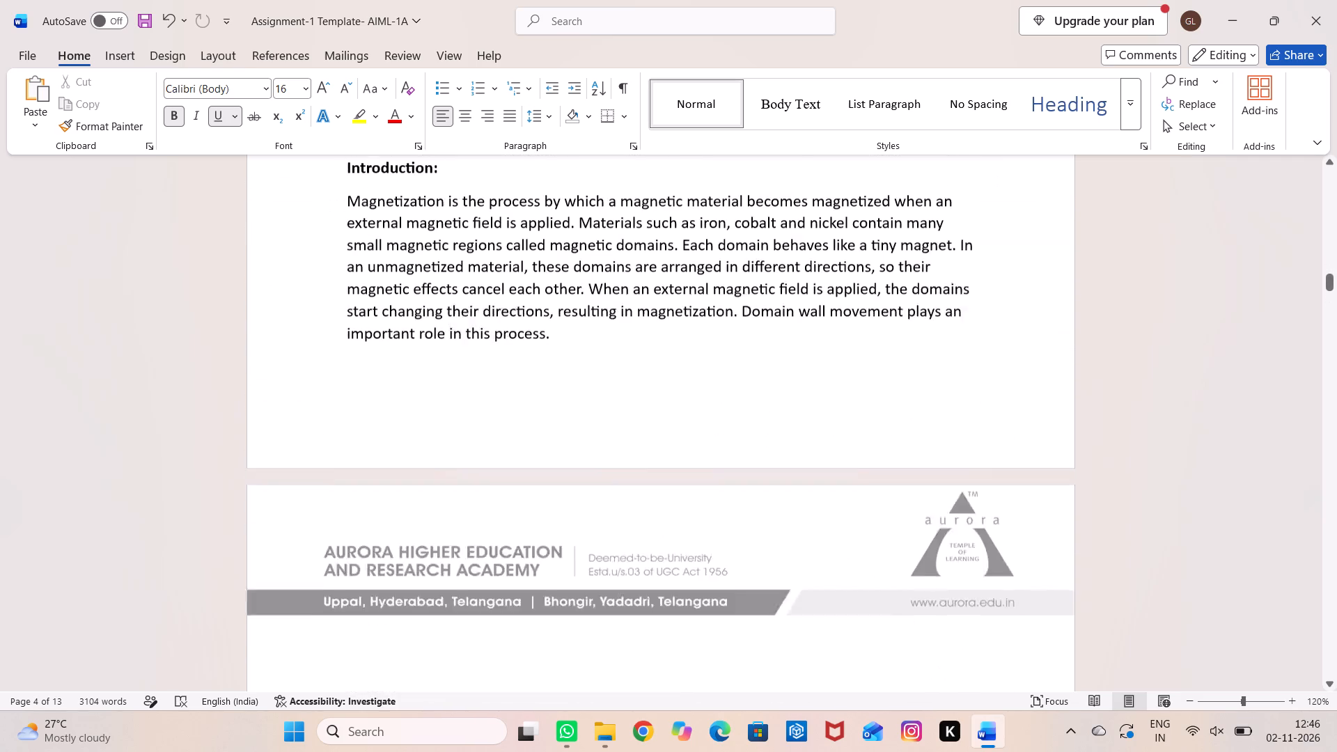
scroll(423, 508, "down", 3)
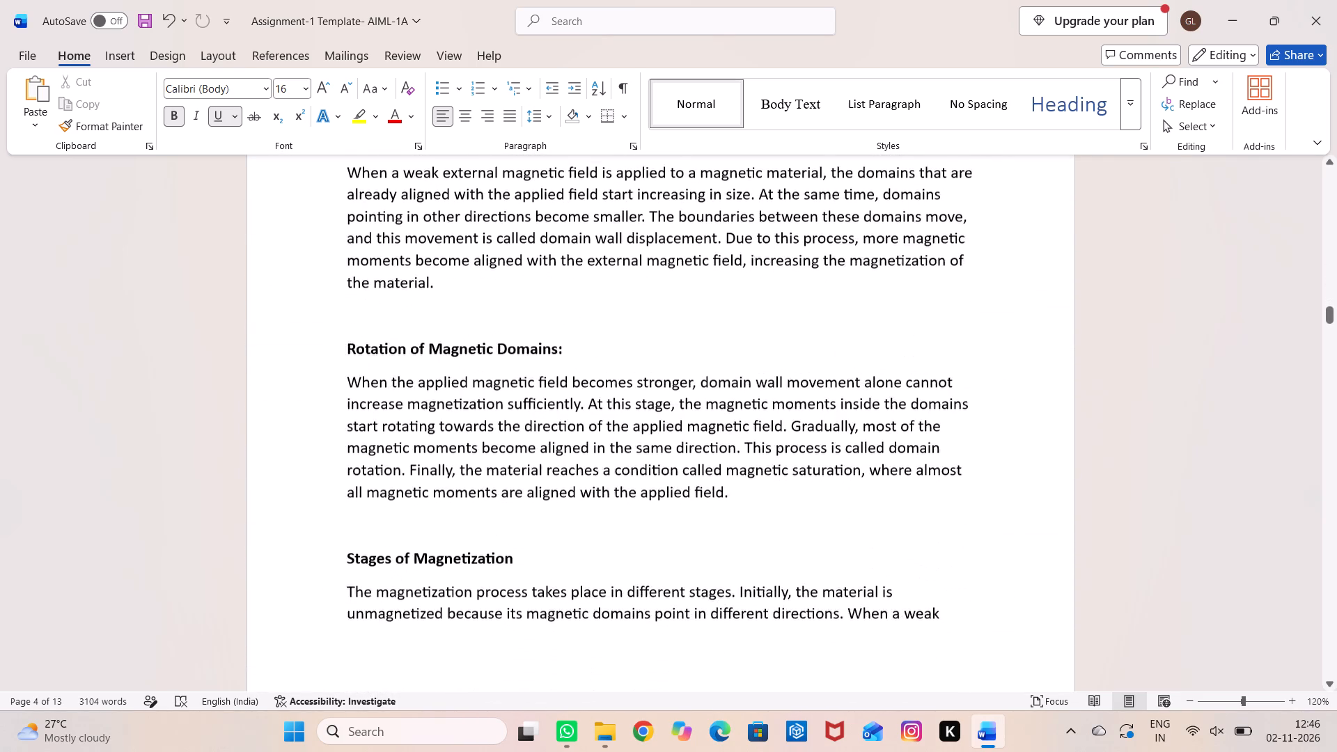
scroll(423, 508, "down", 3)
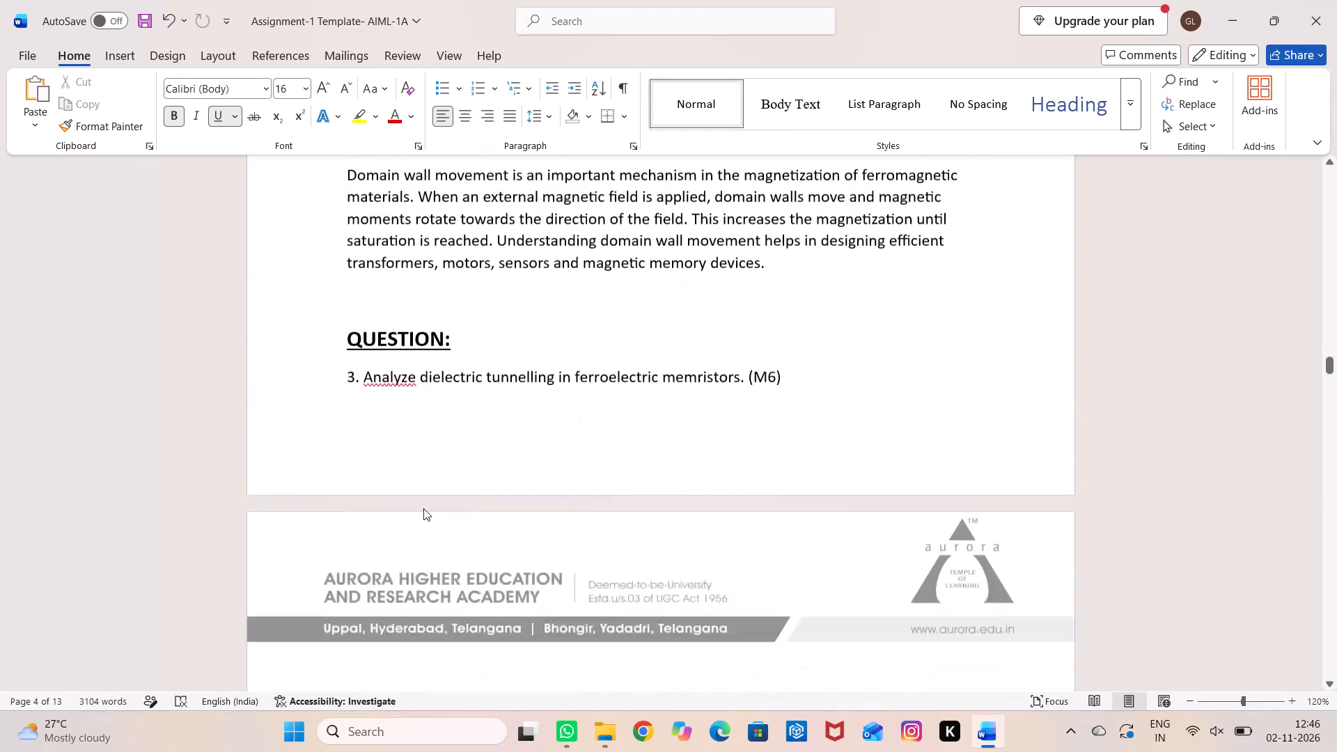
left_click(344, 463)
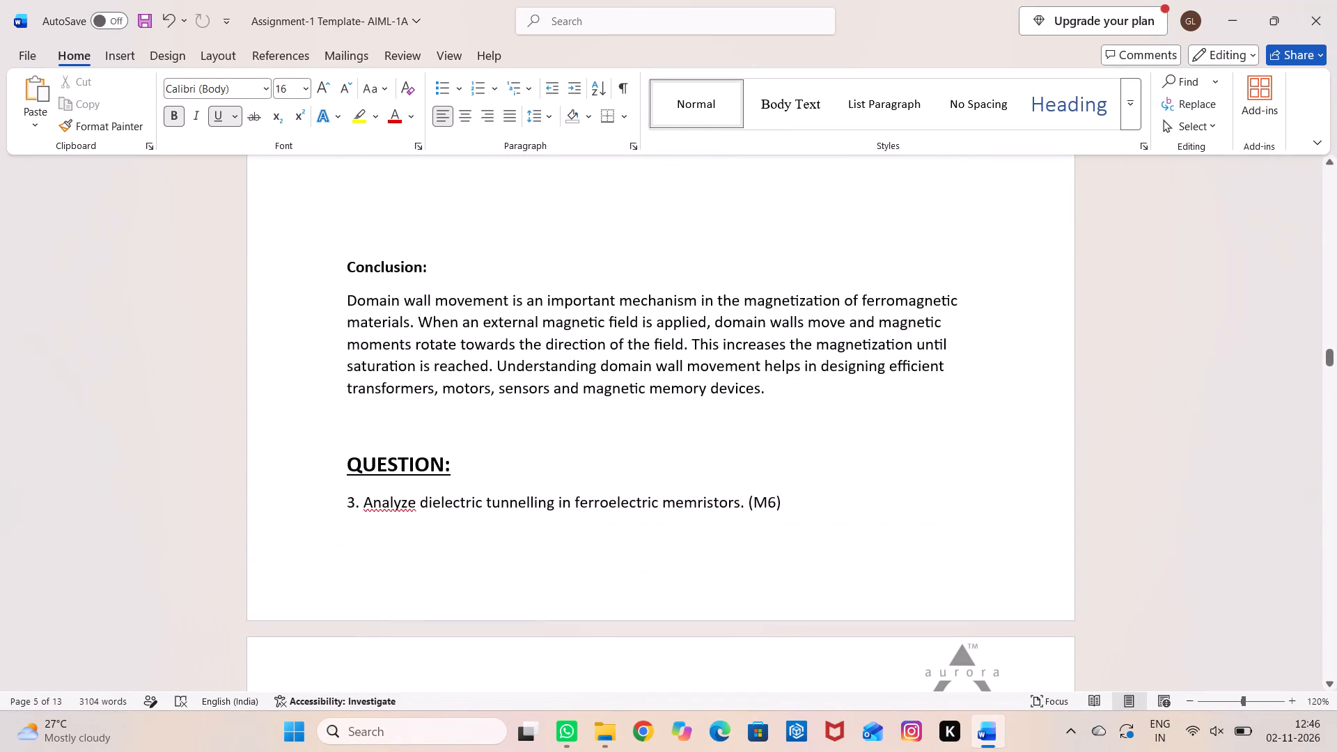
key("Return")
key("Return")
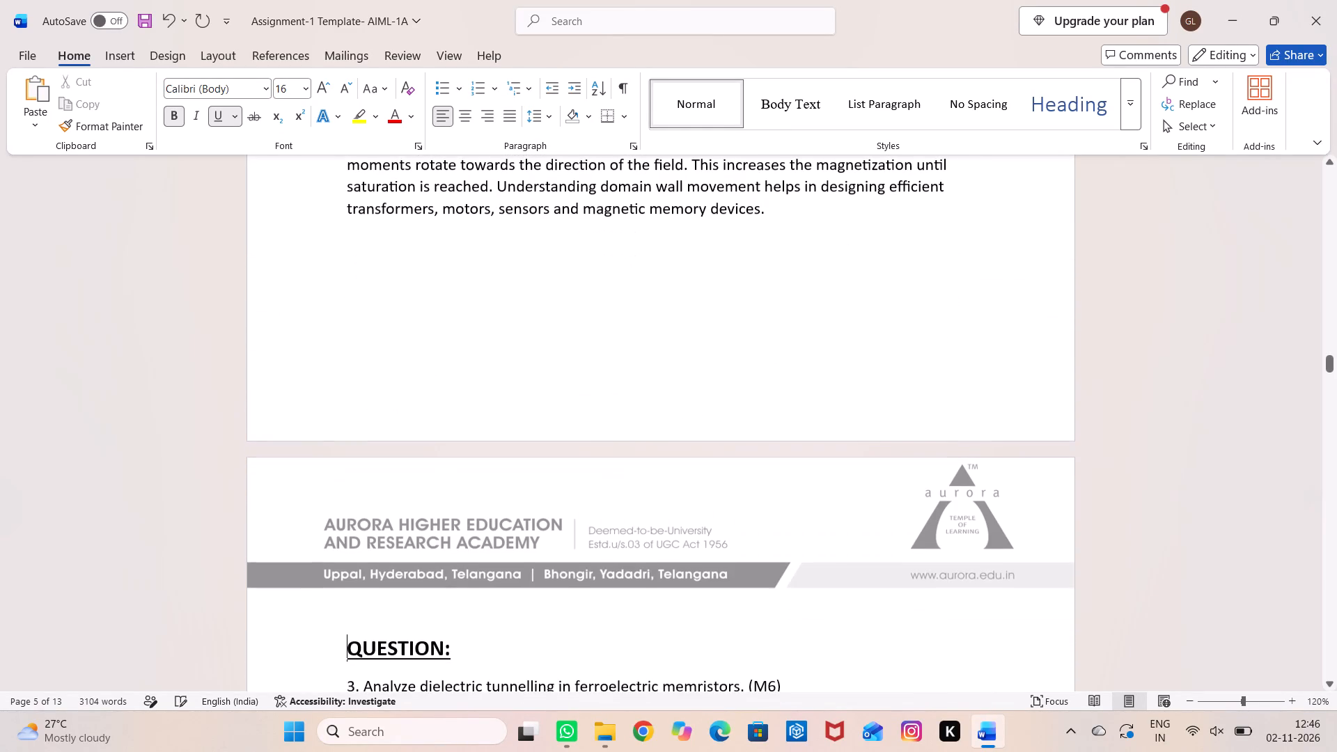
Delete the surplus blank lines between the Applications paragraph and the Conclusion subheading in the domain wall movement answer.
scroll(344, 463, "up", 4)
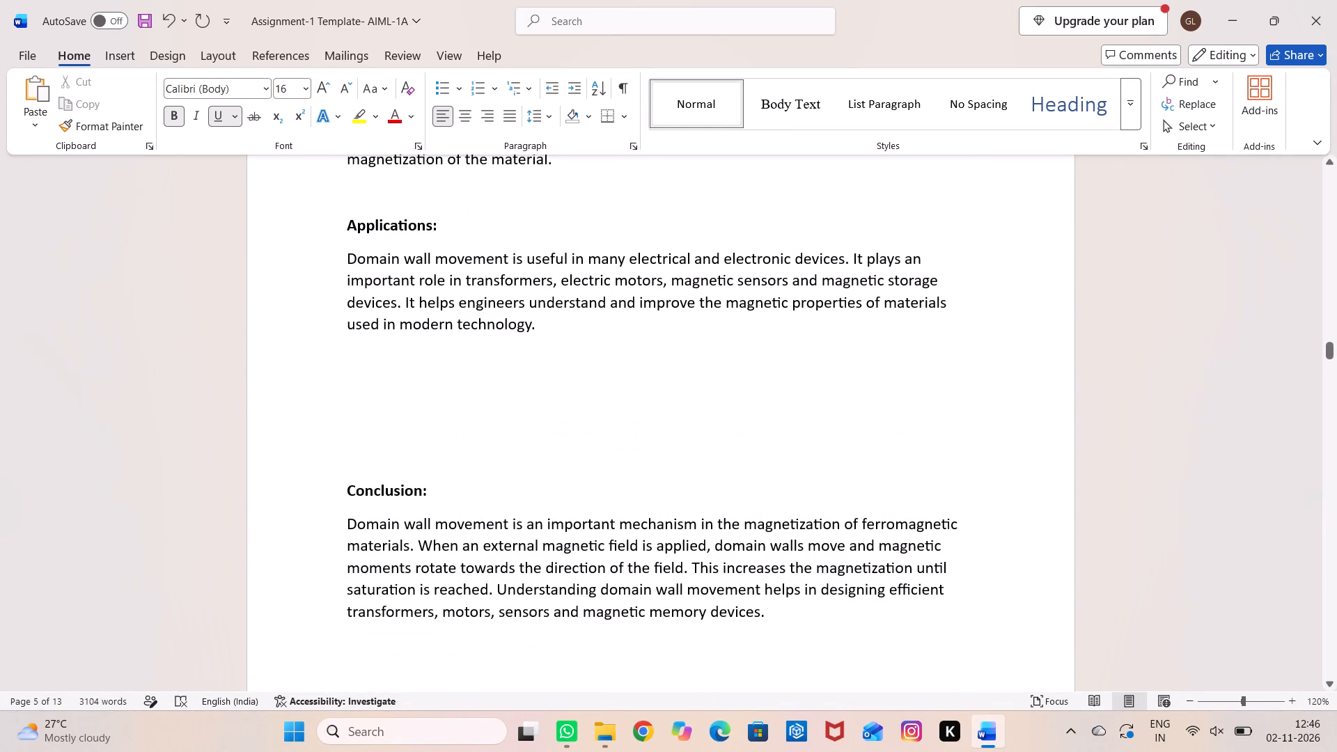
left_click_drag(359, 462, 342, 373)
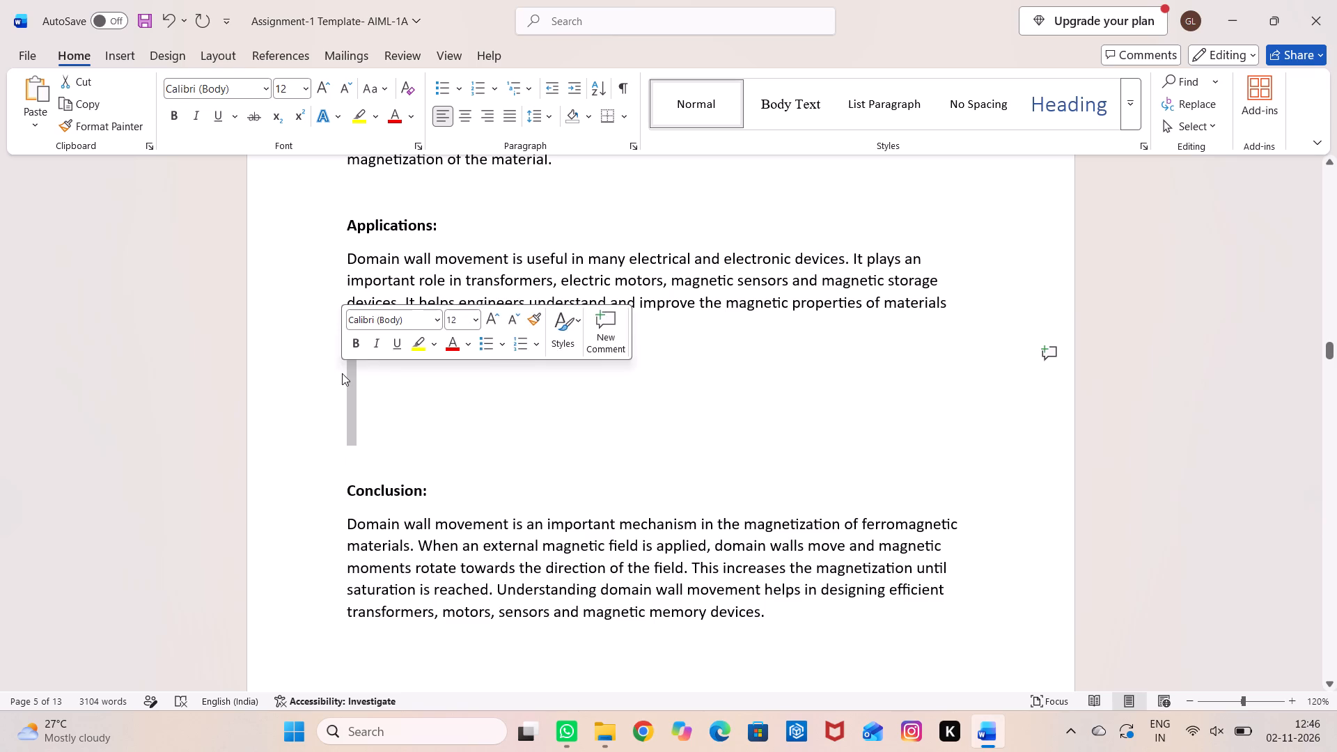
key("BackSpace")
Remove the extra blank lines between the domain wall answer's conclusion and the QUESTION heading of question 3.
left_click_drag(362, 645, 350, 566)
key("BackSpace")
Insert four blank lines before the QUESTION heading of question 3 so that it starts on the next page.
scroll(350, 566, "down", 2)
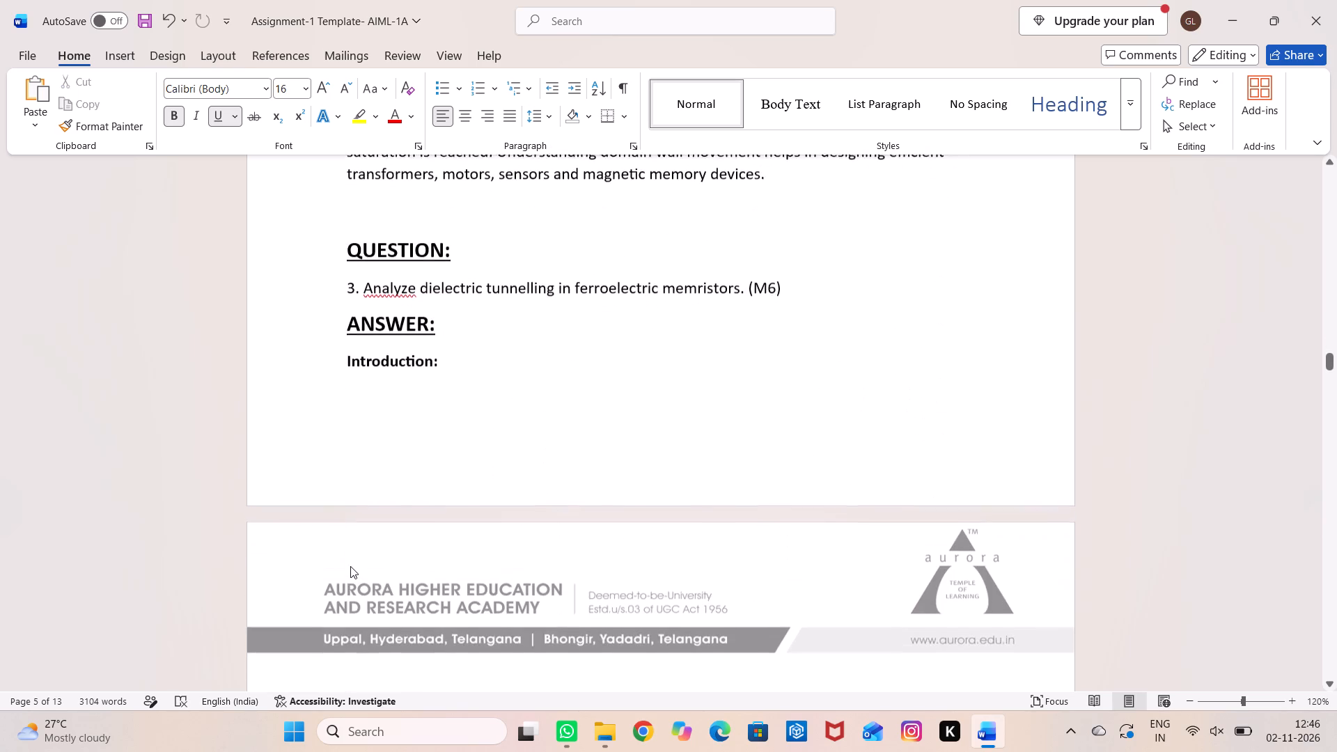
scroll(350, 566, "up", 2)
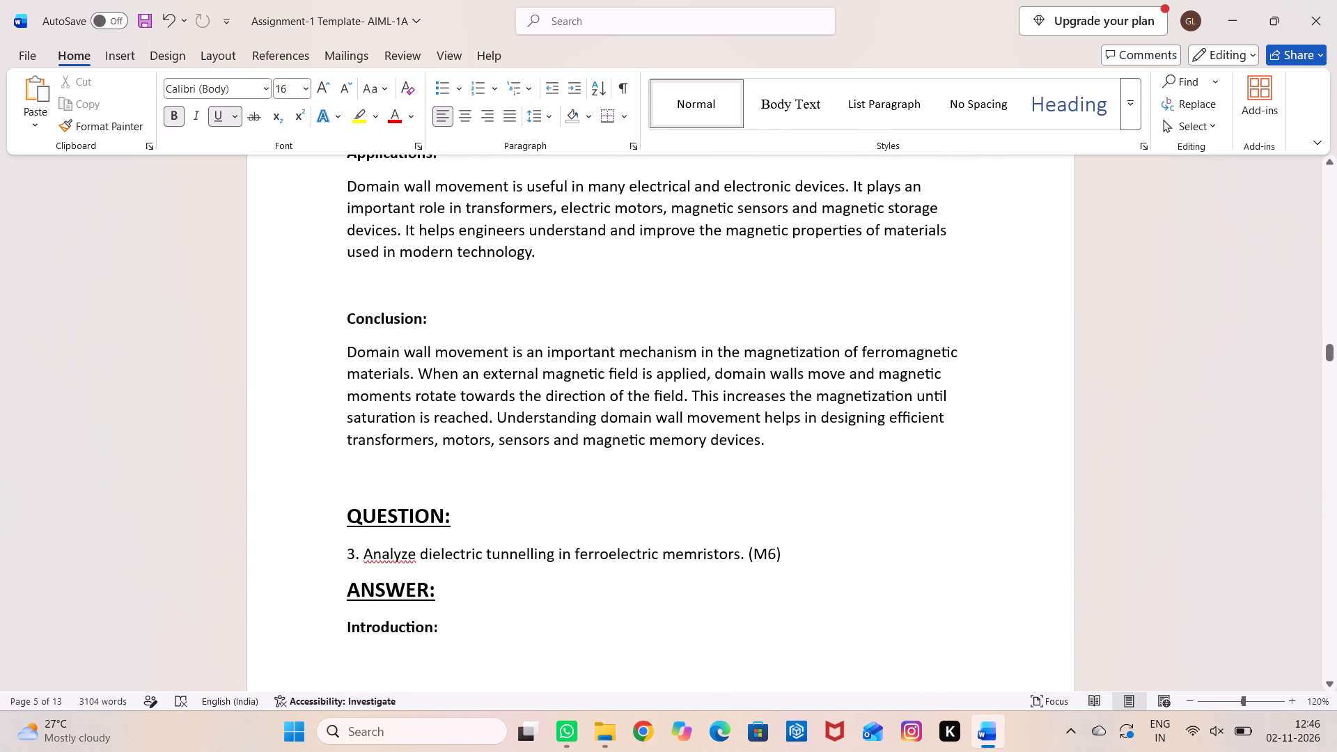
left_click(350, 591)
scroll(382, 393, "down", 1)
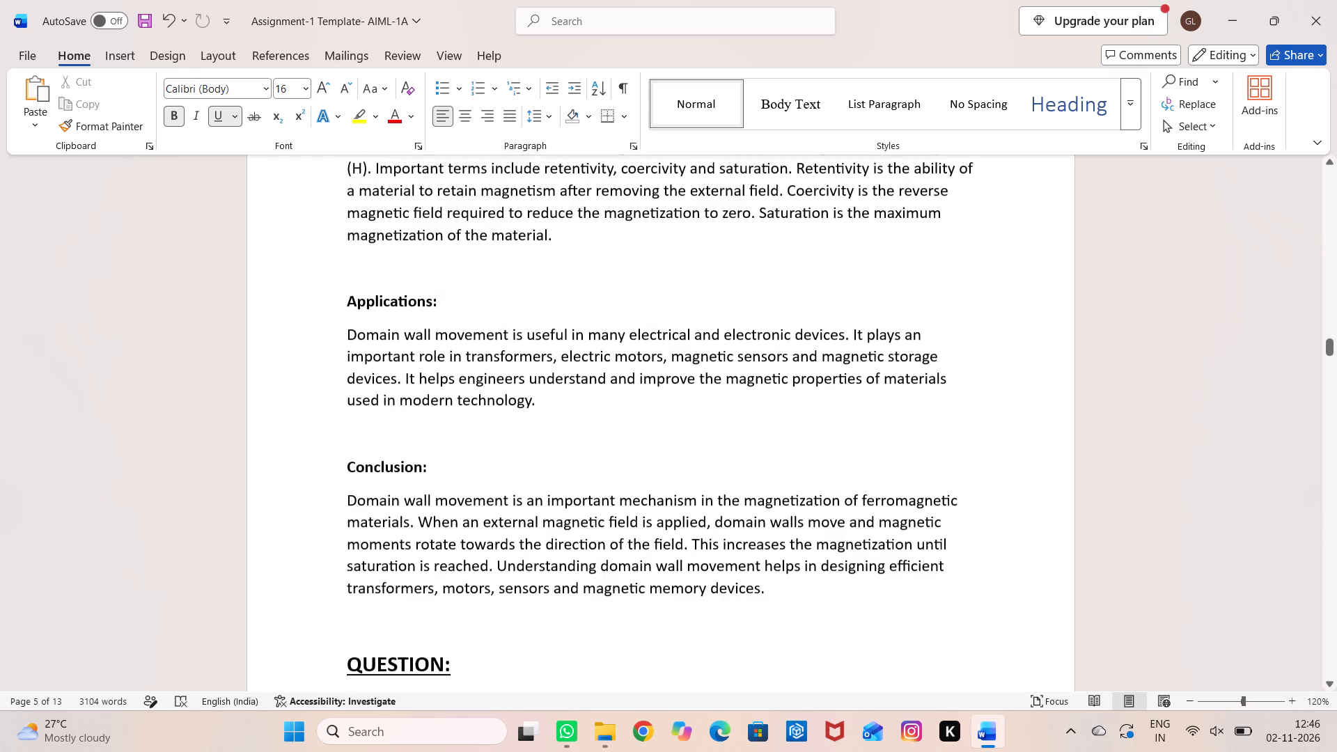
scroll(382, 393, "down", 1)
left_click(345, 430)
key("Return")
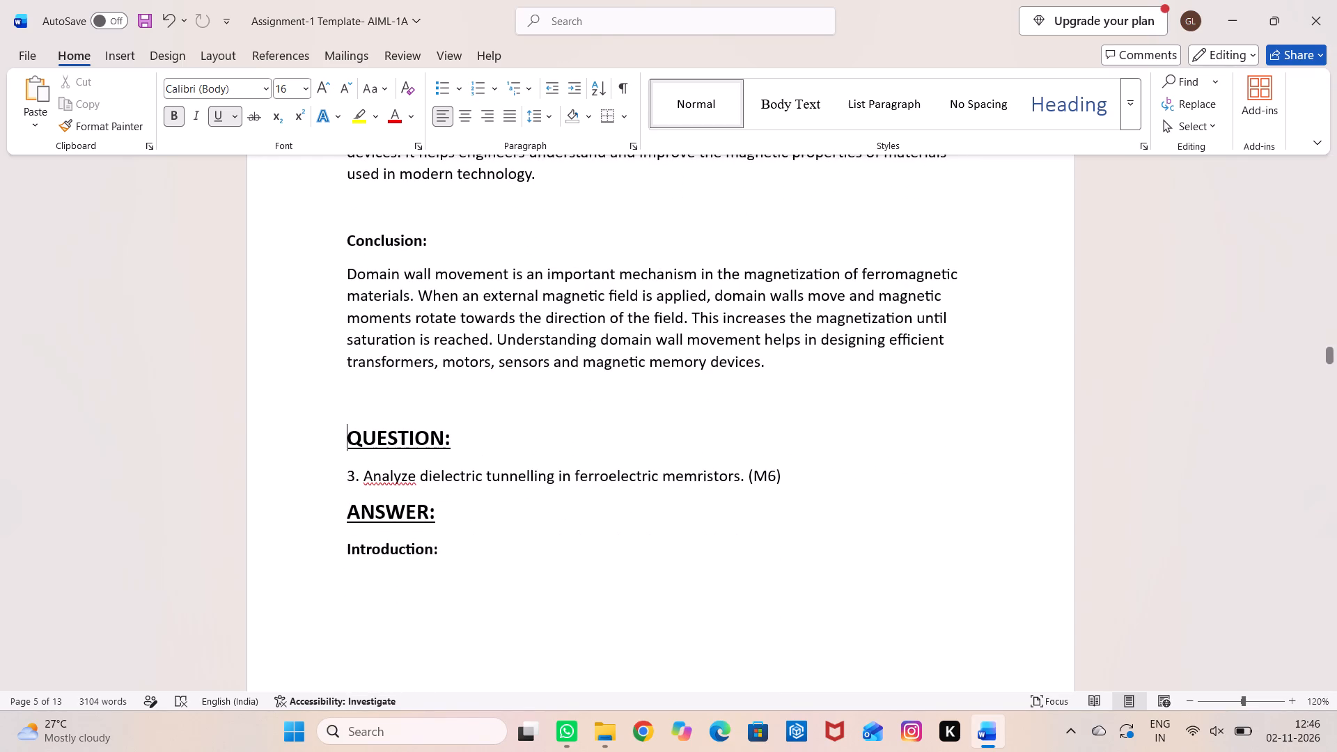
key("Return")
key("Return")
key("Return")
scroll(345, 430, "up", 4)
scroll(345, 430, "down", 3)
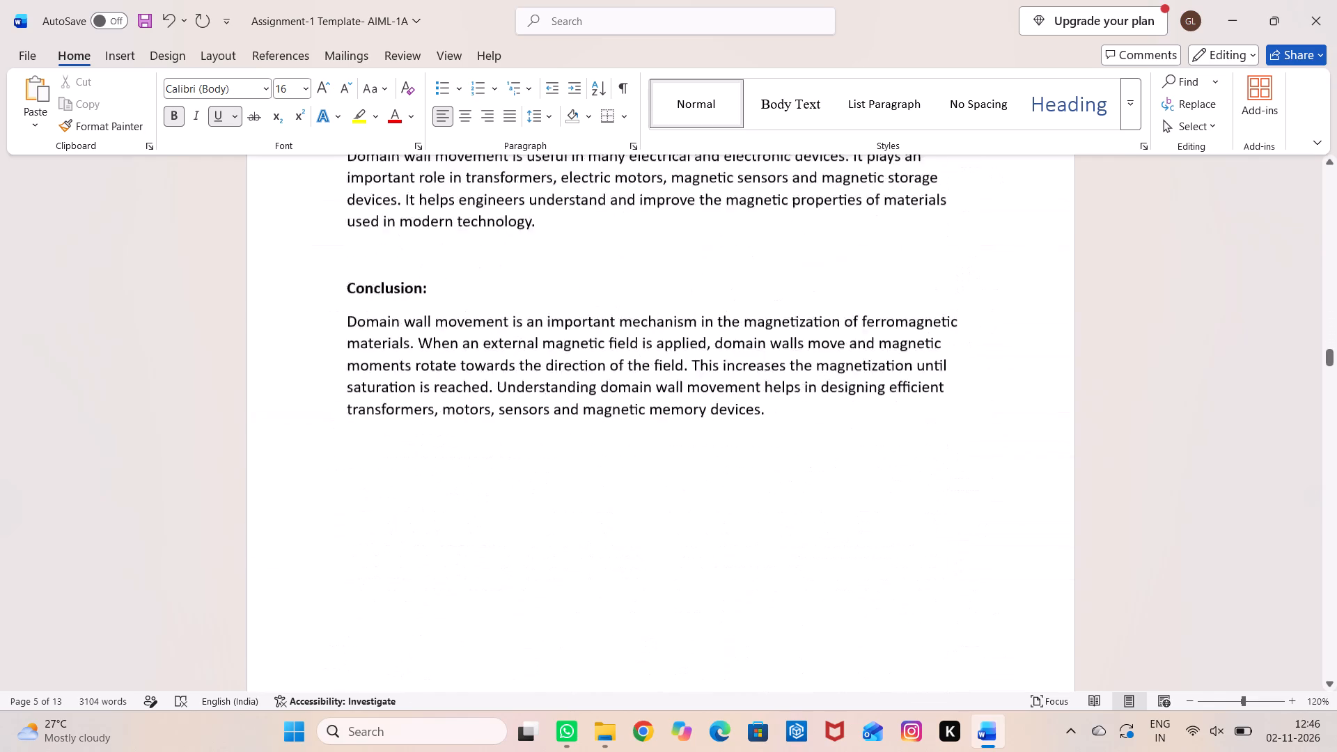
scroll(345, 430, "down", 2)
scroll(345, 430, "up", 1)
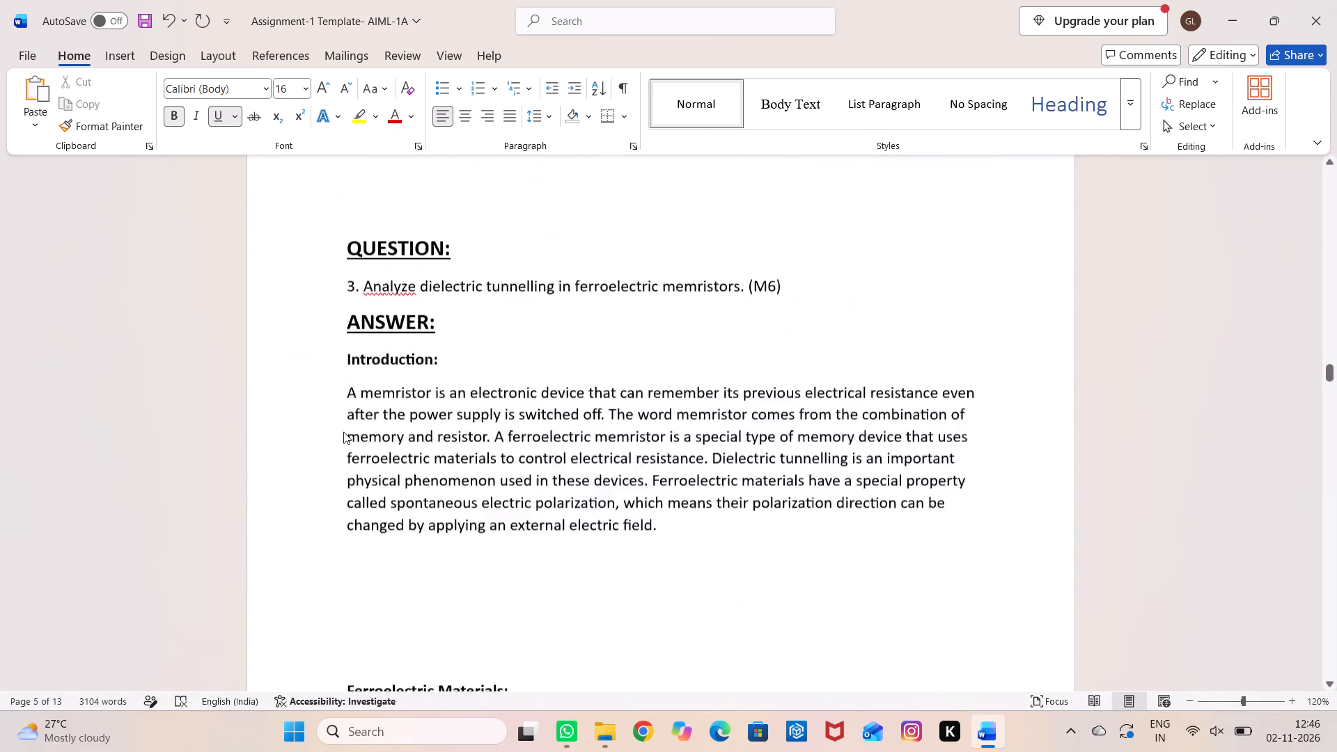
Delete the surplus blank lines between the Introduction paragraph and the Ferroelectric Materials subheading in the answer to question 3.
scroll(380, 435, "down", 1)
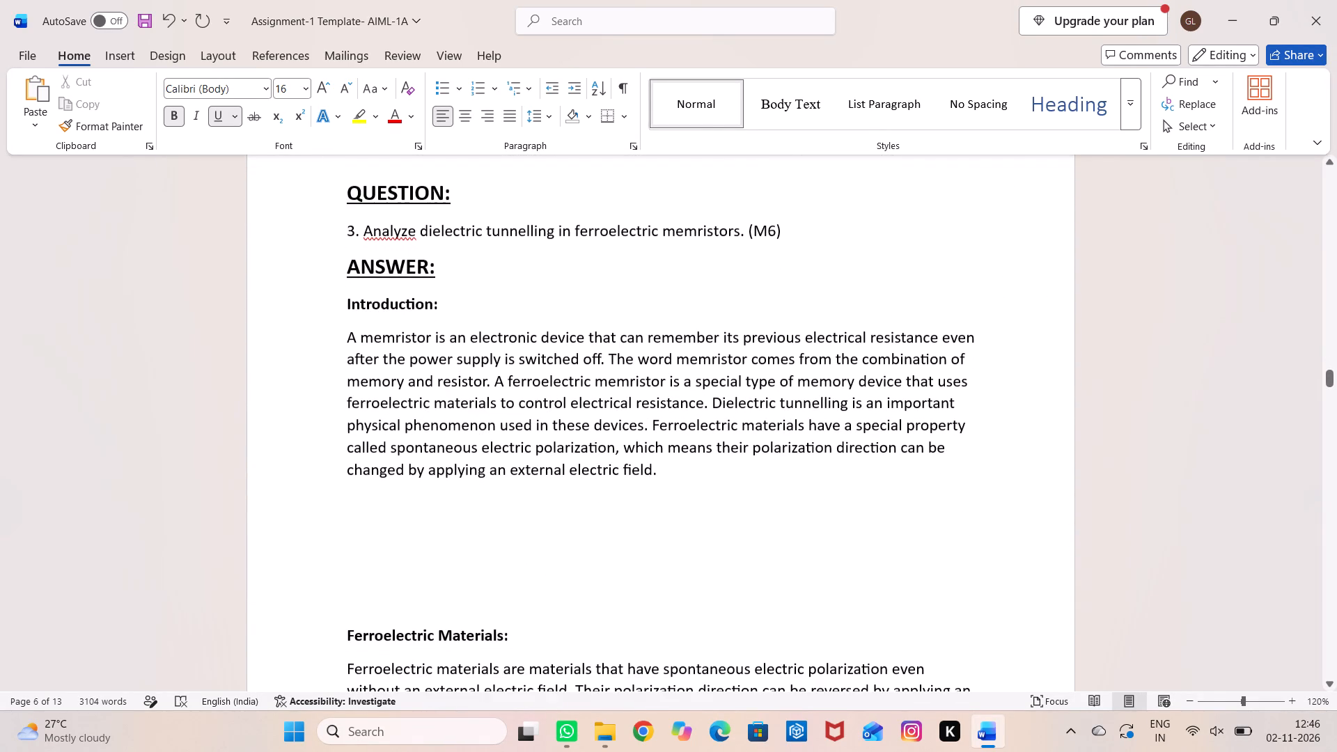
left_click_drag(368, 600, 361, 528)
key("BackSpace")
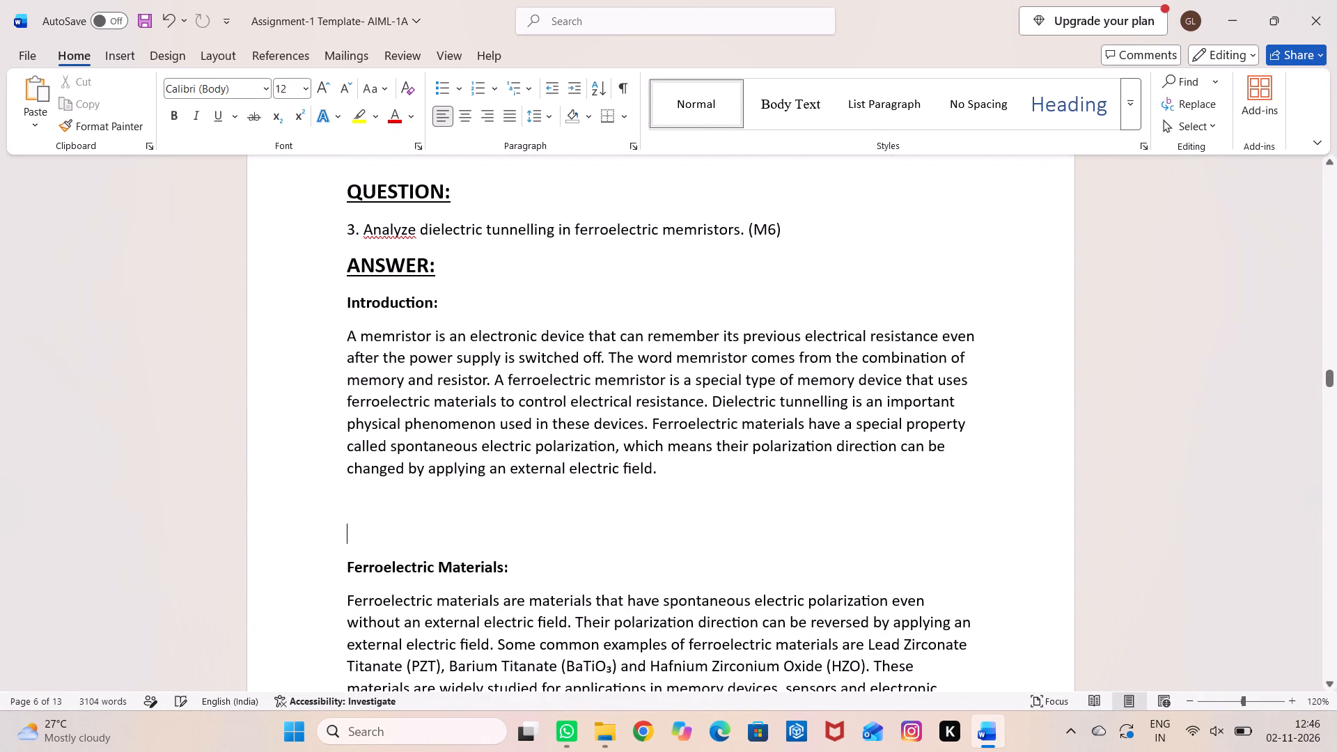
key("BackSpace")
Delete the surplus blank lines between the ferroelectric memristors answer's conclusion and the QUESTION heading of question 4.
scroll(361, 528, "down", 2)
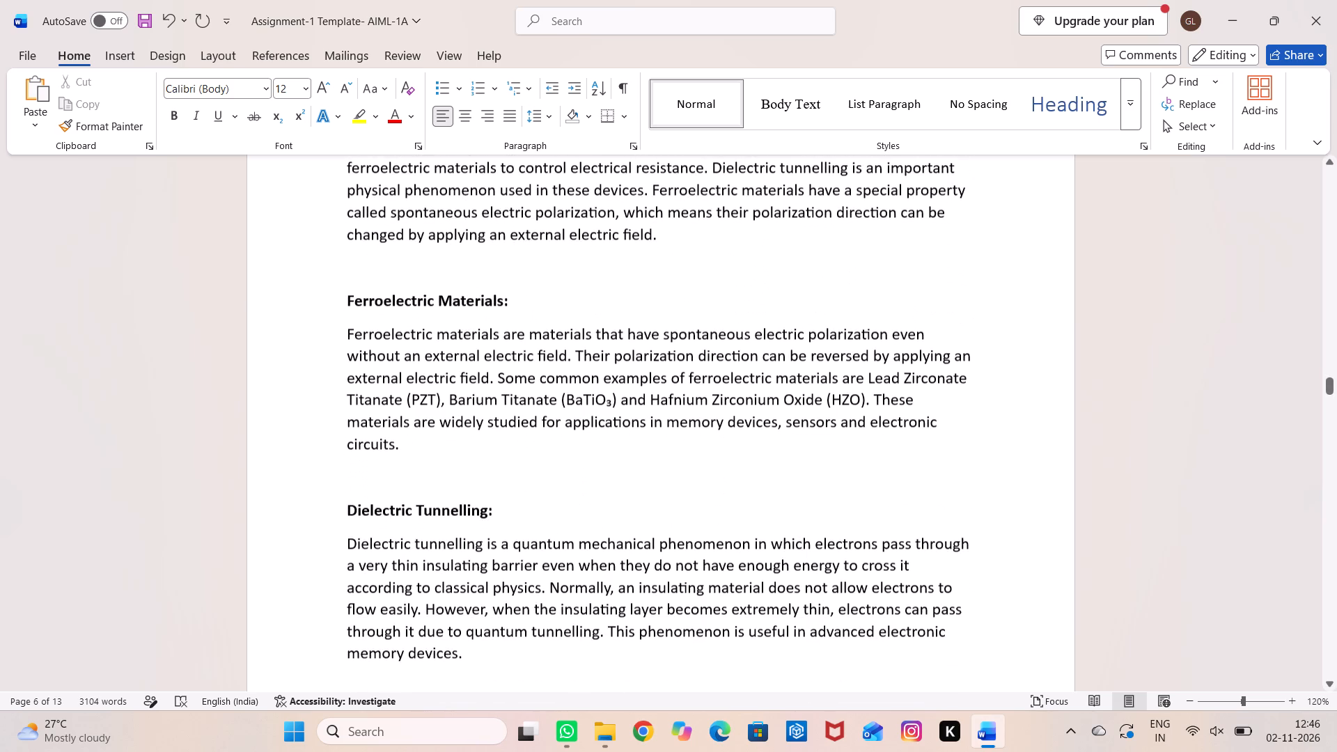
scroll(357, 539, "down", 4)
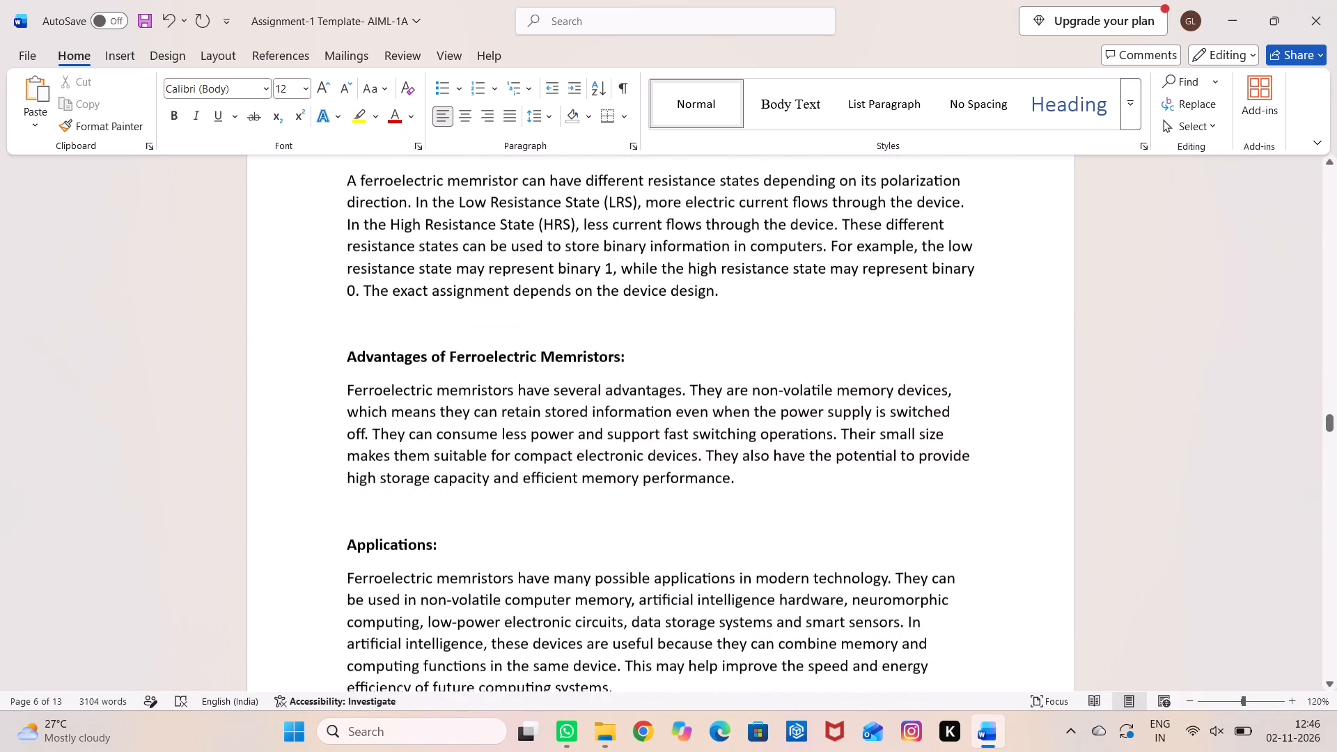
scroll(370, 557, "down", 3)
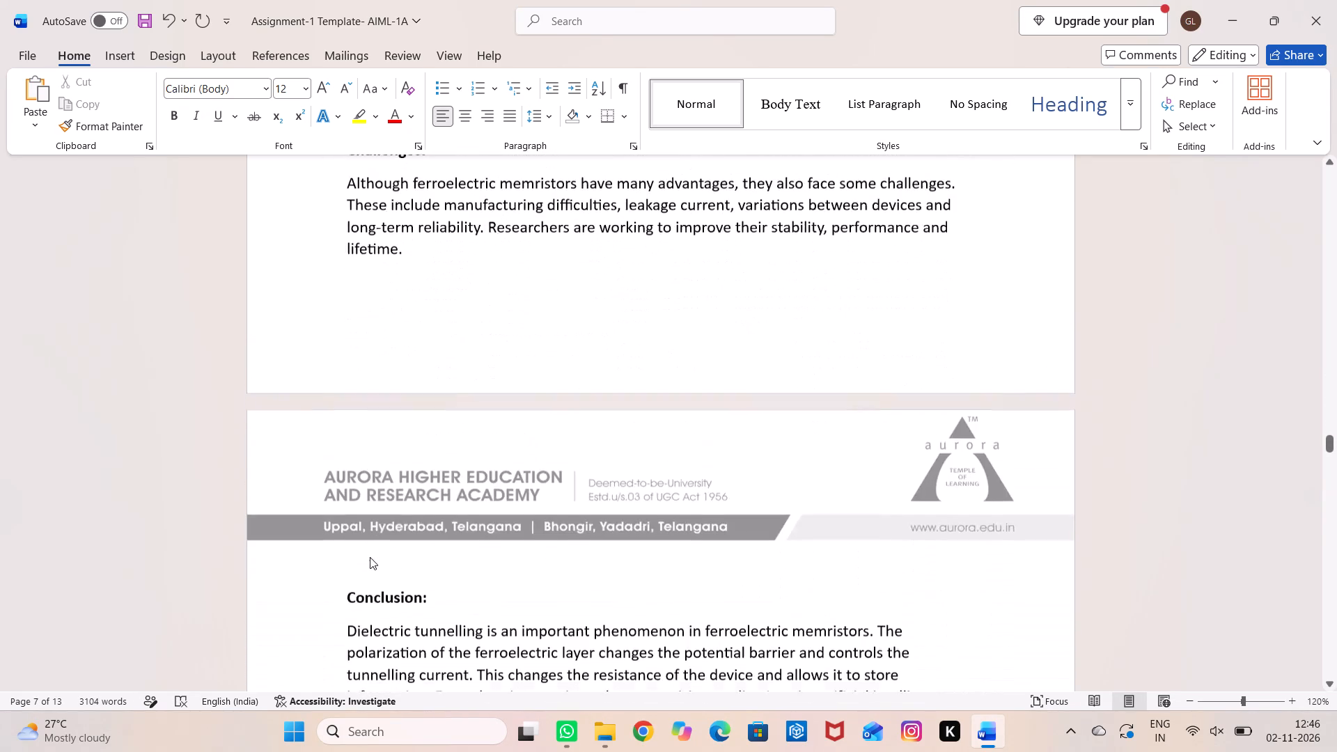
scroll(370, 557, "down", 2)
left_click_drag(360, 496, 356, 325)
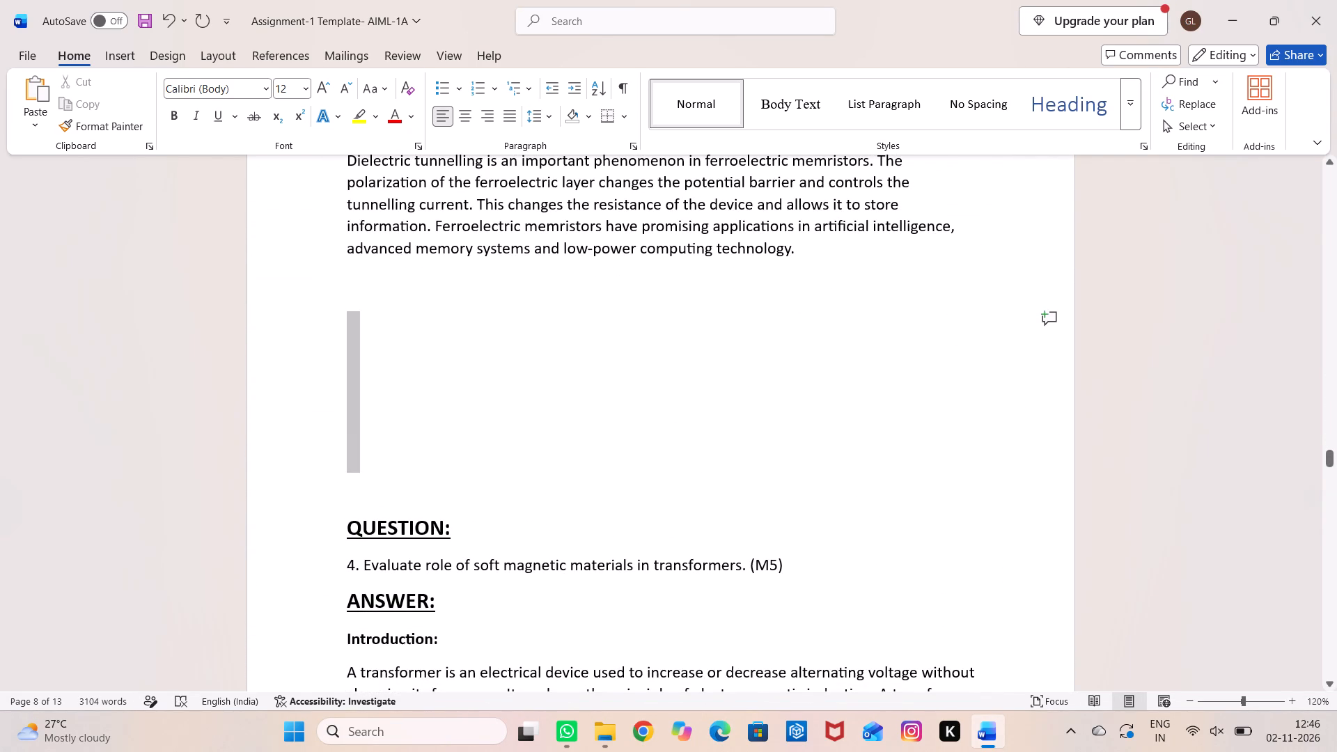
left_click_drag(356, 325, 356, 317)
key("BackSpace")
key("BackSpace")
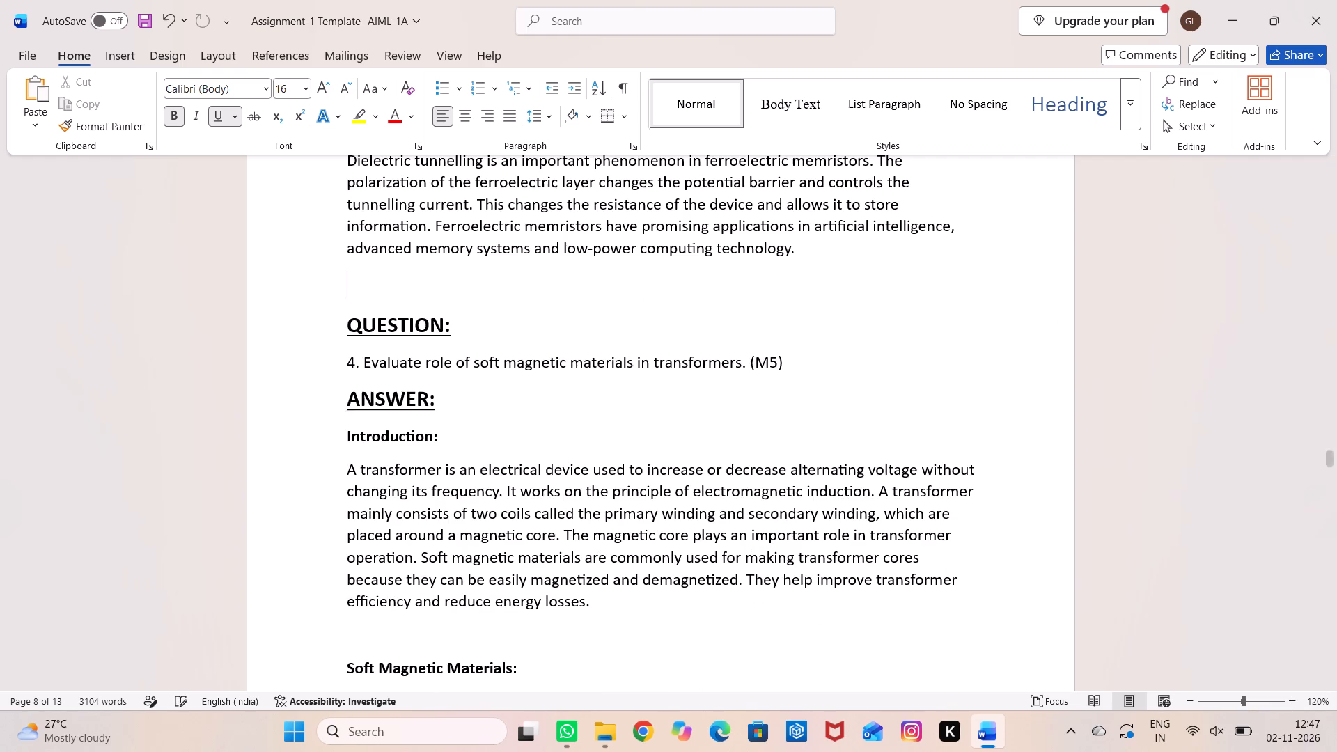
Delete the surplus blank lines between the Soft Magnetic Materials paragraph and the Role of Soft Magnetic Materials in Transformers subheading.
scroll(373, 511, "down", 2)
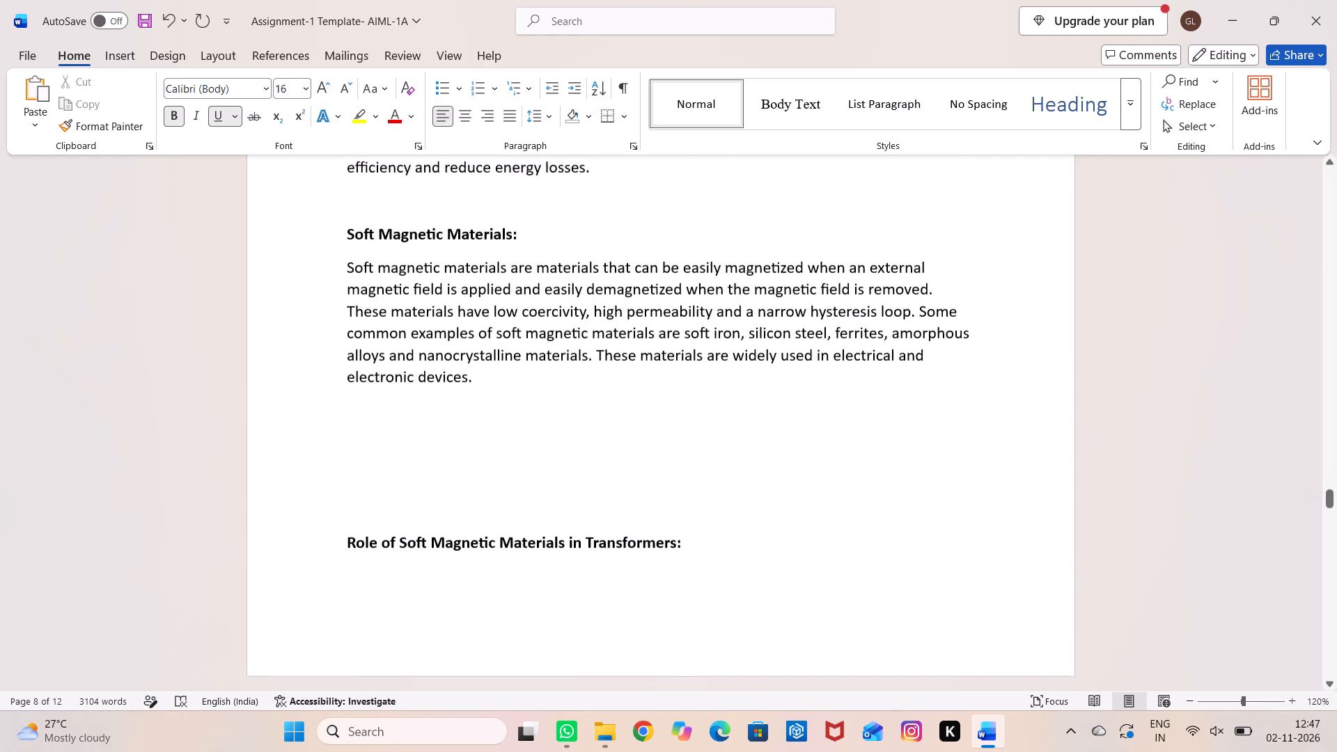
left_click_drag(373, 511, 351, 417)
left_click_drag(351, 417, 384, 440)
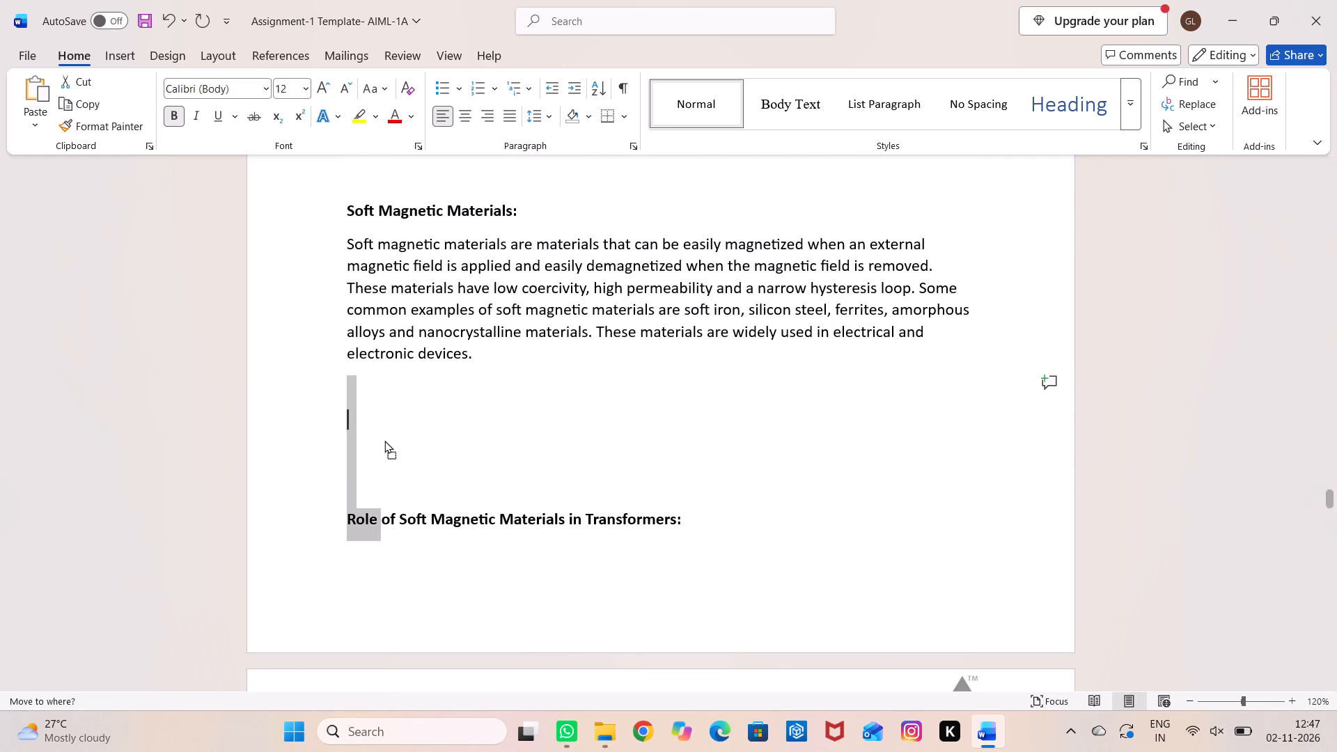
left_click_drag(384, 440, 385, 442)
left_click(385, 442)
left_click_drag(346, 495, 350, 396)
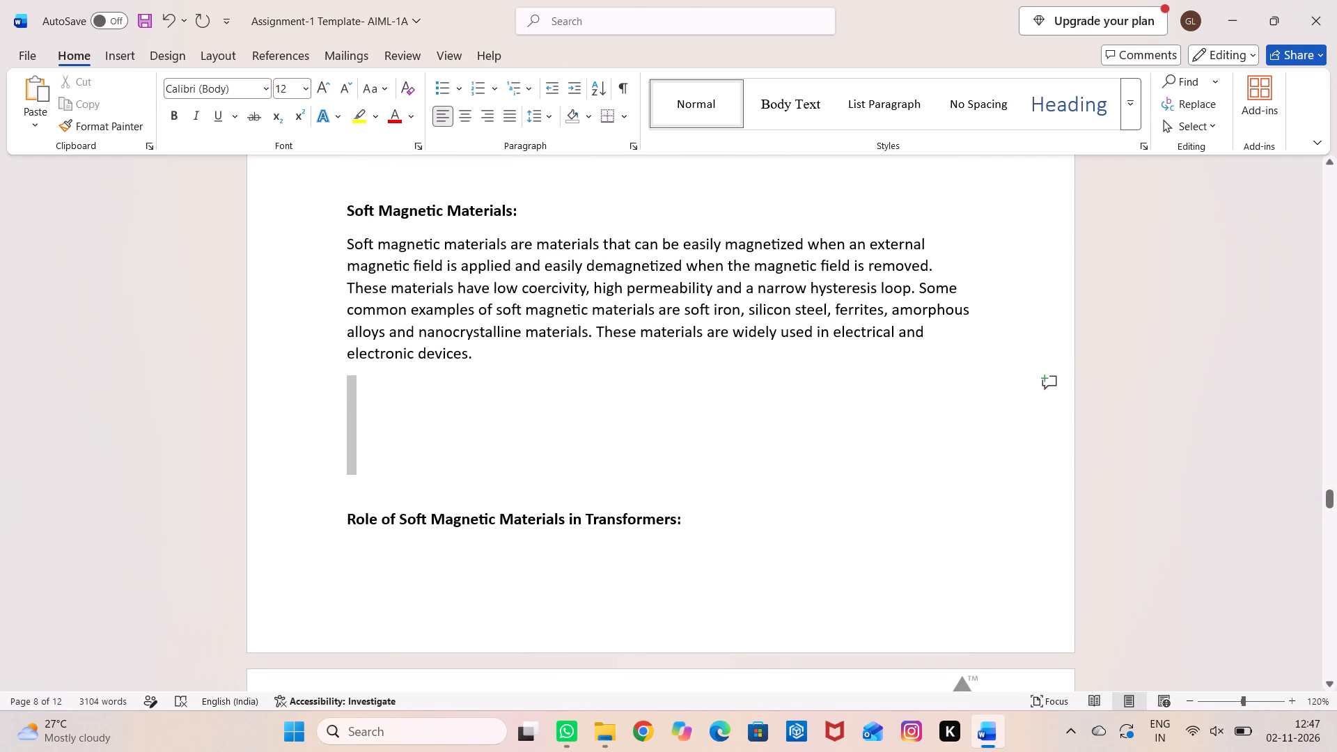
left_click_drag(350, 396, 349, 392)
key("BackSpace")
Delete the surplus blank lines between the Low Hysteresis Loss paragraph and the 3) Low Eddy Current Loss point.
scroll(349, 392, "down", 2)
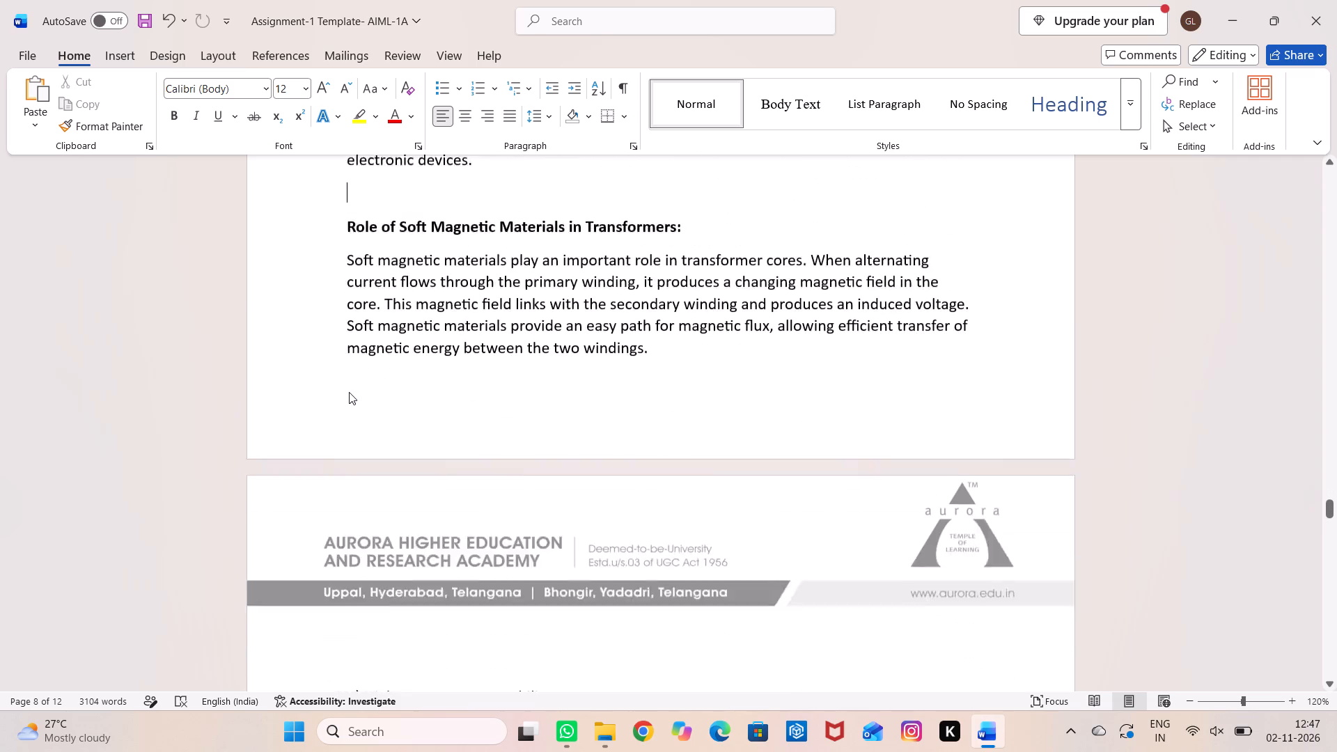
scroll(349, 392, "down", 1)
left_click_drag(353, 518, 347, 483)
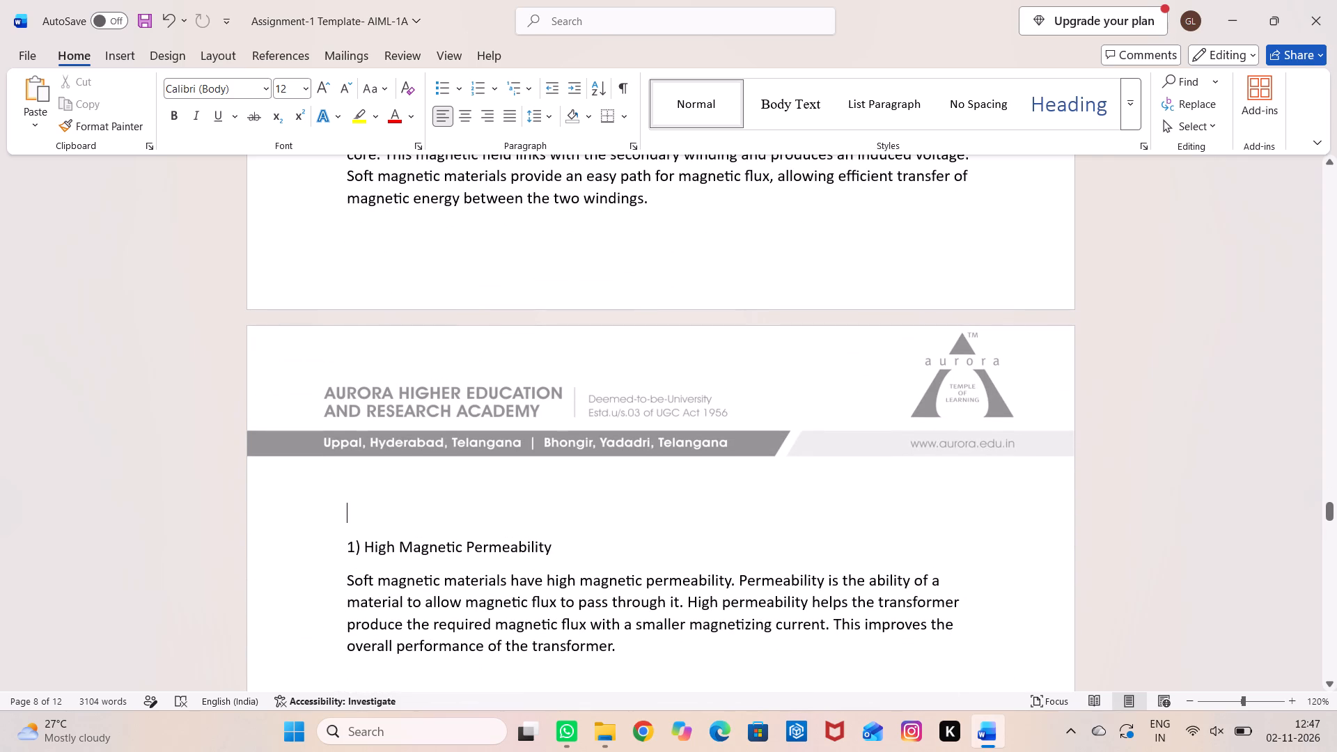
left_click_drag(347, 483, 347, 484)
scroll(380, 533, "down", 2)
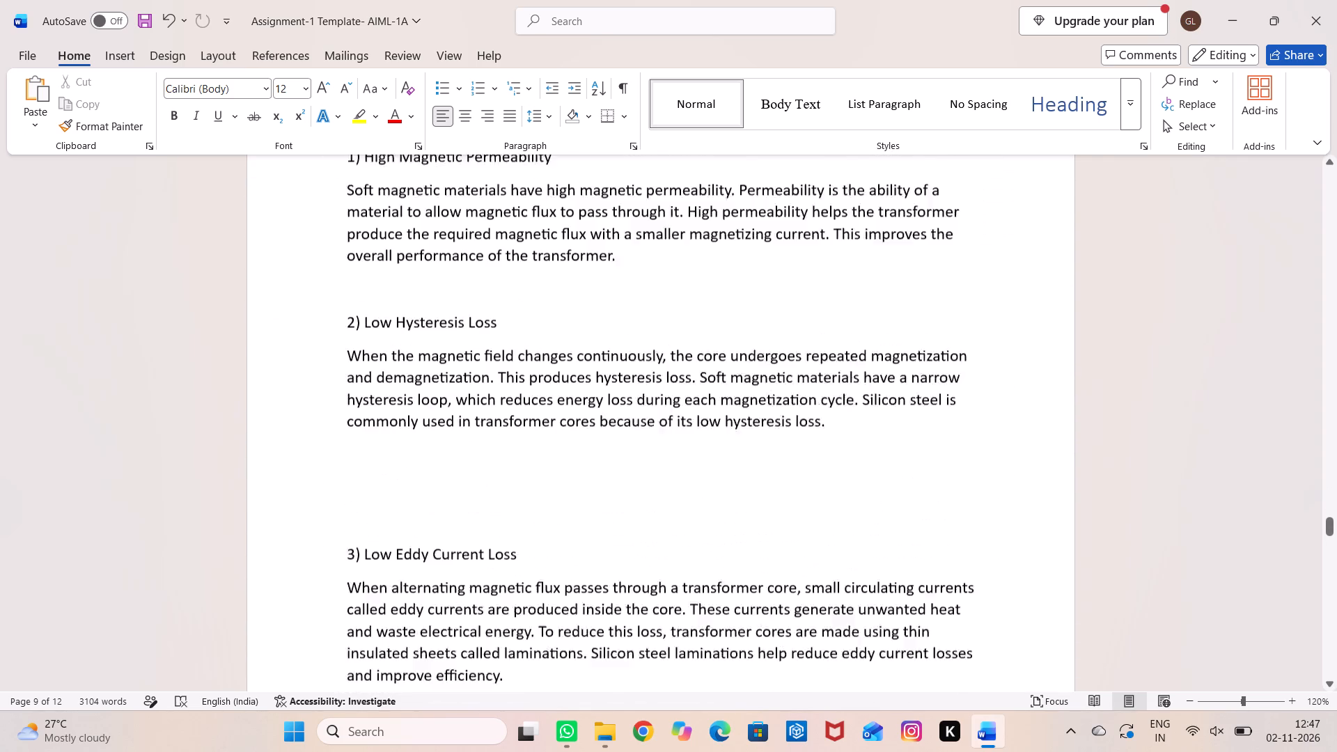
scroll(363, 489, "down", 1)
left_click(362, 379)
left_click_drag(365, 375, 363, 310)
key("BackSpace")
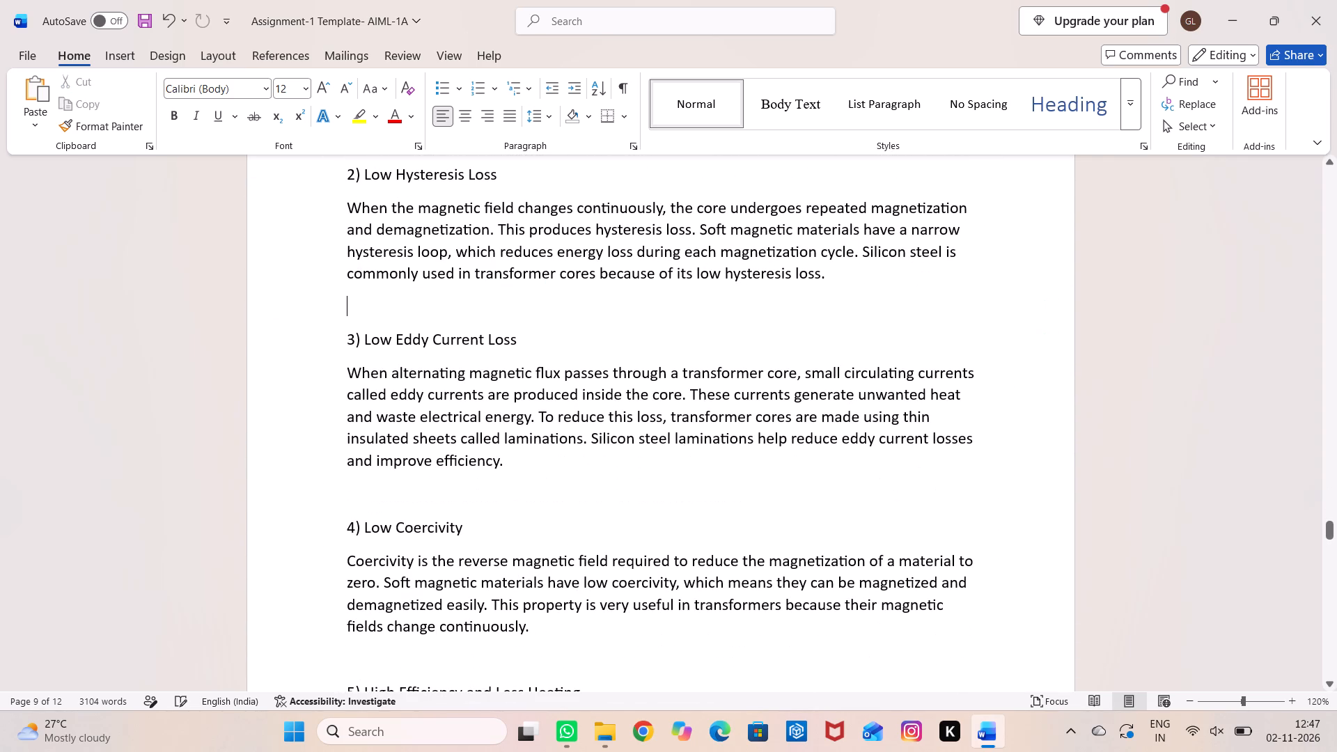
Insert a blank line before the Types of Soft Magnetic Materials Used in Transformers subheading to move it onto the next page.
scroll(362, 498, "down", 4)
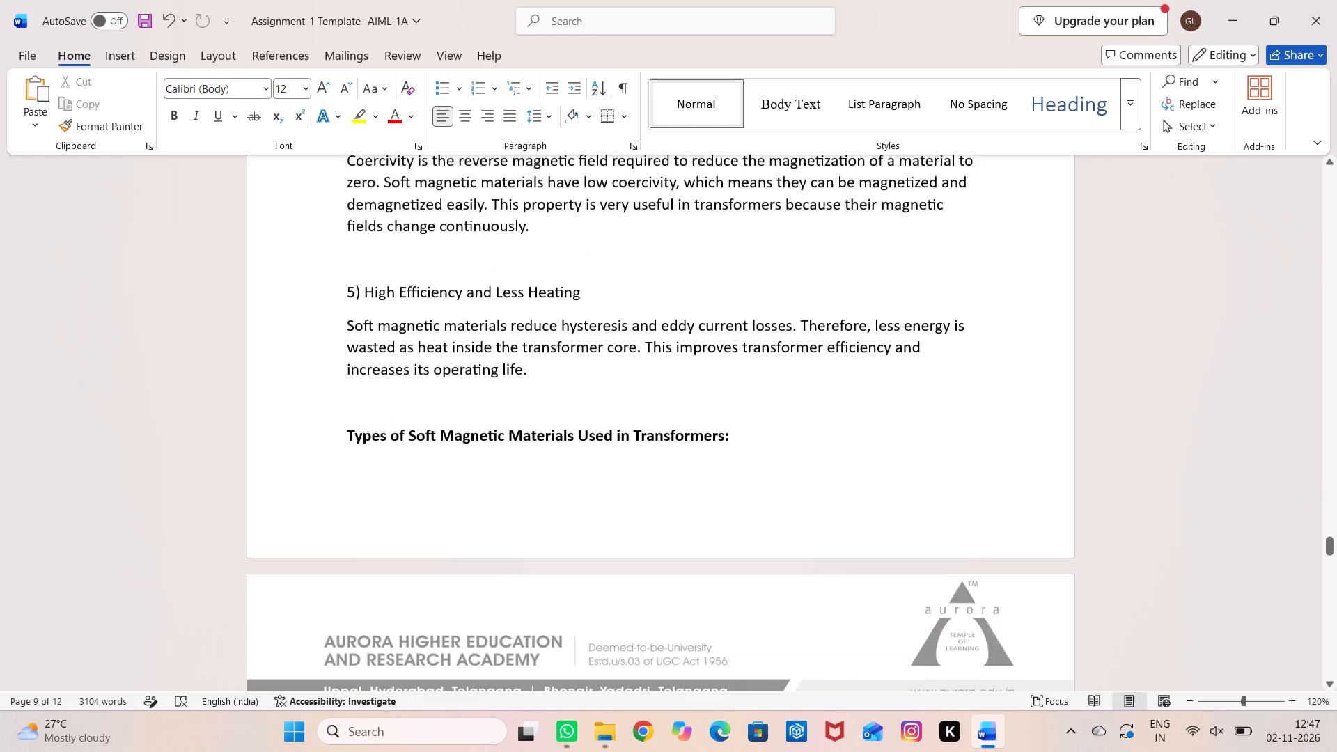
left_click(349, 366)
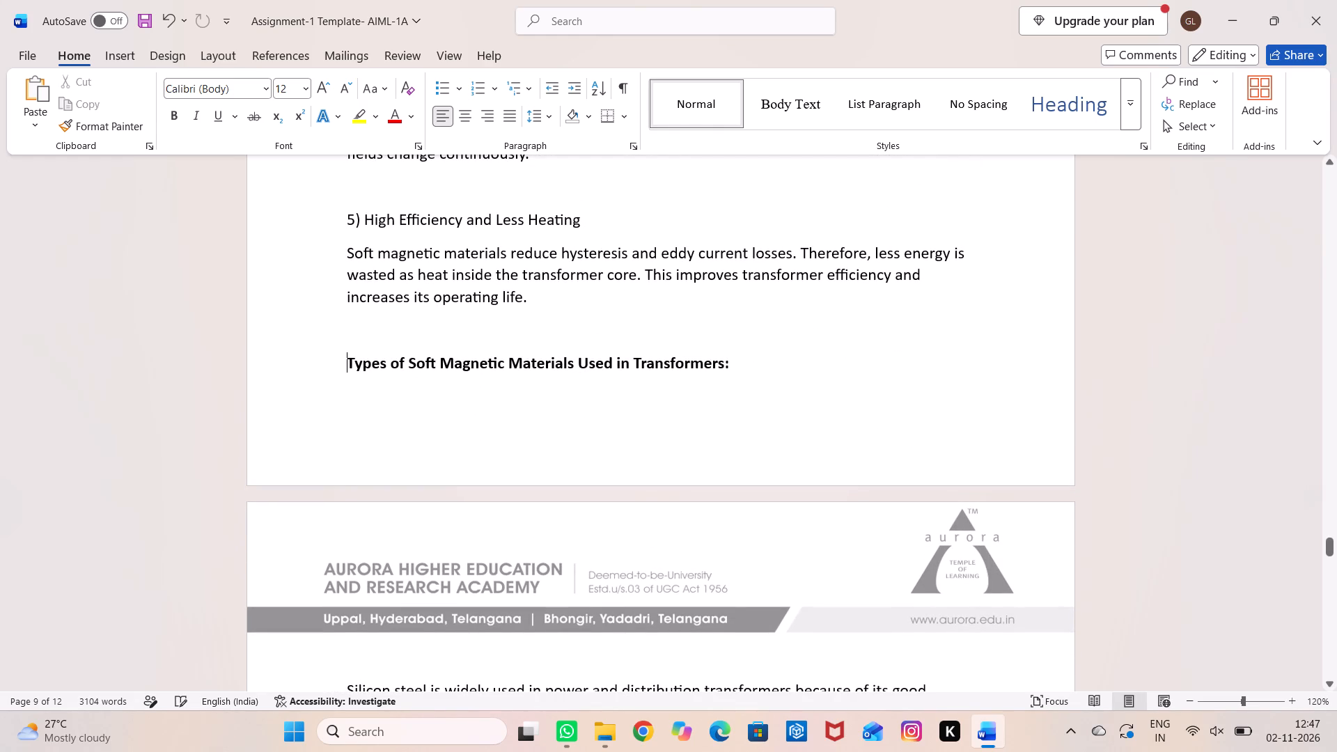
key("Return")
Insert a blank line between the soft magnetic materials answer's conclusion and the QUESTION heading of question 5.
scroll(349, 366, "down", 3)
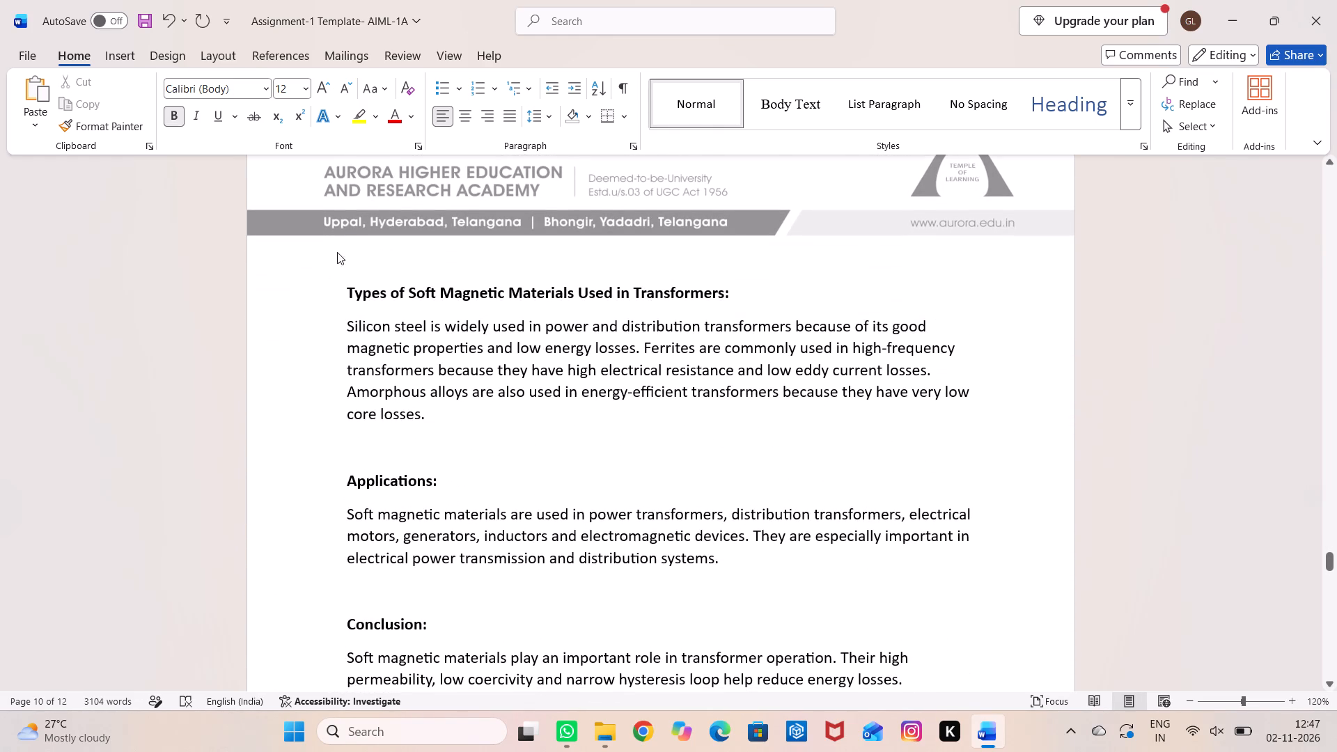
scroll(352, 427, "down", 3)
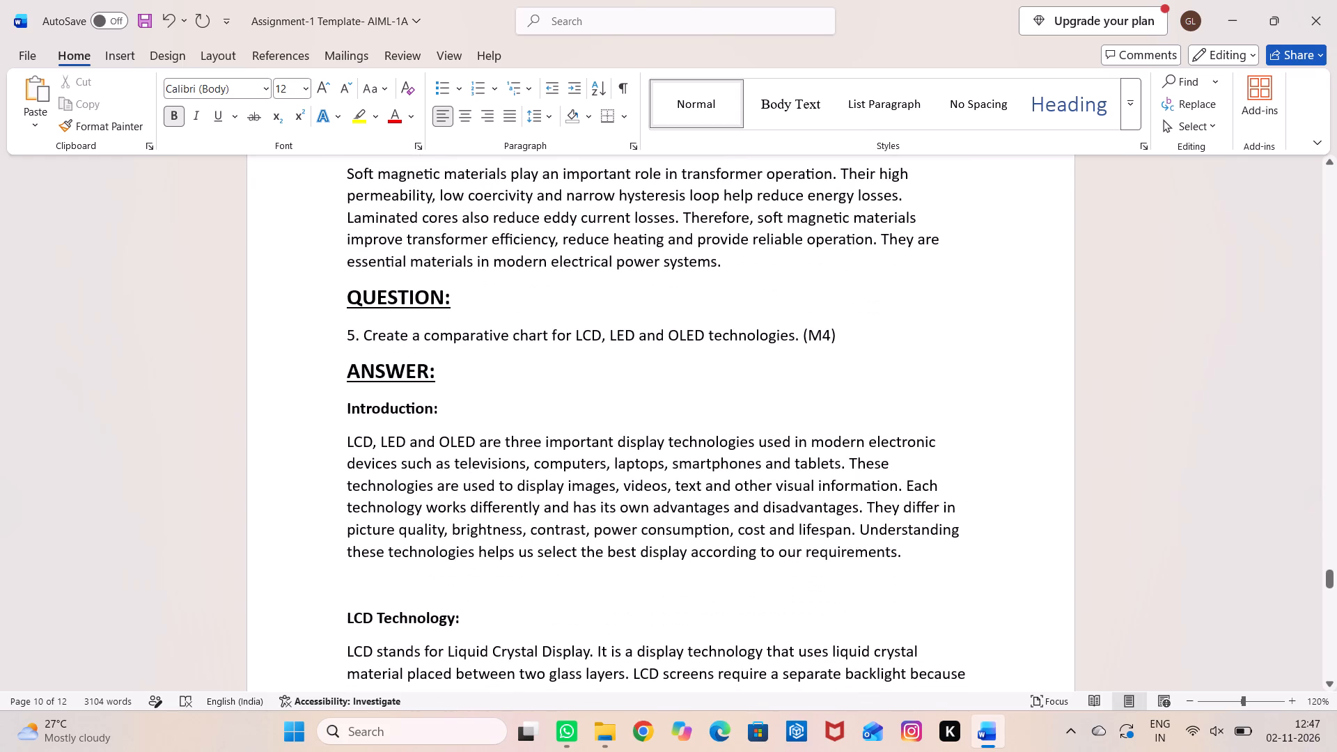
left_click(350, 293)
left_click(727, 259)
key("Return")
scroll(727, 259, "down", 2)
scroll(727, 259, "up", 2)
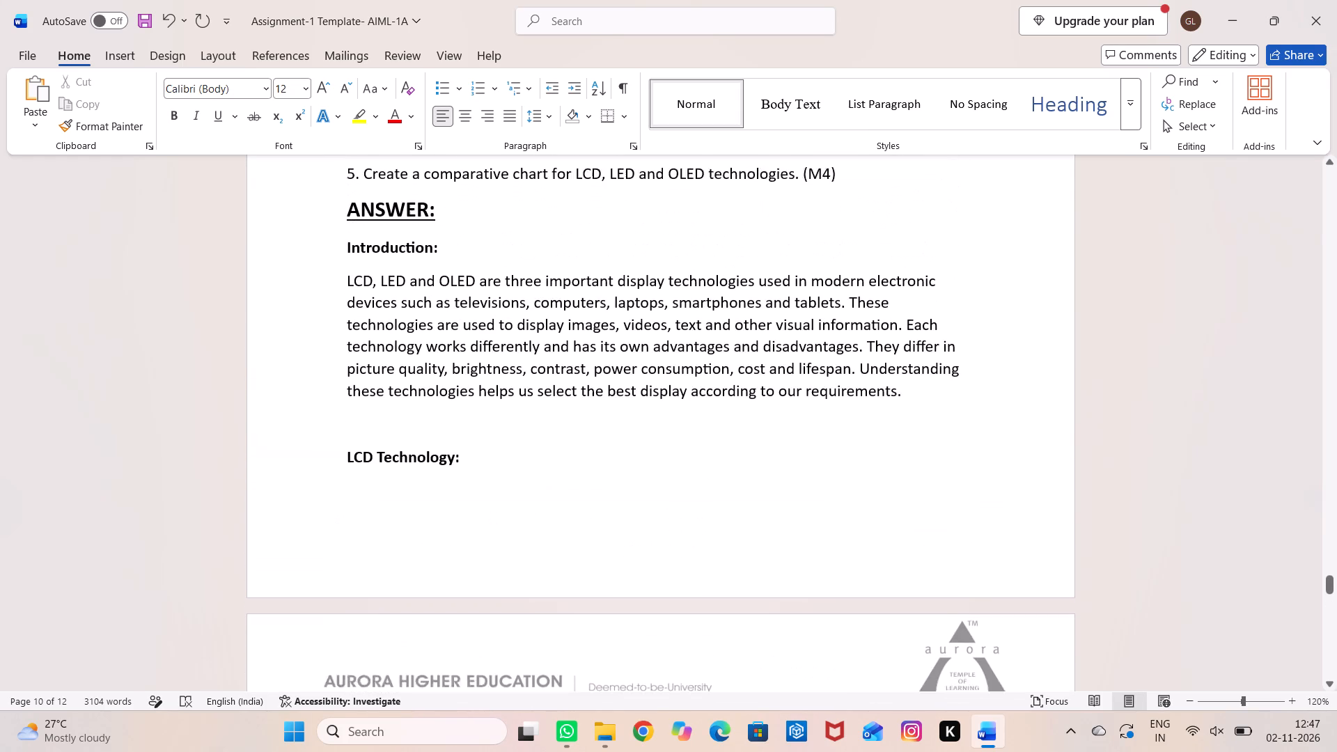
Insert a blank line before the LCD Technology subheading to move it onto the next page.
left_click(341, 493)
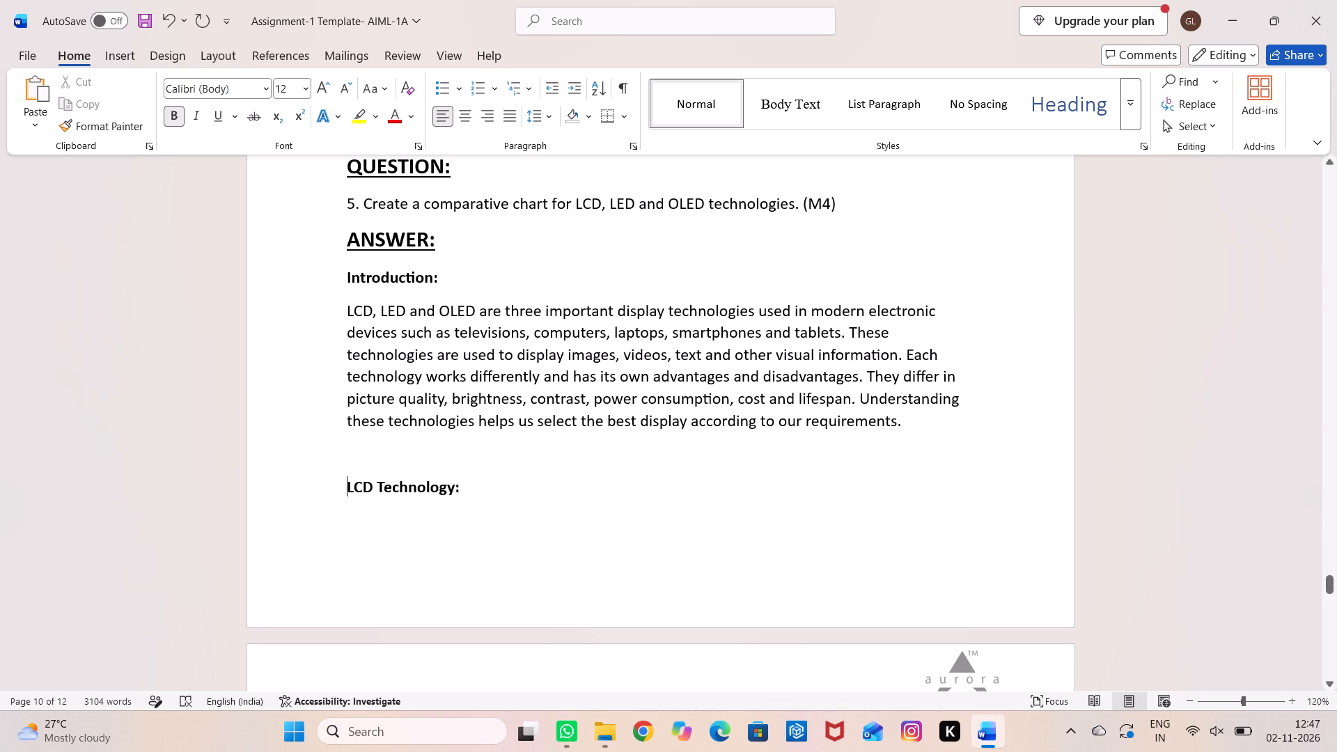
key("Return")
Enter the student registration number in the Student Name cell of the first page's details table.
scroll(341, 493, "down", 1)
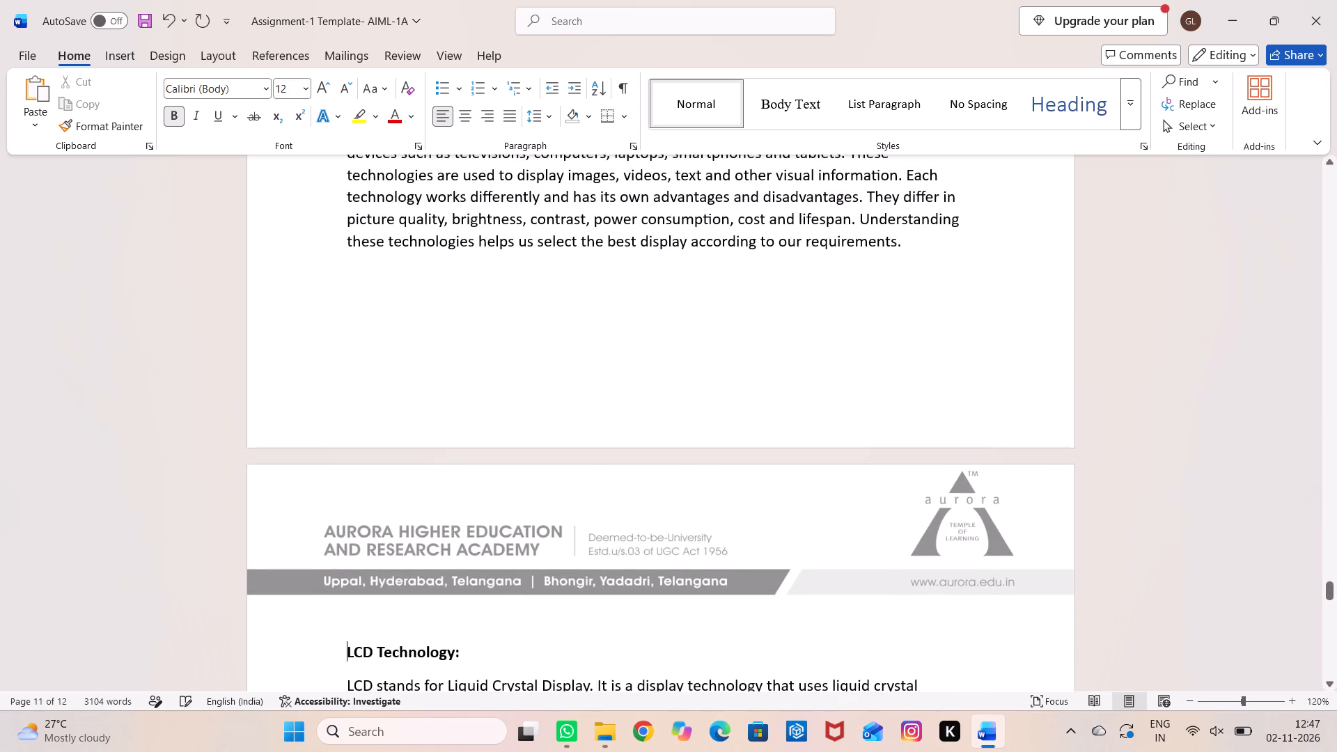
scroll(341, 493, "down", 4)
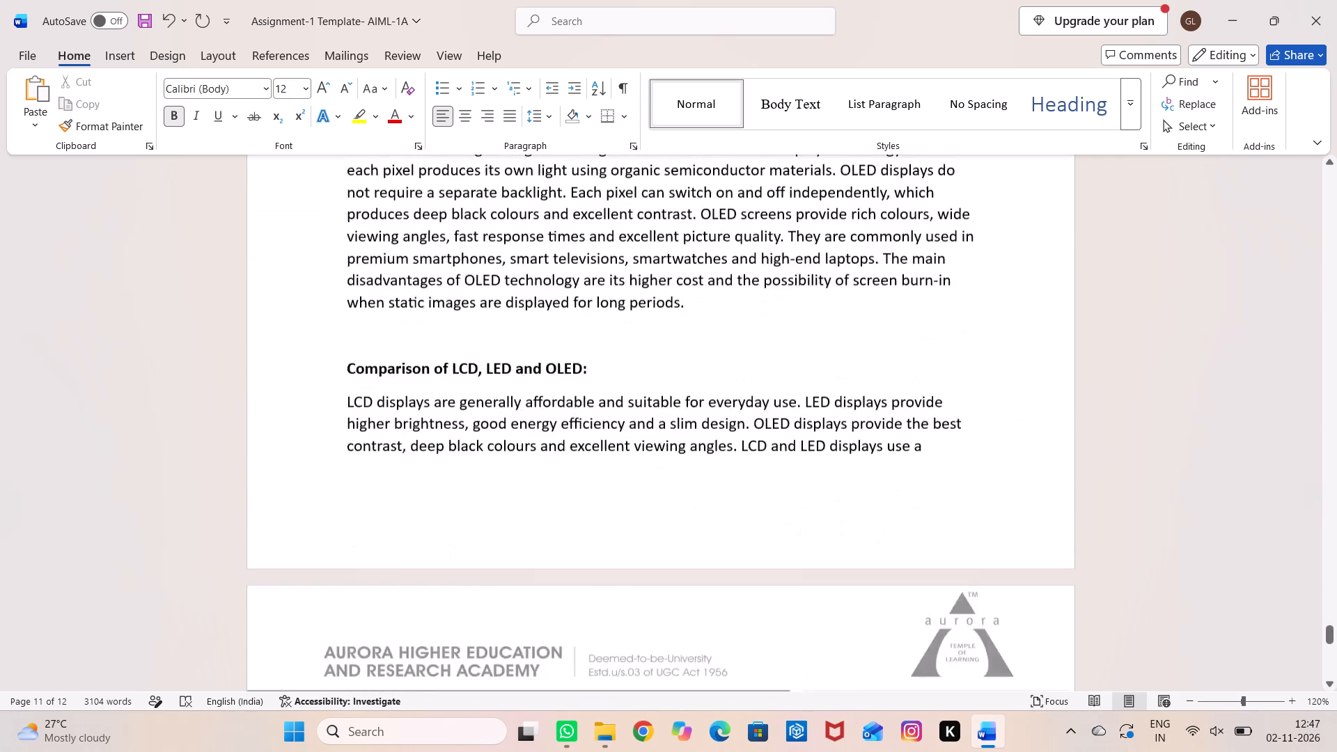
scroll(341, 493, "down", 4)
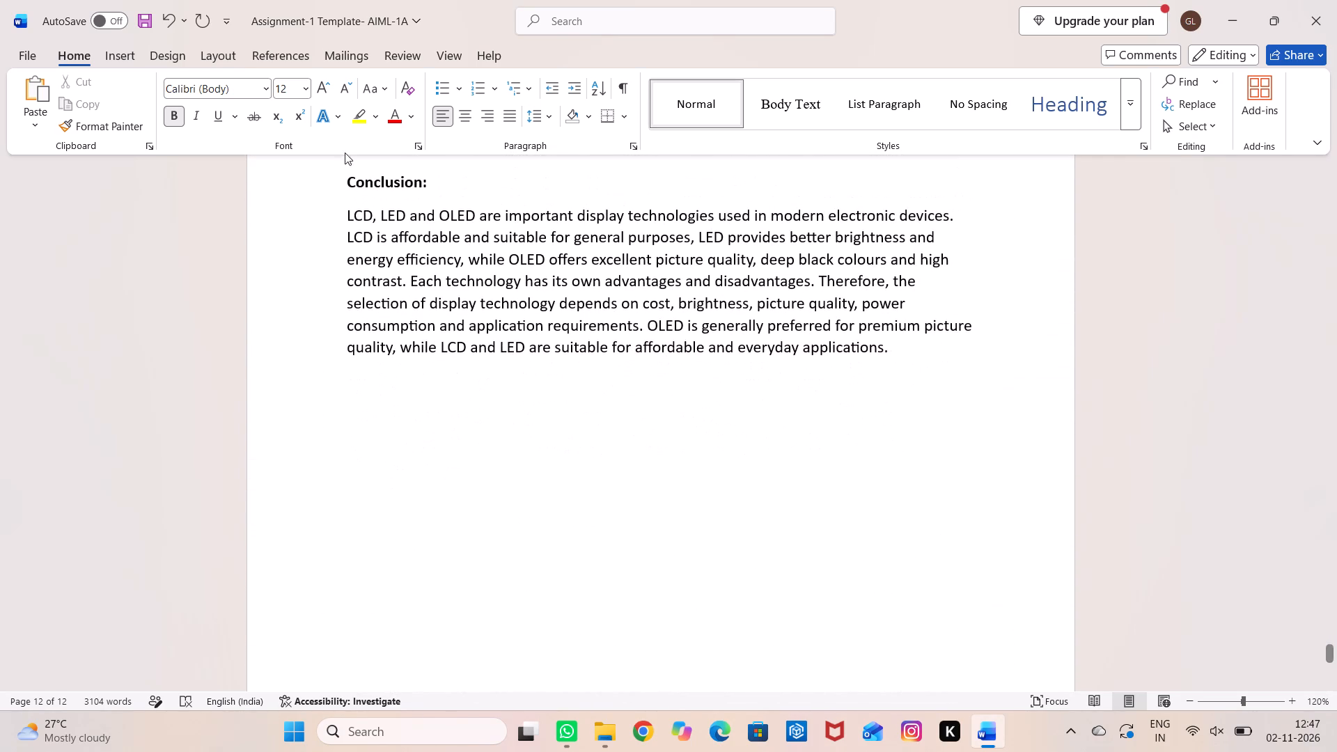
scroll(471, 298, "up", 20)
scroll(471, 298, "up", 19)
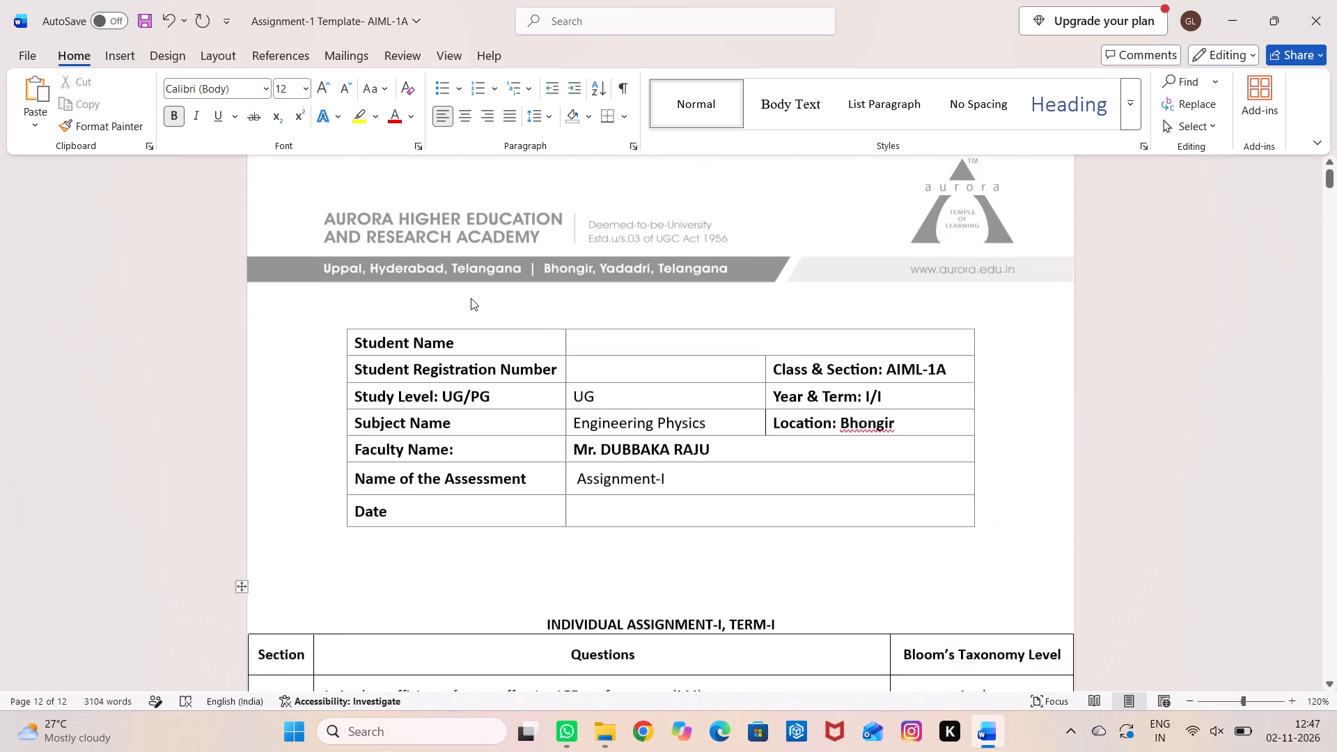
left_click(586, 363)
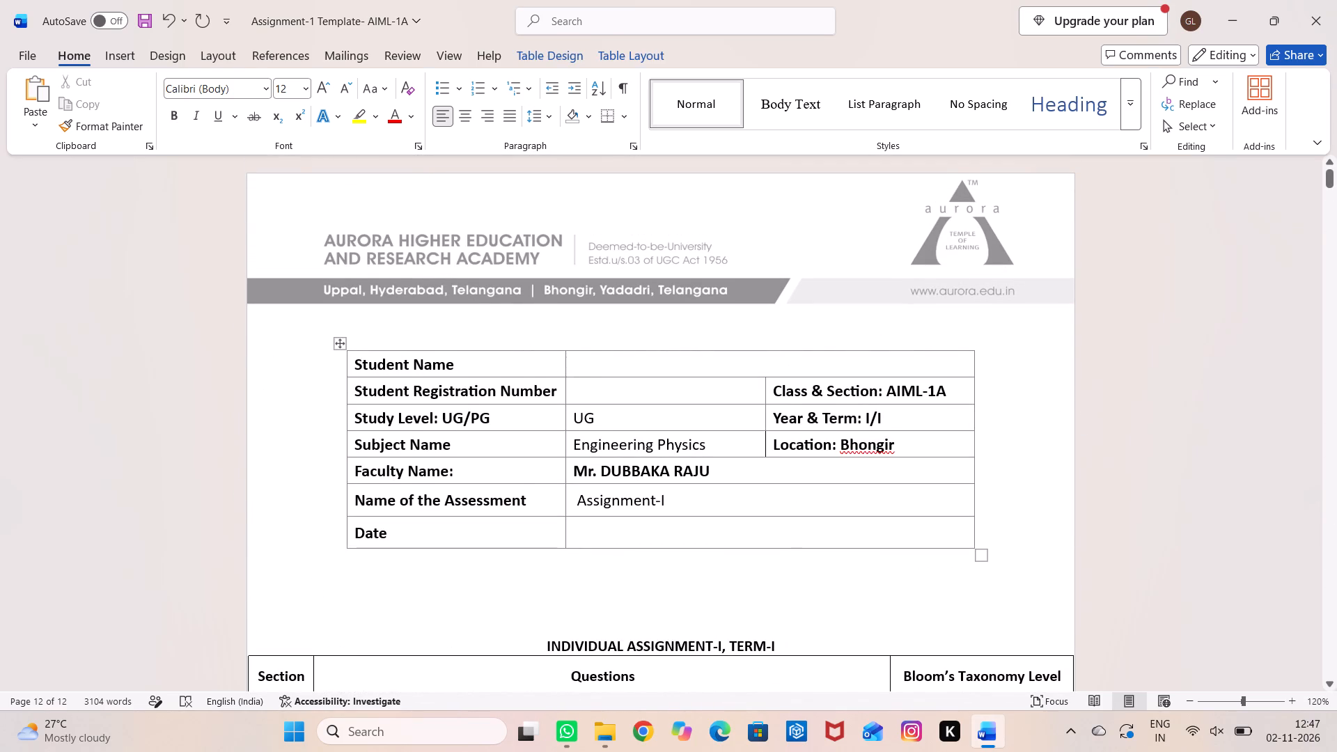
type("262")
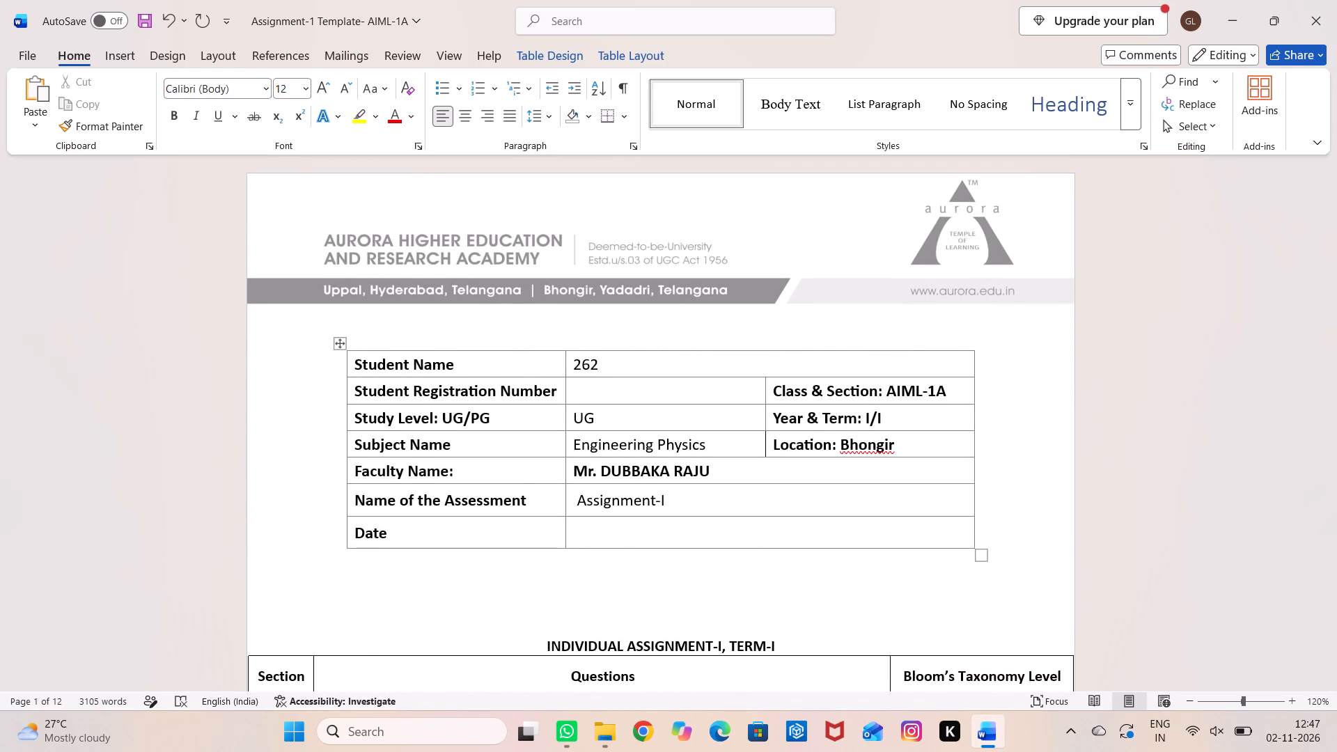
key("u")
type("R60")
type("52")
Copy the registration number from the Student Name cell and replace it there with the student's name in capitals.
left_click_drag(664, 361, 573, 362)
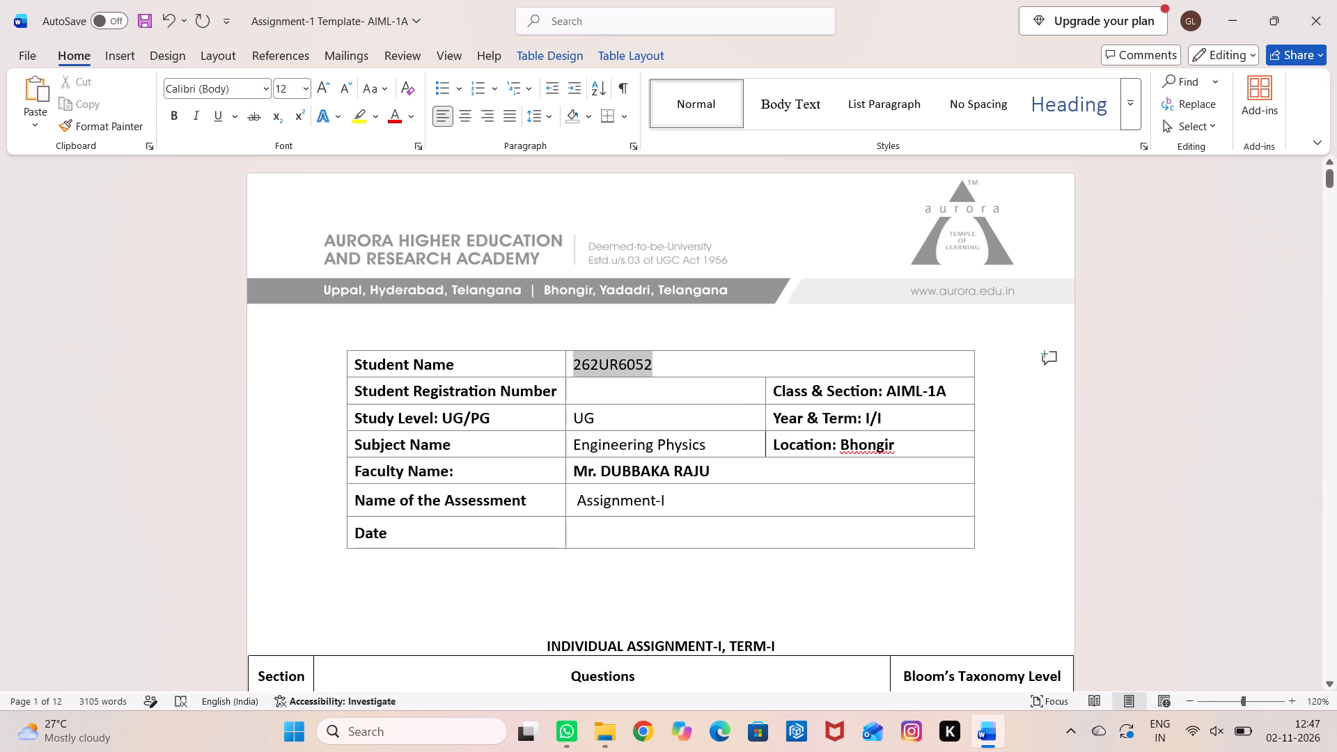
key("ctrl+c")
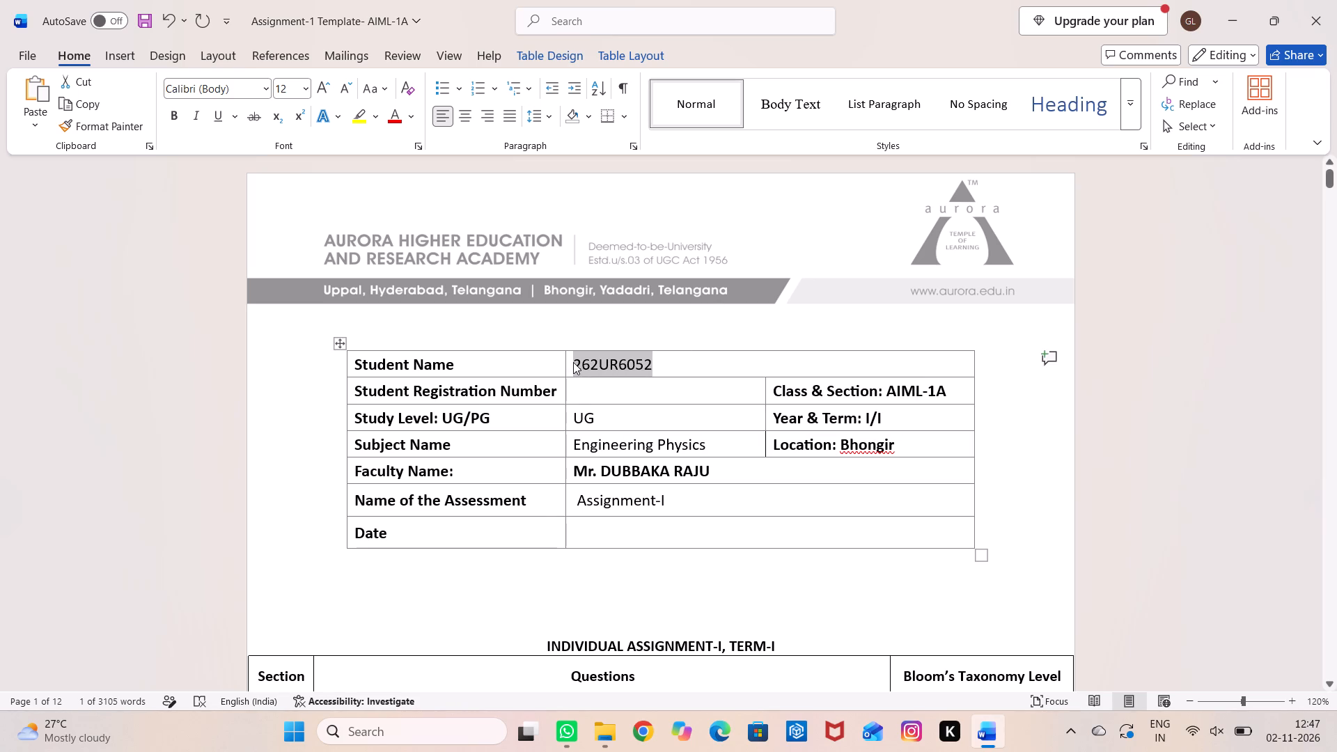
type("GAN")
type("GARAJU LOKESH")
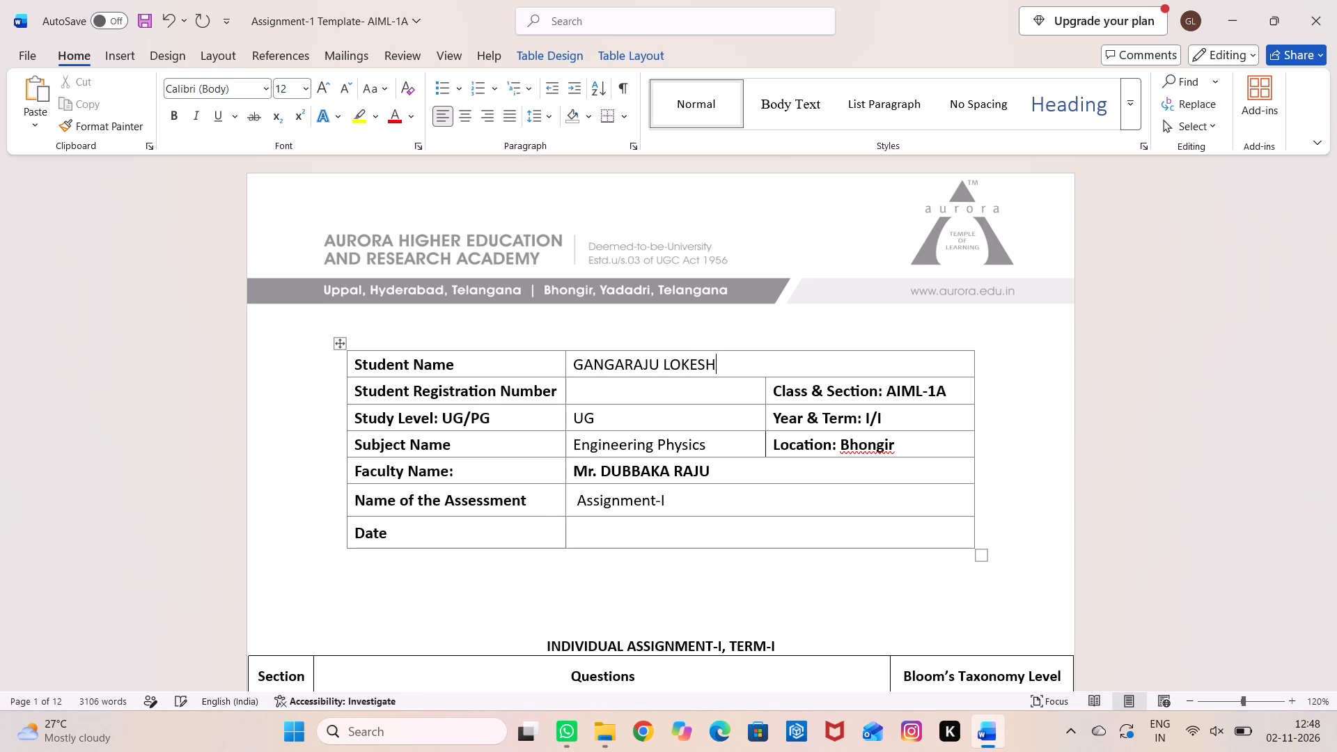
Paste the copied number into the Student Registration Number cell and insert the missing digit after the letter U.
left_click(627, 399)
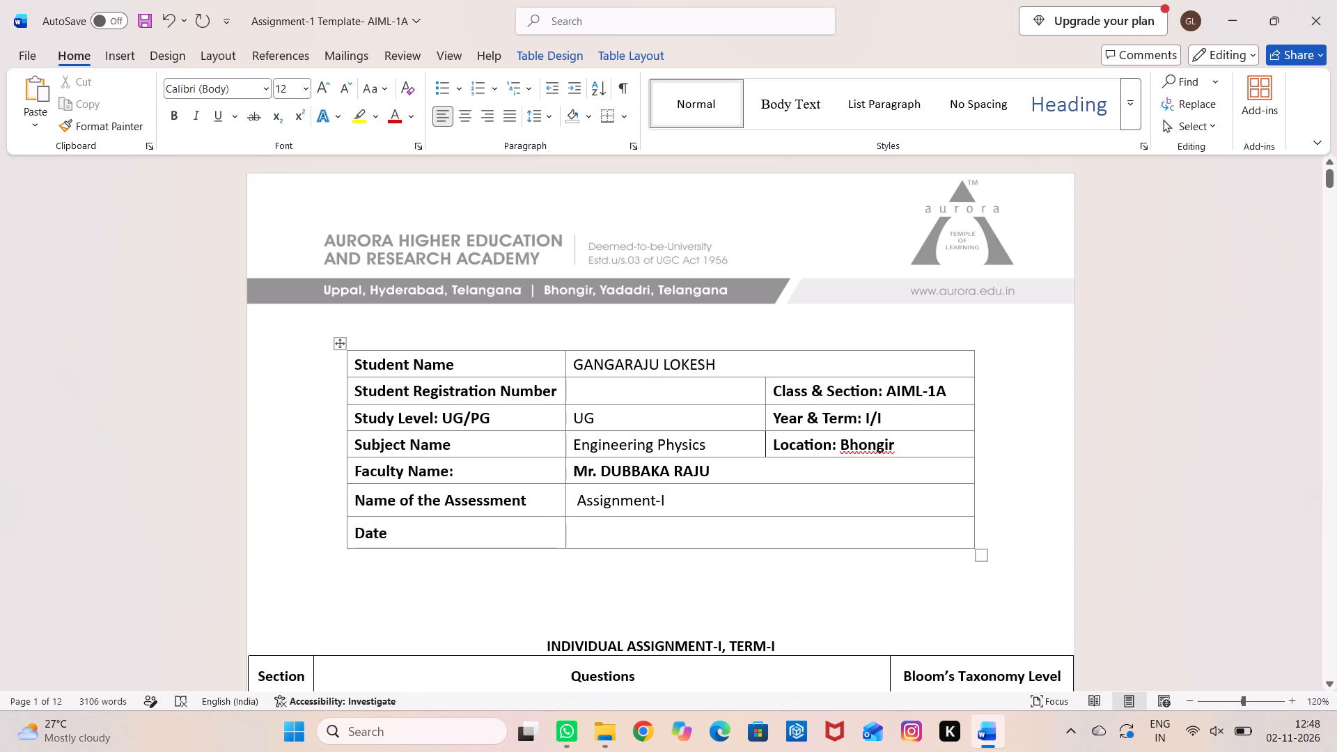
key("ctrl+v")
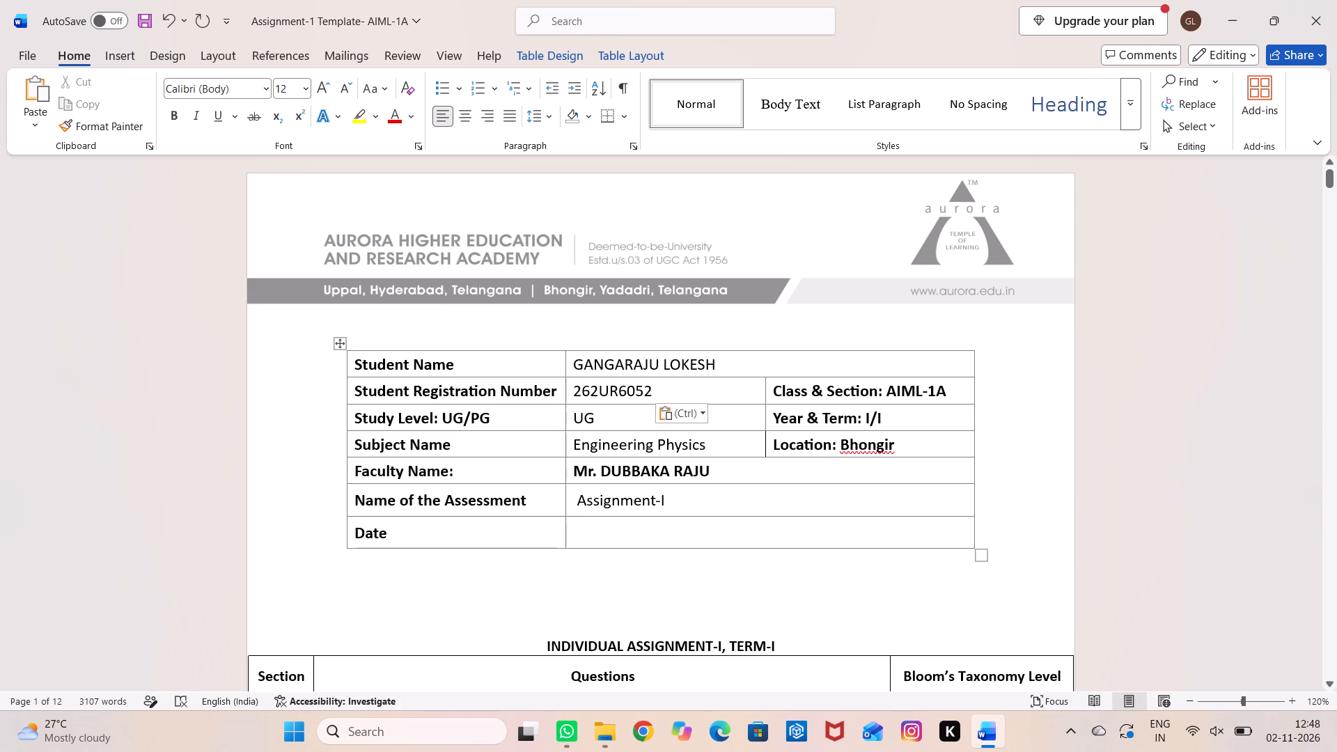
left_click(610, 384)
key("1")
Save the assignment document.
left_click(146, 27)
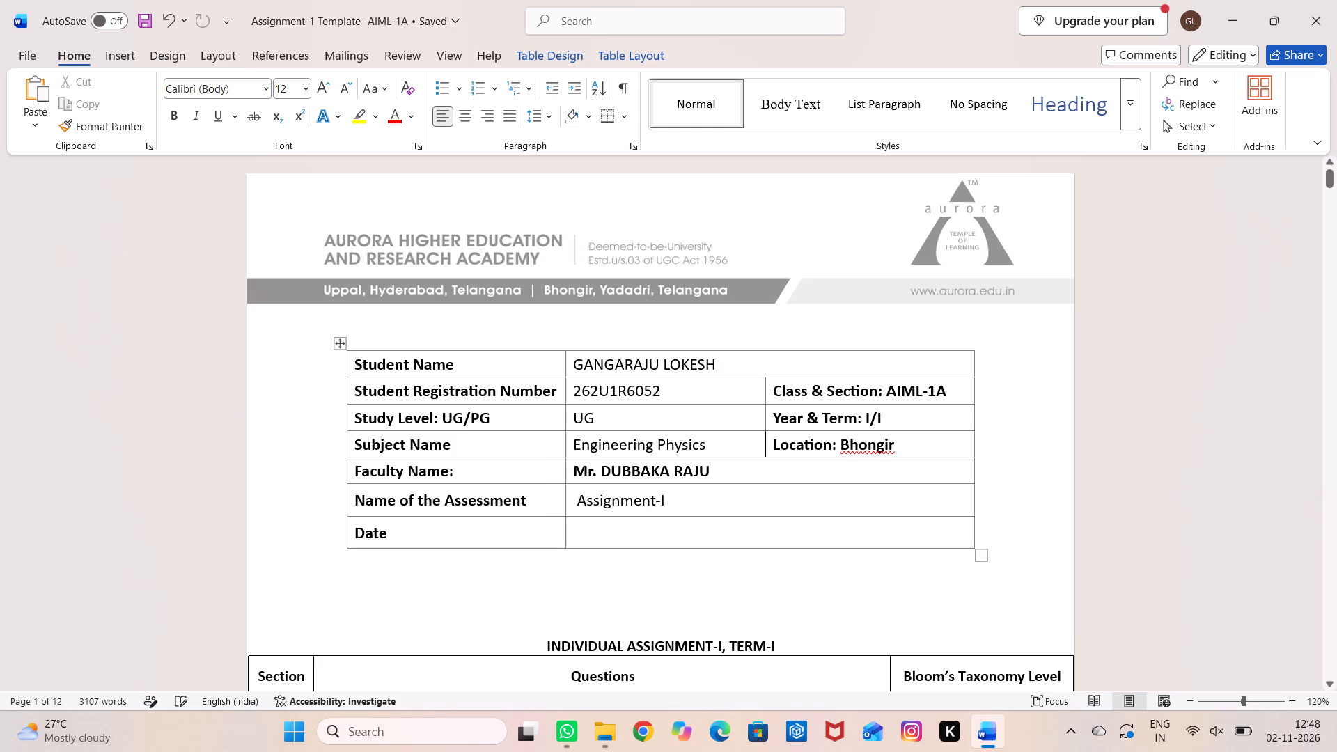
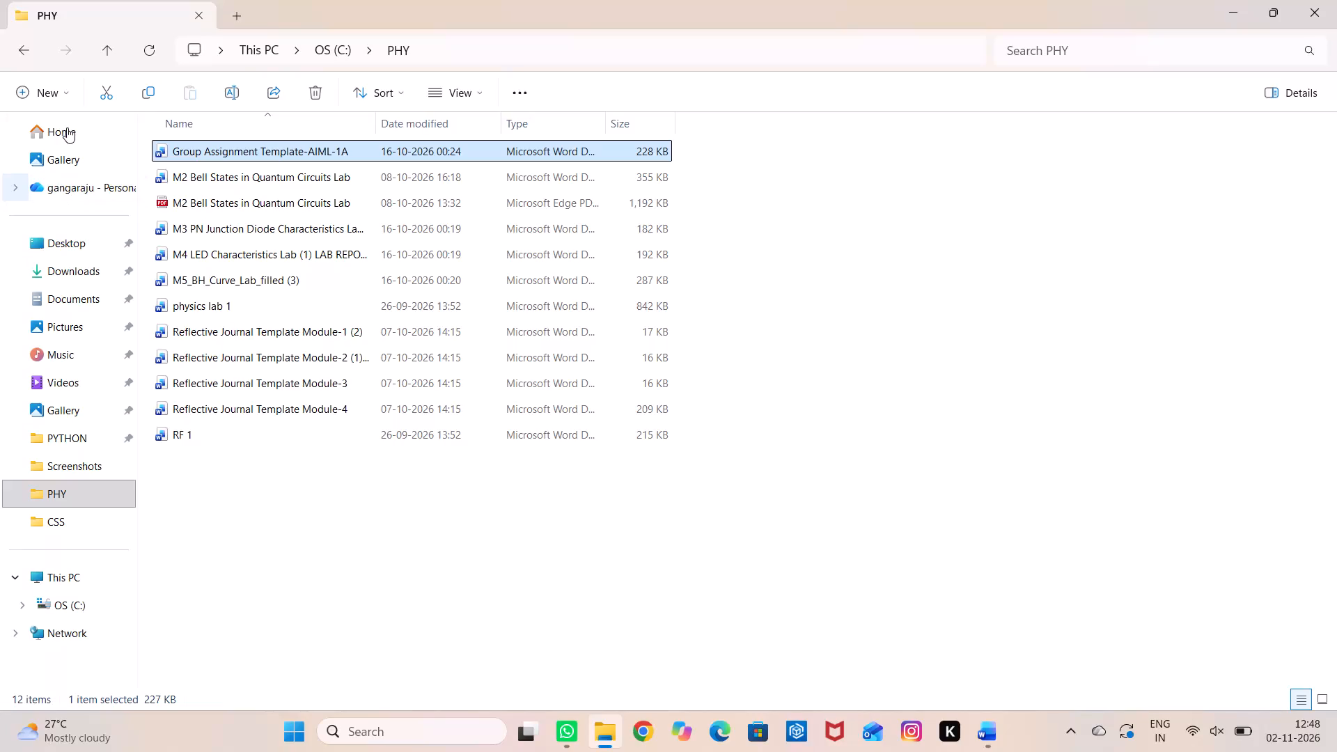
Share the recent file Assignment-1 Template- AIML-1A from File Explorer's Home view with WhatsApp.
left_click(67, 127)
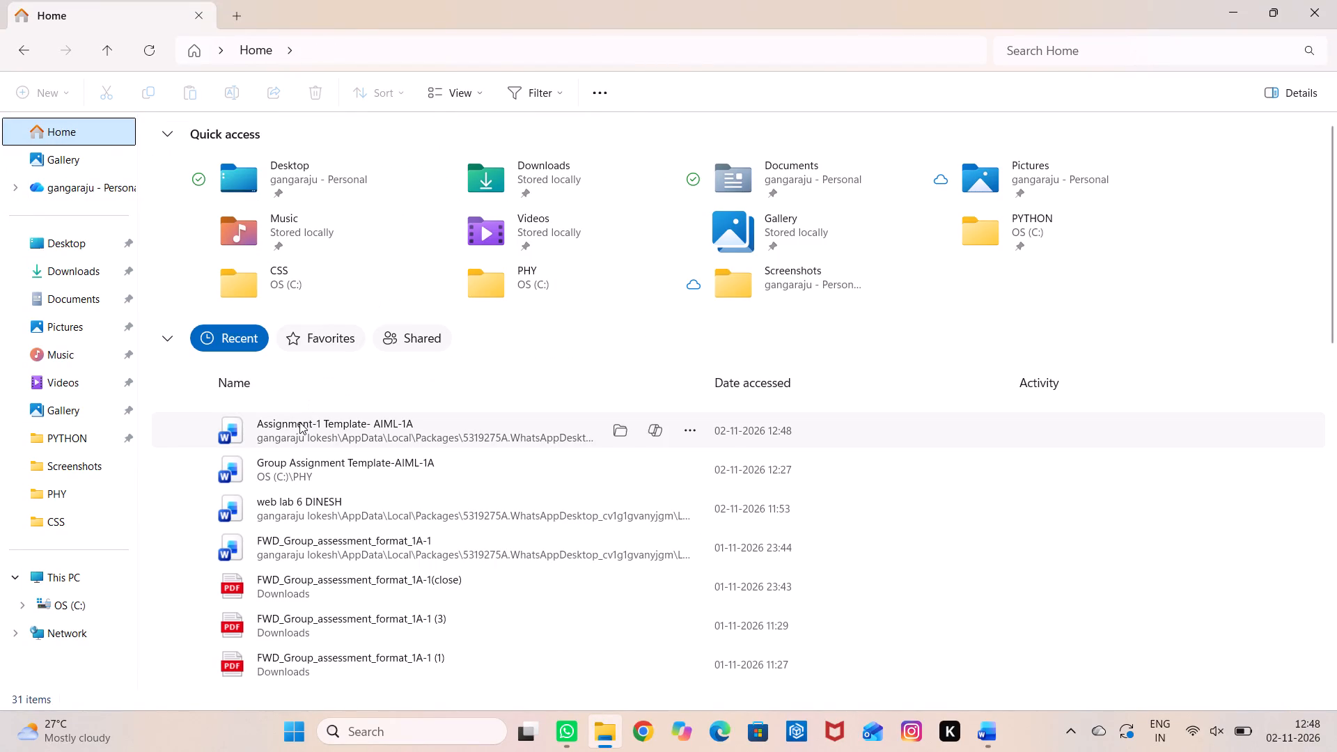
right_click(299, 422)
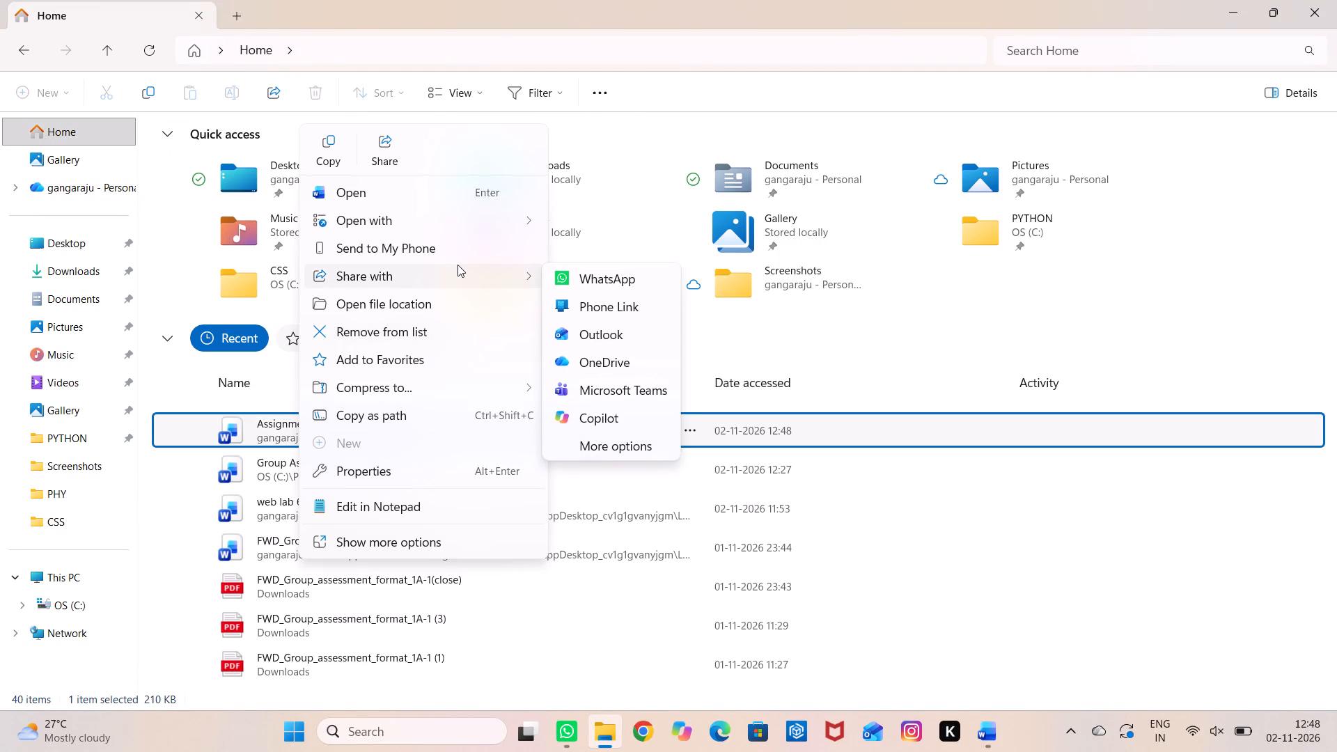
left_click_drag(458, 265, 574, 276)
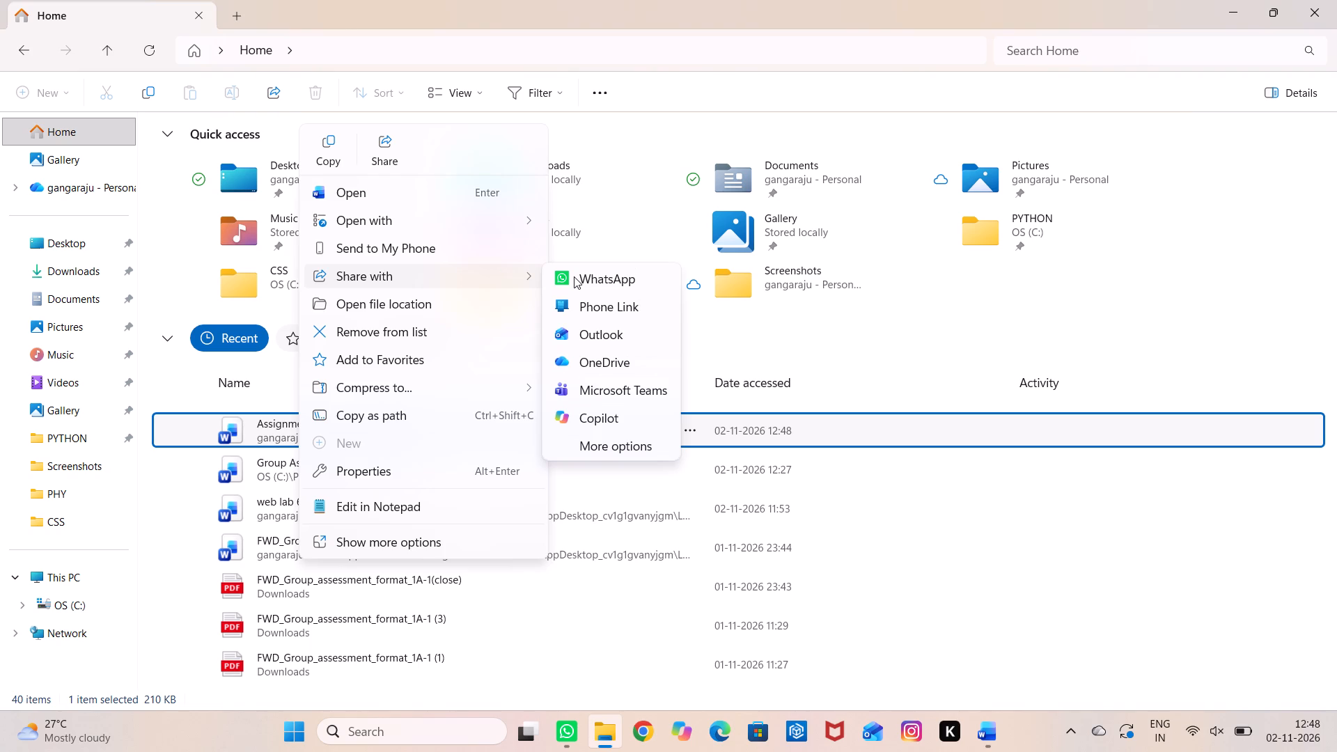
left_click(574, 276)
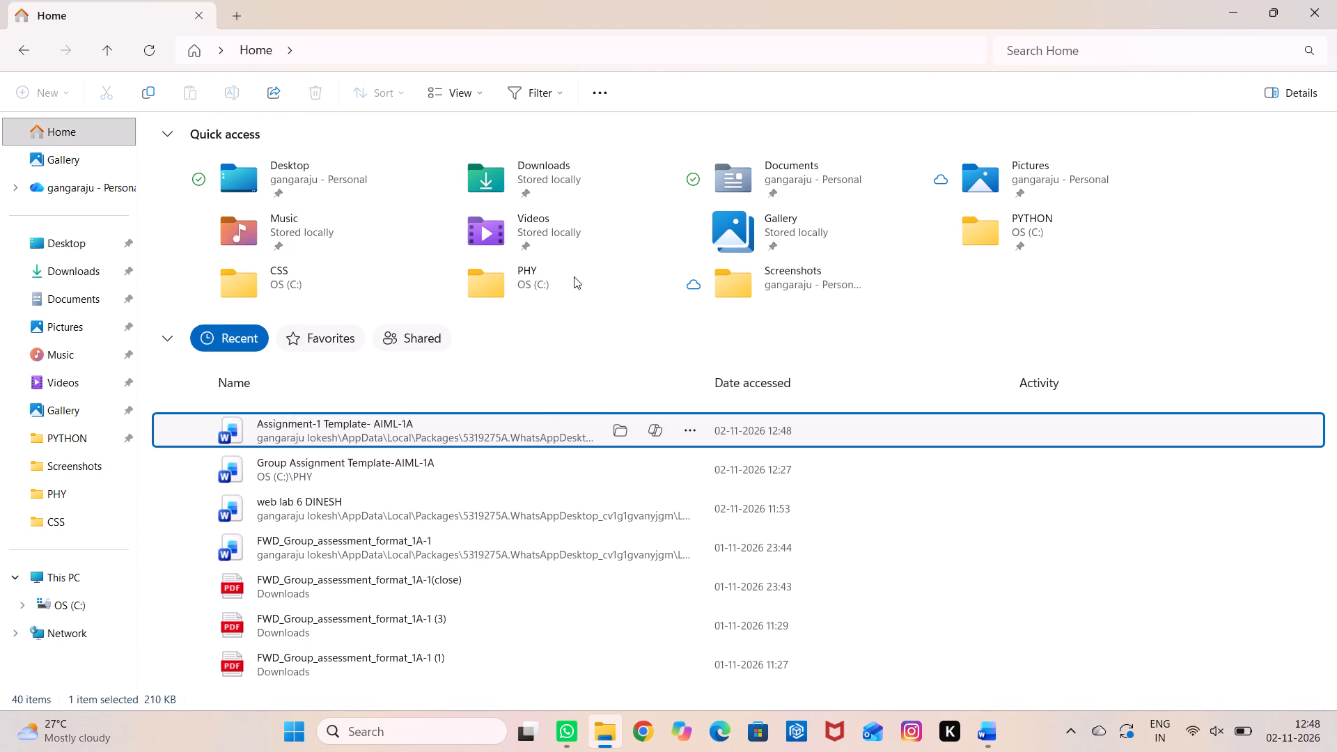
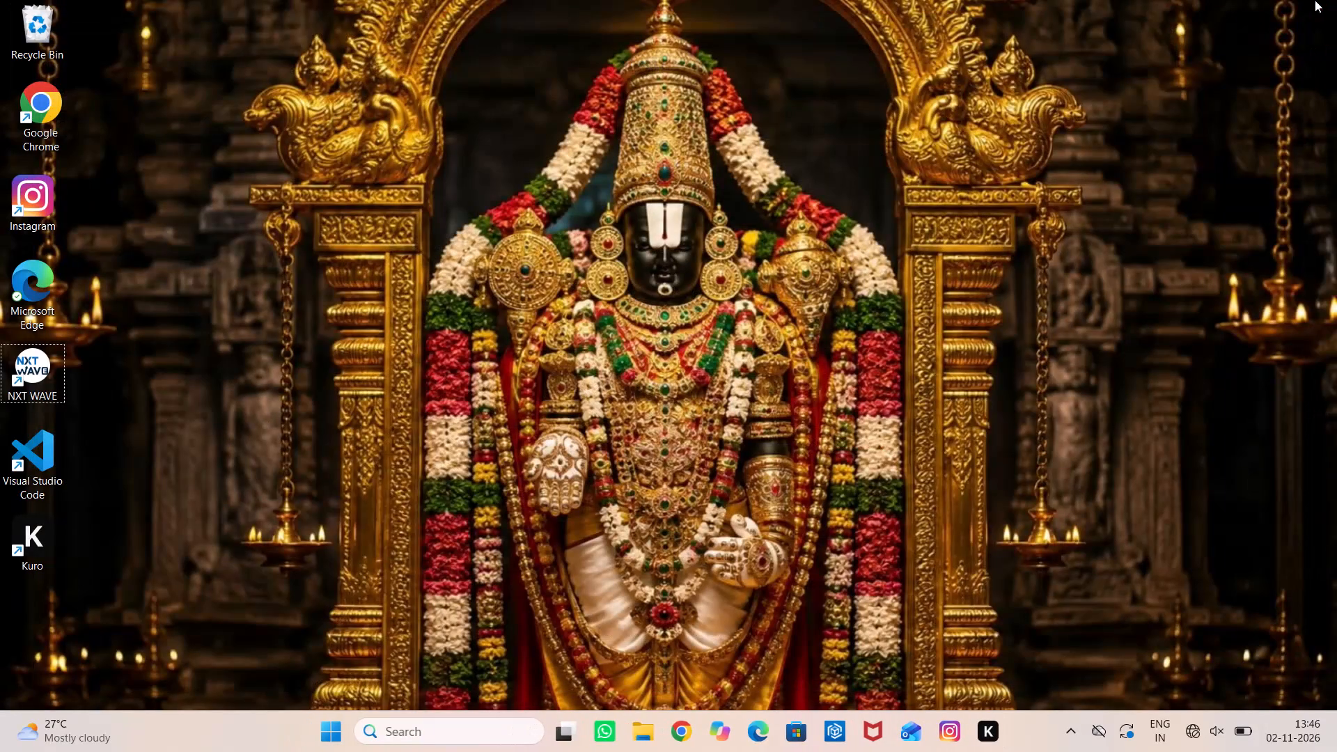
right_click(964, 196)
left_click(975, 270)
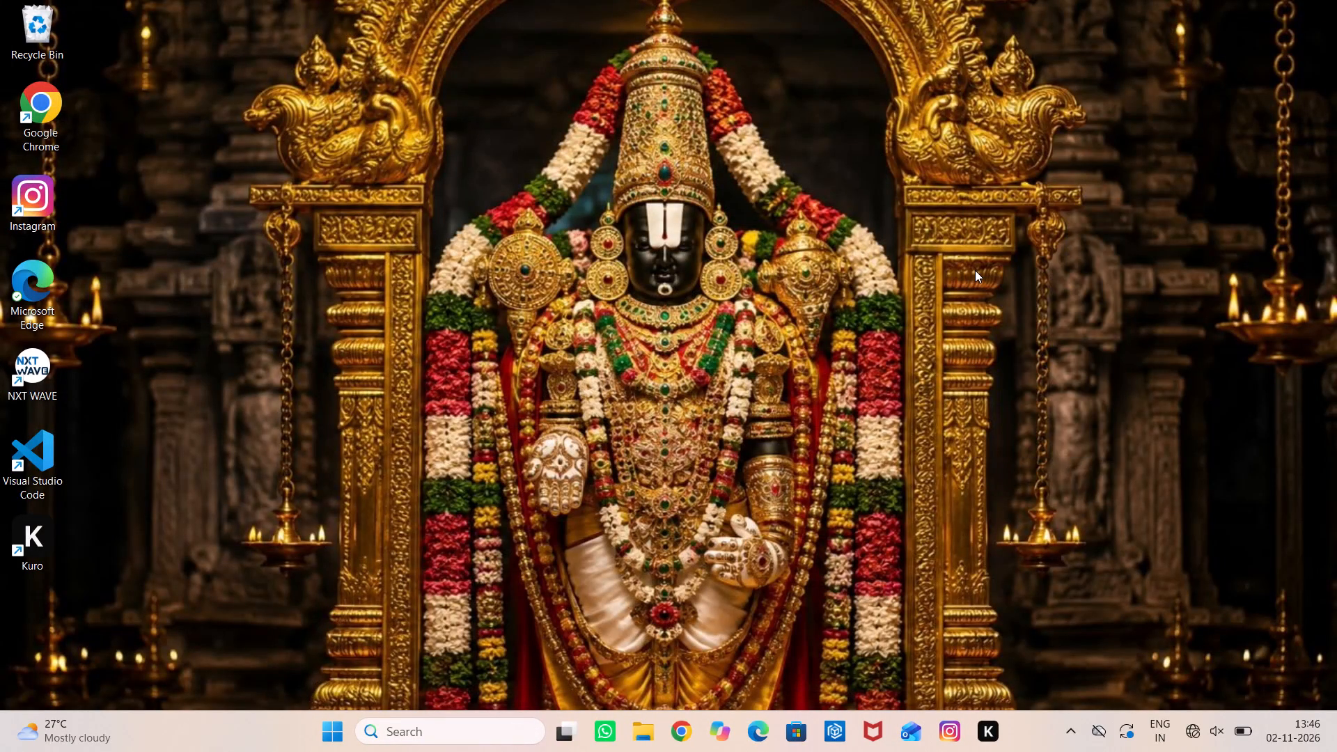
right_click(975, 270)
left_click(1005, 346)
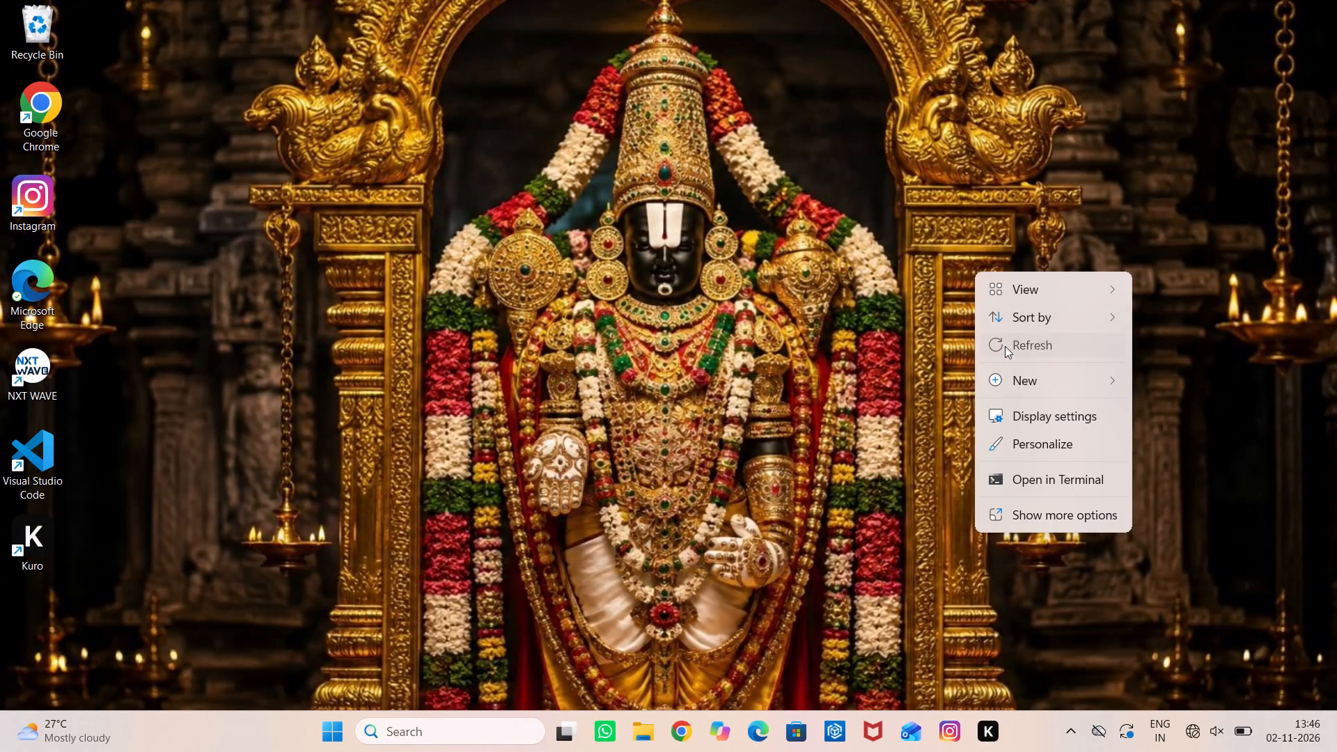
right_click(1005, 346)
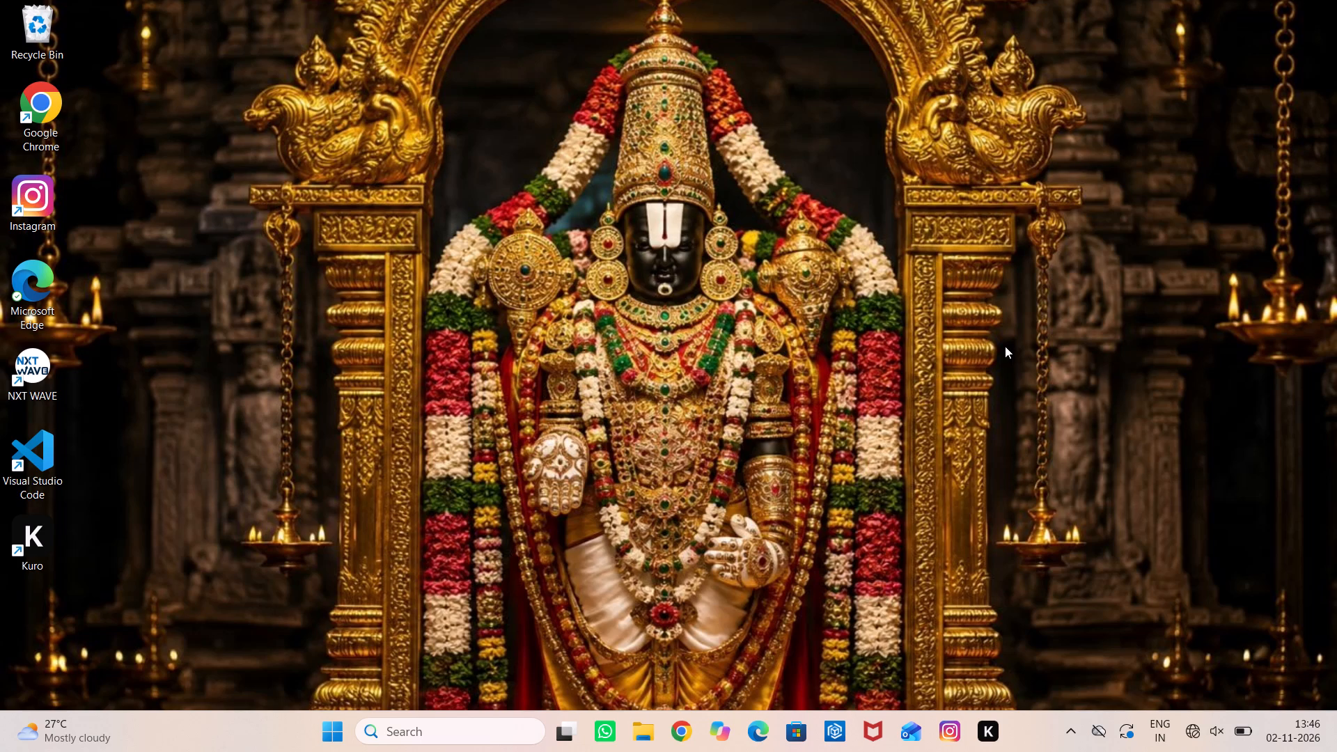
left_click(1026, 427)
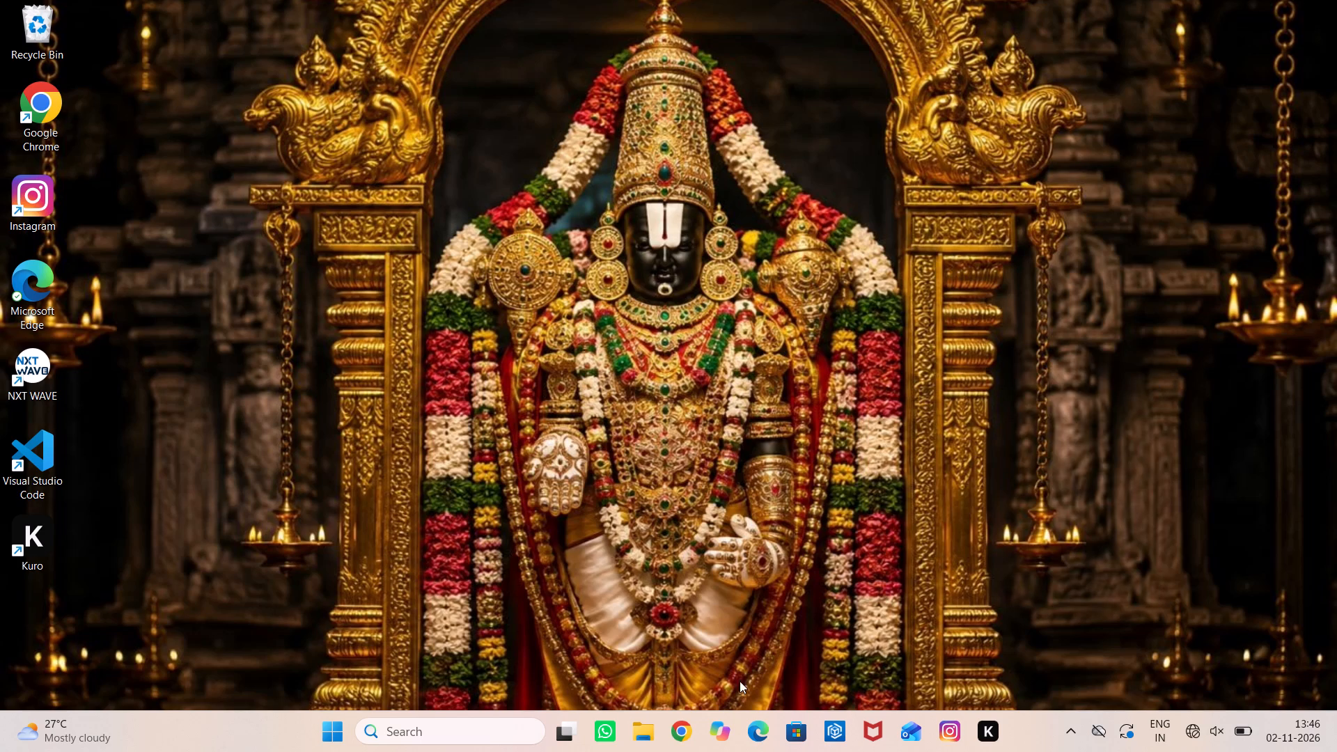
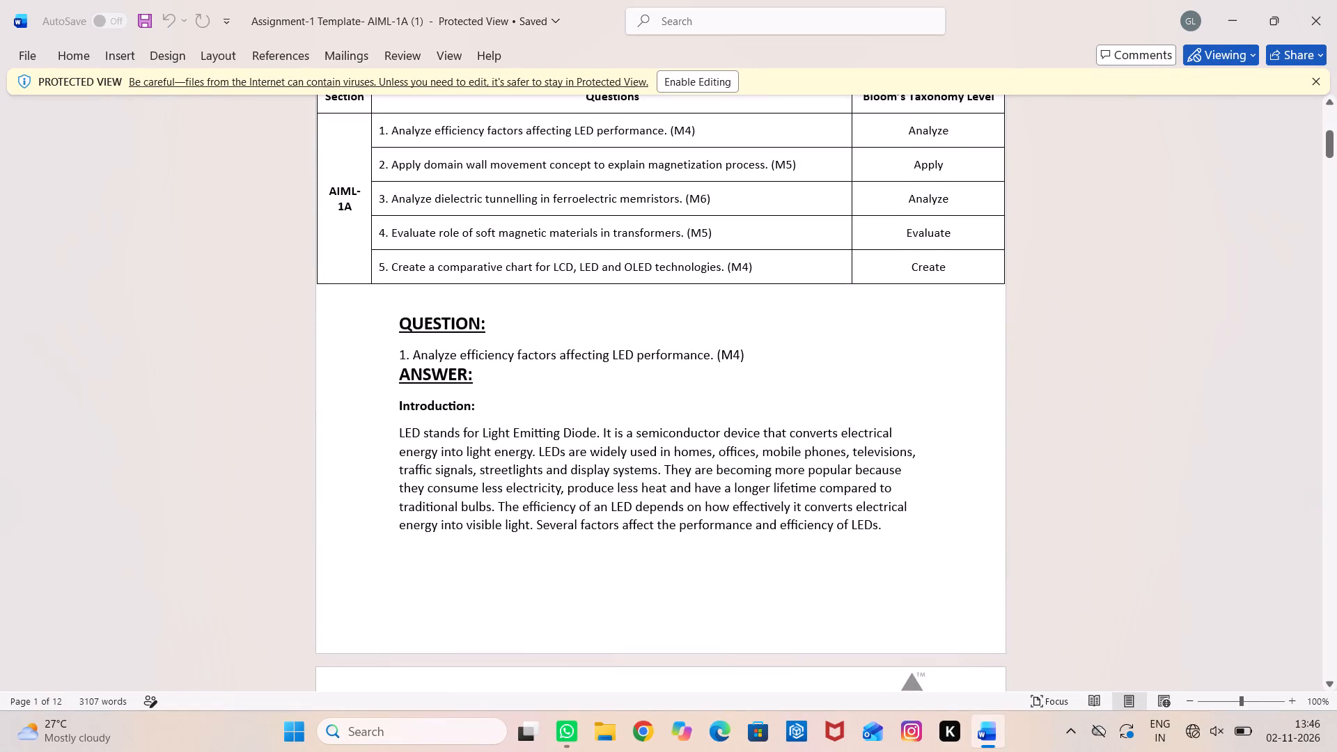
Review the completed assignment document from the question 1 answer on LED efficiency through question 5 on LCD, LED and OLED technologies.
scroll(683, 354, "down", 5)
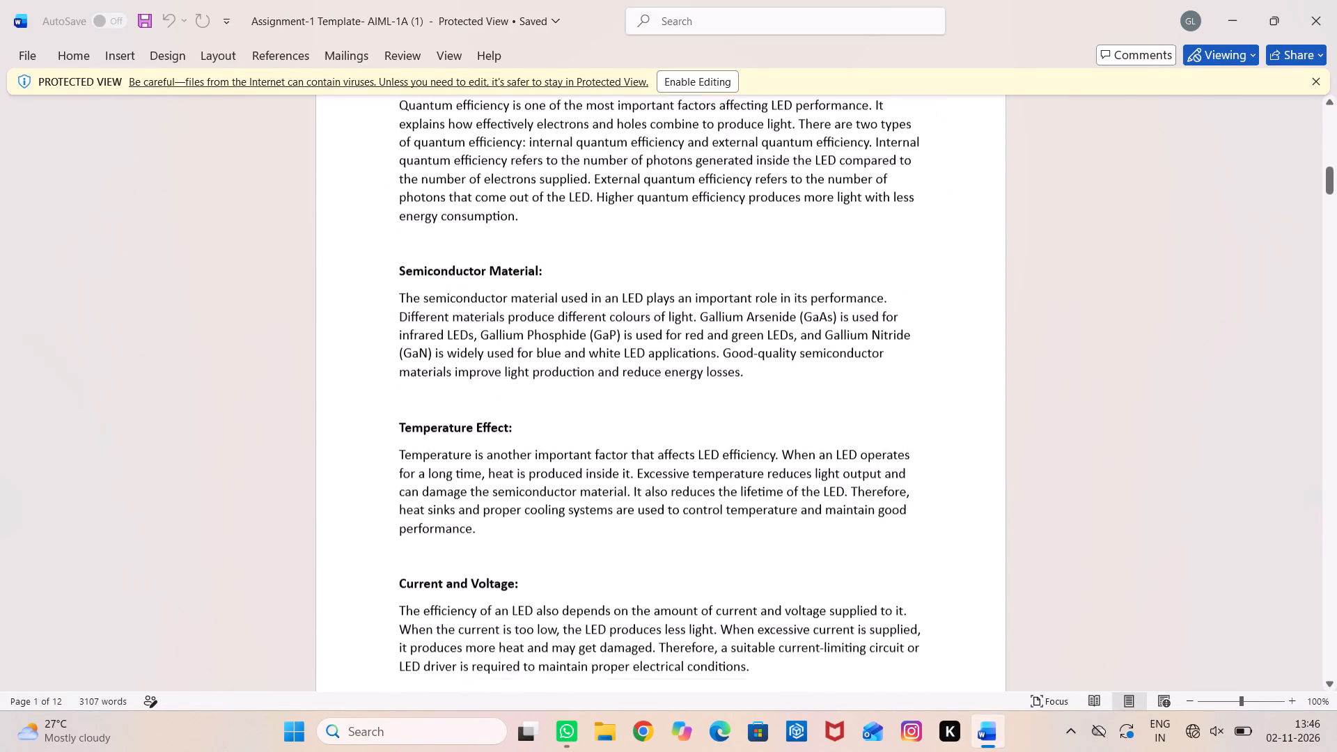
scroll(683, 354, "down", 6)
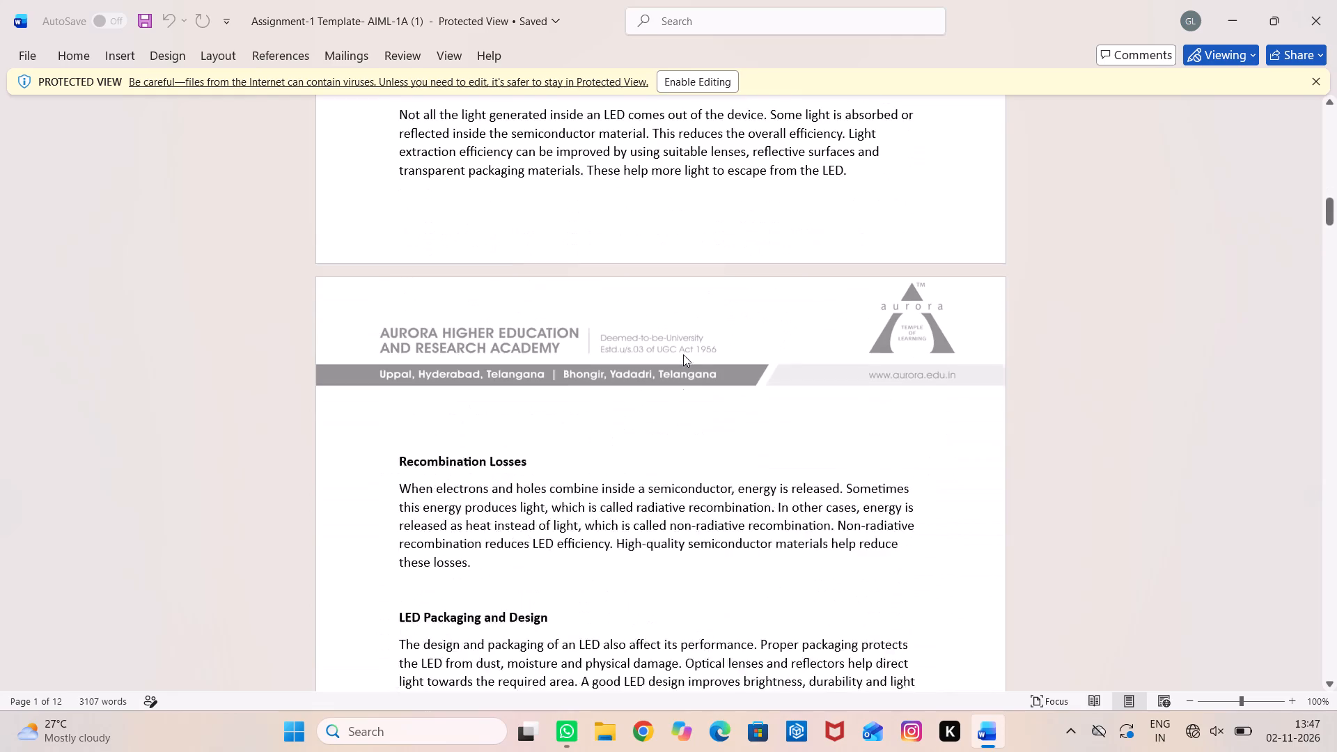
scroll(683, 354, "down", 6)
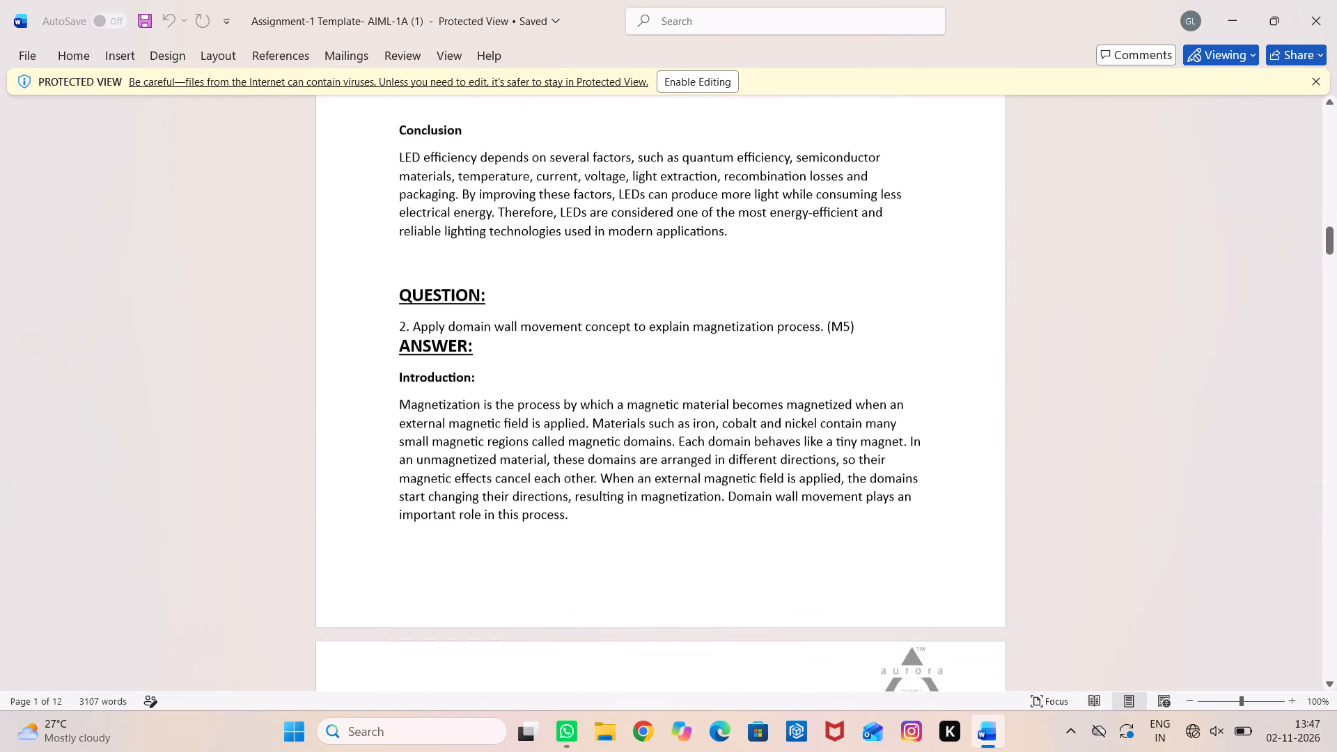
scroll(683, 354, "down", 1)
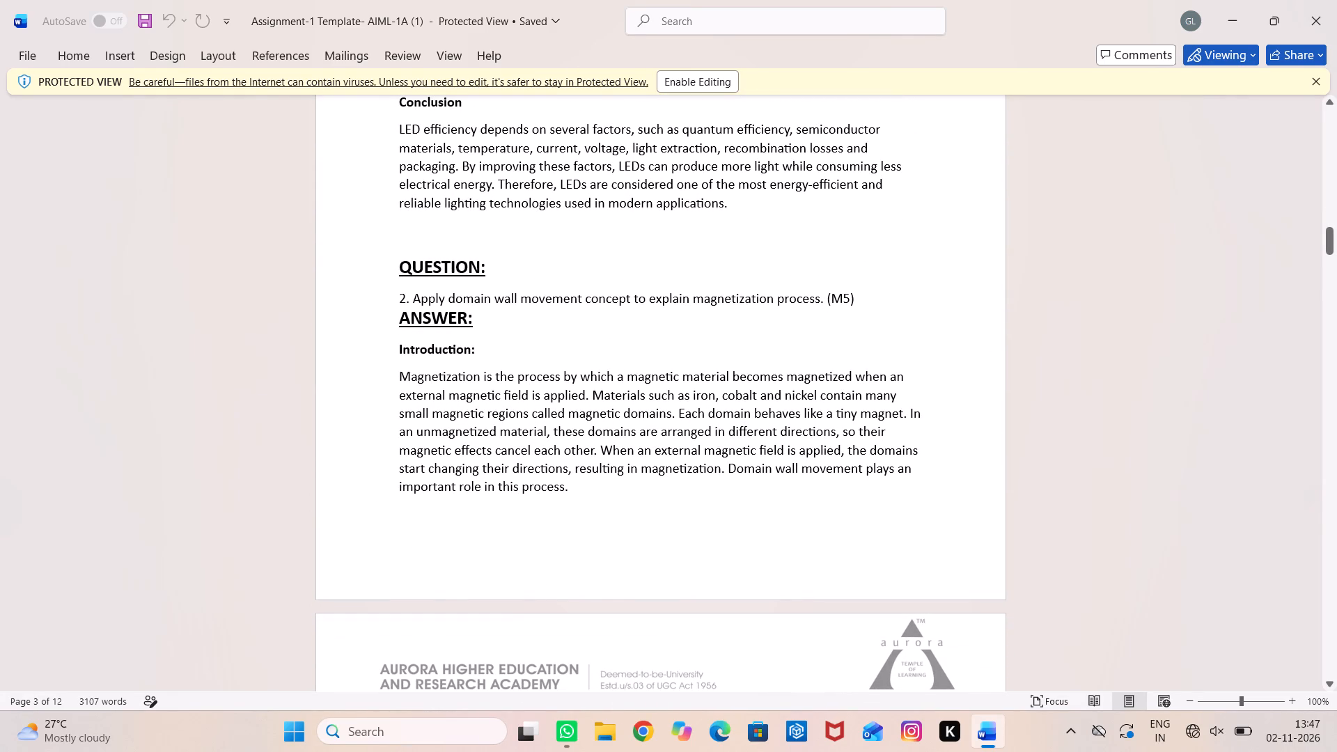
scroll(643, 494, "down", 4)
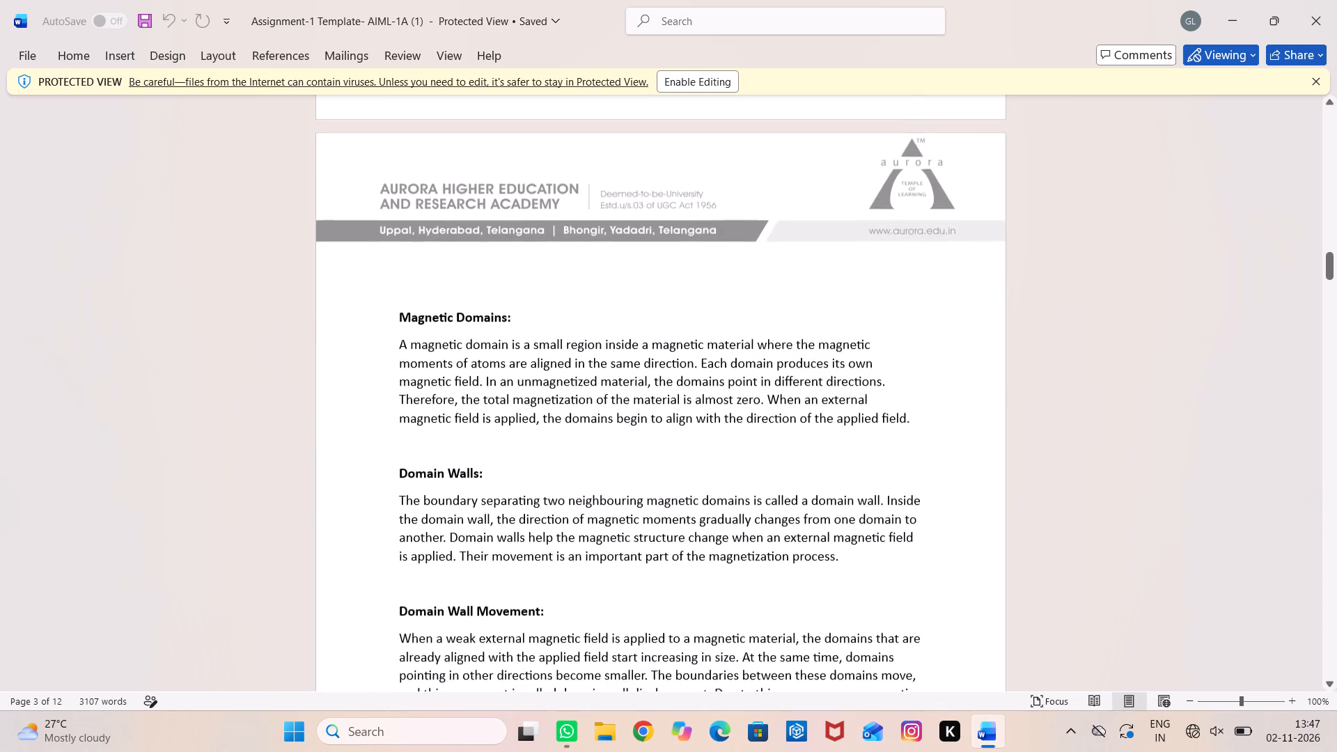
scroll(643, 494, "down", 6)
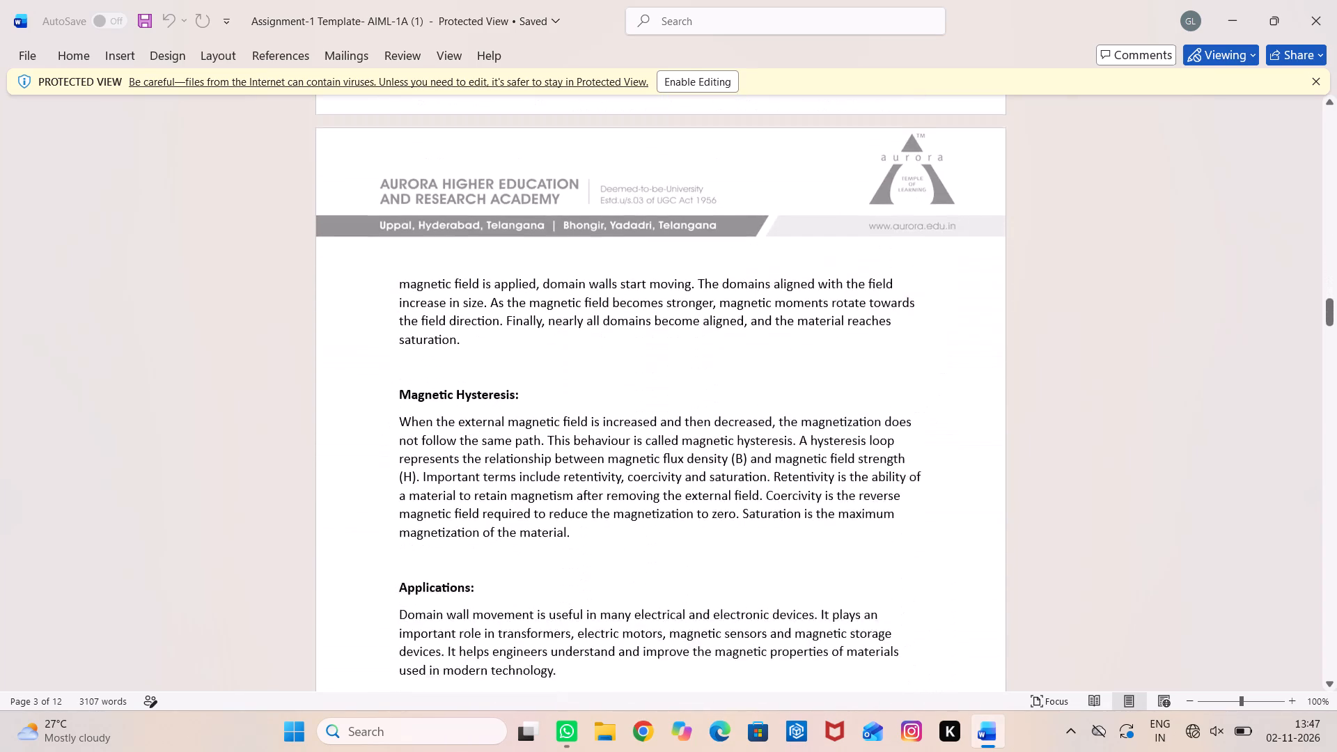
scroll(643, 494, "down", 5)
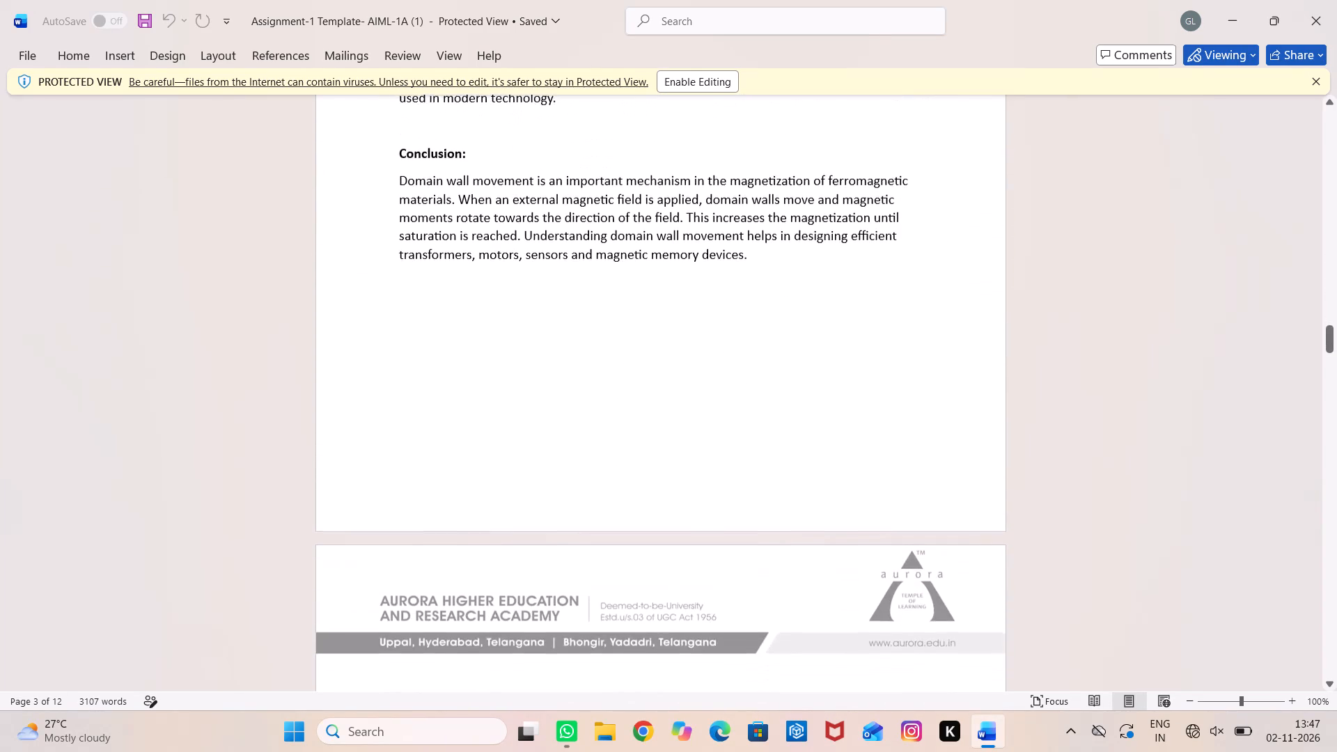
scroll(643, 494, "down", 3)
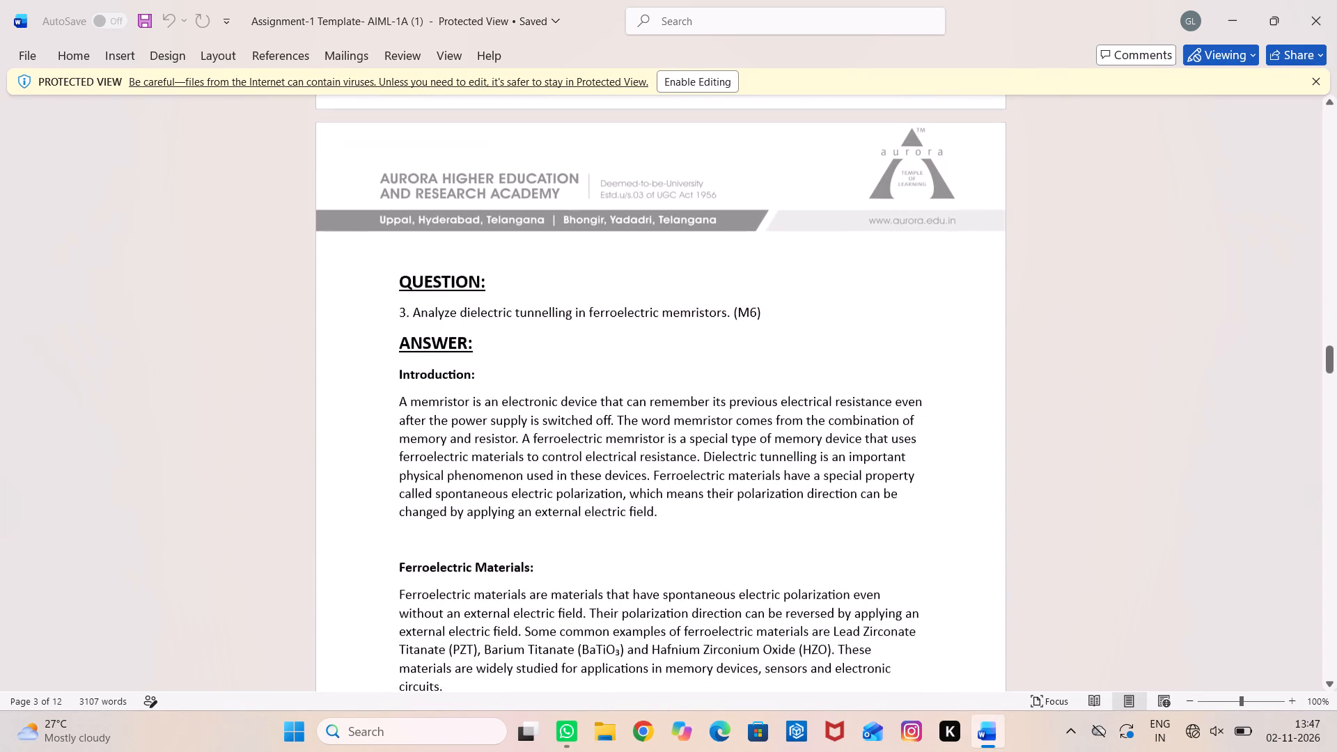
scroll(643, 494, "down", 2)
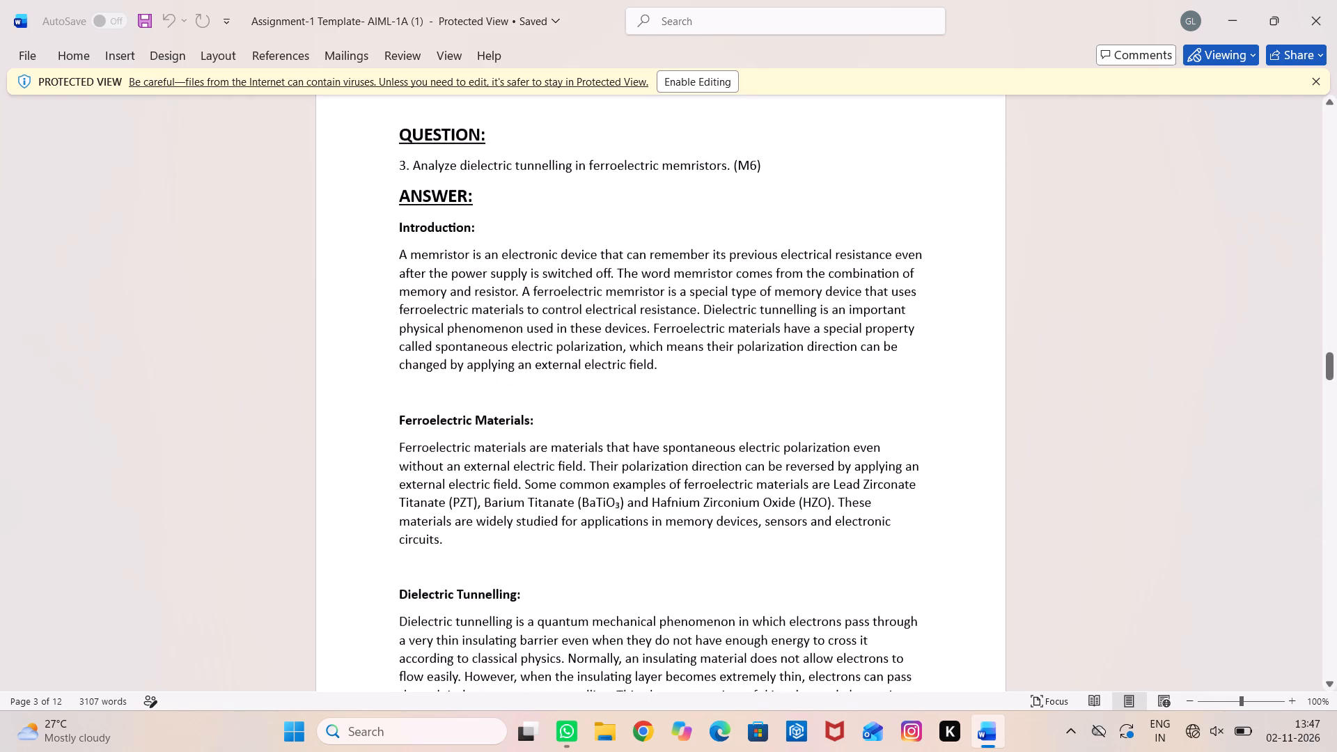
scroll(643, 494, "down", 1)
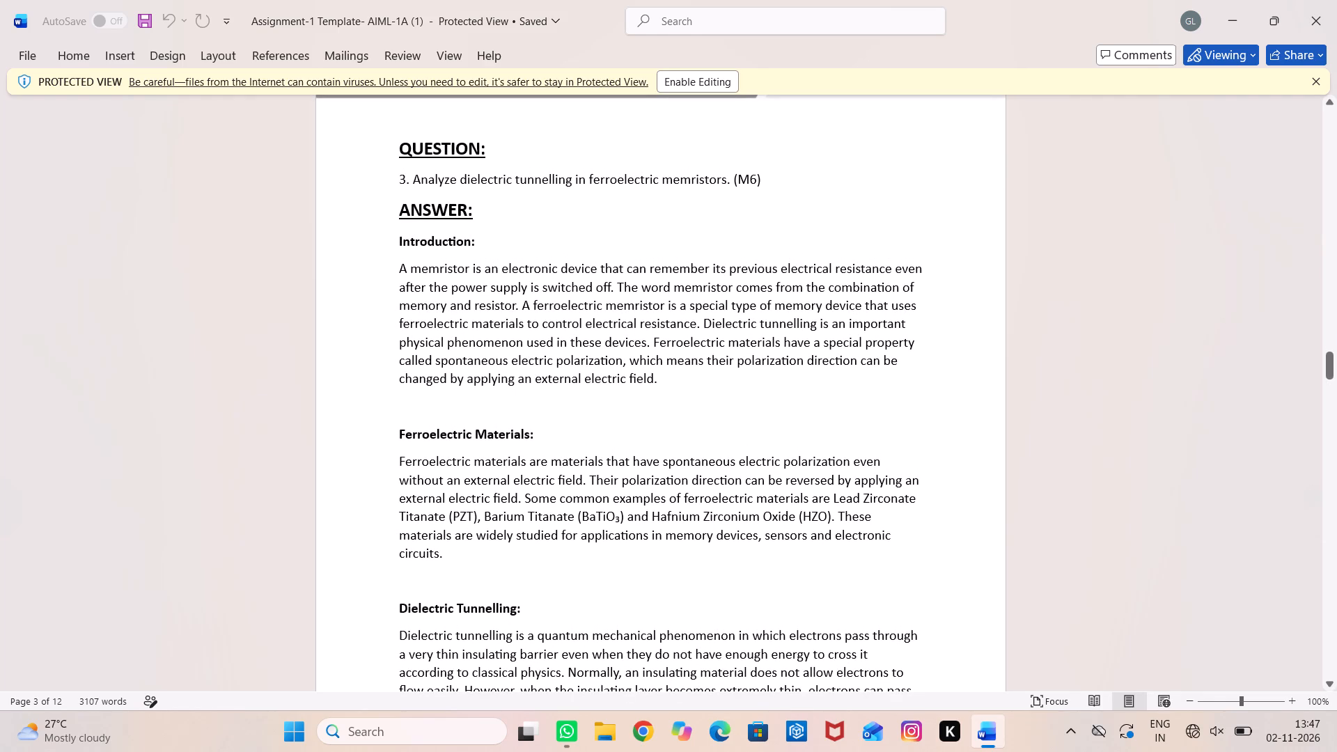
scroll(724, 476, "down", 5)
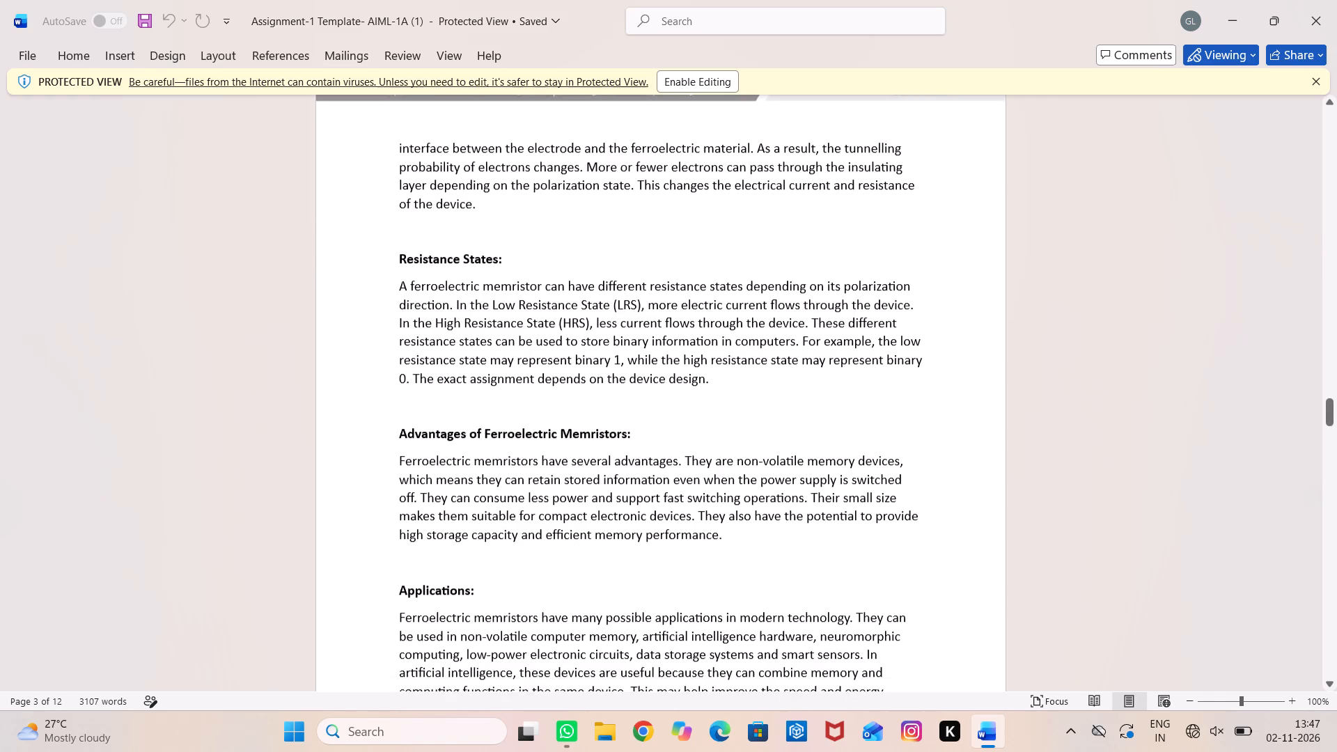
scroll(724, 476, "down", 6)
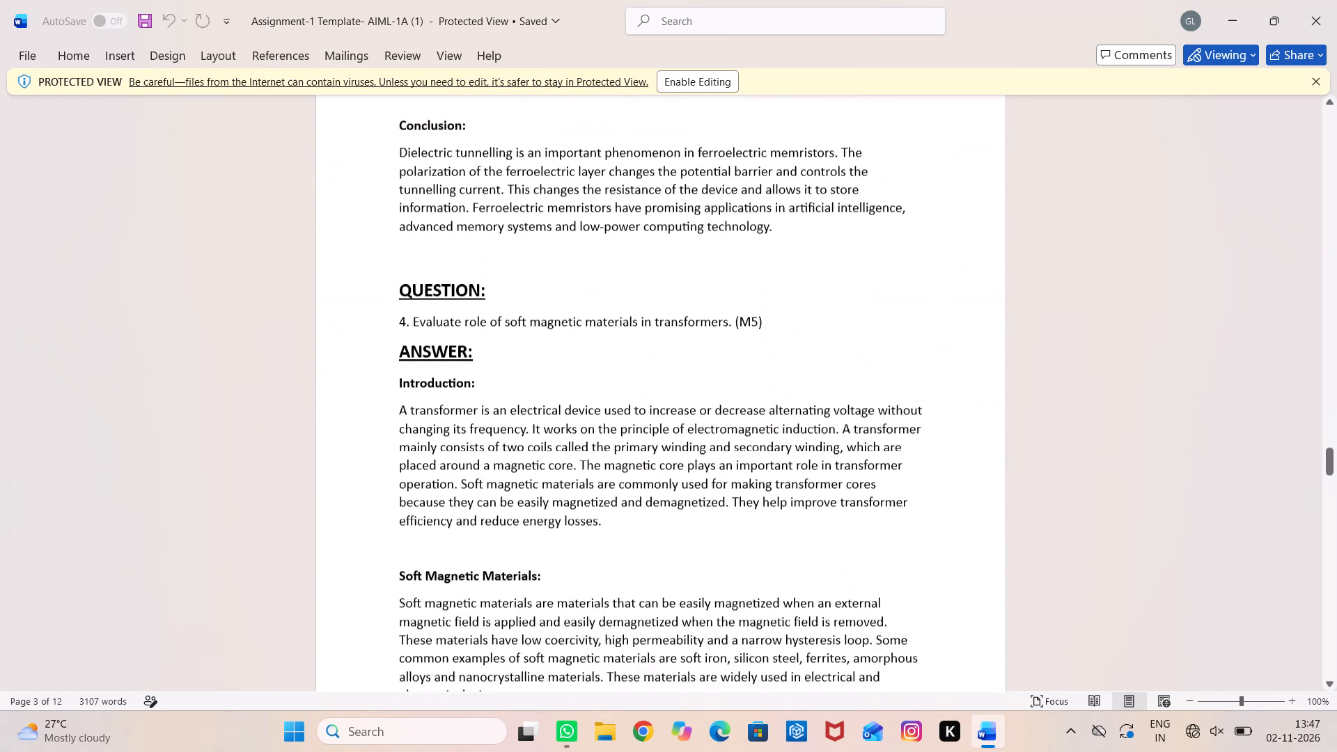
scroll(724, 476, "down", 2)
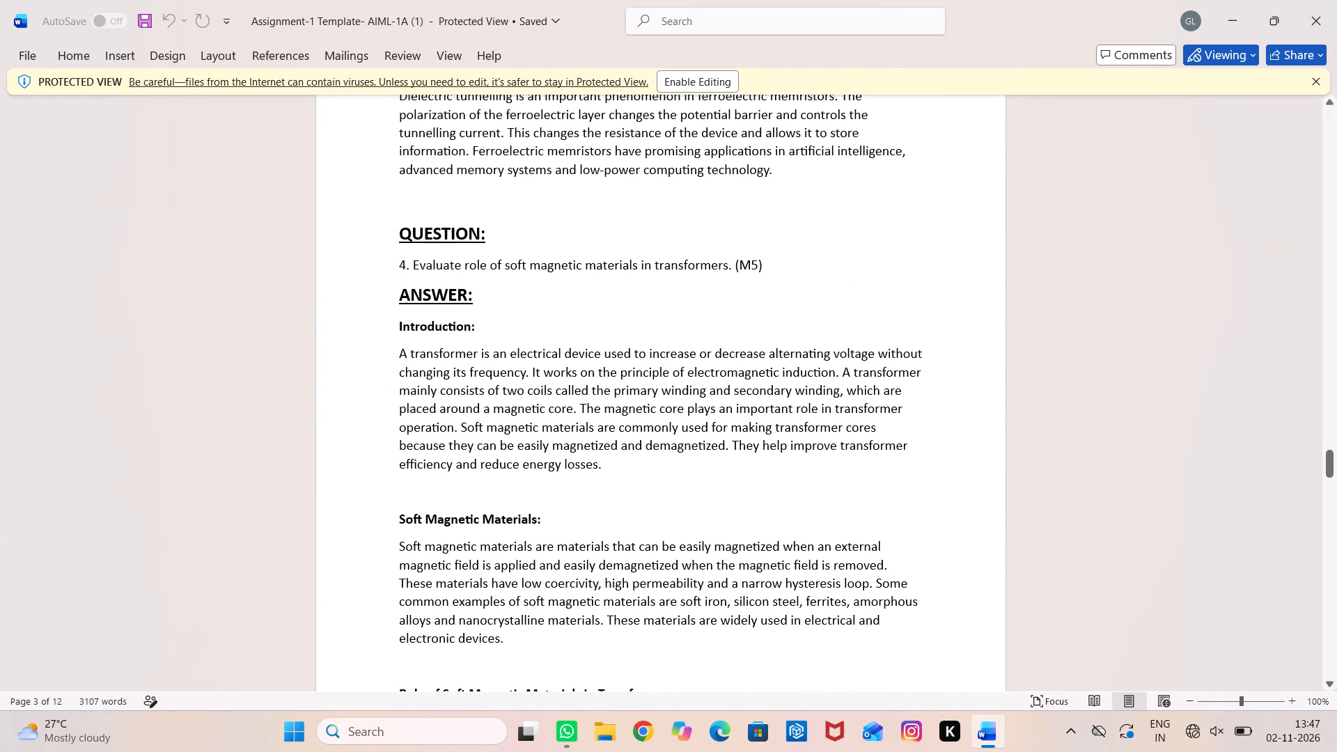
scroll(555, 531, "down", 2)
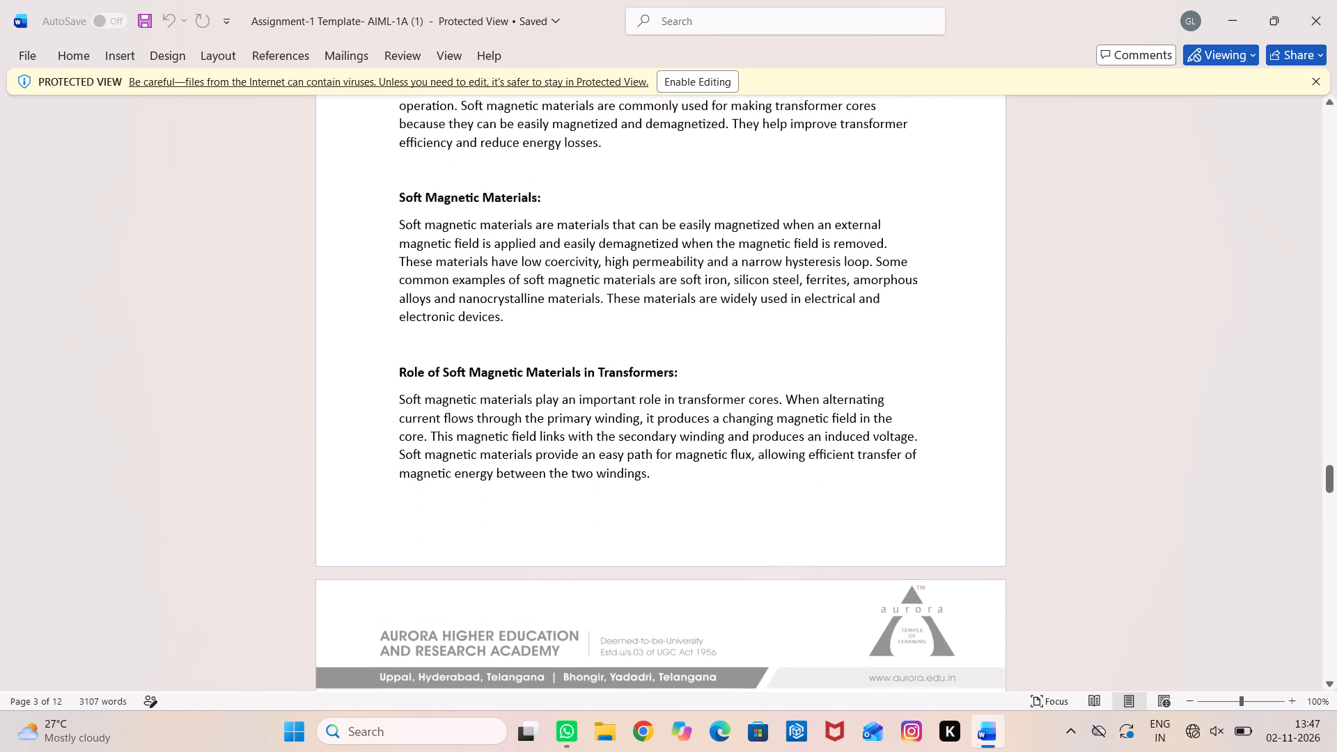
scroll(555, 531, "down", 5)
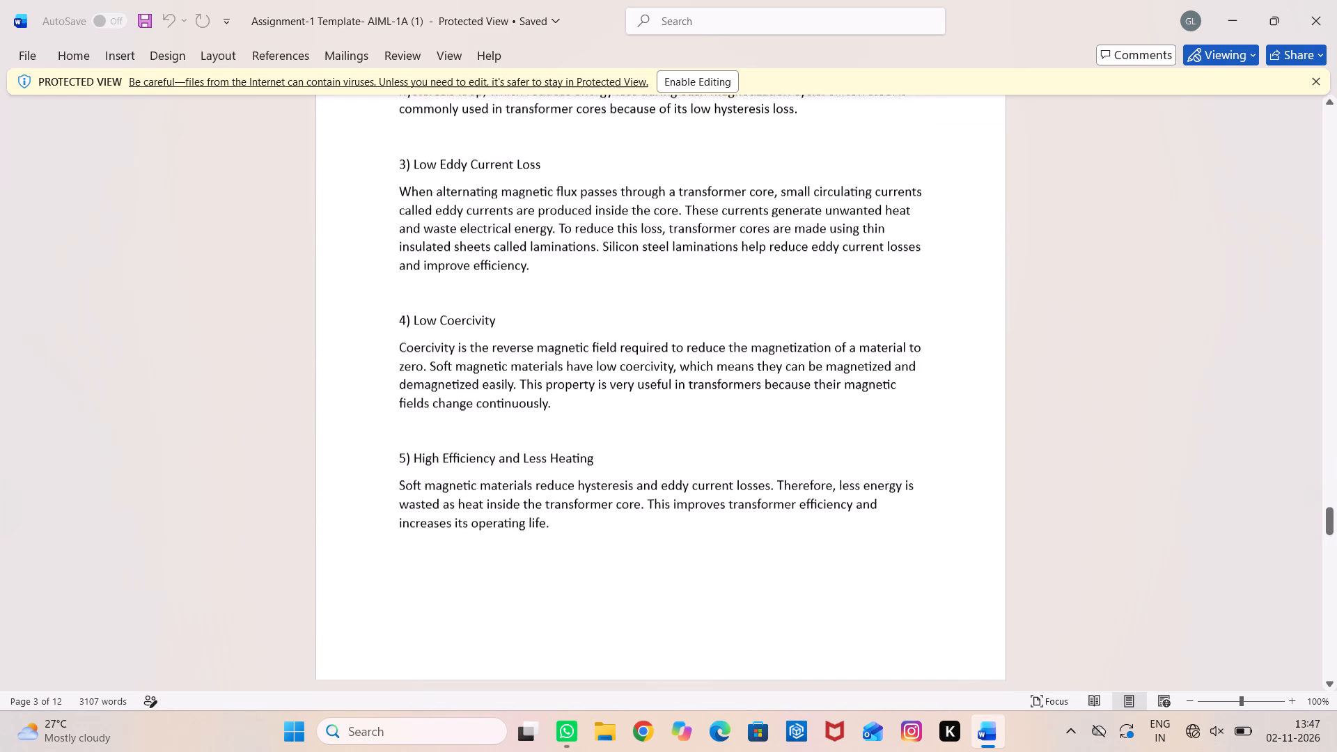
scroll(555, 531, "down", 5)
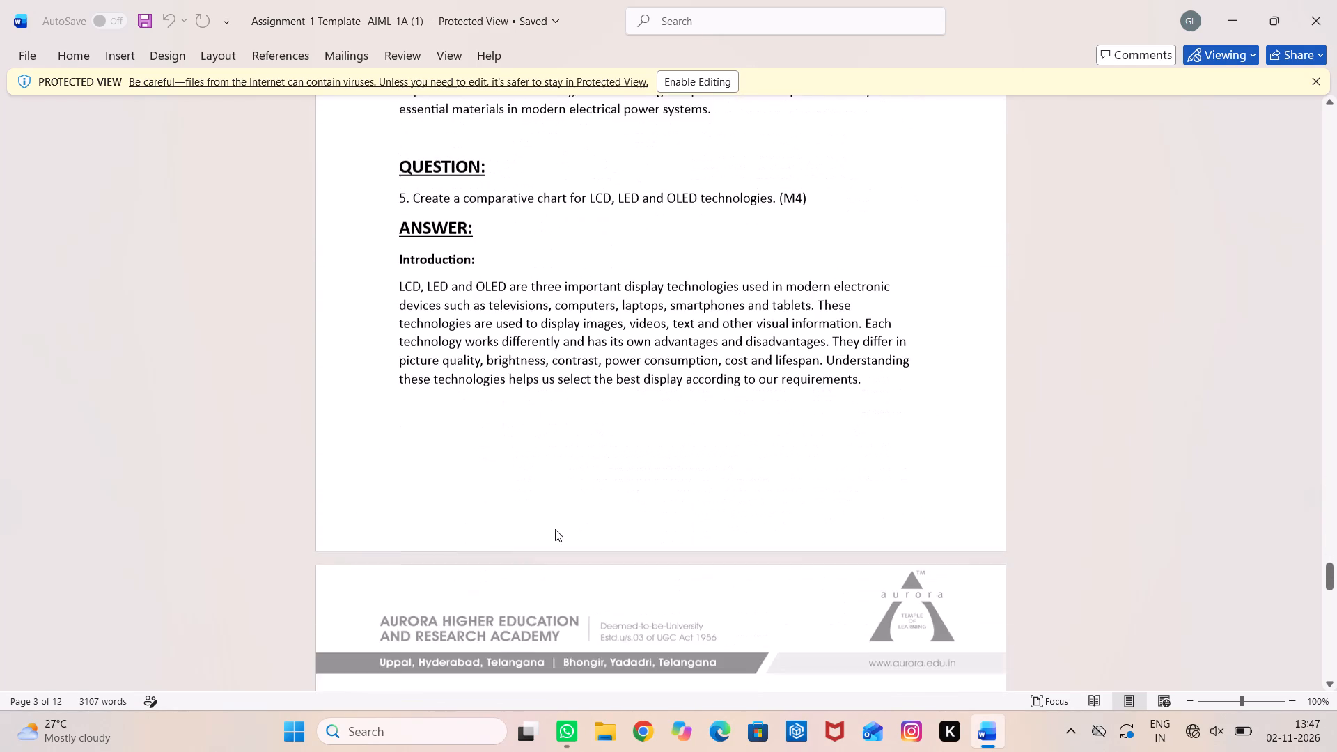
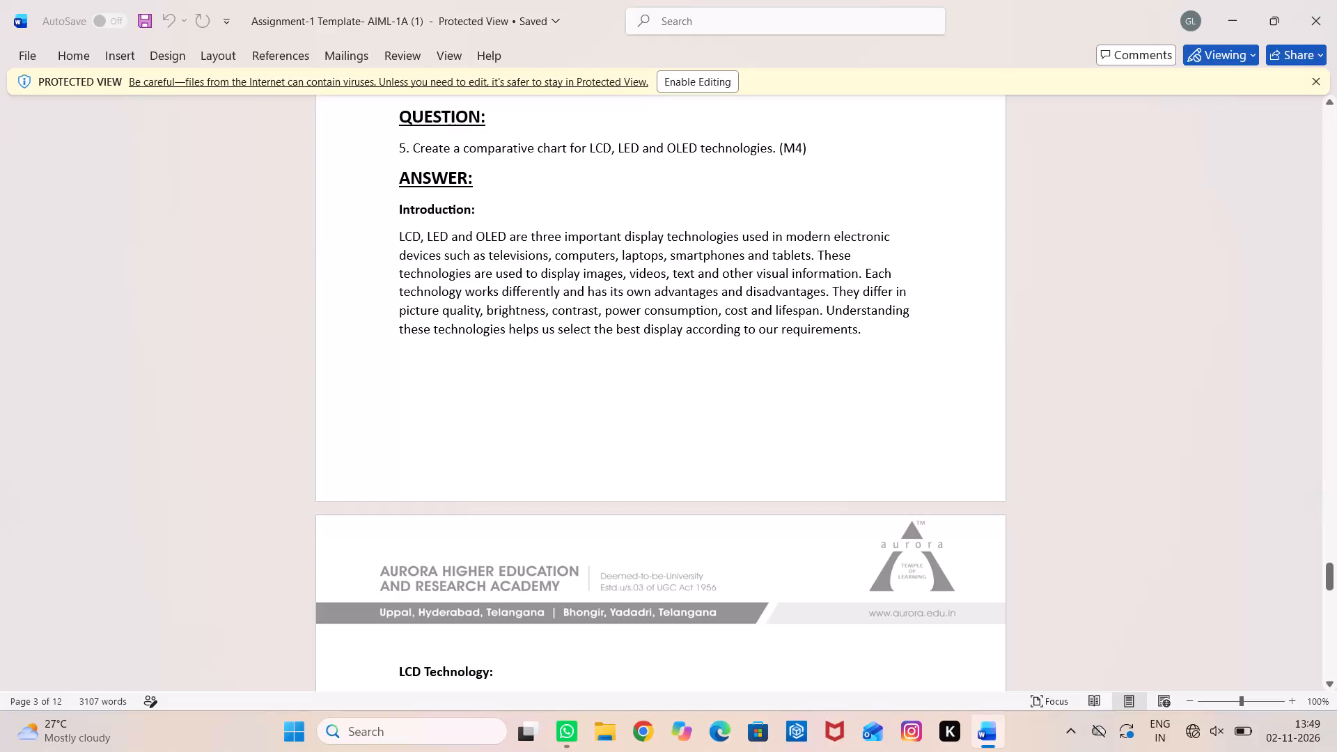
Review the rest of the question 5 answer, from the LCD Technology section through the comparison to the end of the document.
scroll(687, 224, "down", 2)
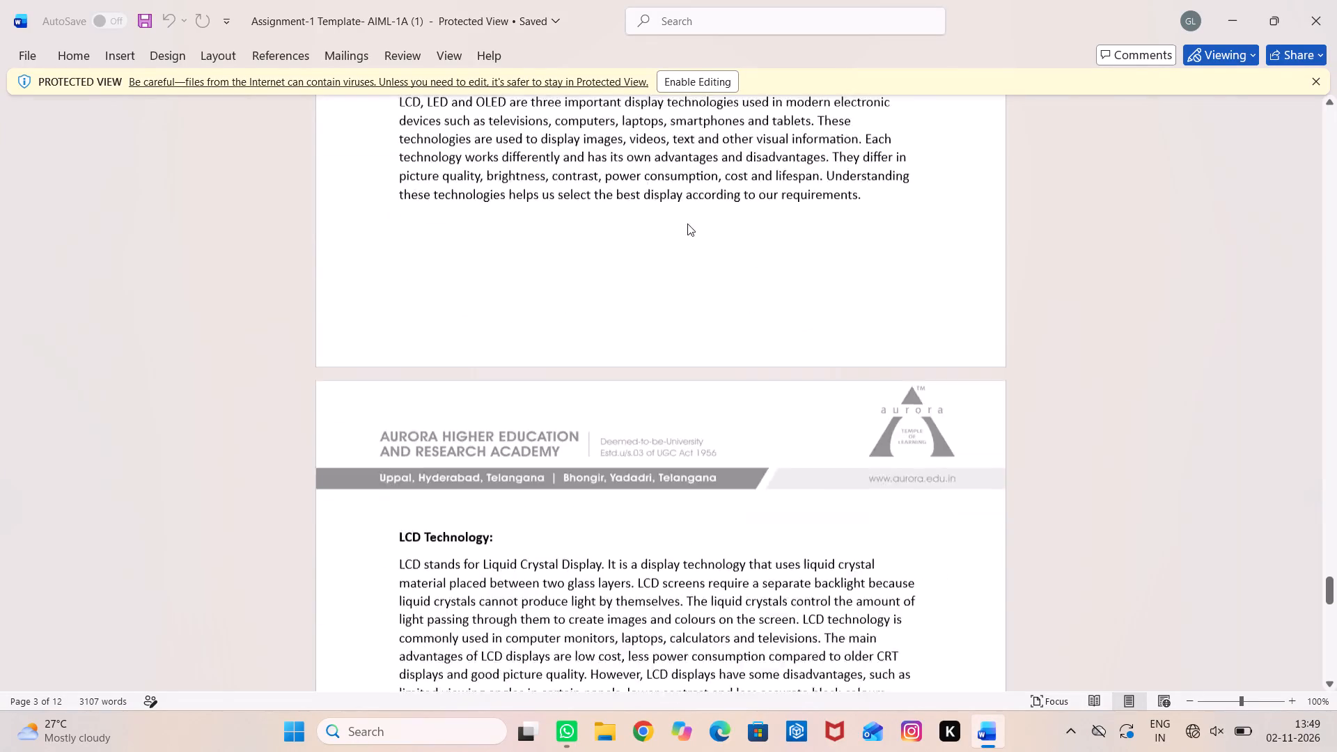
scroll(687, 224, "down", 3)
scroll(687, 224, "down", 1, "ctrl")
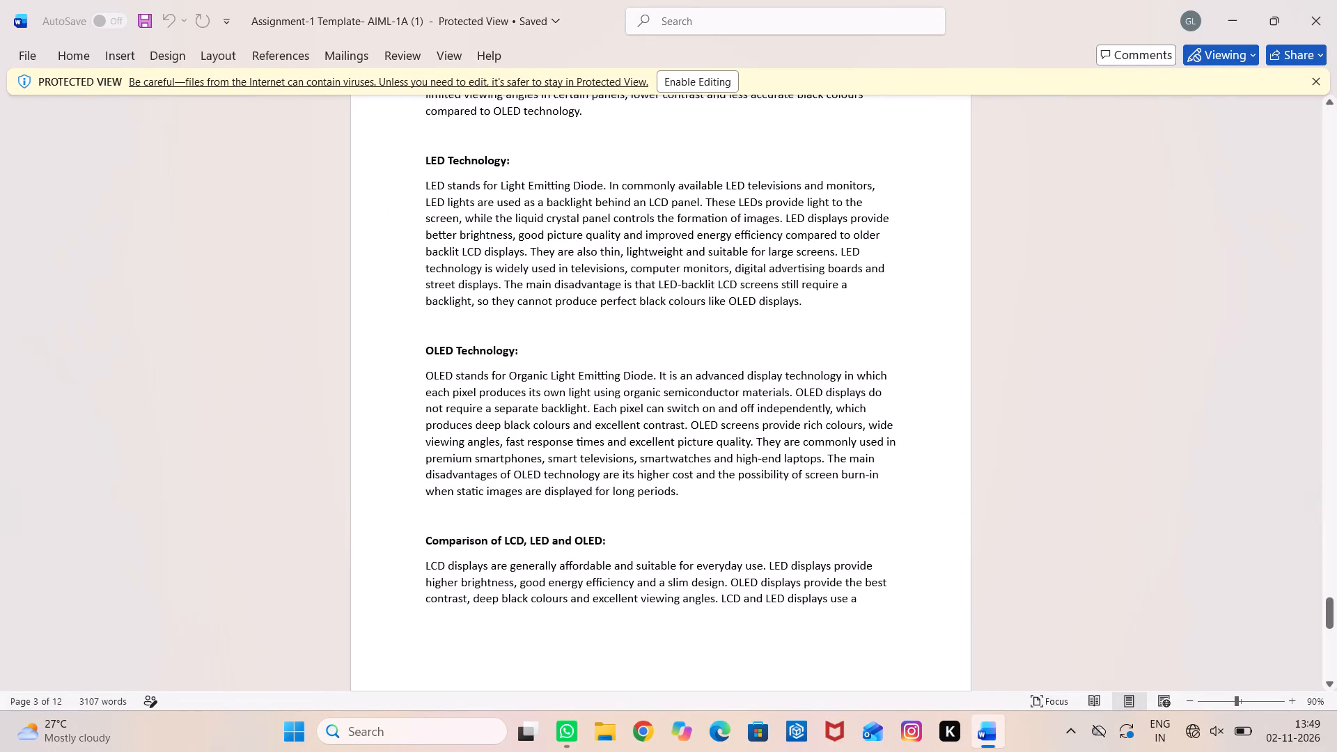
scroll(666, 327, "down", 11)
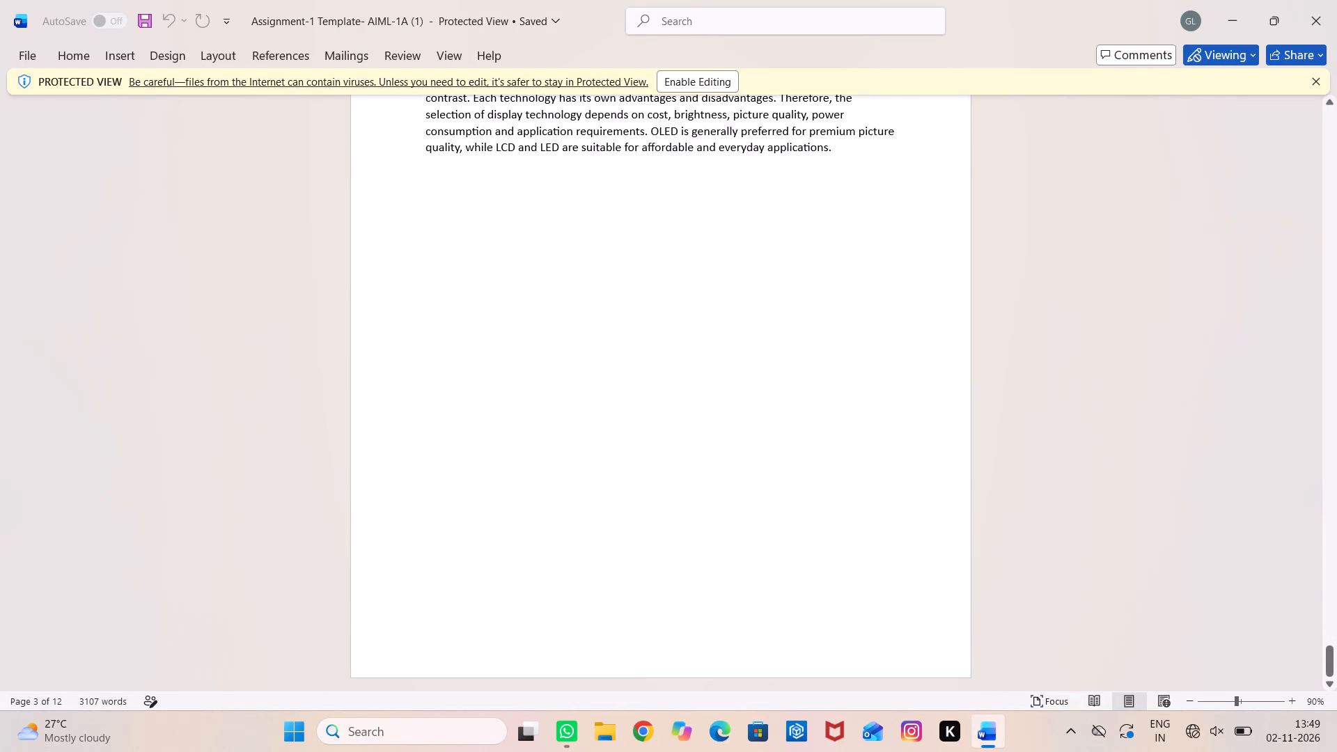
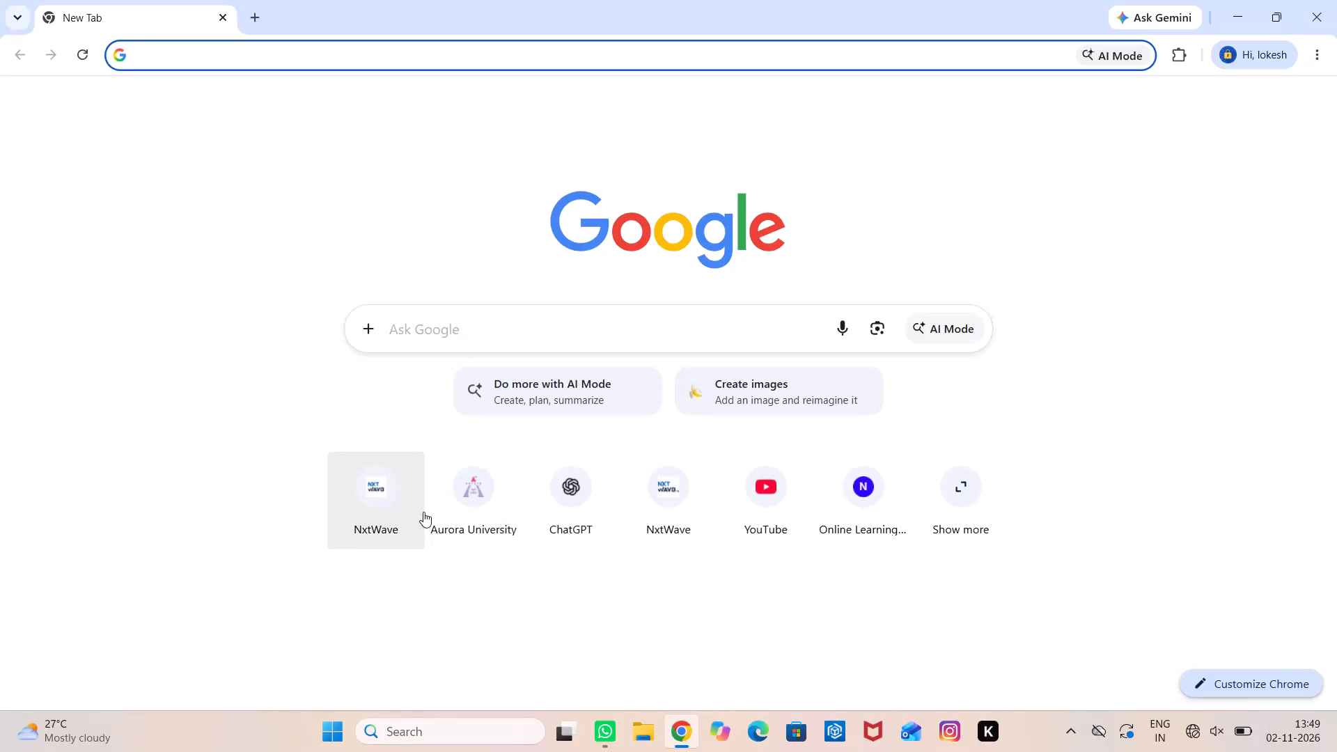
Open the Aurora University student portal in the browser.
left_click(480, 483)
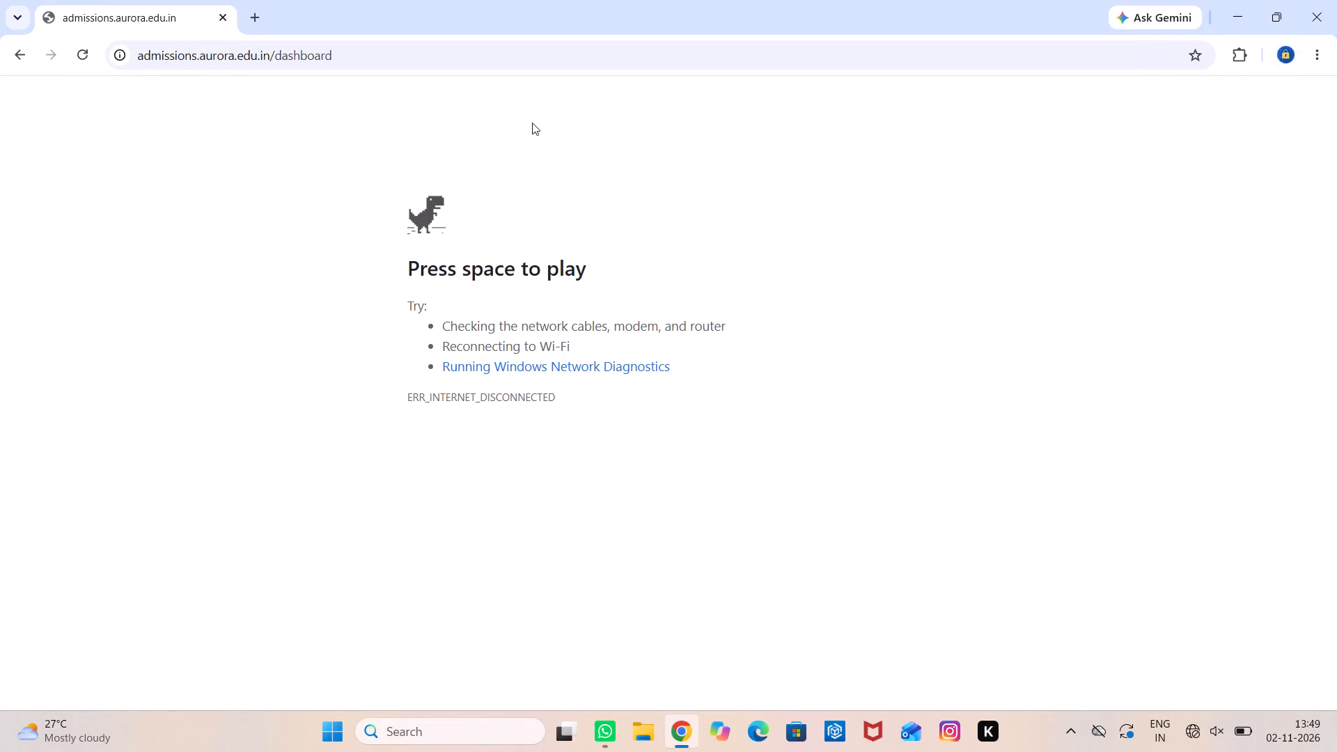
Connect the computer to the AU-Guest Wi-Fi network.
left_click(1189, 737)
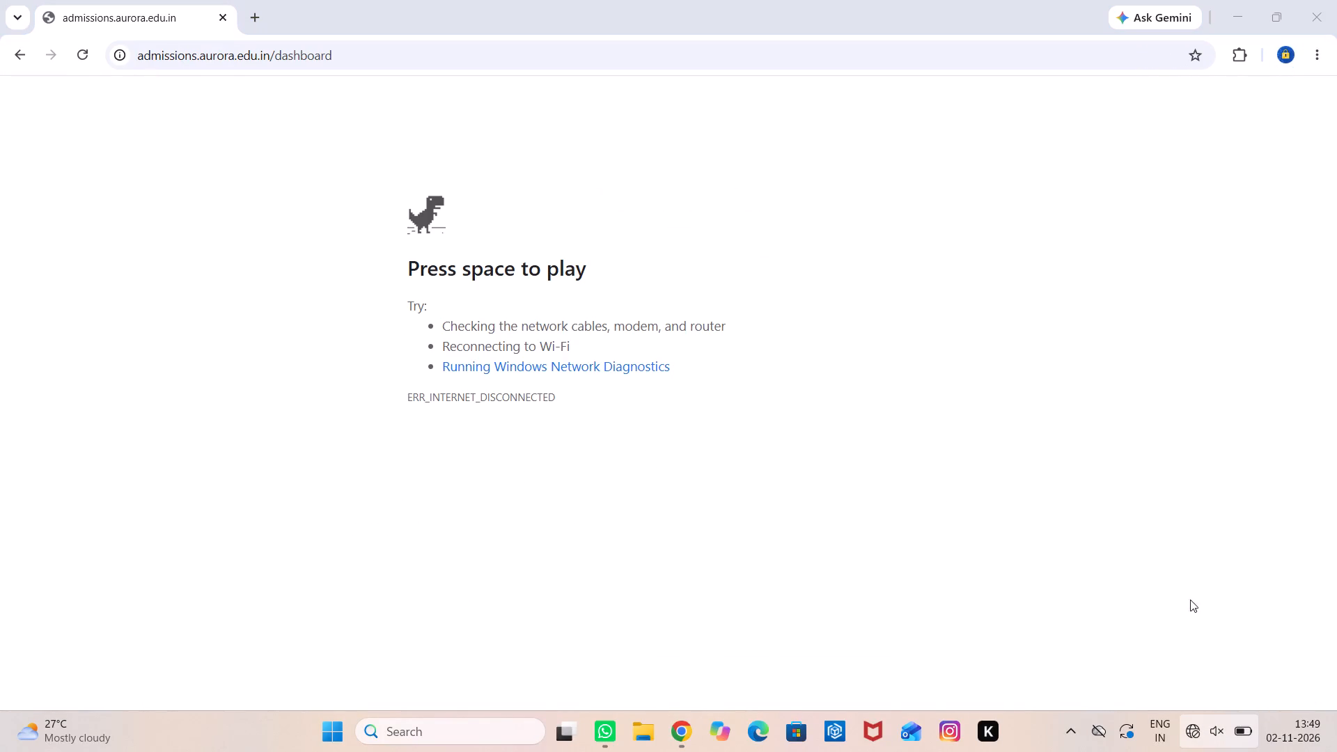
left_click(1106, 399)
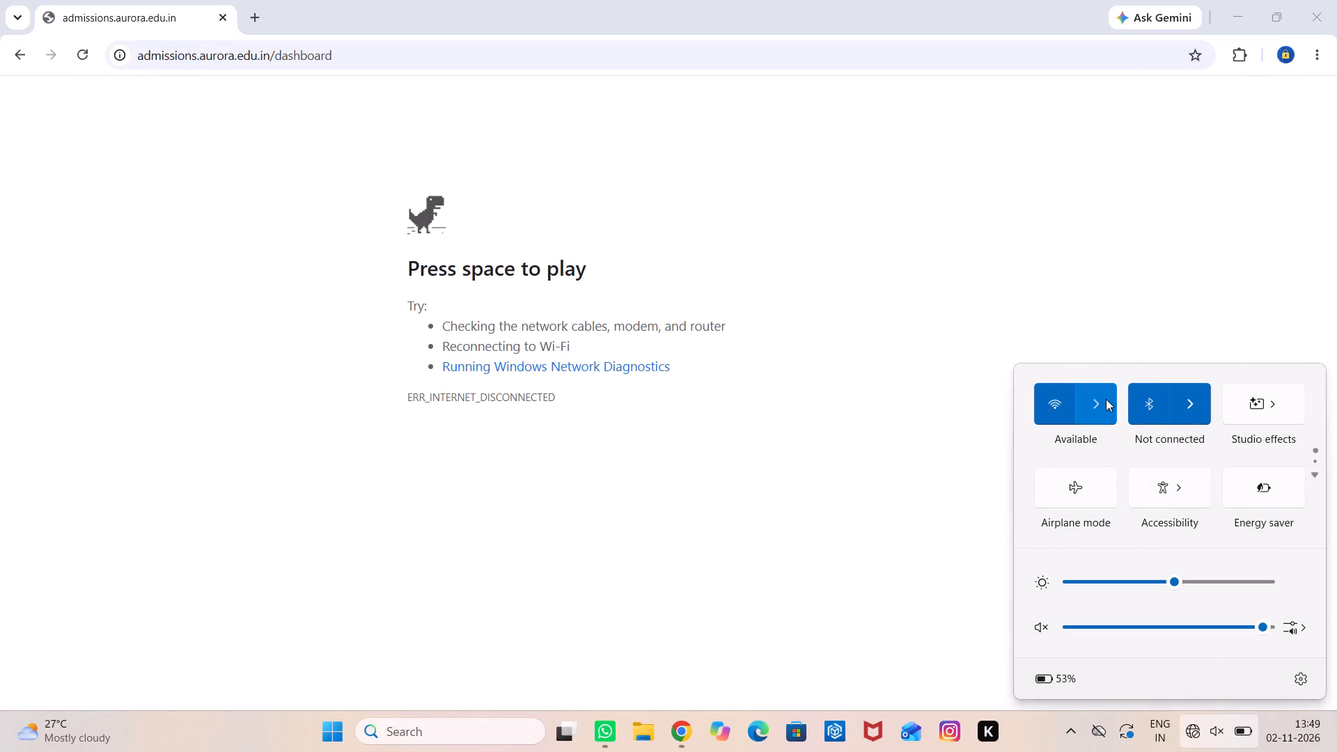
left_click(1109, 462)
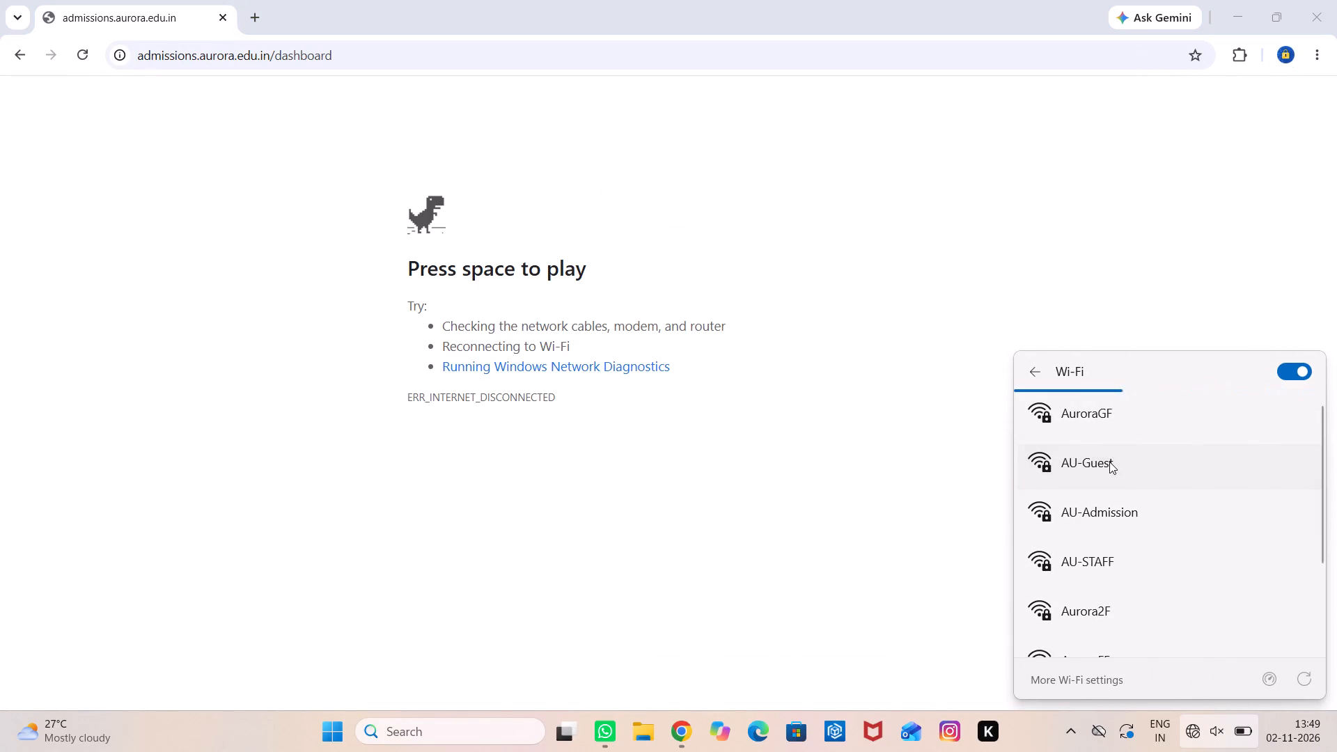
left_click(1201, 539)
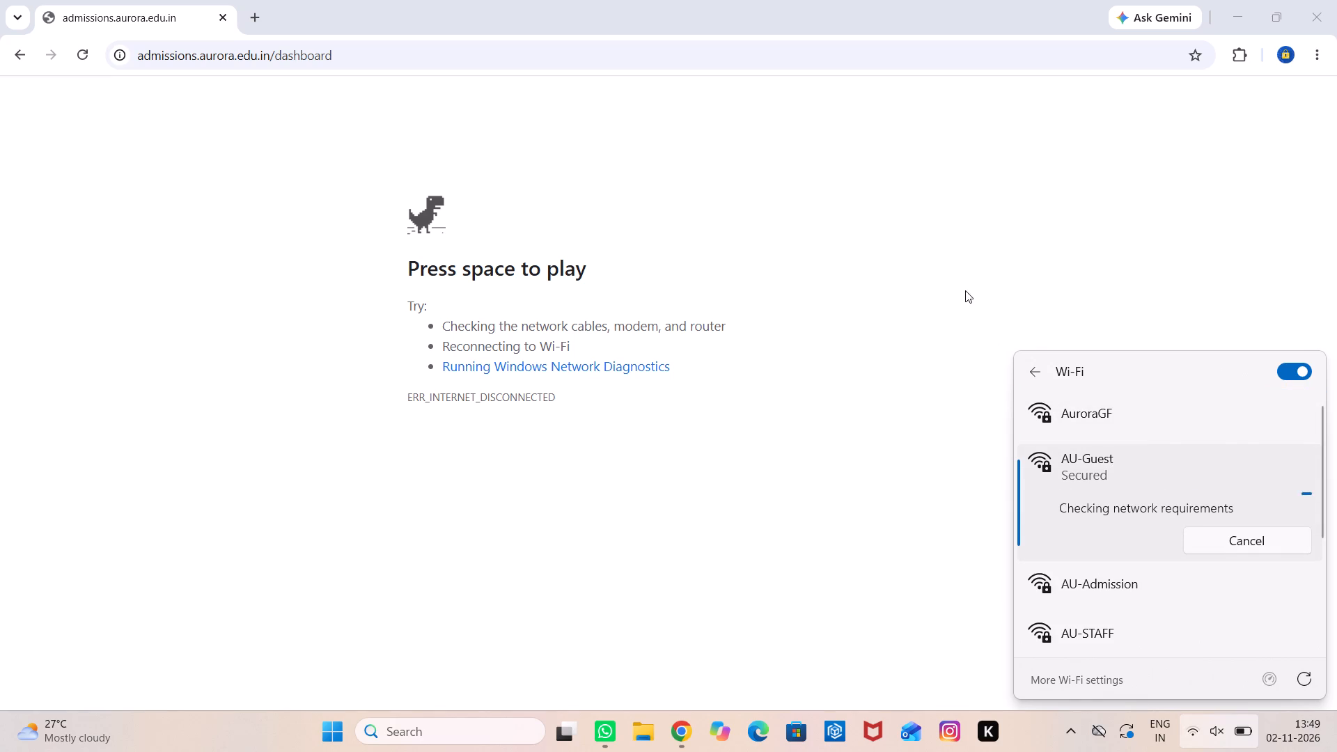
left_click(1055, 194)
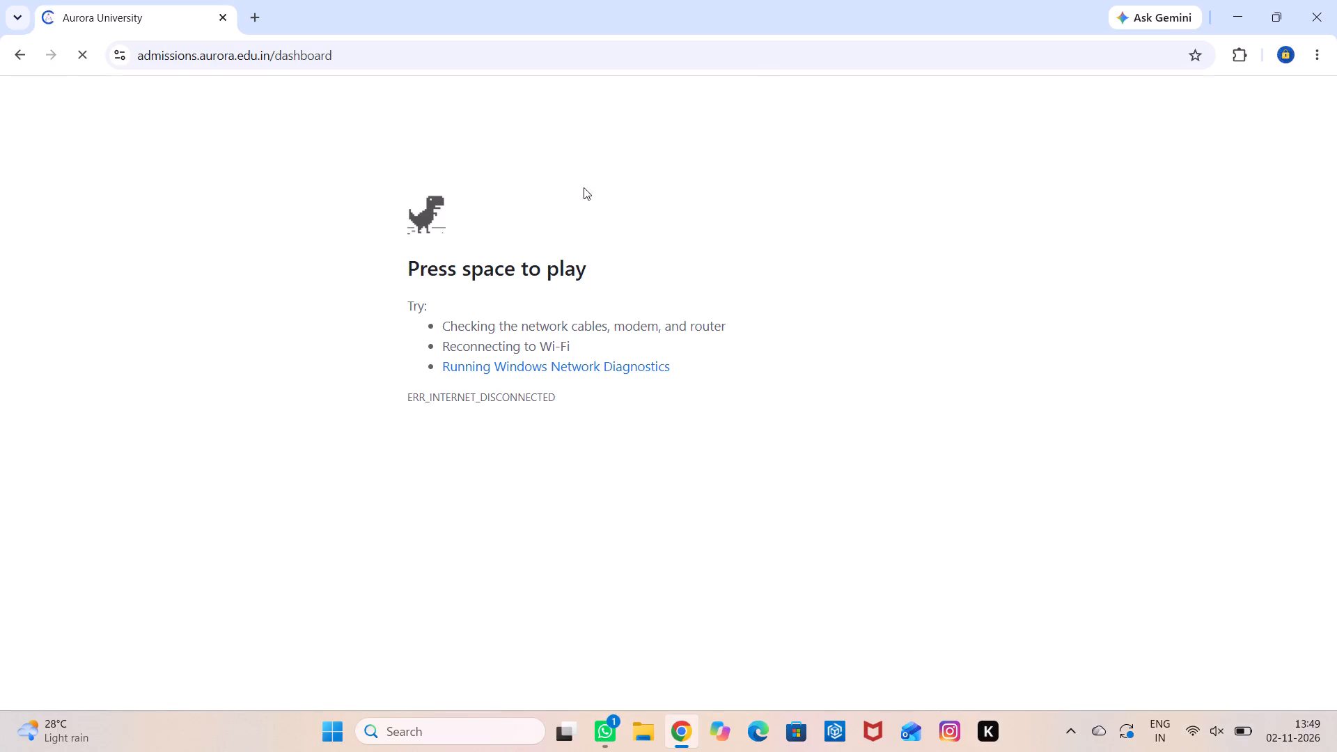
Open the Engineering Physics (PH103) assessments list in the university portal and dismiss the WhatsApp notification.
left_click(392, 418)
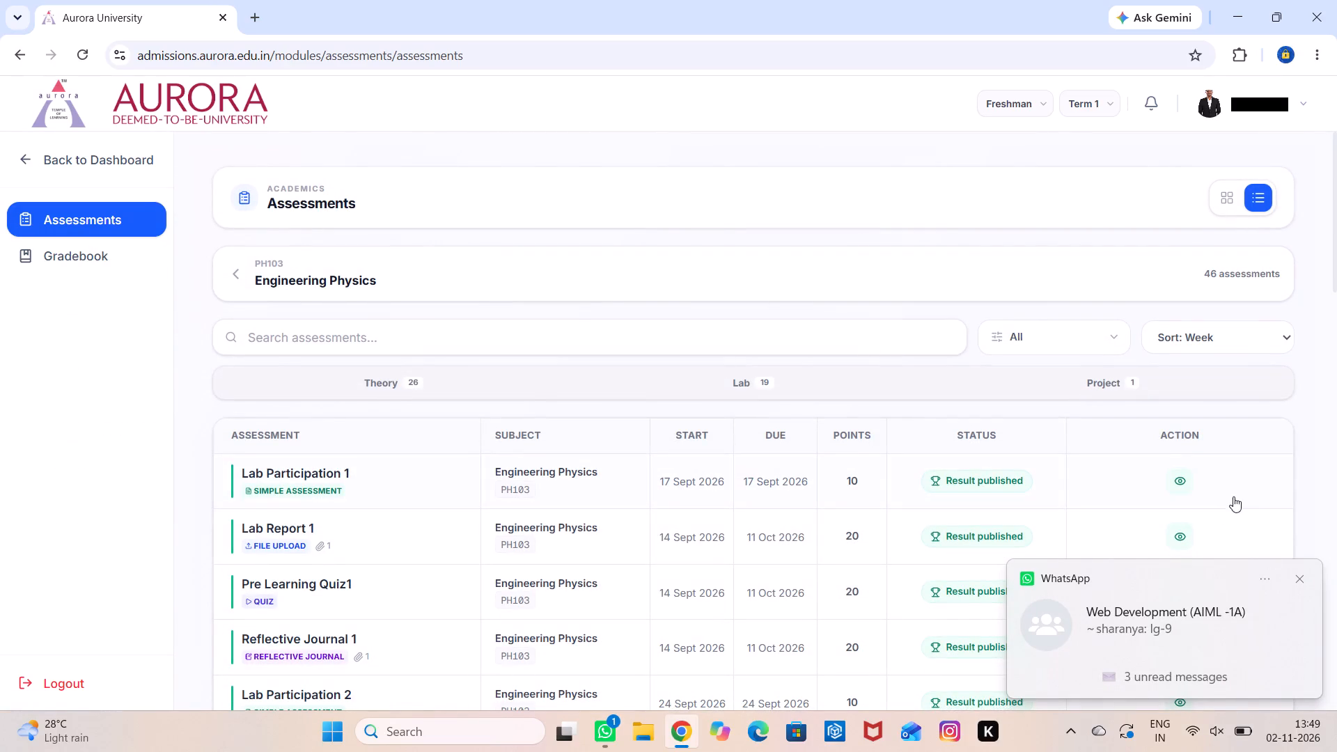
left_click(1298, 572)
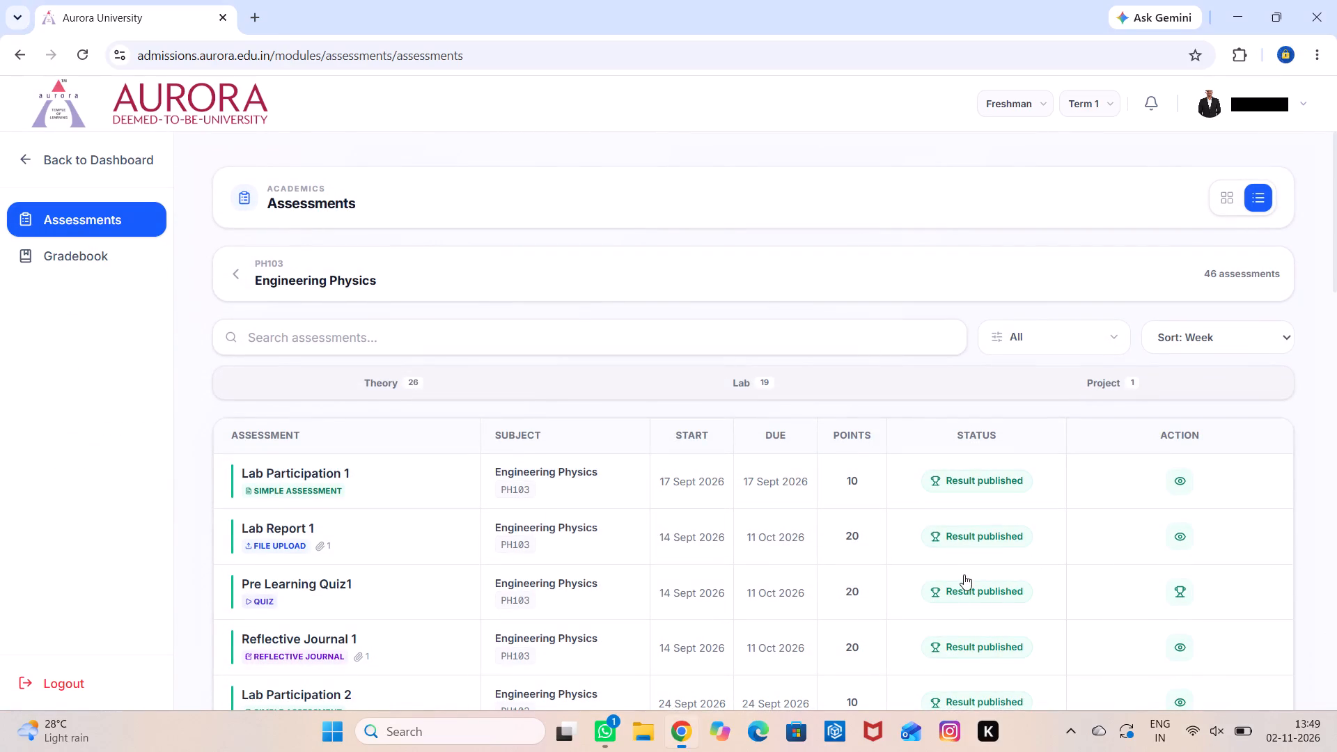
Check the submission details of Assignment I and Lab Report 7 in the Engineering Physics assessments.
scroll(477, 444, "down", 11)
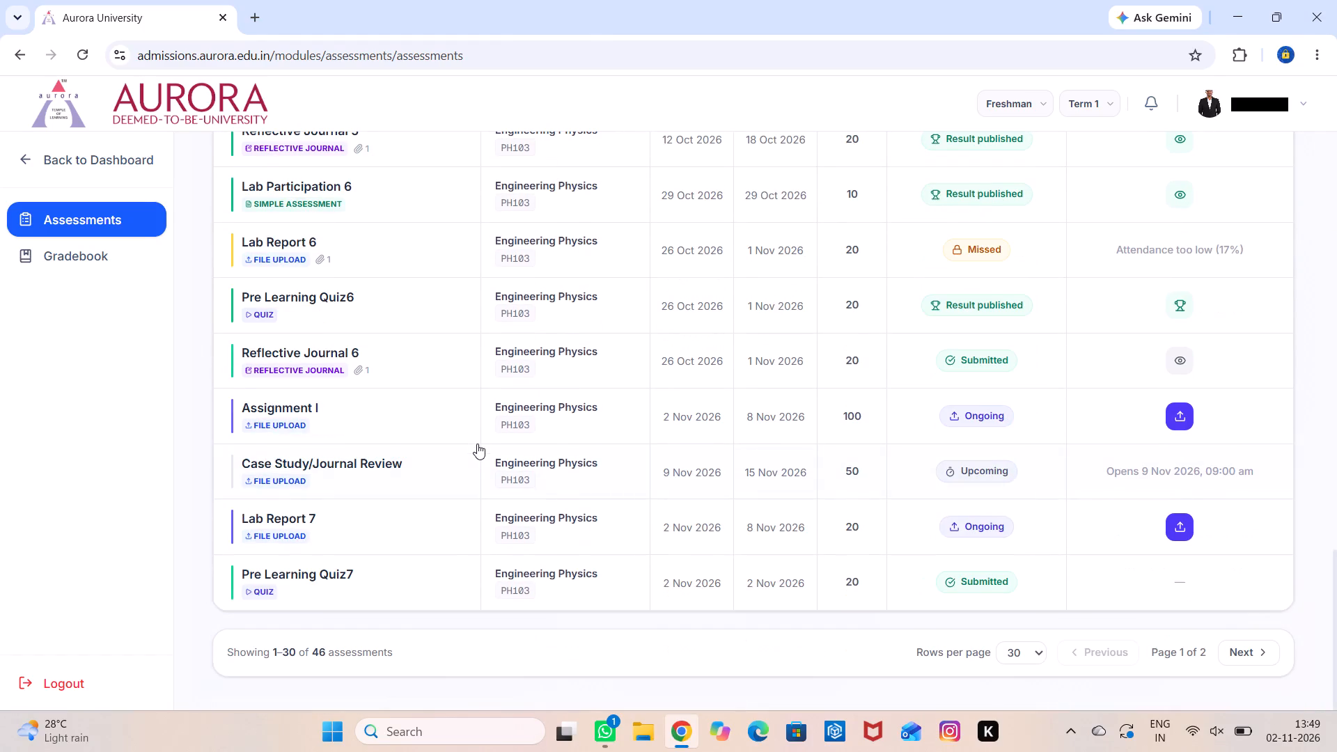
left_click(523, 430)
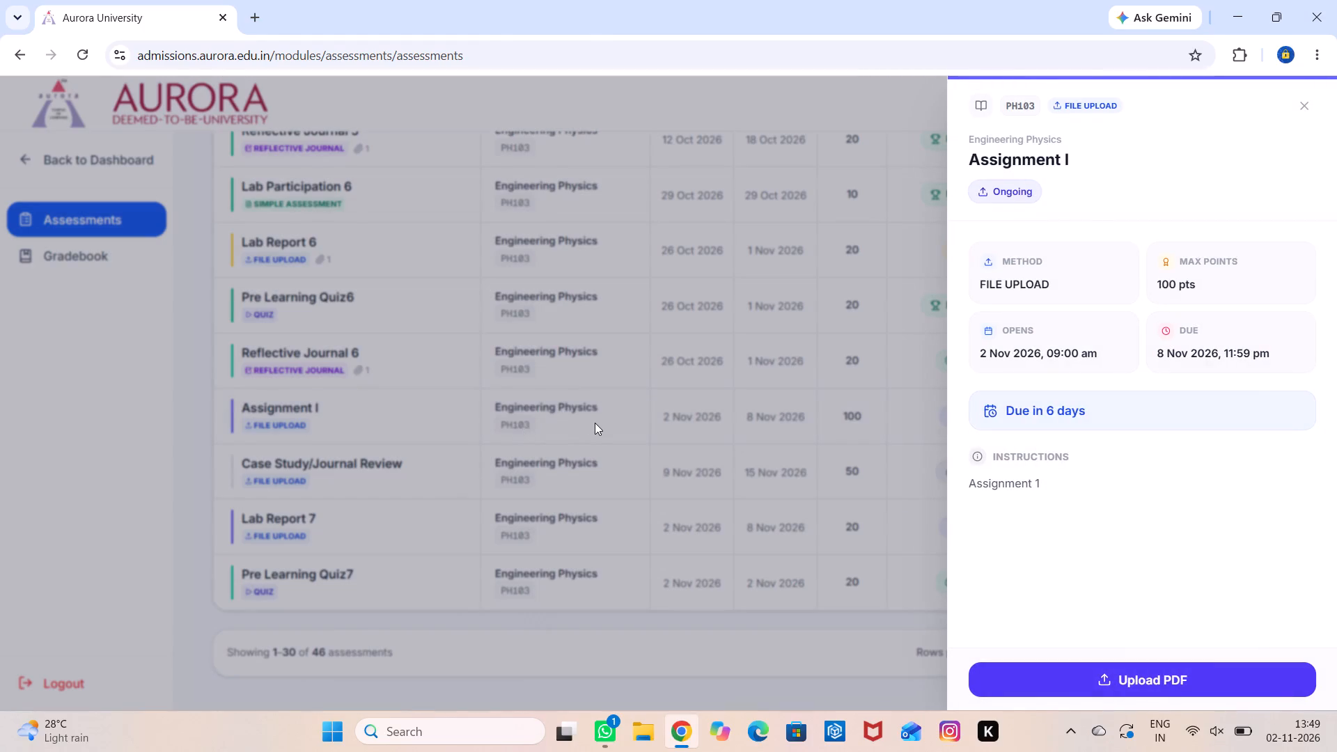
left_click(1031, 409)
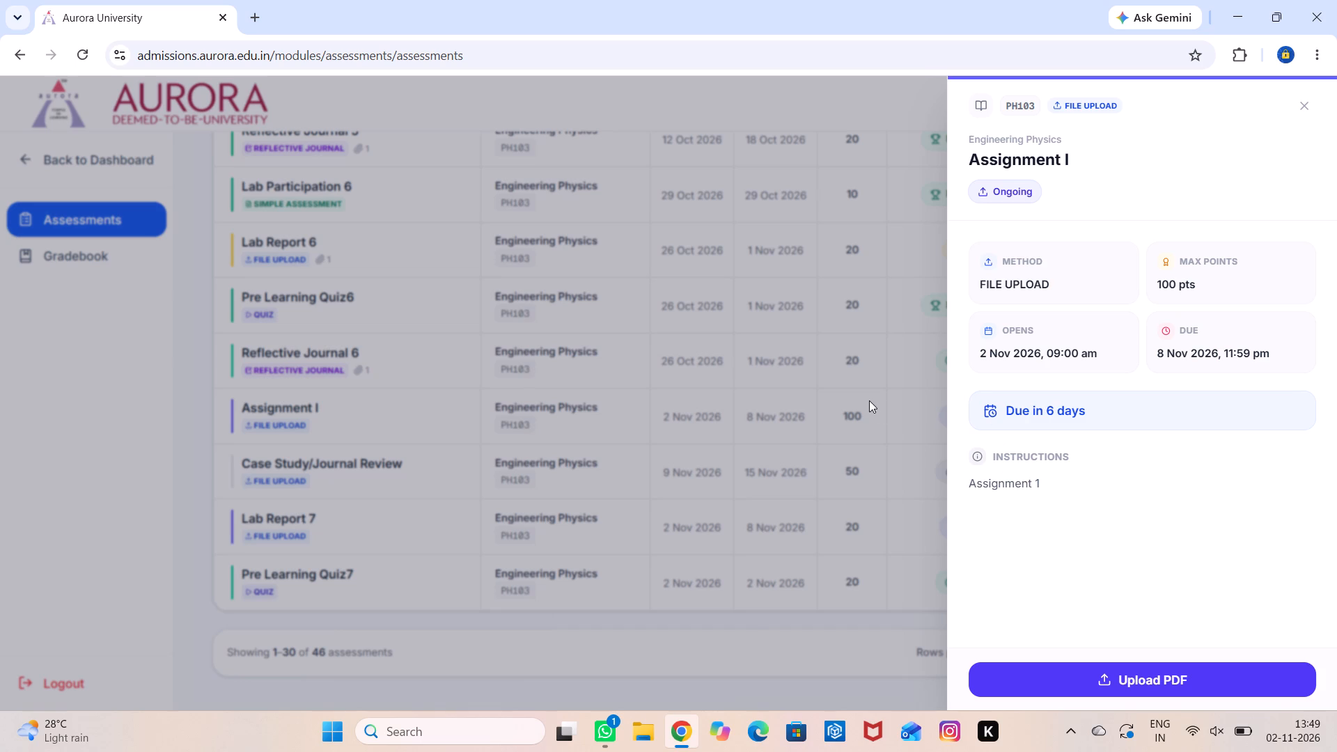
left_click(869, 400)
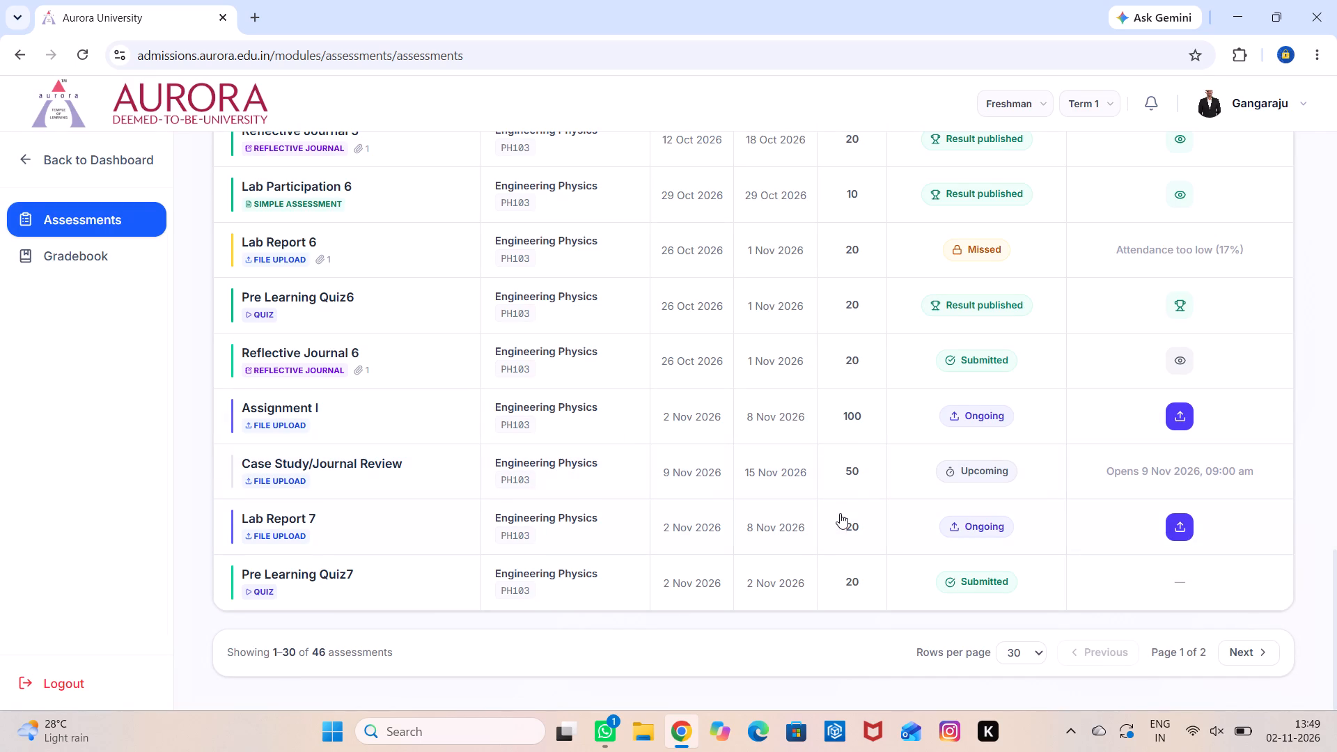
left_click(840, 514)
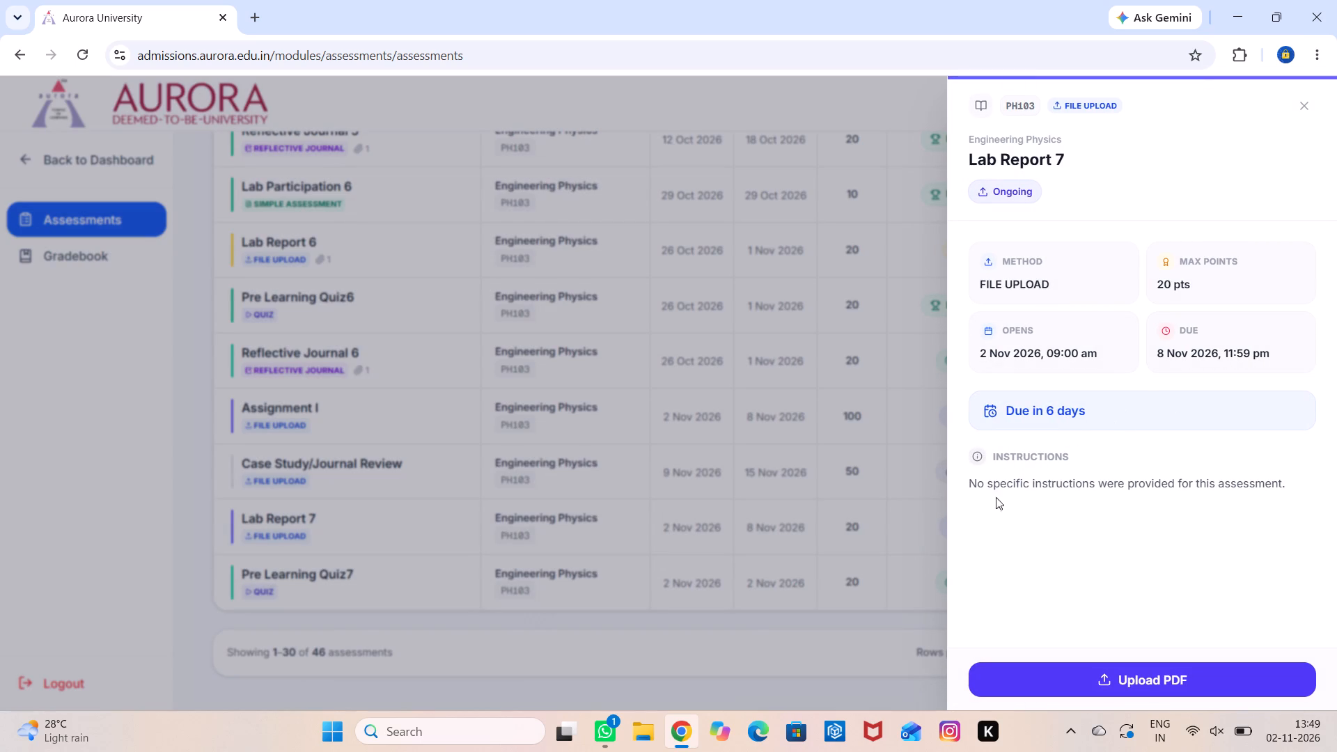
left_click(951, 492)
left_click(936, 487)
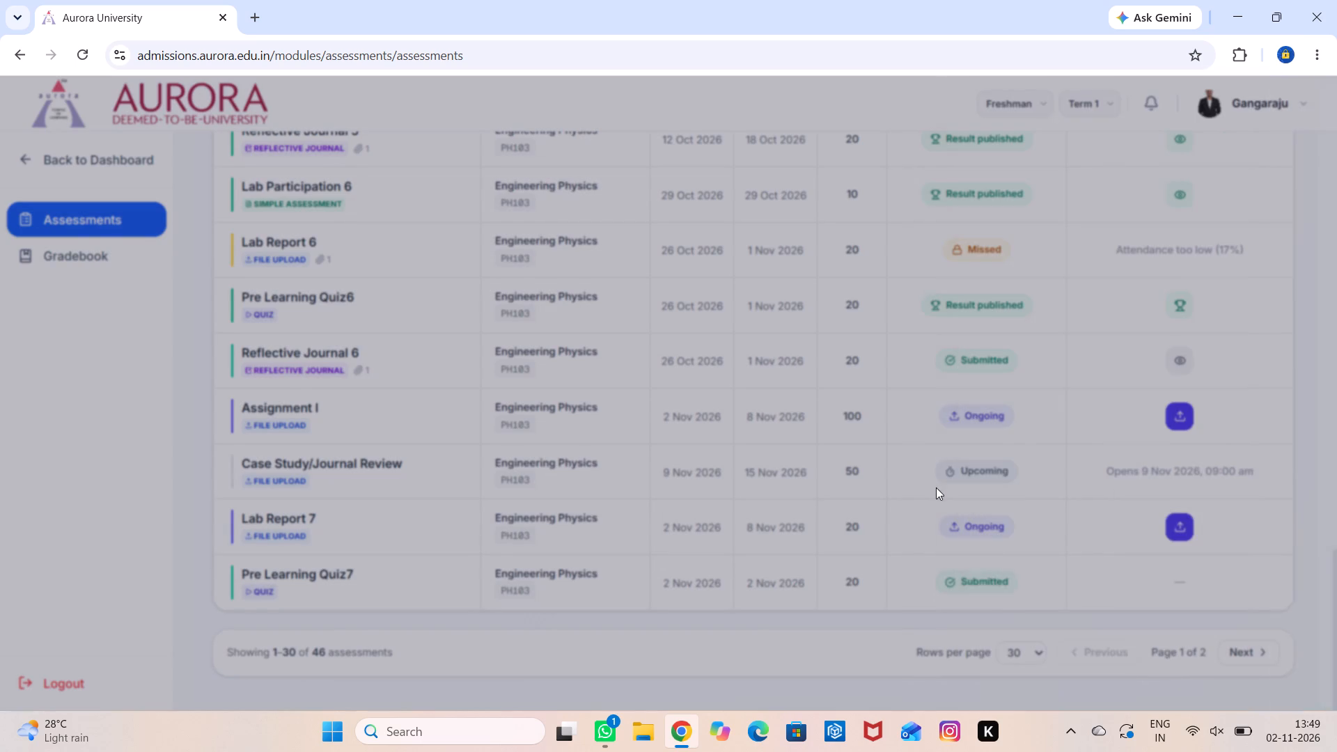
Look through the second page of the Engineering Physics assessment list.
scroll(1097, 502, "down", 2)
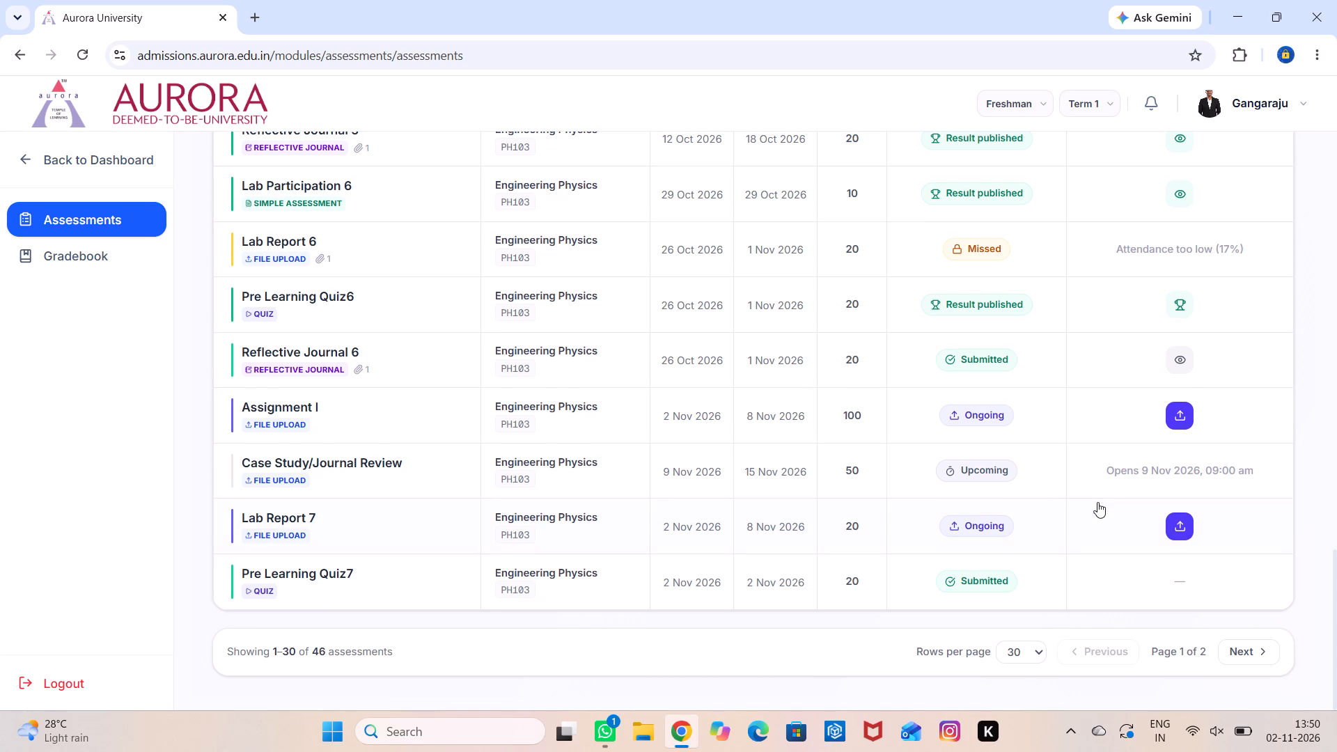
left_click(1239, 655)
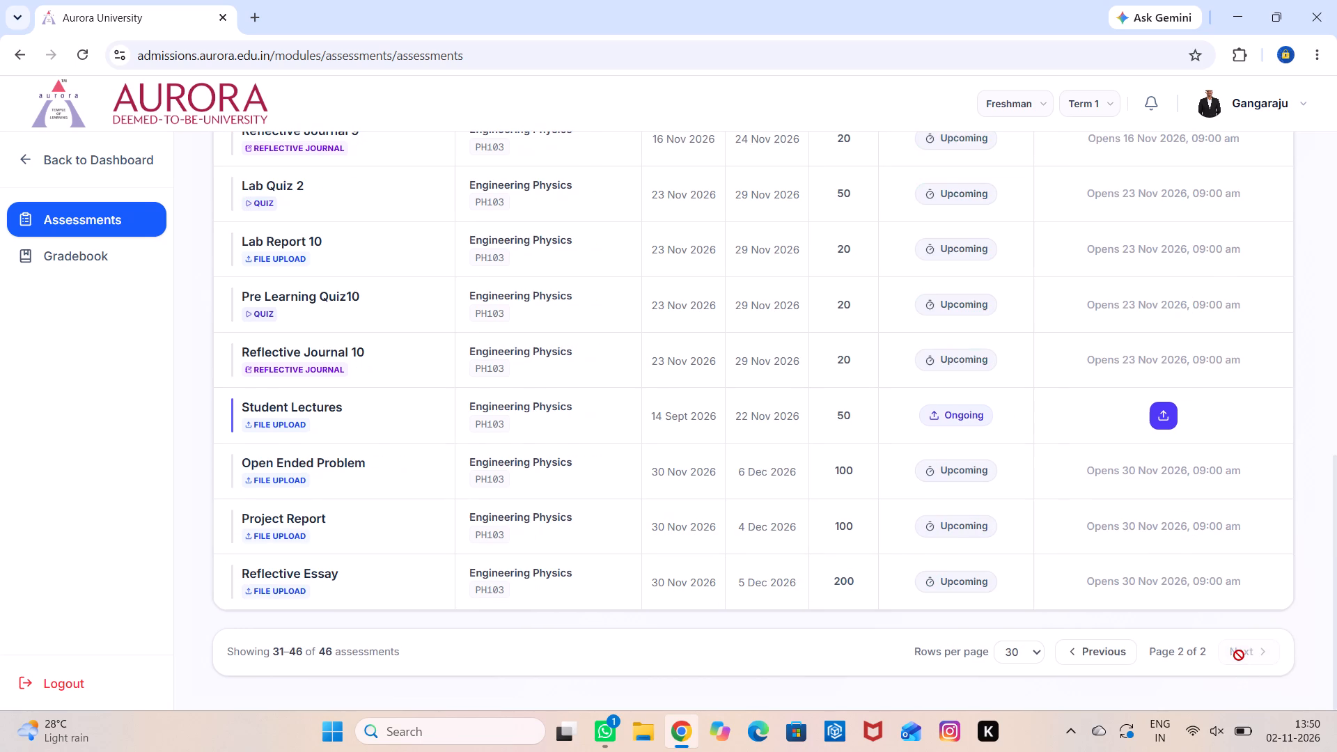
scroll(1078, 480, "up", 5)
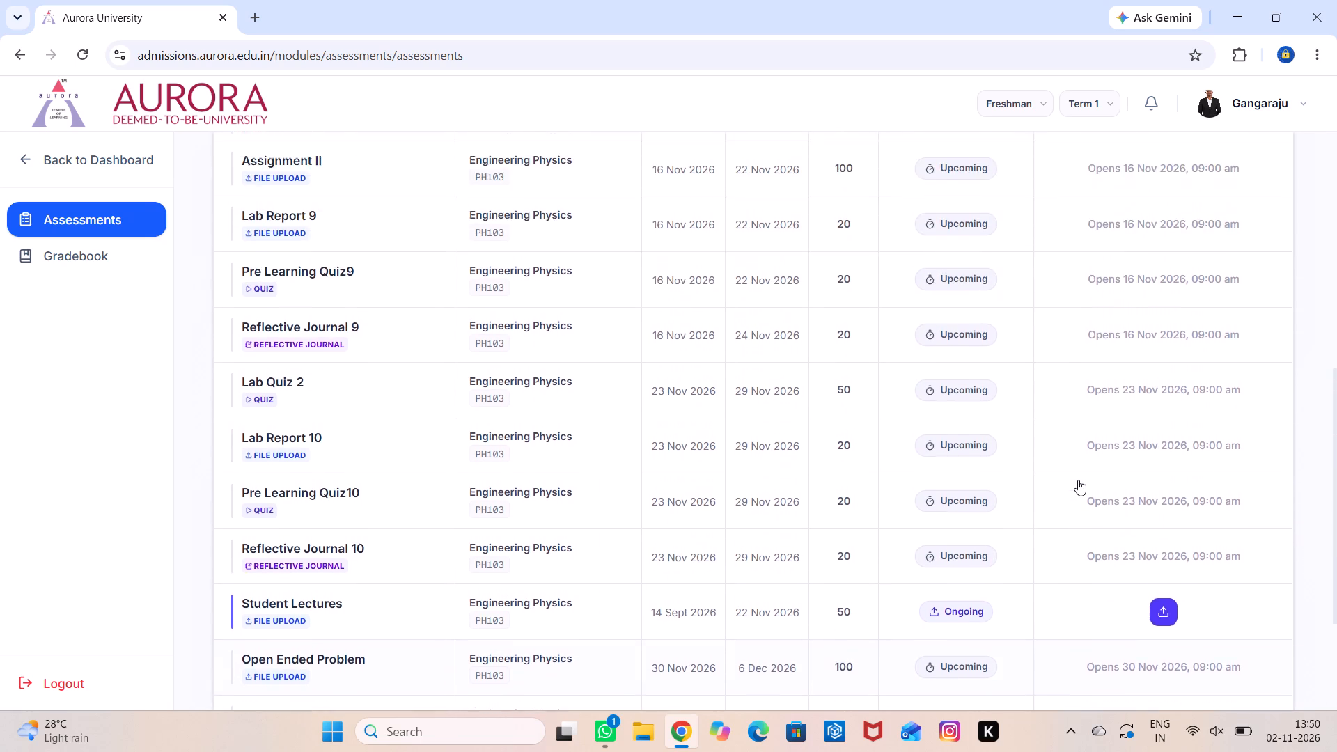
scroll(1078, 480, "up", 1)
scroll(1078, 480, "down", 1)
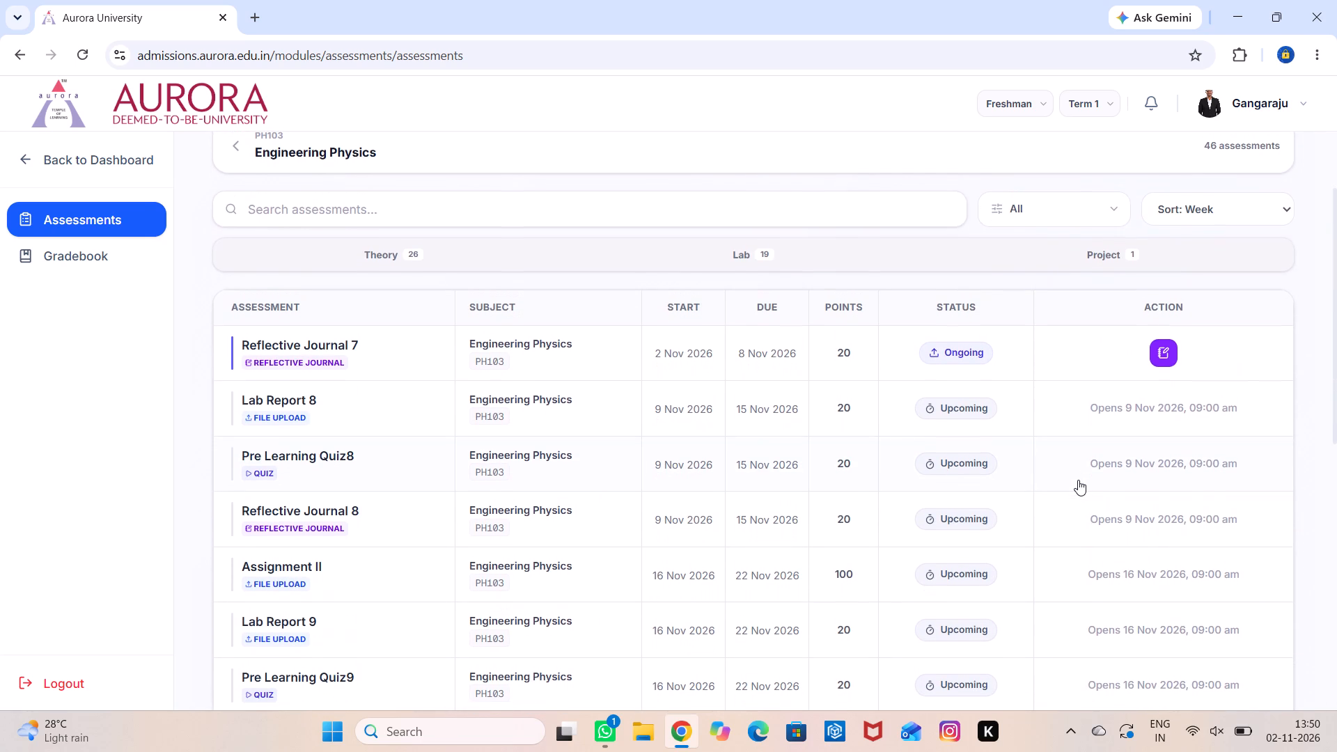
Go back to the subject overview and examine the Mathematics for Computer Science assessments for their due dates and submission status.
left_click(233, 153)
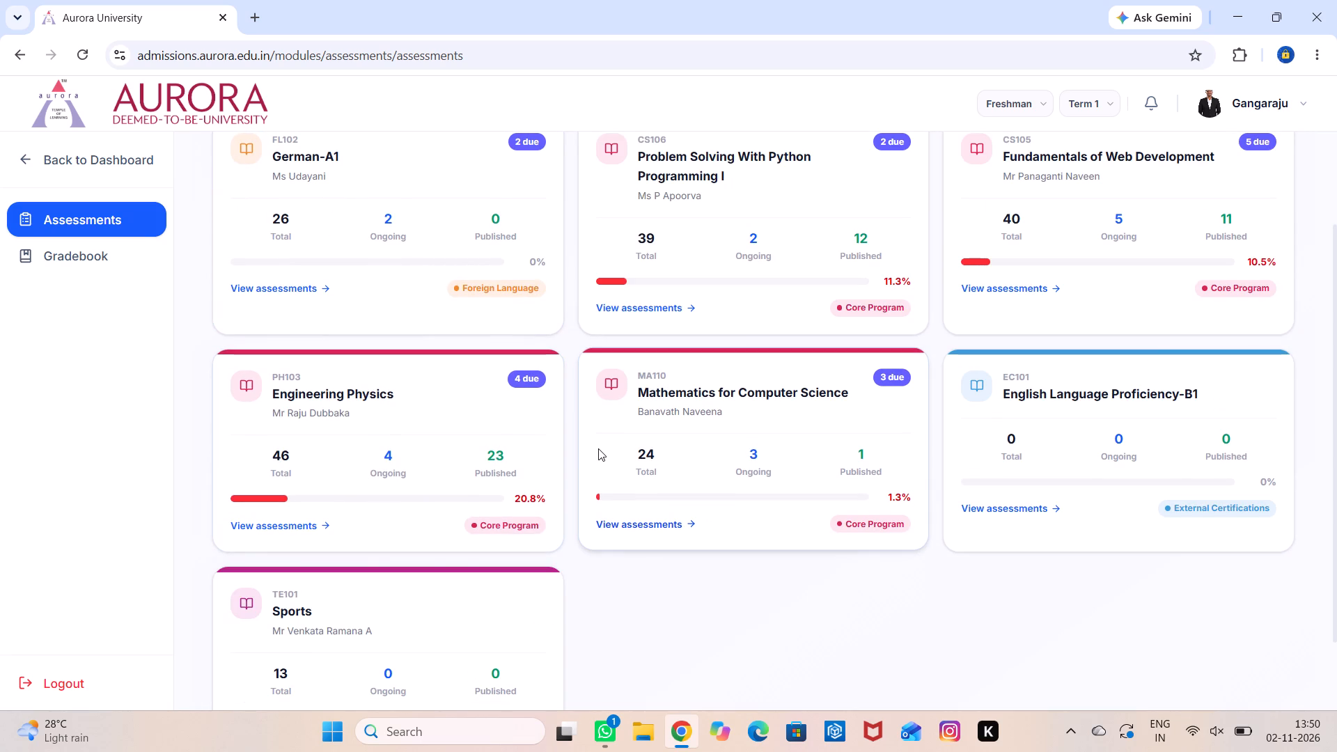
left_click(748, 384)
scroll(790, 559, "down", 6)
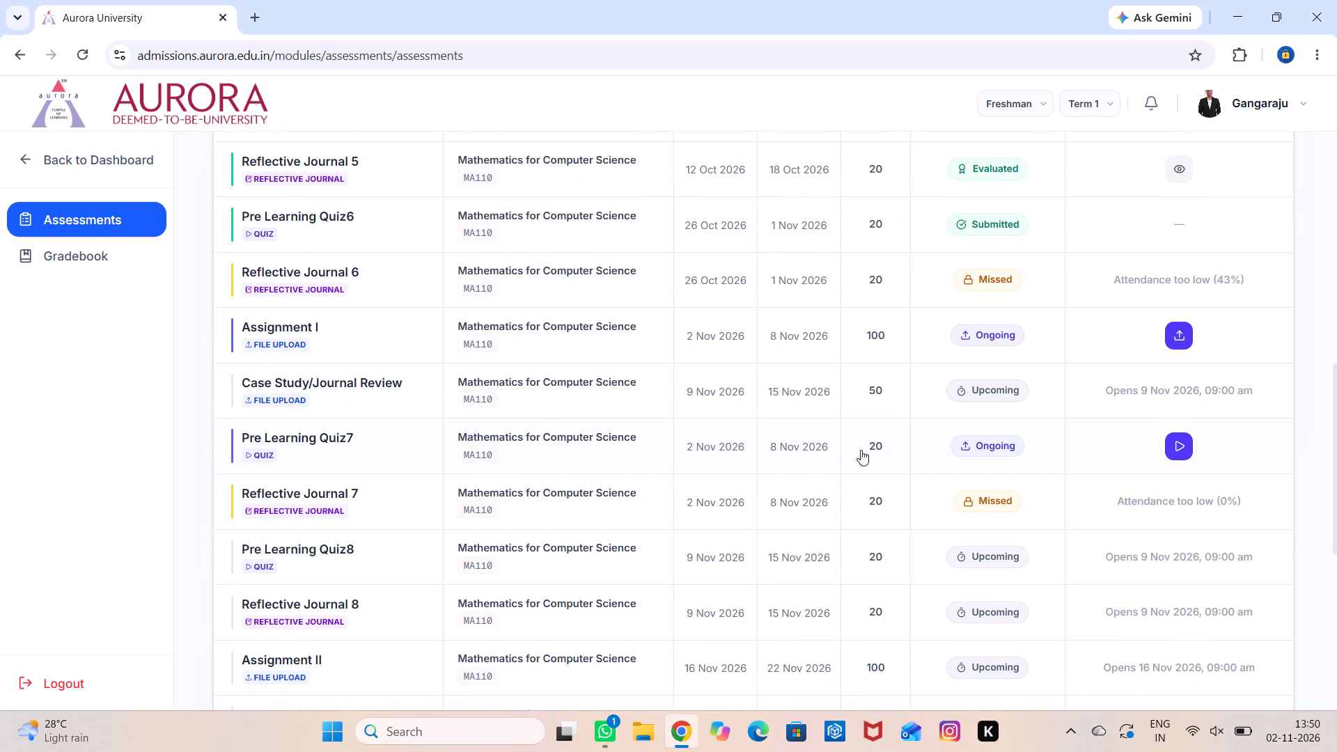
scroll(792, 417, "up", 4)
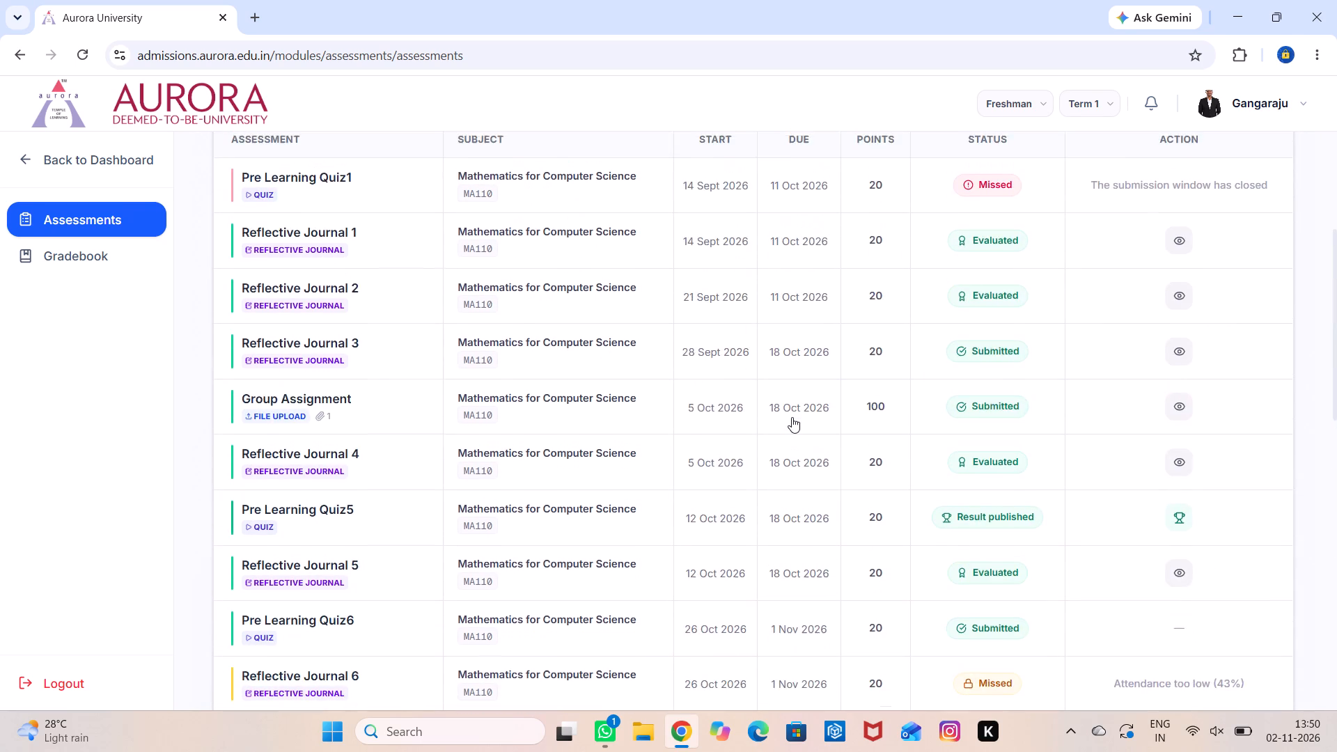
scroll(792, 417, "down", 3)
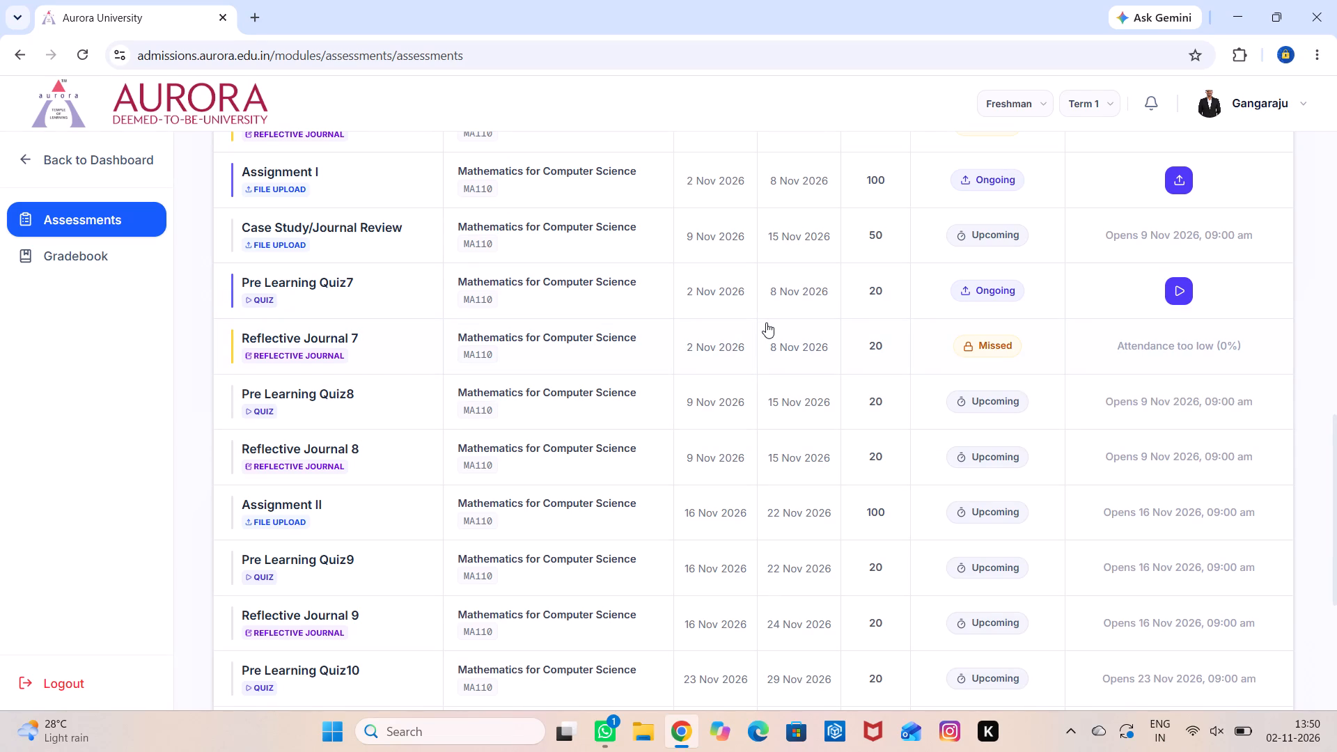
scroll(766, 322, "up", 2)
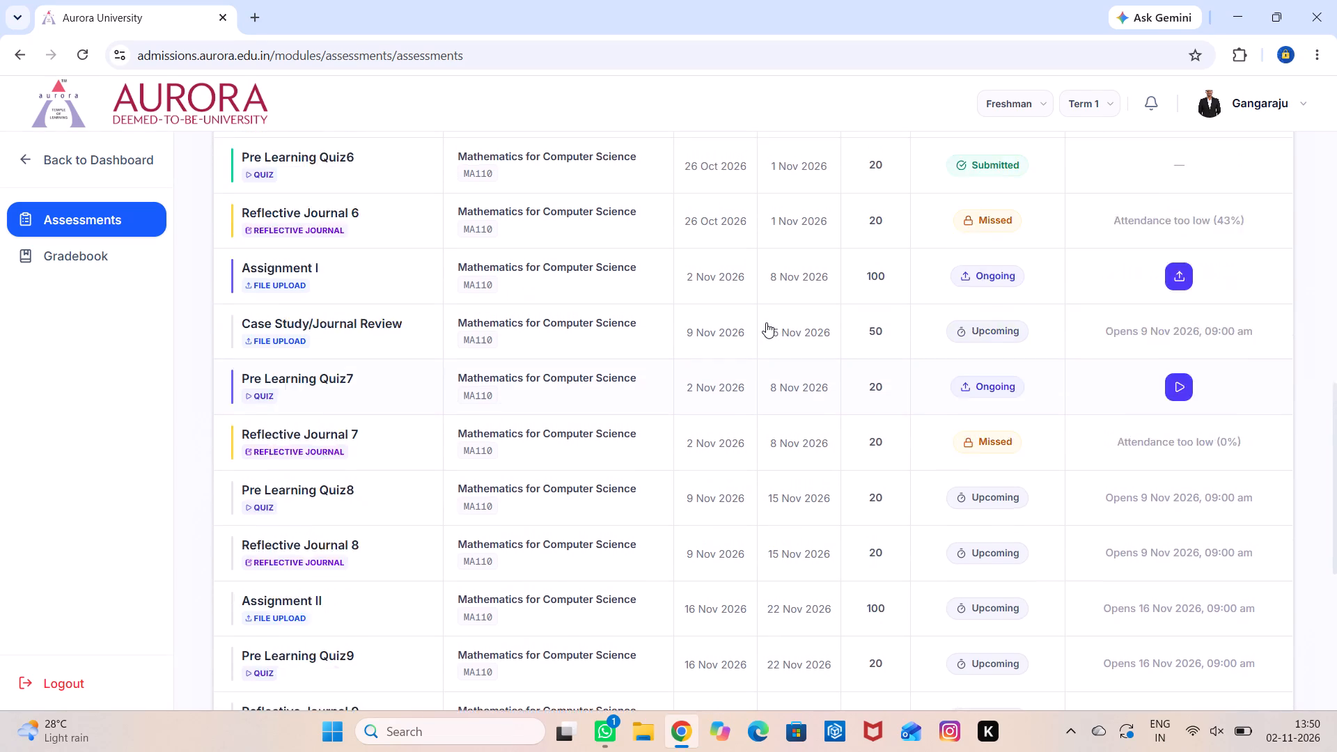
scroll(766, 322, "up", 2)
scroll(766, 322, "down", 1)
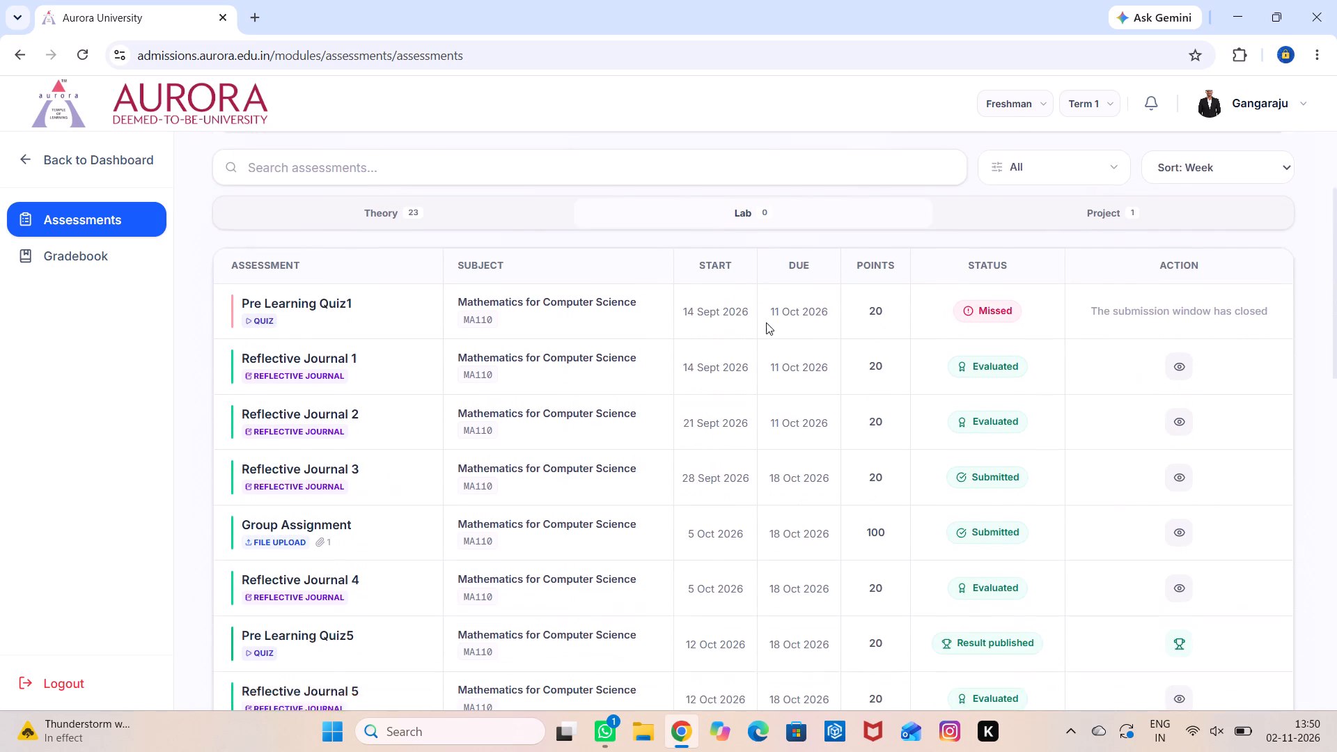
scroll(766, 322, "down", 1)
scroll(732, 471, "down", 2)
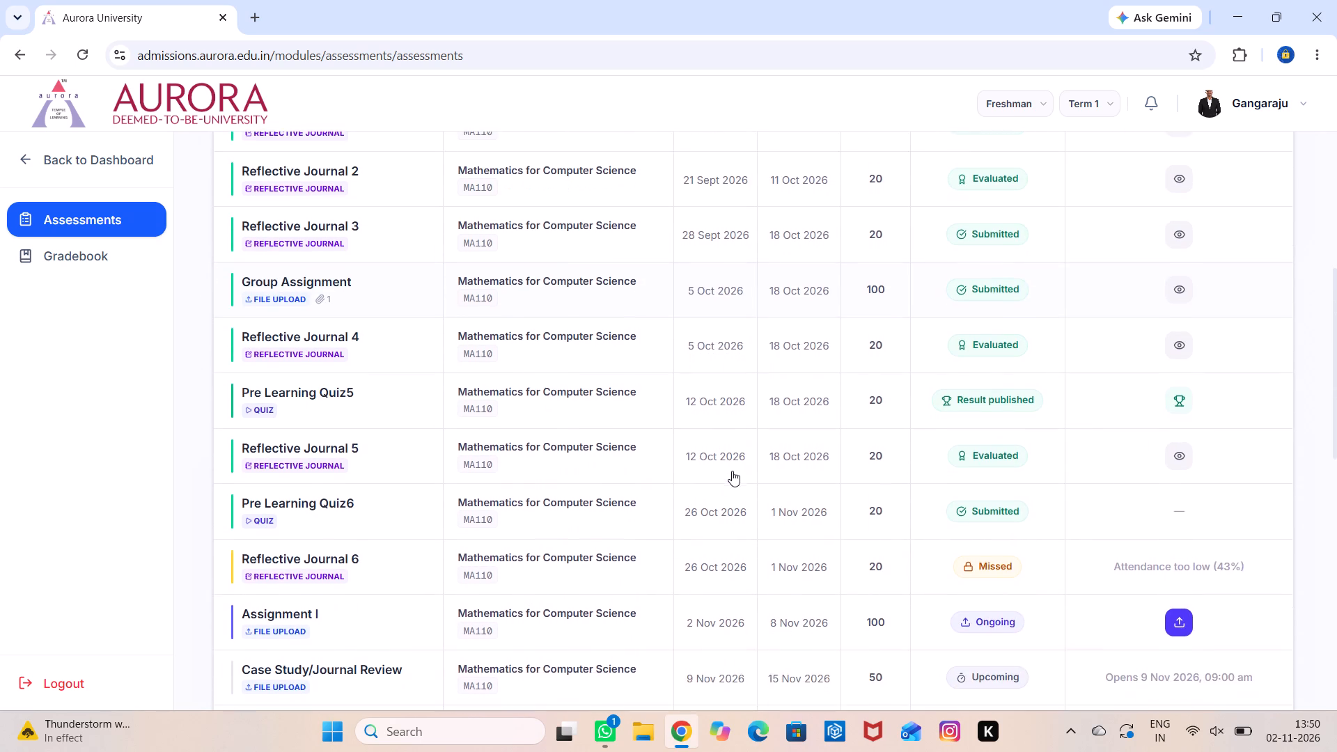
scroll(732, 471, "down", 3)
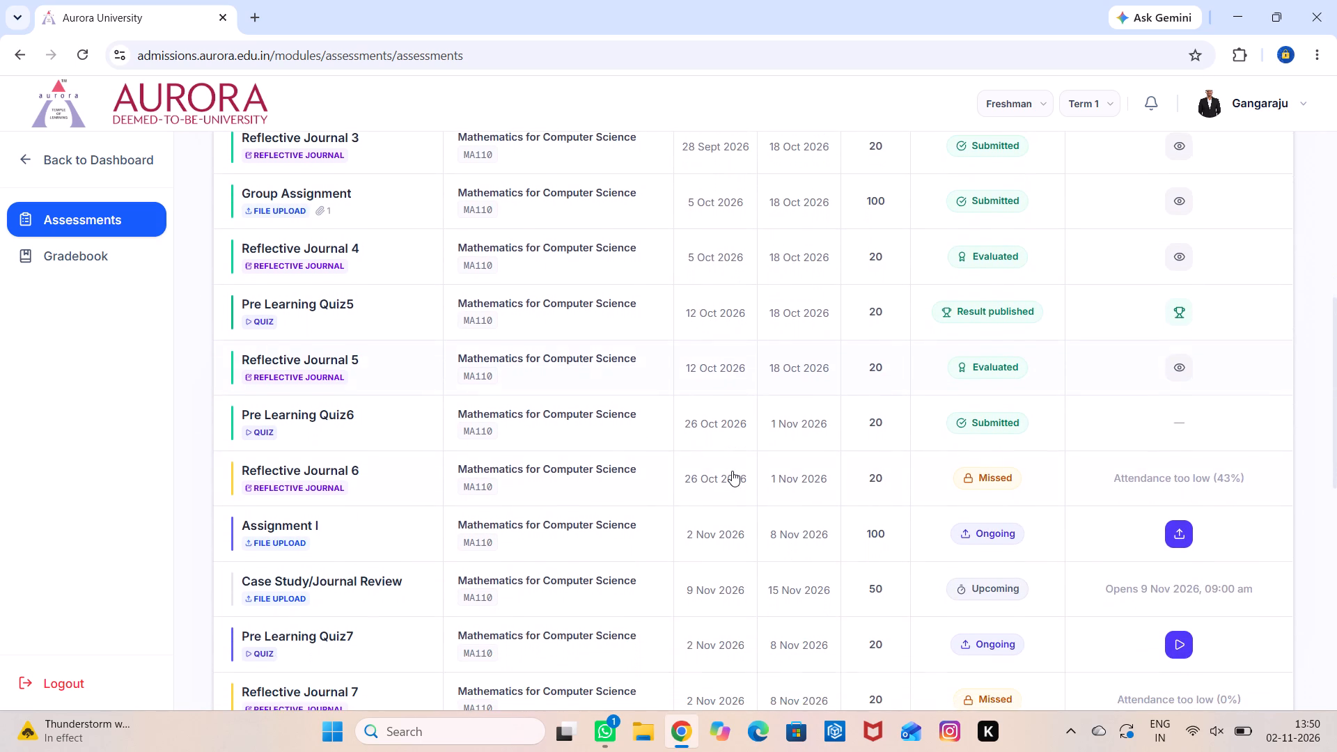
left_click(732, 471)
left_click(732, 471)
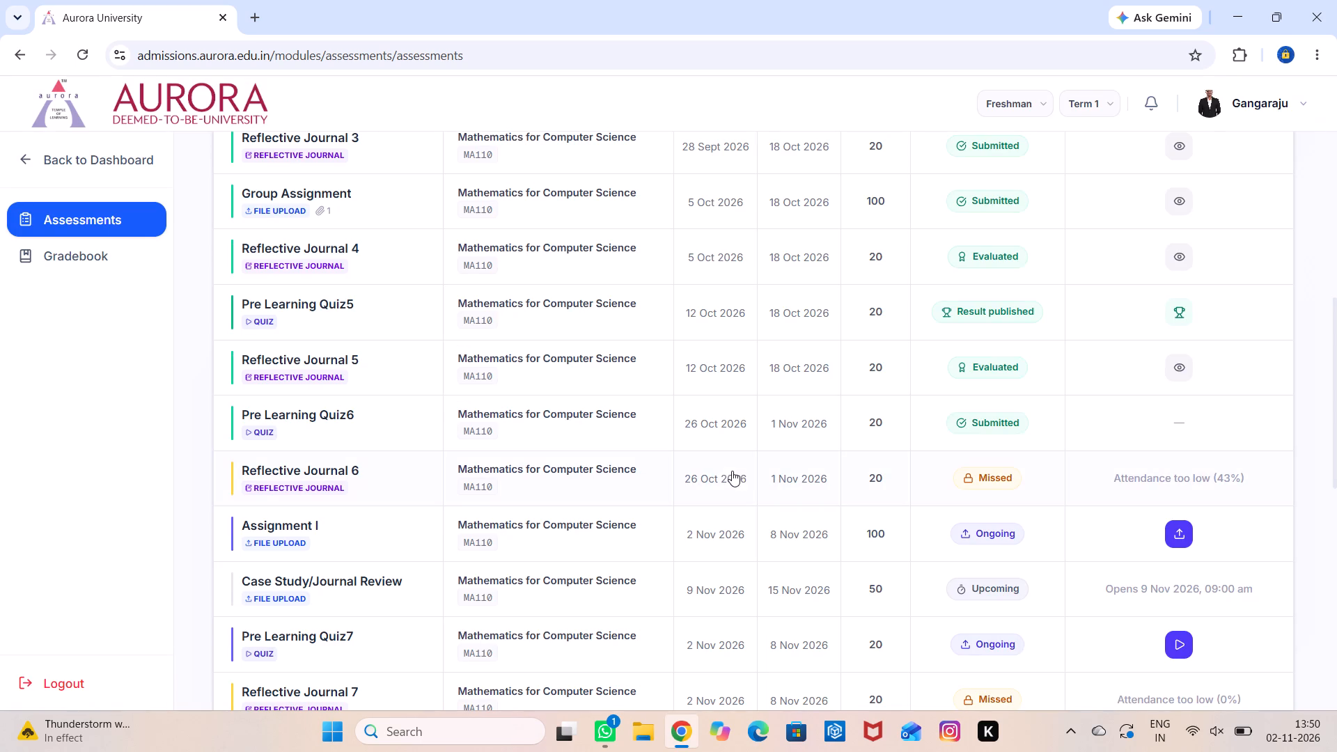
scroll(868, 540, "down", 3)
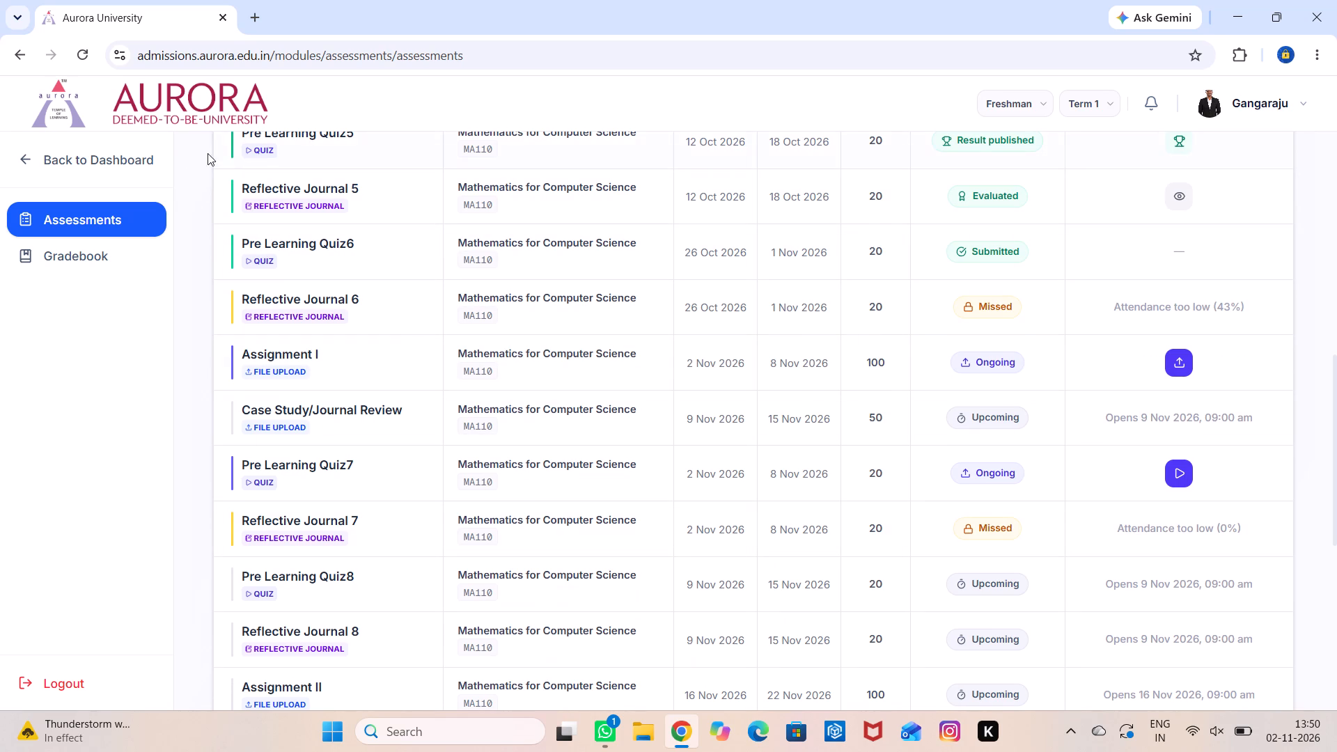
Reopen Assessments from the dashboard and examine the Problem Solving With Python Programming I list for due dates and submission status.
left_click(150, 160)
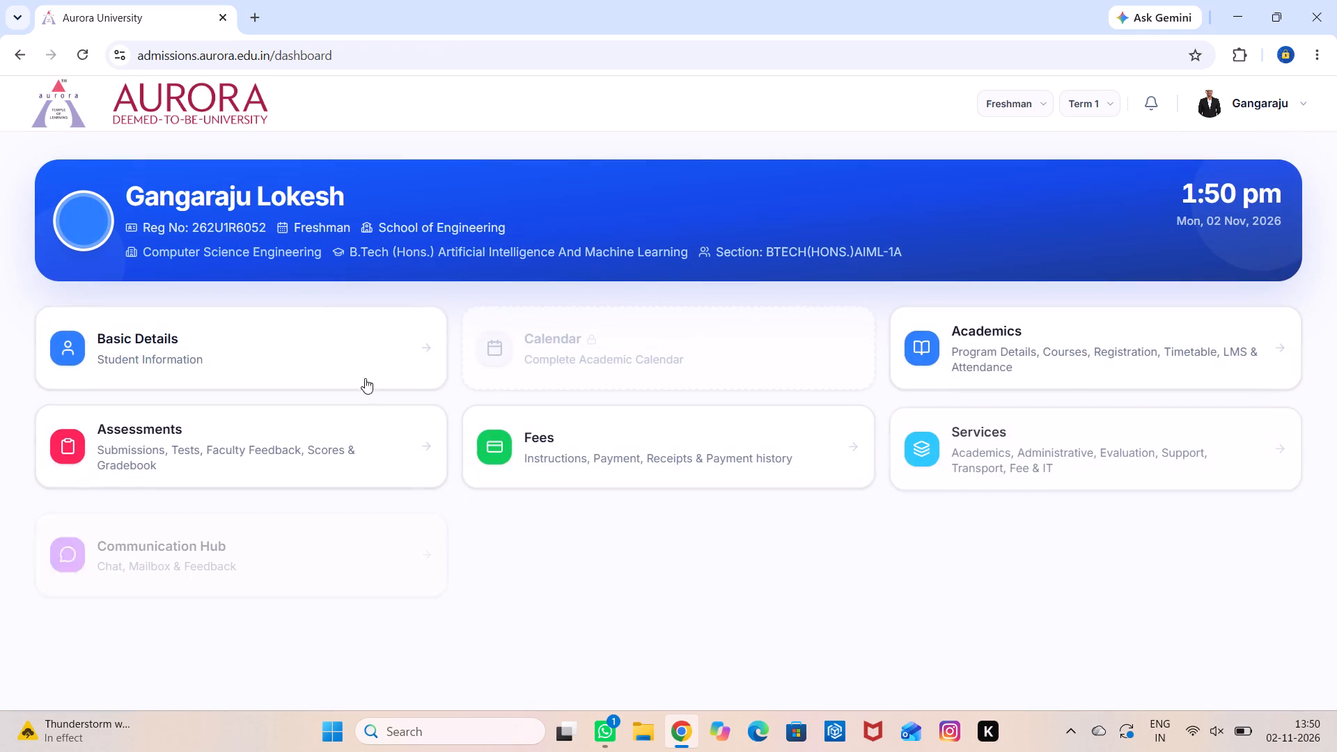
left_click(318, 446)
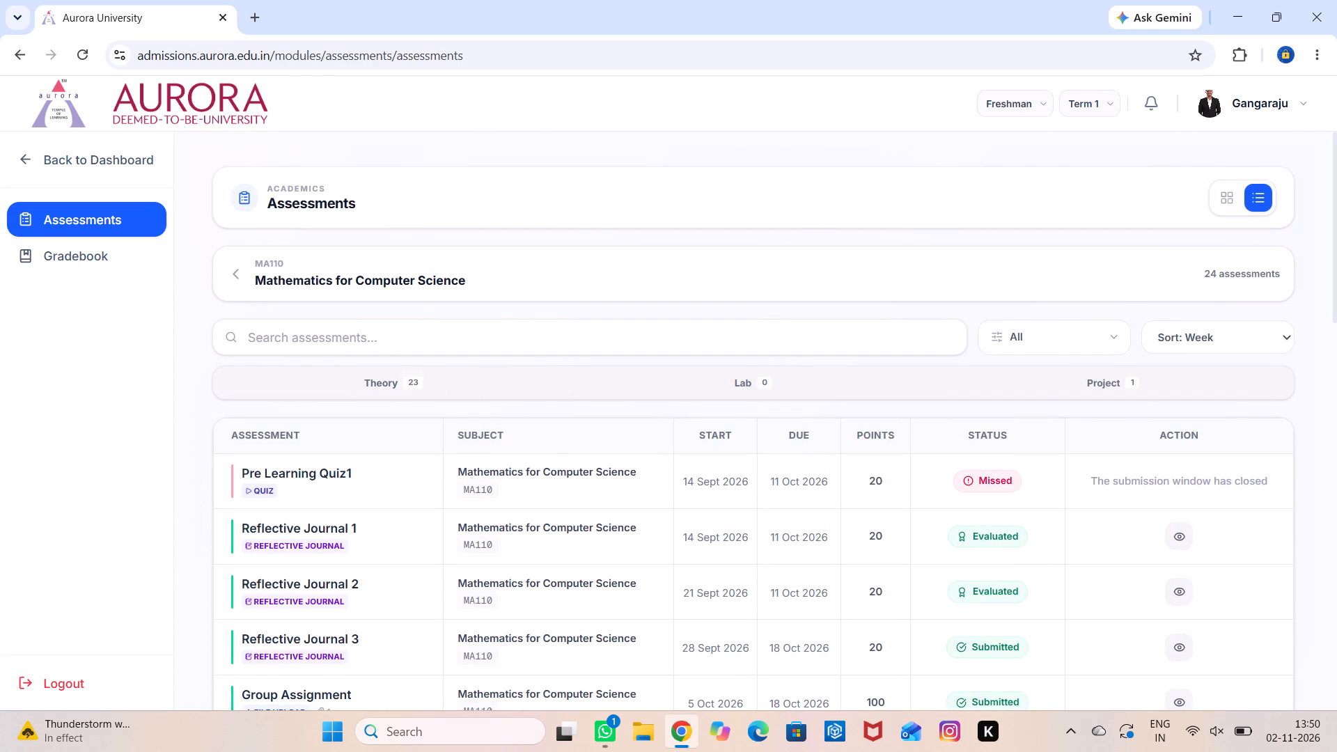
left_click(245, 281)
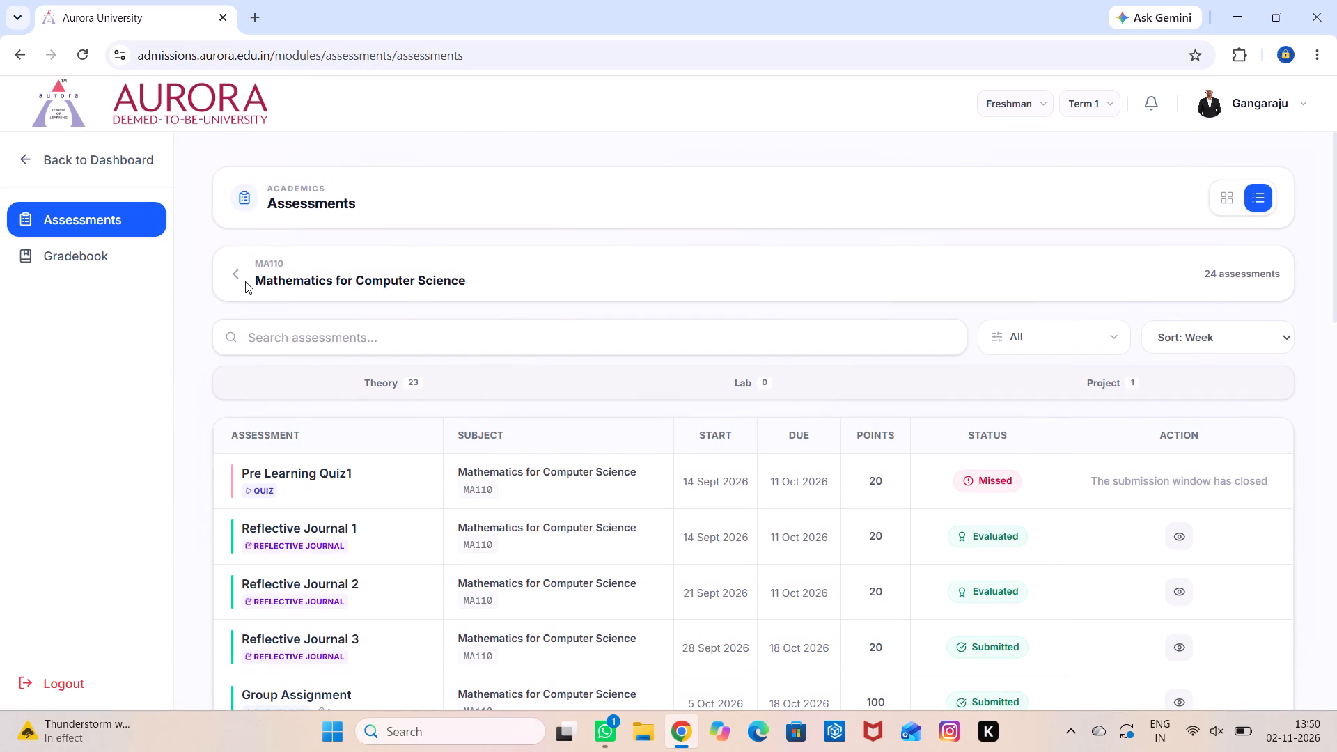
left_click(236, 270)
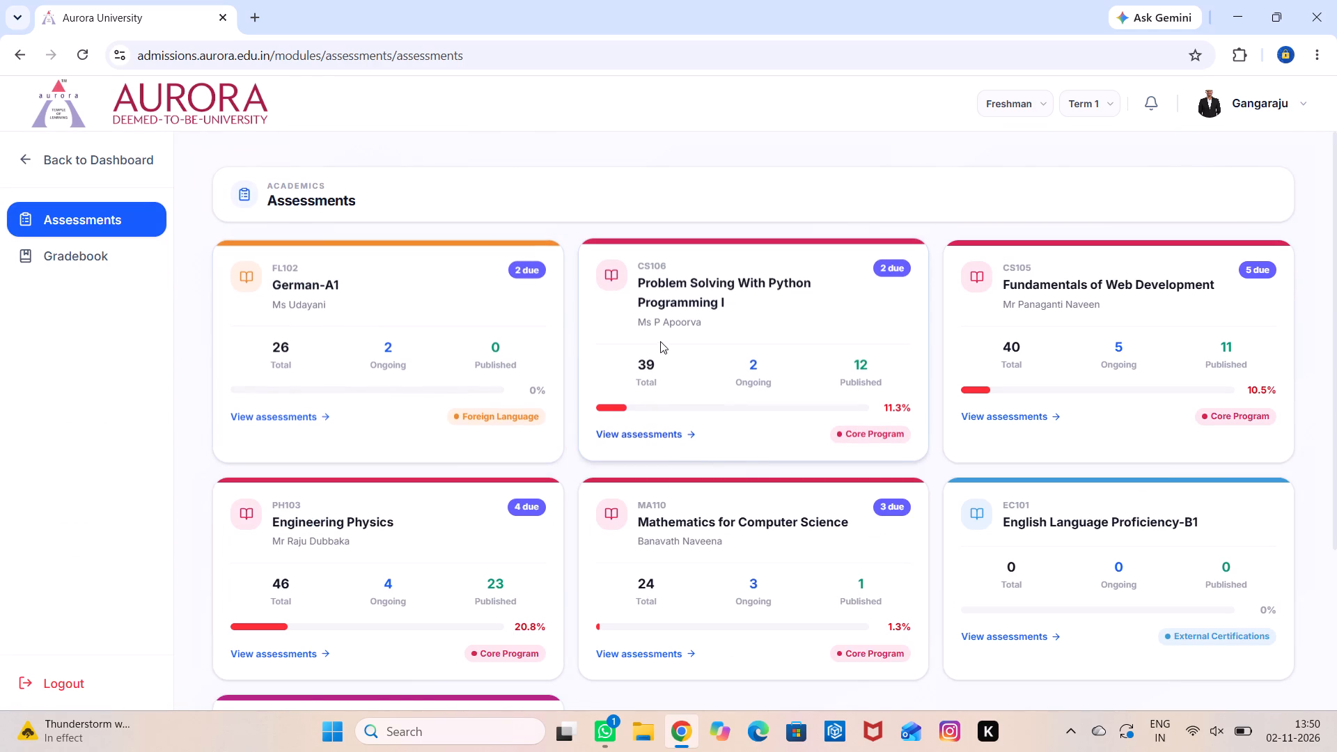
left_click(666, 338)
scroll(662, 530, "down", 1)
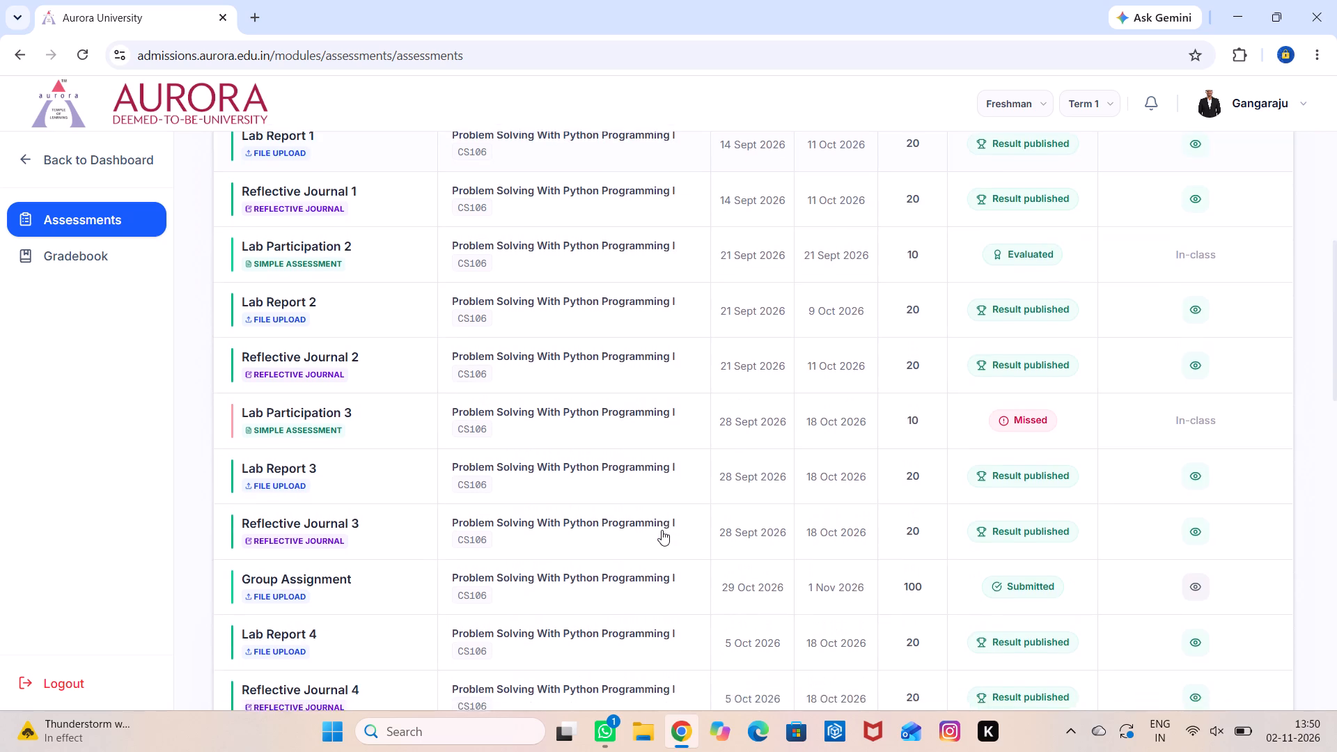
scroll(662, 530, "down", 3)
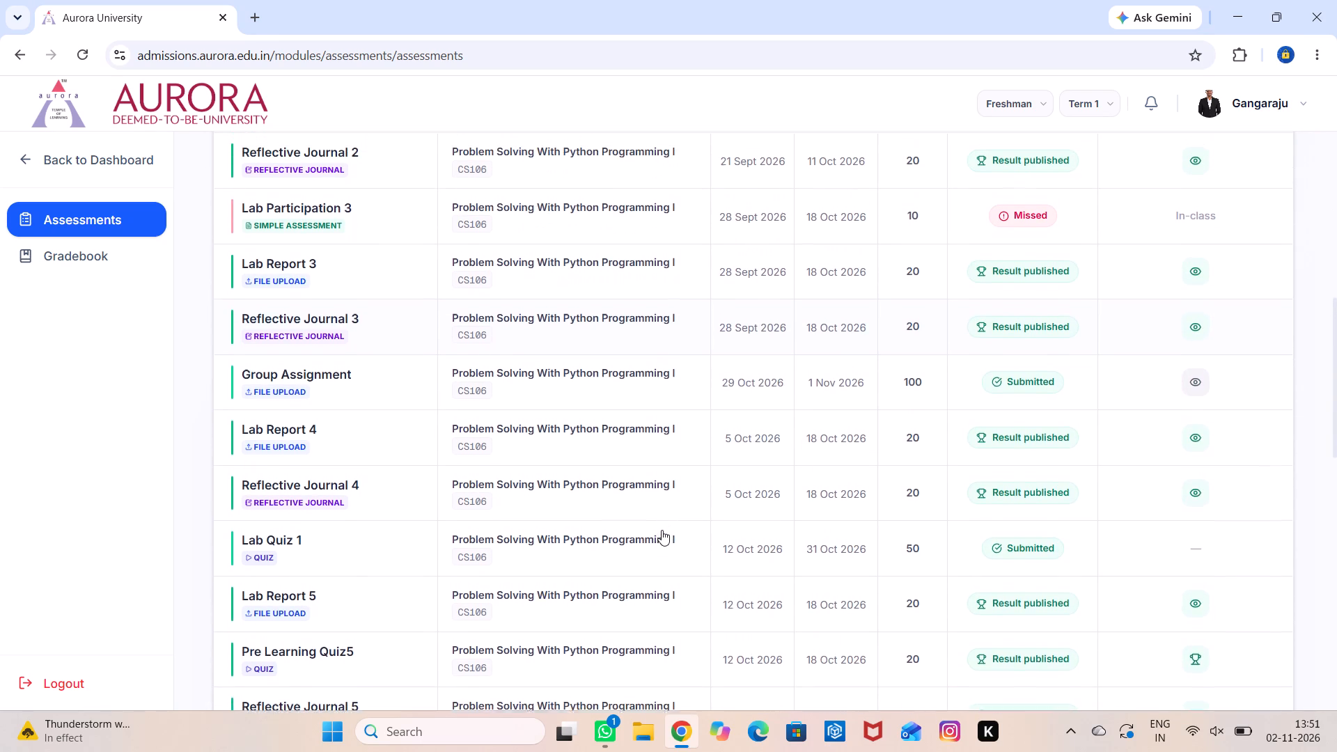
scroll(662, 530, "down", 2)
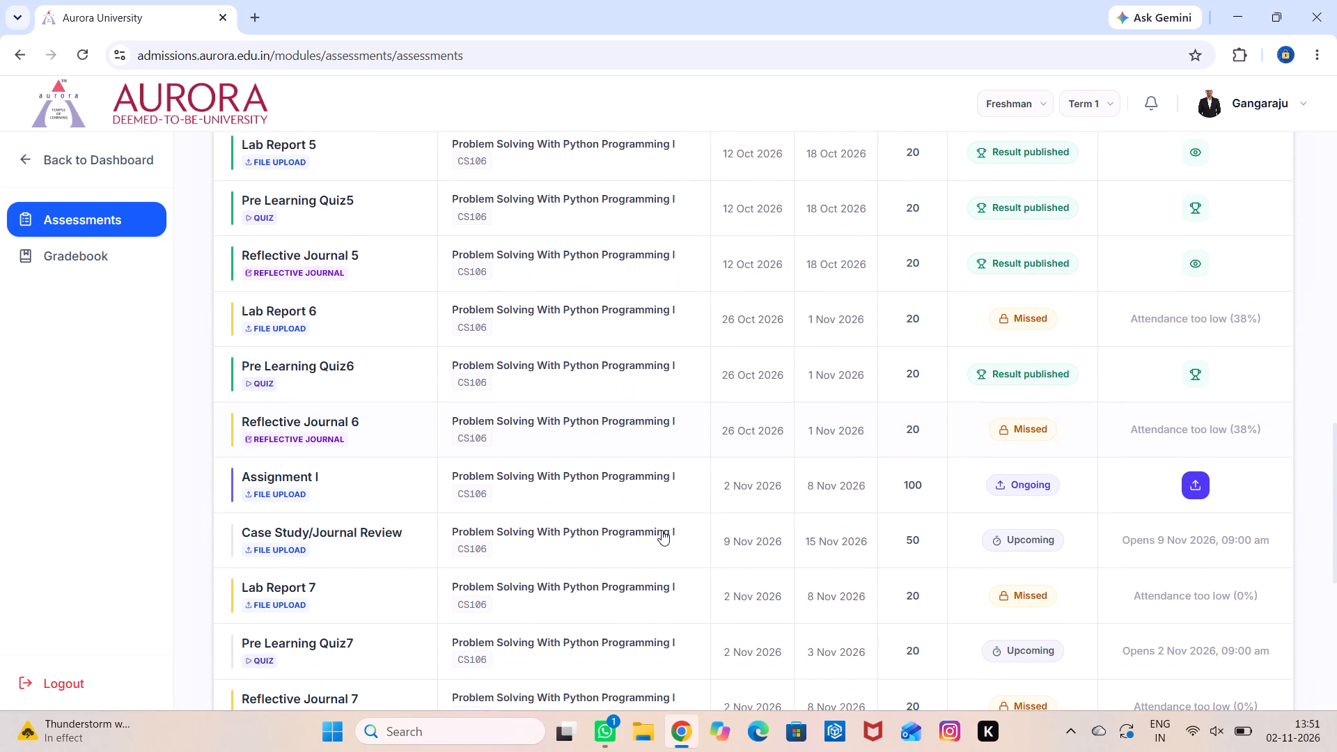
scroll(662, 530, "down", 2)
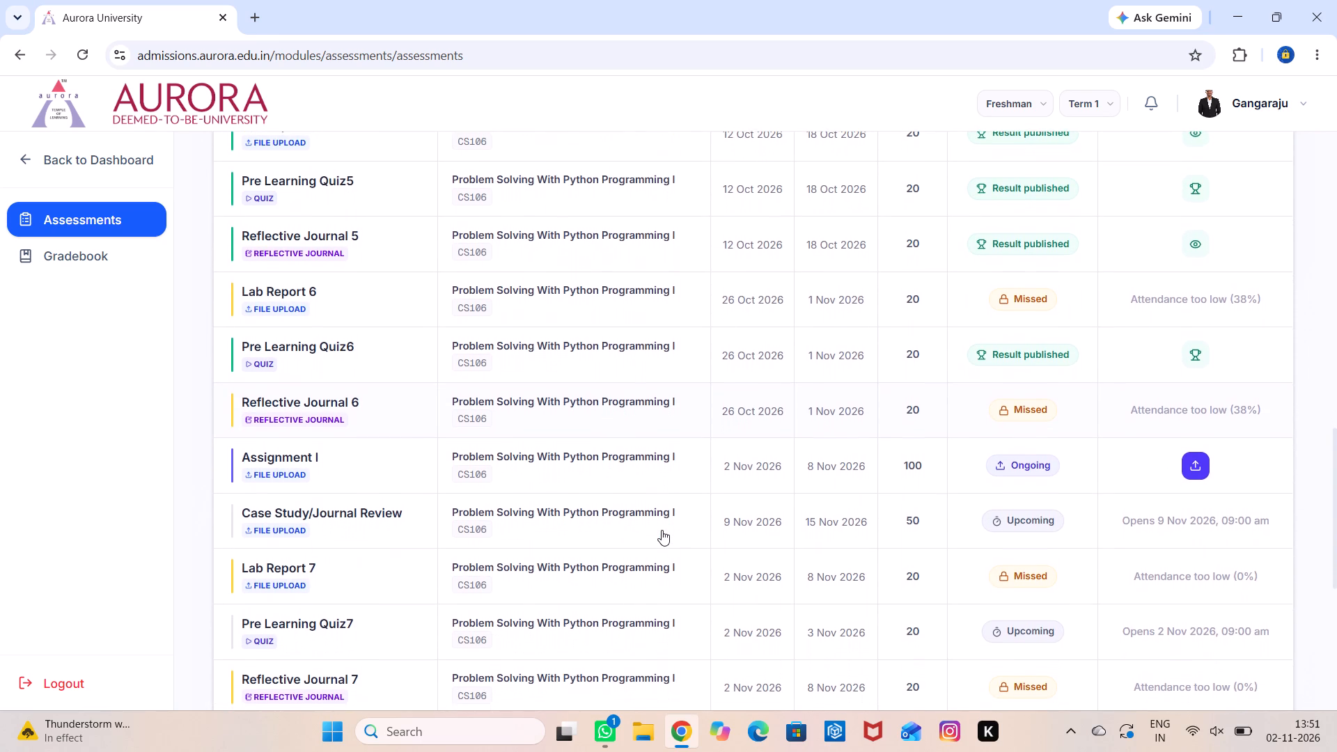
scroll(662, 530, "down", 2)
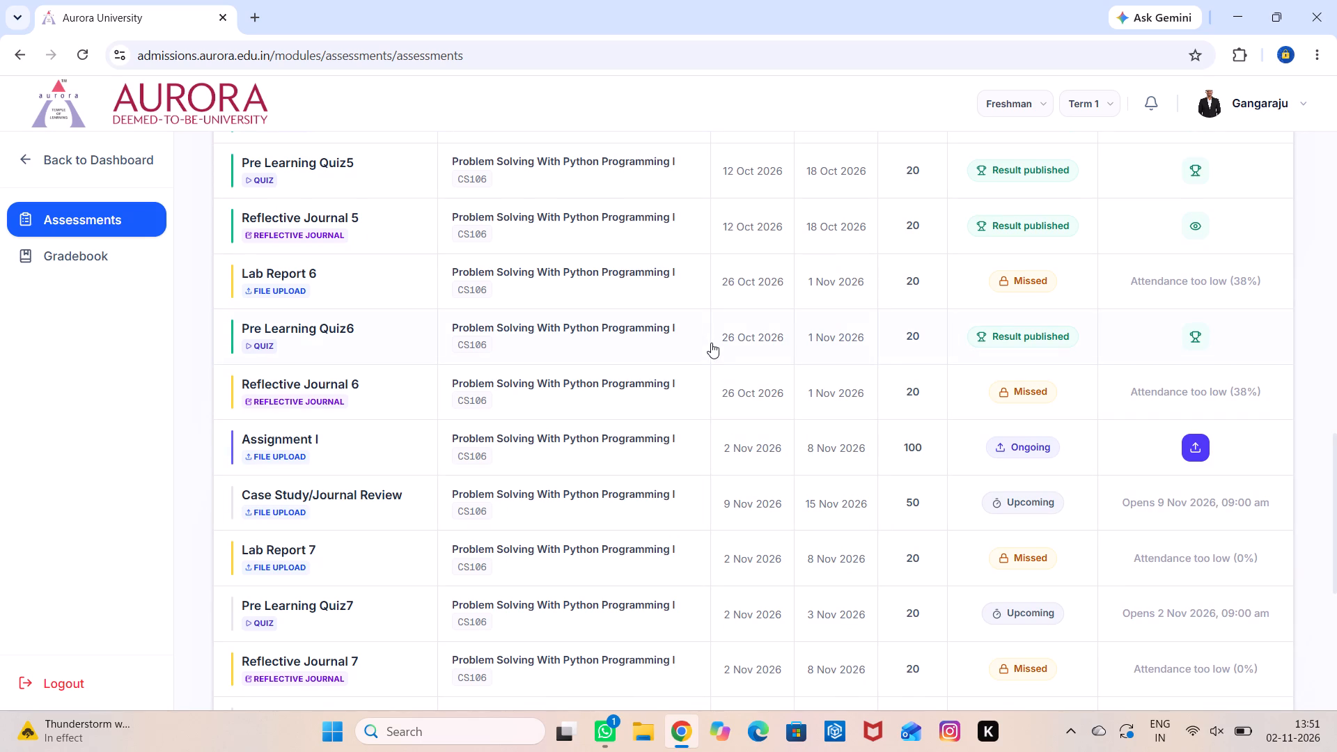
scroll(735, 421, "down", 1)
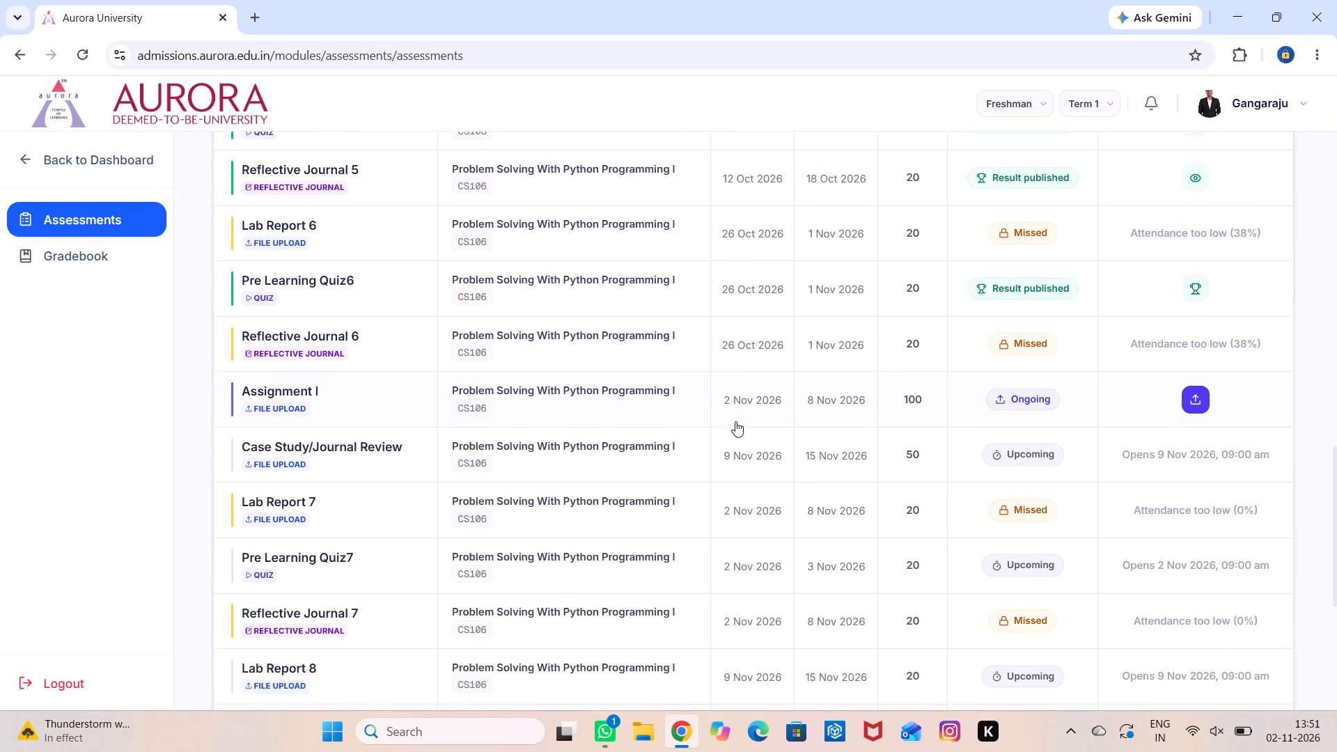
scroll(735, 421, "down", 2)
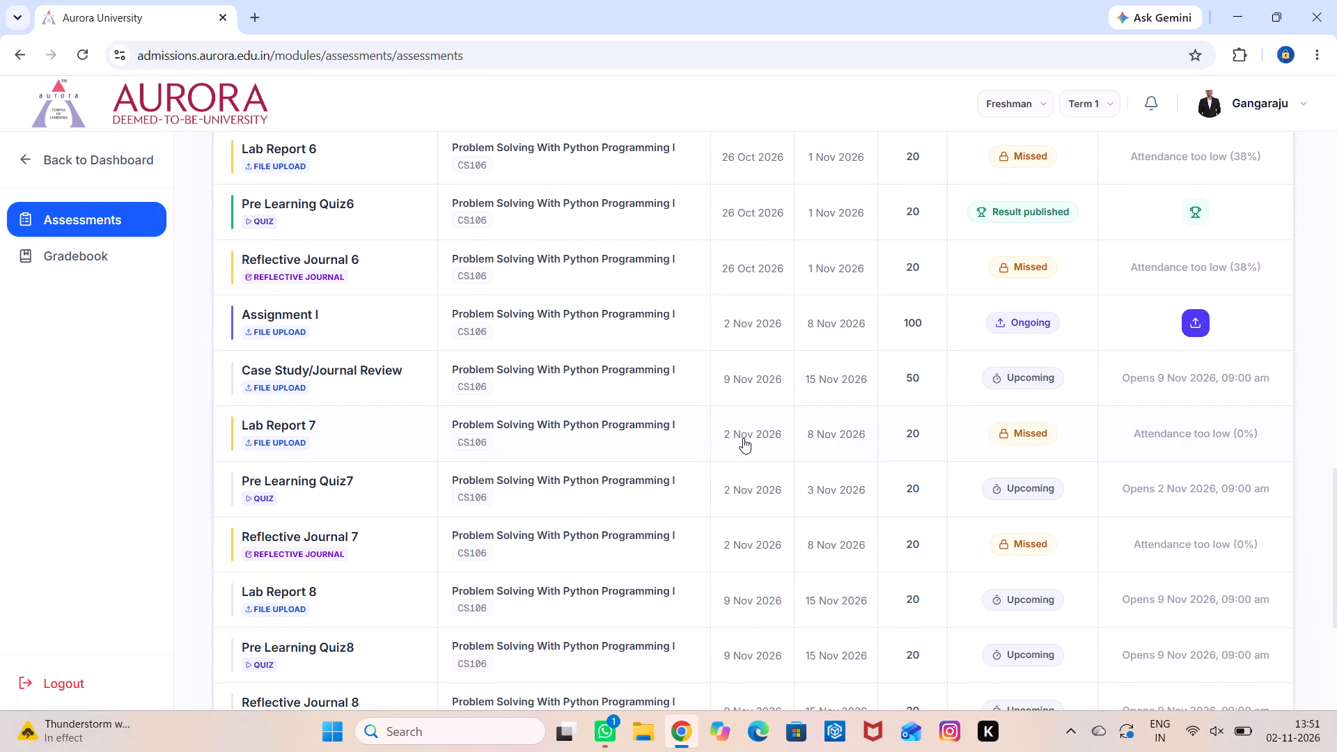